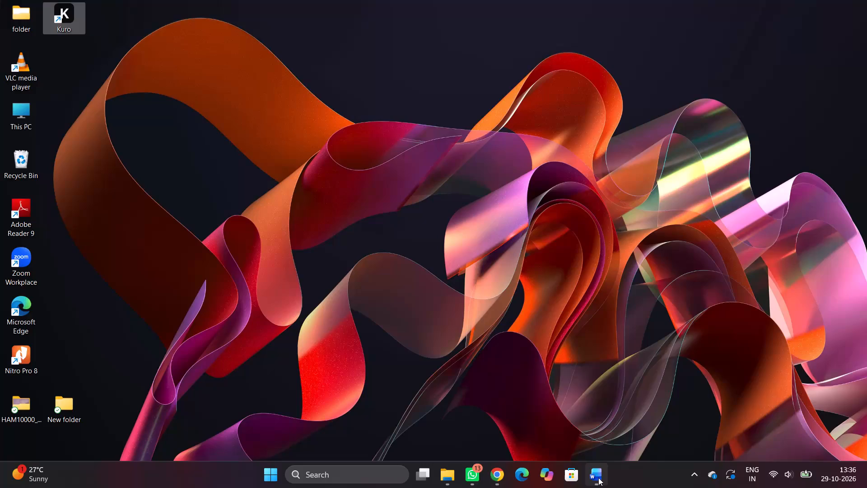
Open the In-House Project-report, and switch to Chrome to check the section on designing the solution for customer needs in the ChatGPT draft.
left_click(592, 439)
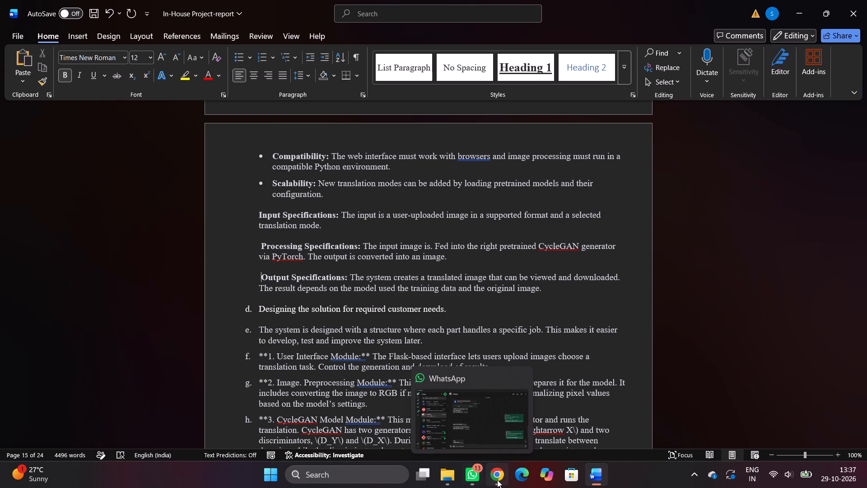
left_click_drag(498, 480, 467, 487)
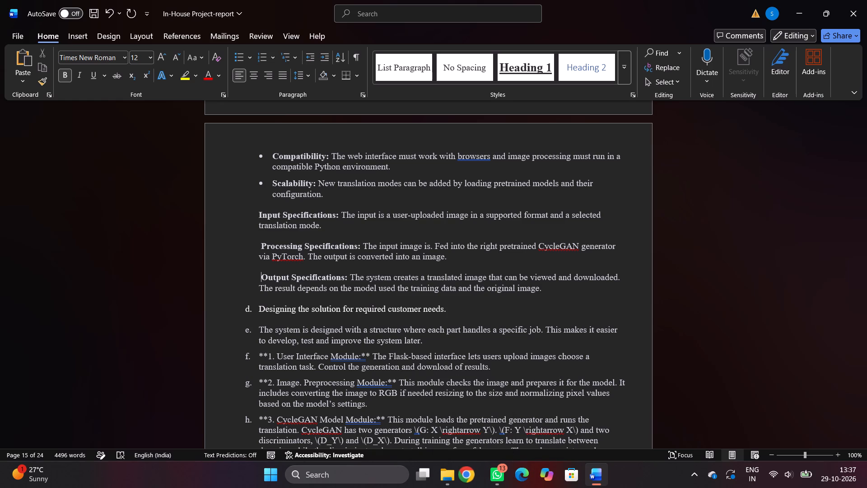
left_click_drag(467, 487, 466, 478)
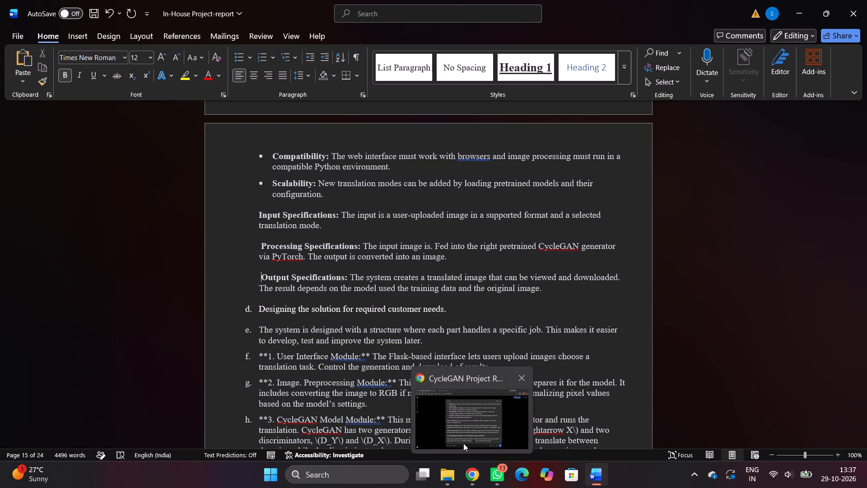
left_click(463, 443)
scroll(452, 326, "down", 1)
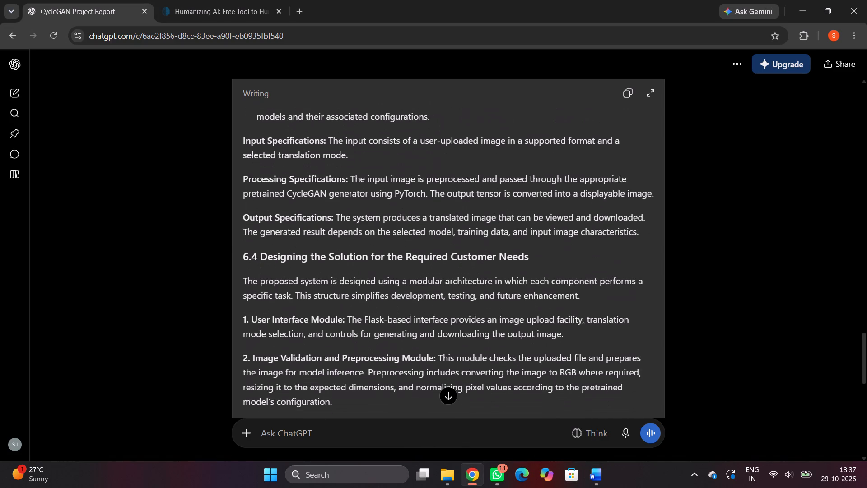
scroll(452, 326, "down", 1)
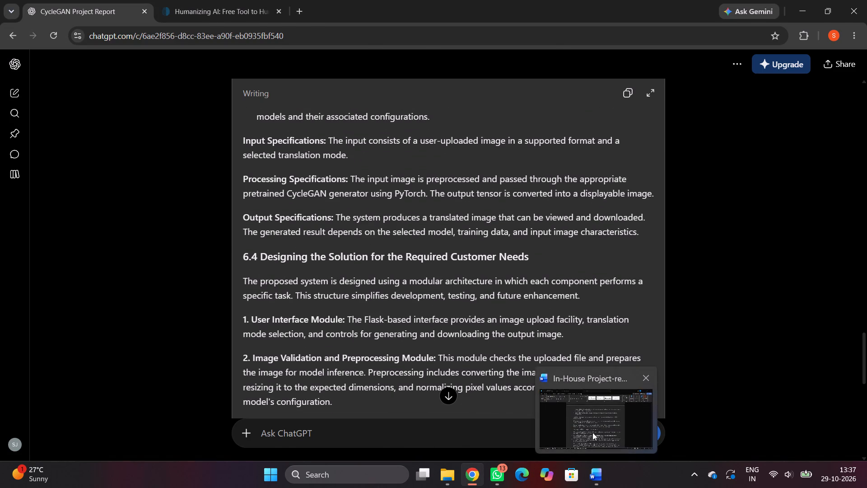
Back in the Word report, replace the automatic list letter before "Designing the solution for required customer needs." with the section number 6.4.
left_click(592, 432)
left_click(258, 310)
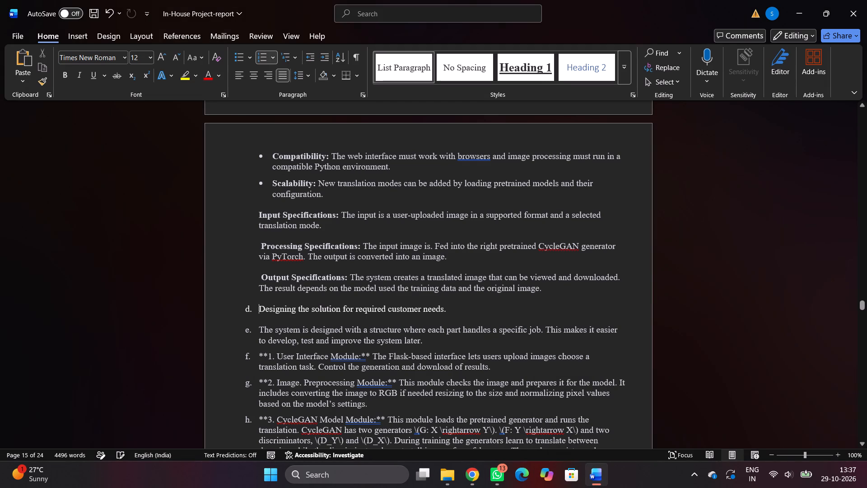
key("BackSpace")
key("BackSpace")
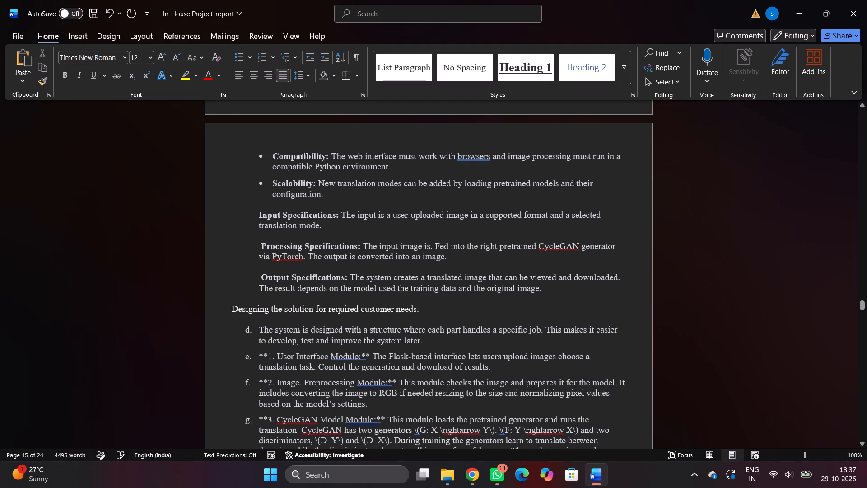
type("6.4")
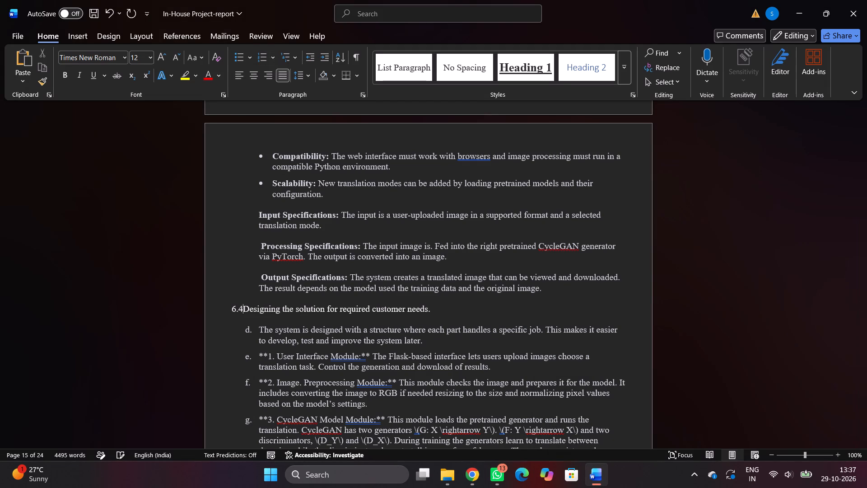
key("space")
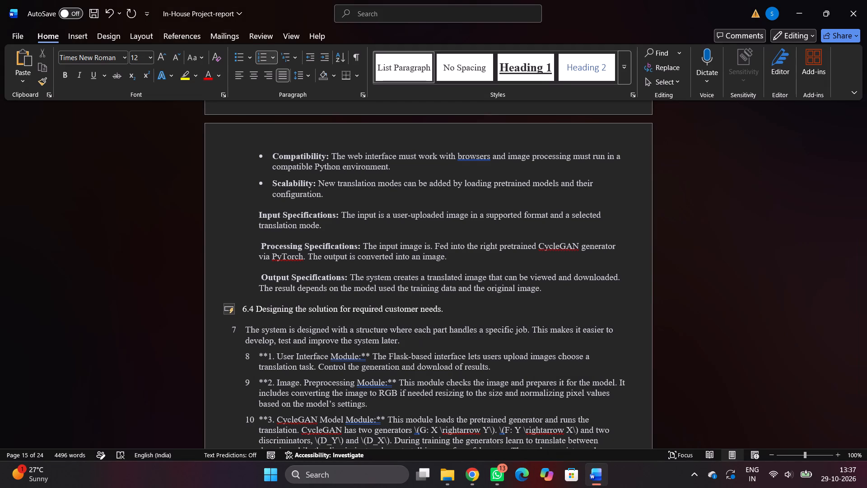
Format the 6.4 heading "Designing the solution for required customer needs." as 14 pt bold, with a space after its number.
left_click_drag(453, 308, 247, 310)
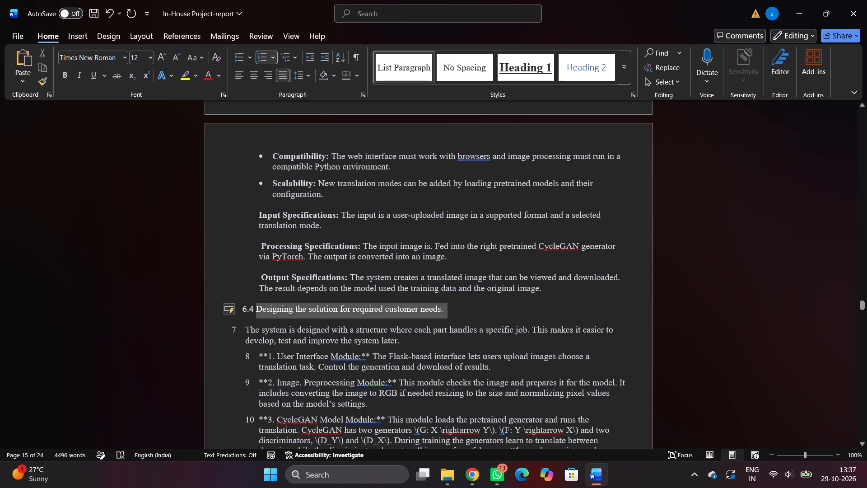
left_click_drag(247, 310, 243, 305)
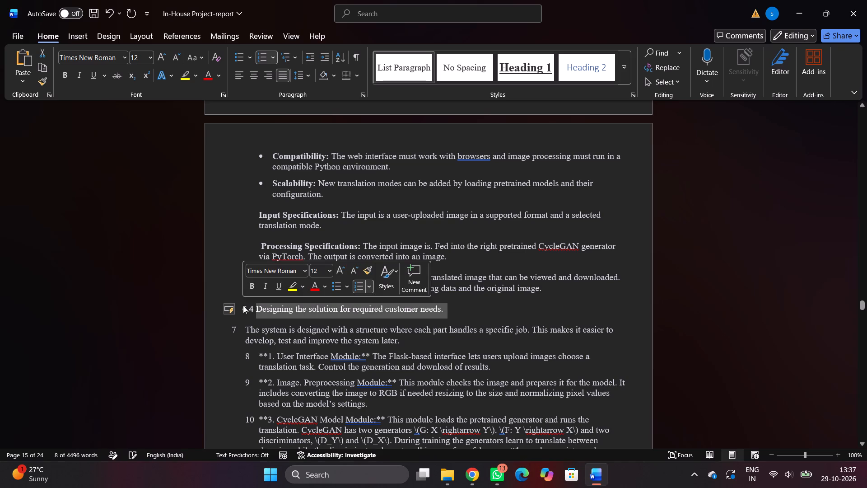
left_click(331, 268)
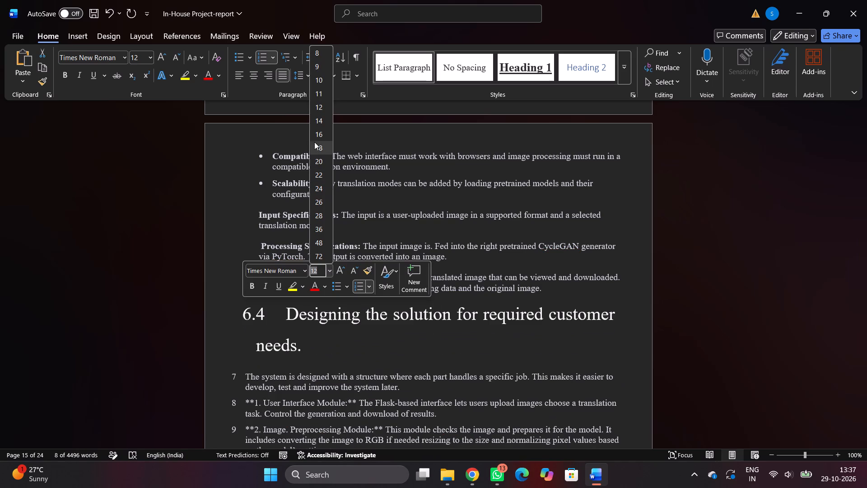
left_click(320, 122)
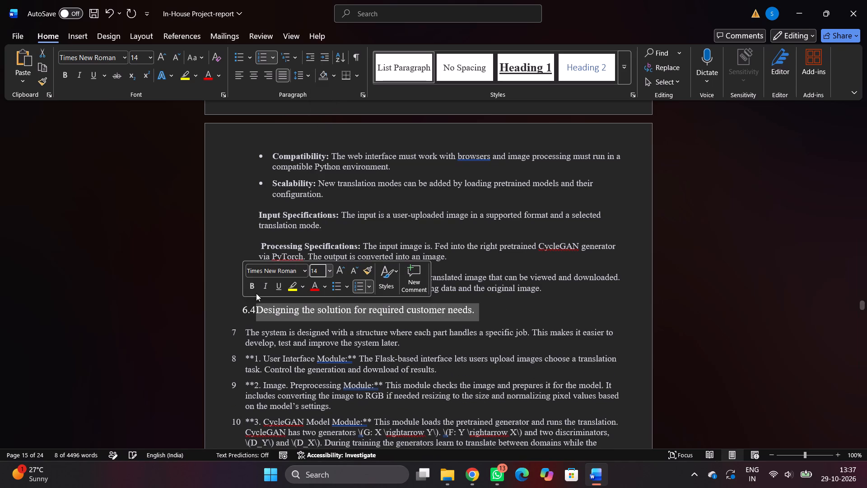
left_click(252, 295)
left_click(252, 291)
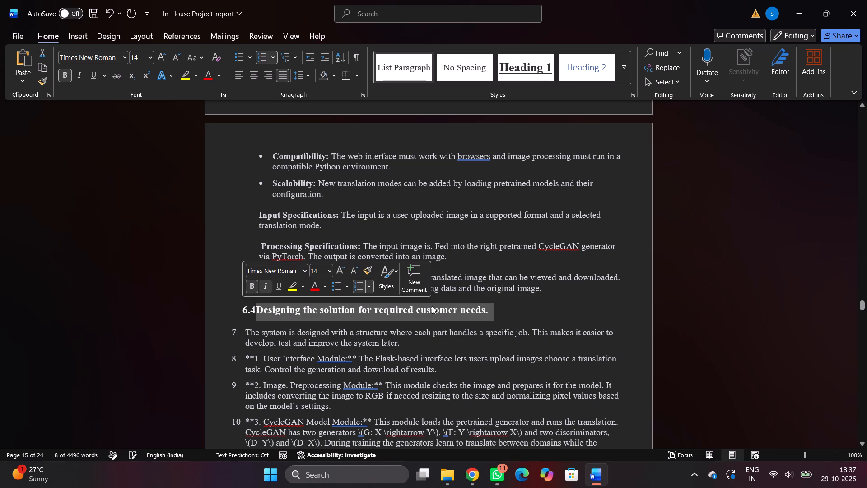
left_click(488, 312)
scroll(447, 371, "down", 1)
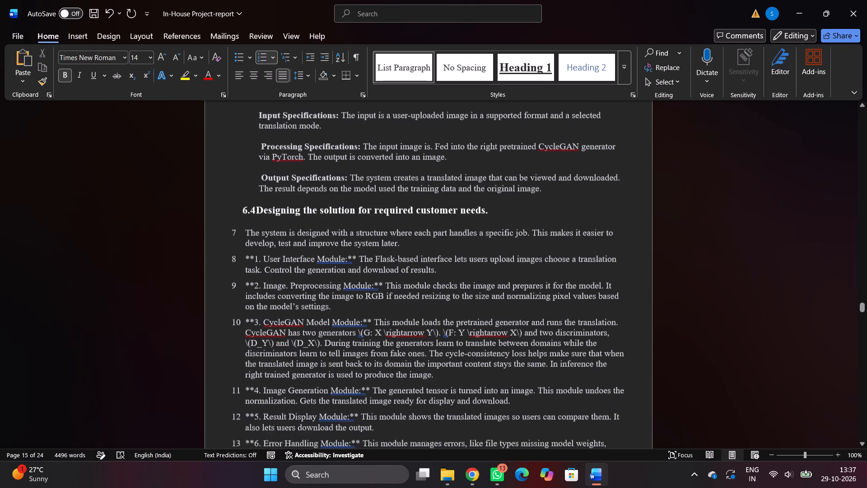
scroll(447, 371, "down", 1)
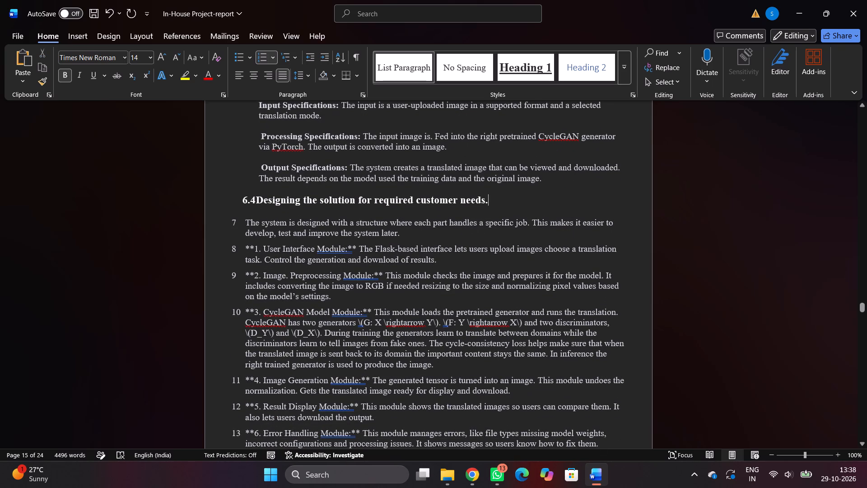
left_click(257, 199)
key("space")
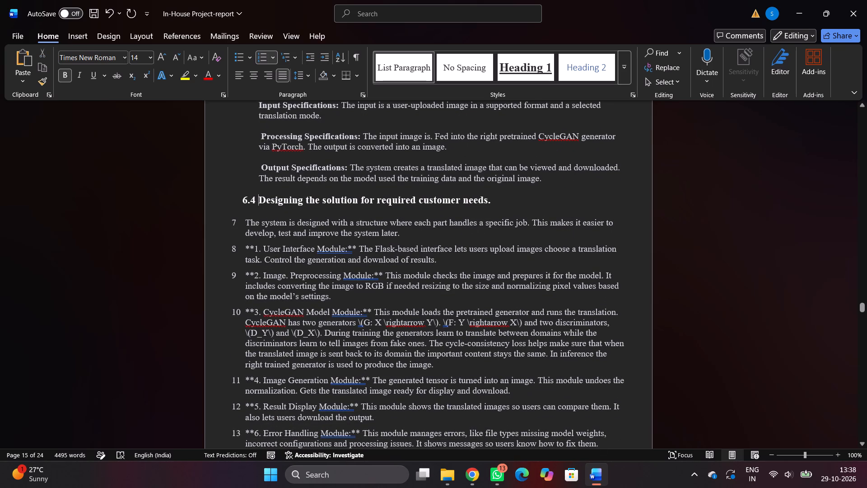
Remove the automatic numbering from section 6.4's introductory paragraph and module items 1 and 2, and delete the asterisks before both items.
left_click(254, 250)
key("BackSpace")
key("BackSpace")
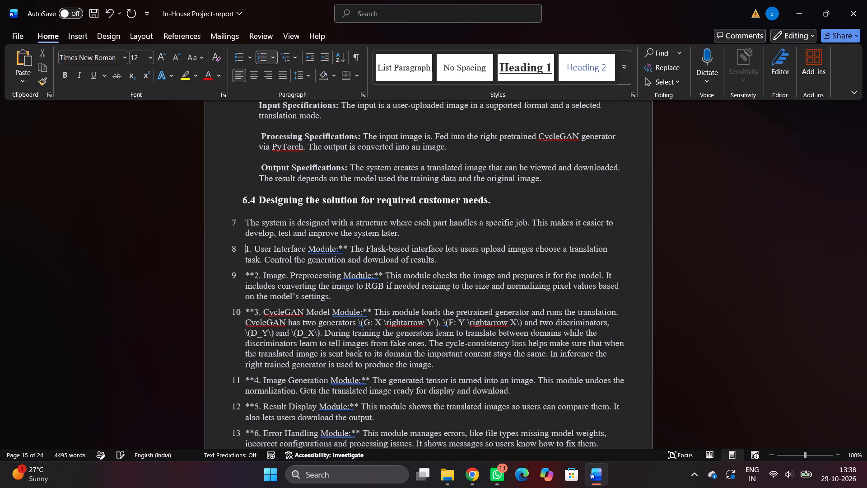
key("BackSpace")
left_click(239, 221)
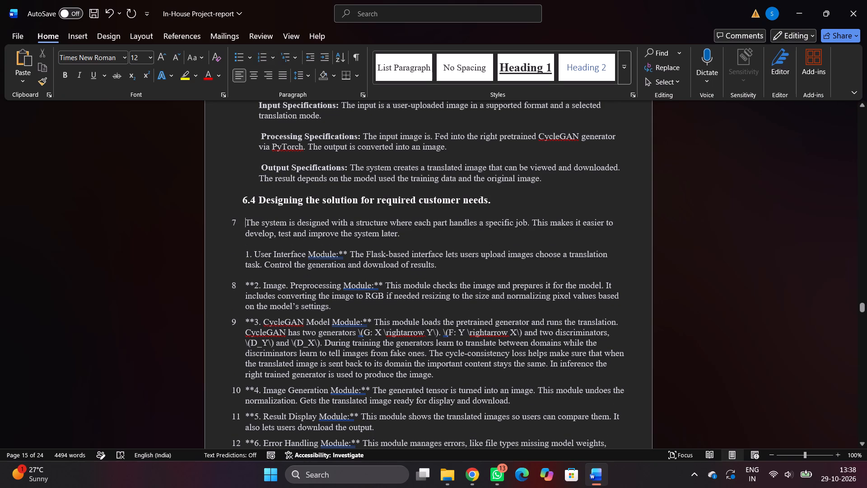
key("BackSpace")
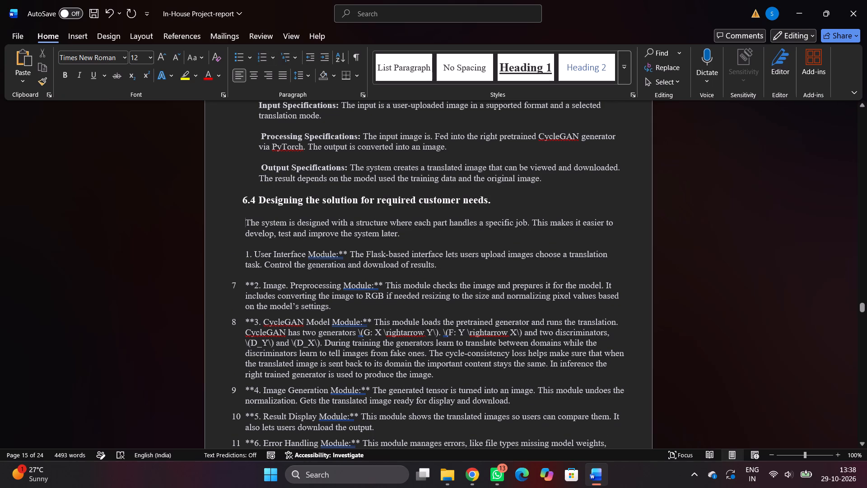
left_click(254, 284)
key("BackSpace")
key("BackSpace")
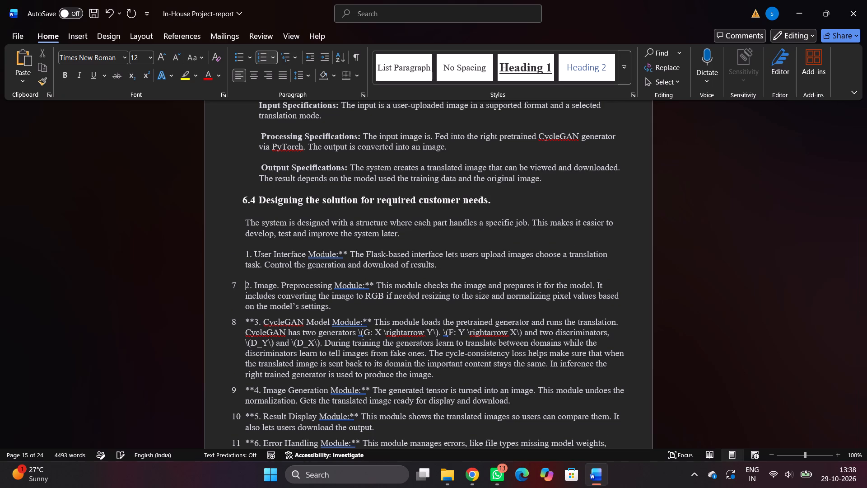
key("BackSpace")
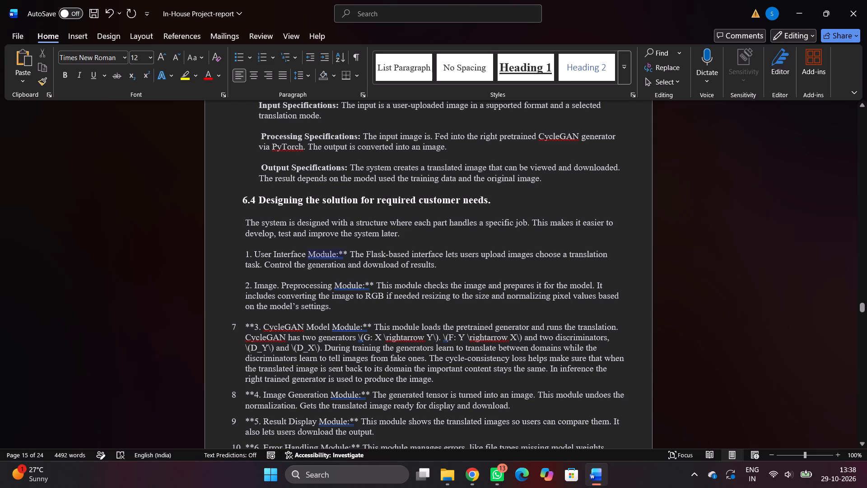
Delete the asterisks after the User Interface Module and Image. Preprocessing Module titles, keeping one space before each description.
left_click(351, 253)
key("BackSpace")
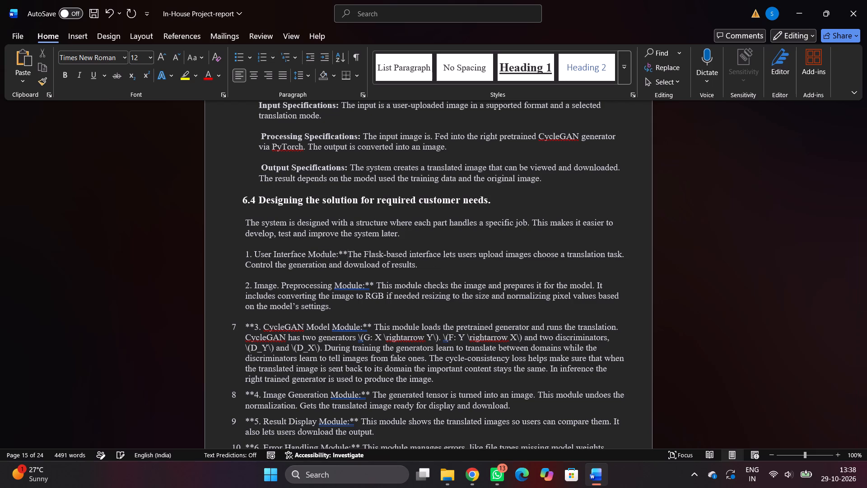
key("BackSpace")
key("BackSpace")
key("space")
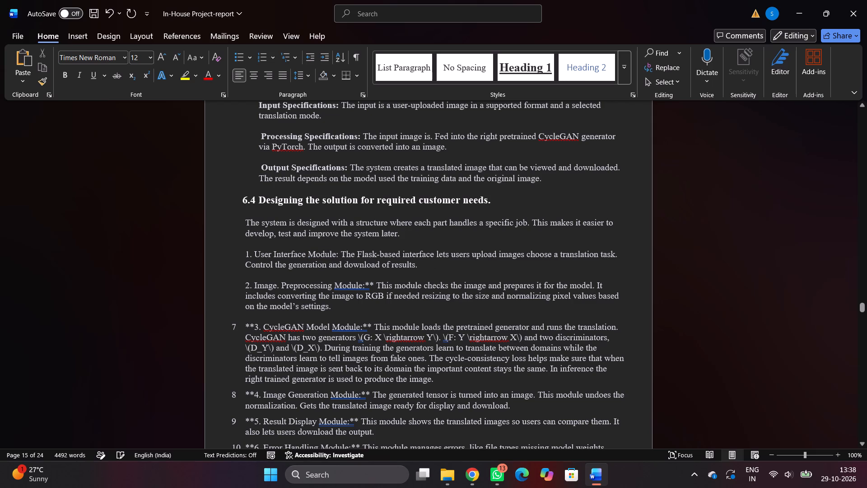
left_click(373, 287)
key("BackSpace")
key("BackSpace")
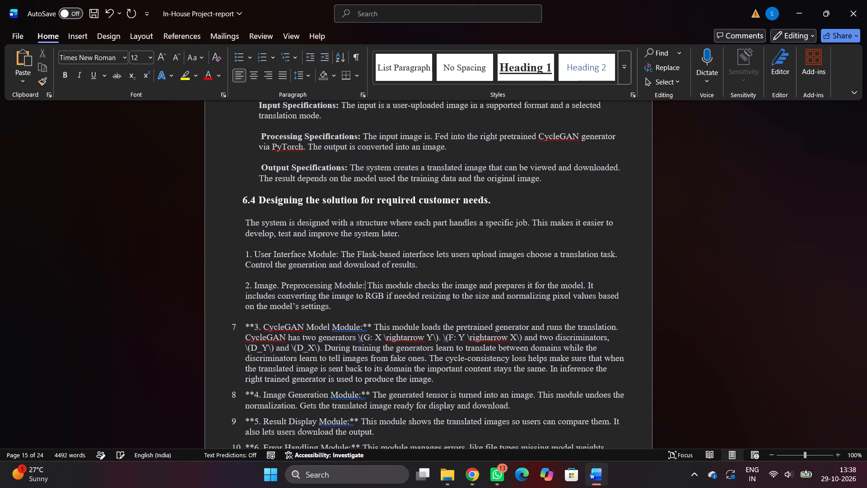
Remove the asterisks around the "3. CycleGAN Model Module:" title and the automatic list number in front of that paragraph.
left_click(372, 326)
key("BackSpace")
key("BackSpace")
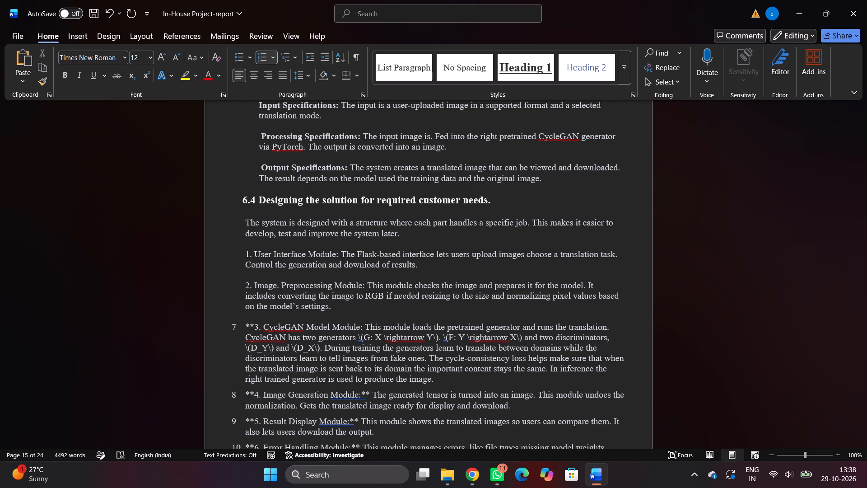
left_click(253, 324)
key("BackSpace")
key("BackSpace")
key("BackSpace")
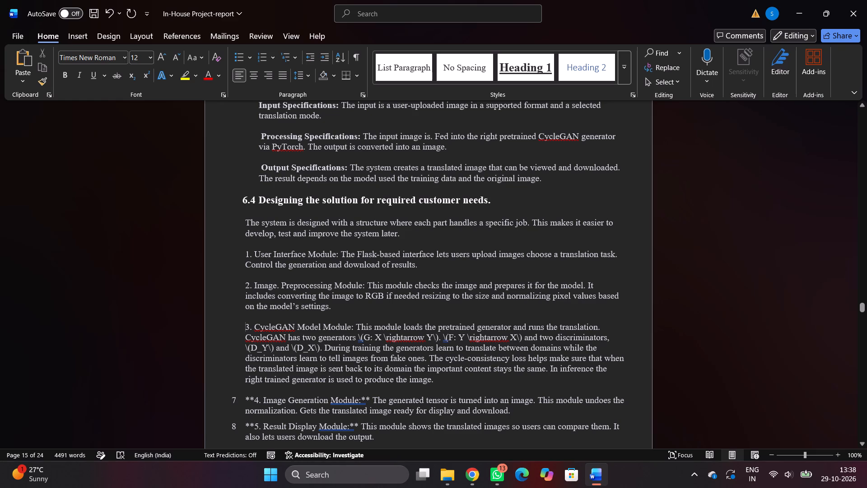
left_click(350, 317)
Delete the stray period after "Image" so that item 2's title reads "Image Preprocessing Module".
scroll(350, 317, "down", 1)
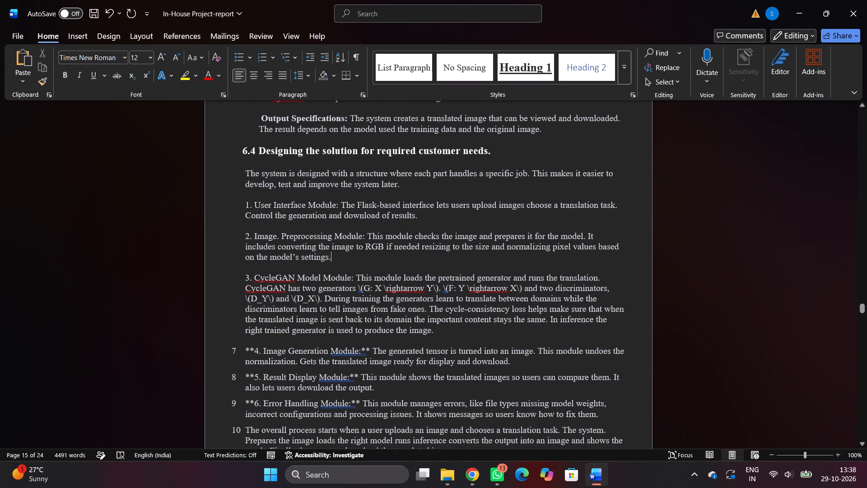
left_click(252, 349)
left_click(280, 233)
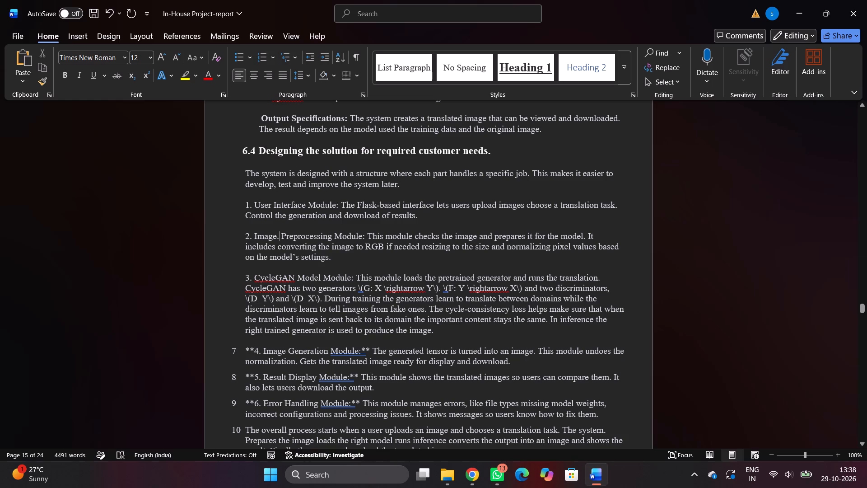
key("BackSpace")
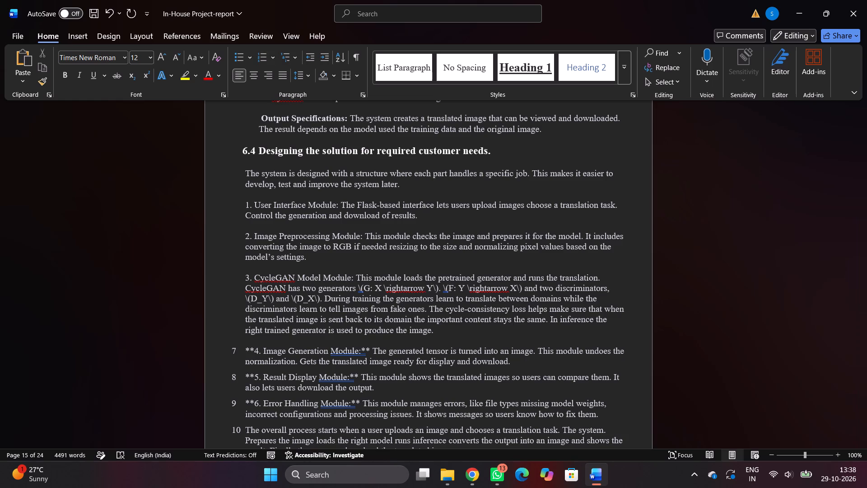
Remove the leading asterisks and the automatic list number from the "4. Image Generation Module" paragraph.
left_click(254, 347)
key("BackSpace")
key("BackSpace")
key("BackSpace")
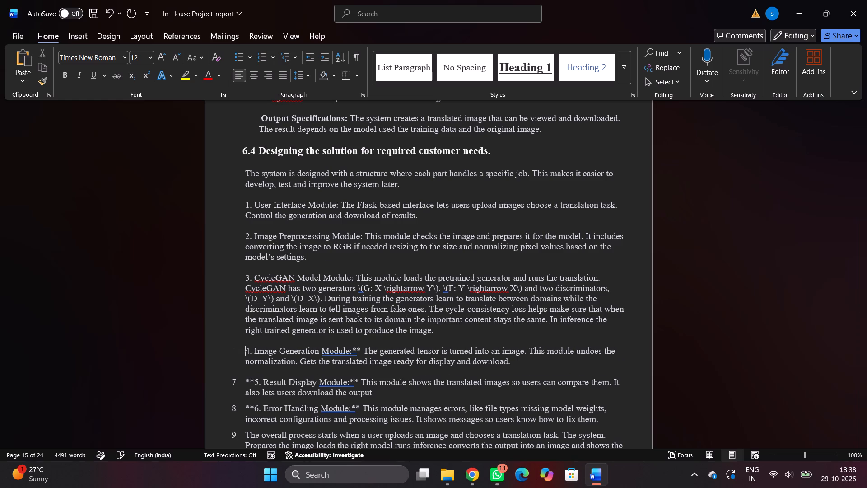
Remove the leading asterisks and automatic list numbers from the "5. Result Display Module" and "6. Error Handling Module" paragraphs.
left_click(253, 383)
key("BackSpace")
key("BackSpace")
key("BackSpace")
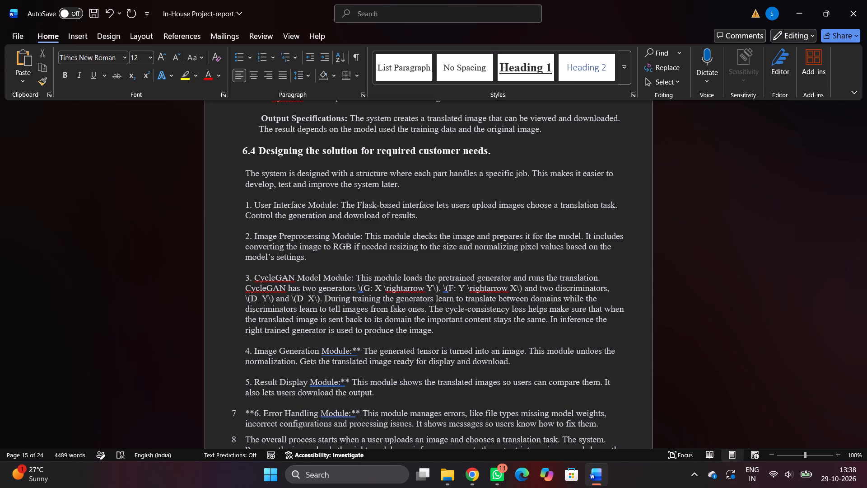
scroll(253, 383, "down", 1)
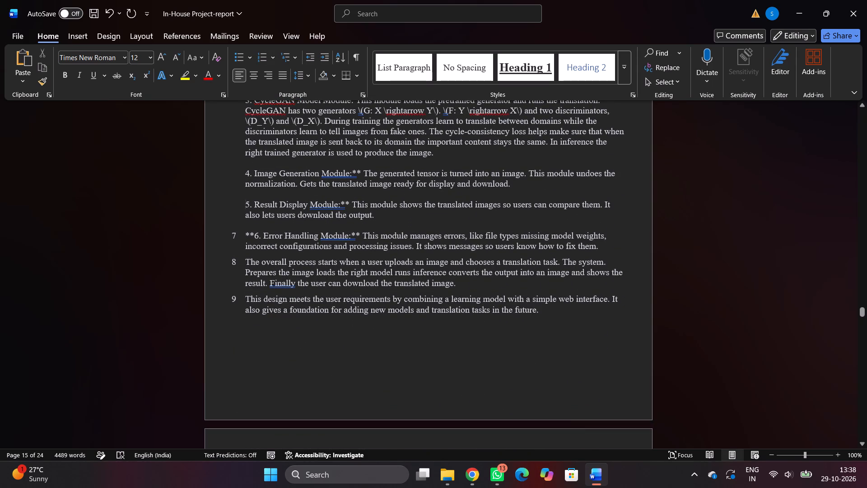
left_click(256, 237)
key("BackSpace")
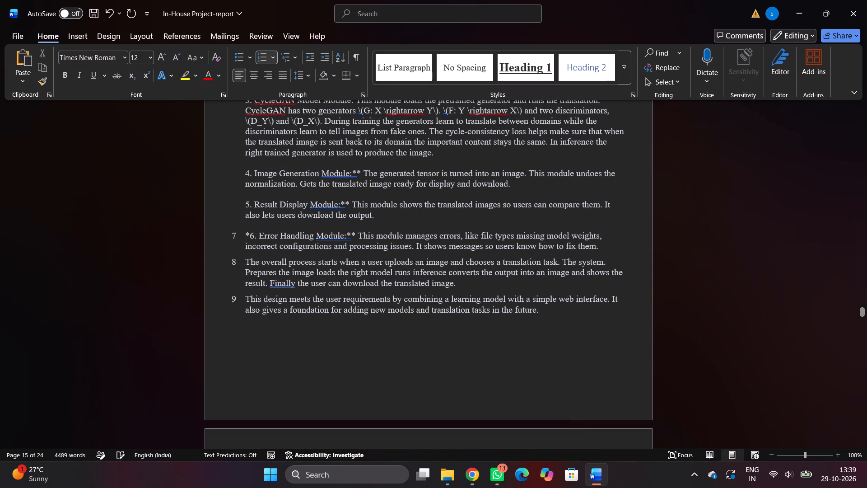
key("BackSpace")
key("BackSpace")
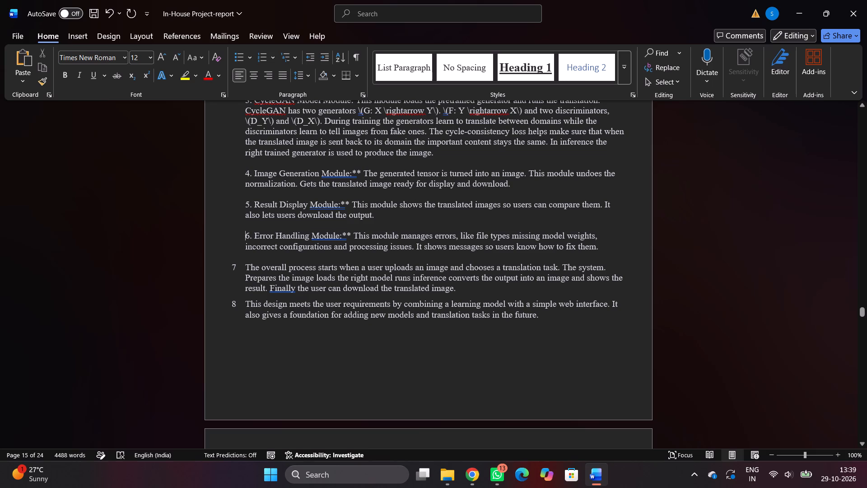
Delete the trailing asterisks after the Error Handling Module, Result Display Module and Image Generation Module titles.
left_click(351, 234)
key("BackSpace")
key("BackSpace")
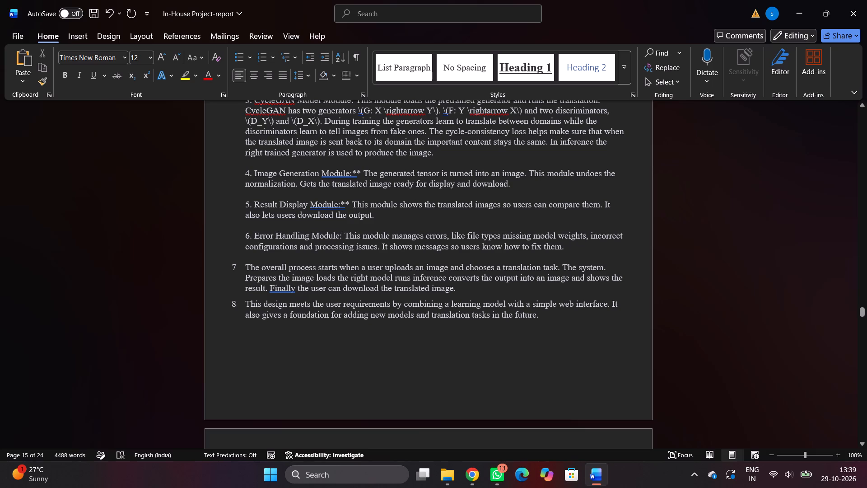
left_click(350, 201)
key("BackSpace")
key("BackSpace")
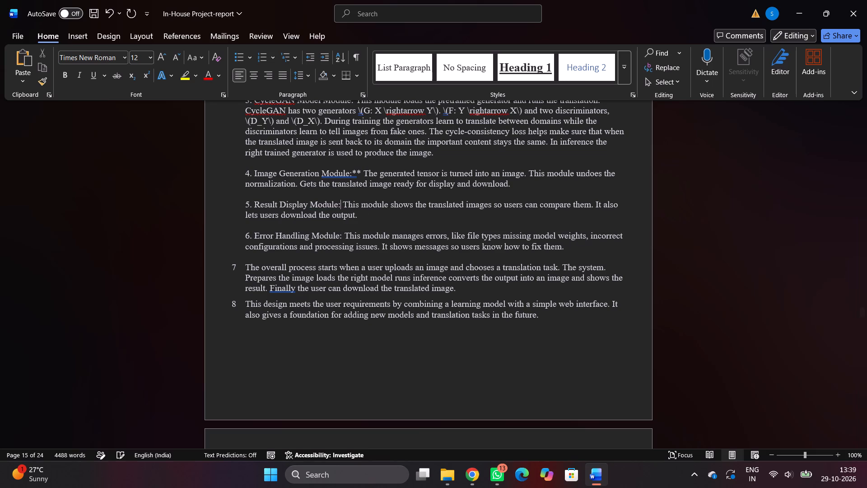
left_click(362, 174)
key("BackSpace")
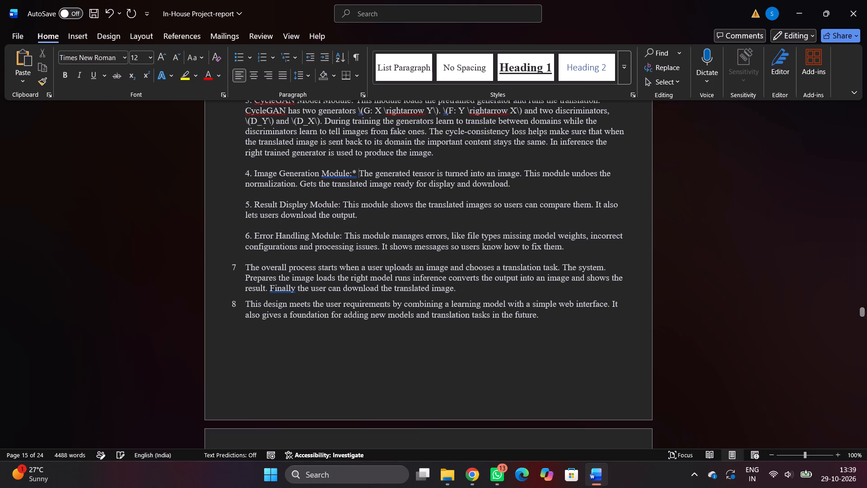
key("BackSpace")
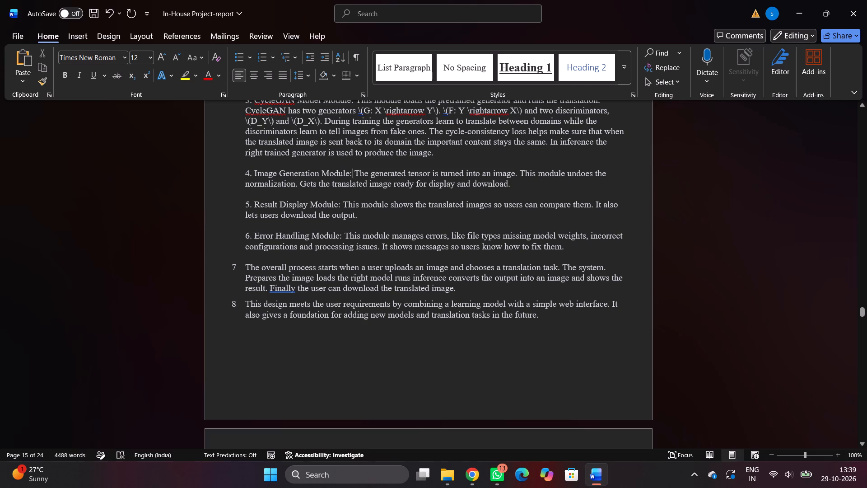
Remove the automatic list numbers from the two closing paragraphs, "The overall process starts..." and "This design meets...".
left_click(238, 267)
key("BackSpace")
left_click(240, 308)
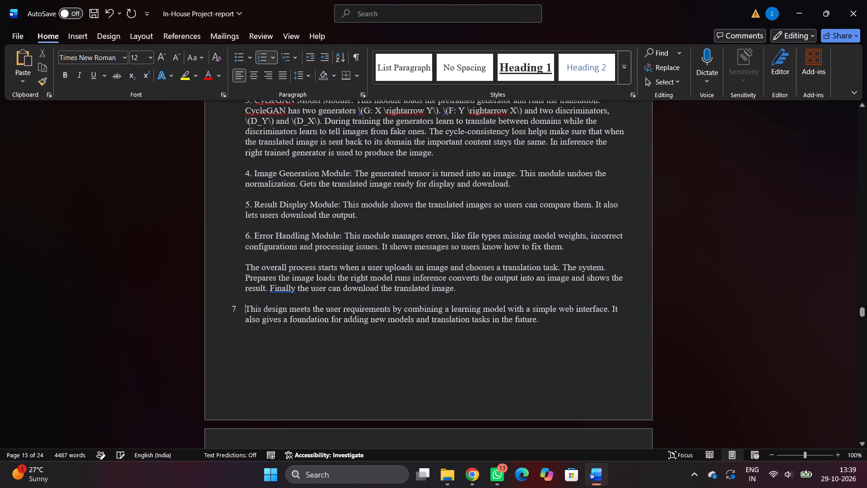
key("BackSpace")
Bold the numbered titles "1. User Interface Module:", "2. Image Preprocessing Module:" and "3. CycleGAN Model Module:" in section 6.4.
scroll(240, 308, "down", 1)
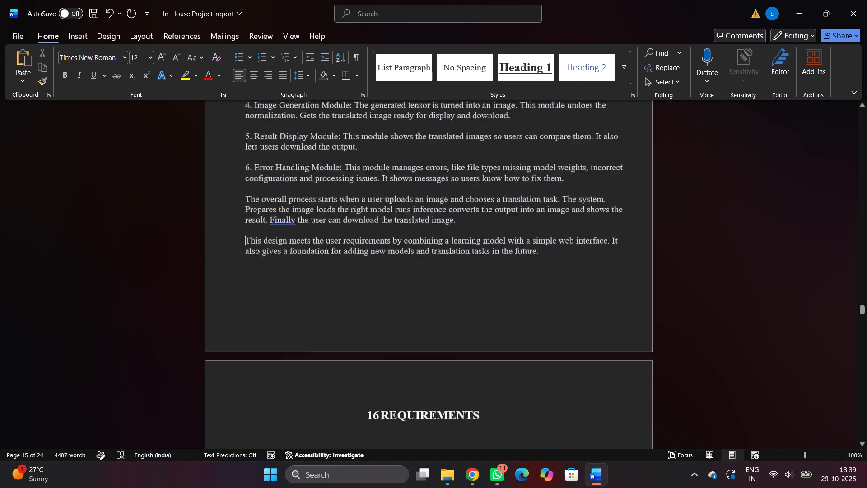
scroll(240, 308, "down", 1)
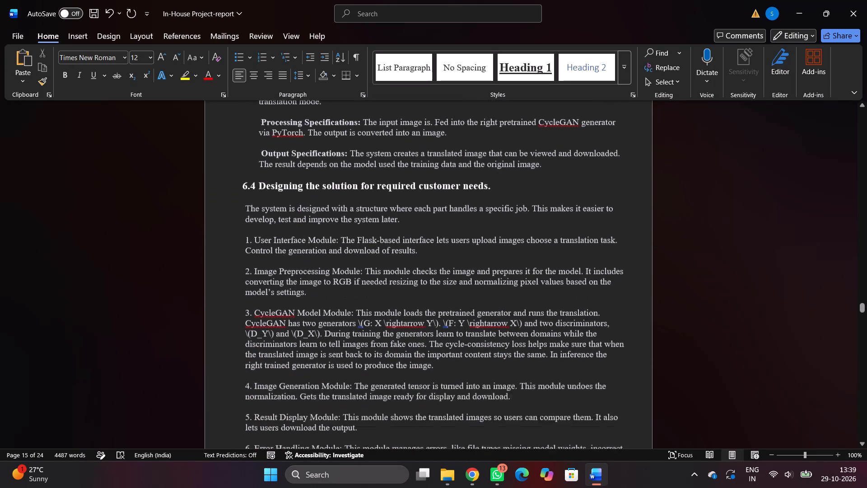
scroll(240, 308, "down", 1)
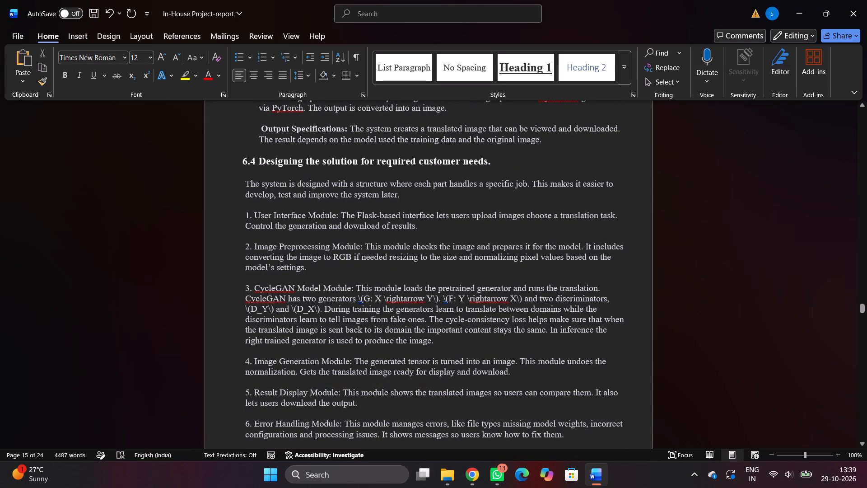
left_click_drag(340, 216, 209, 216)
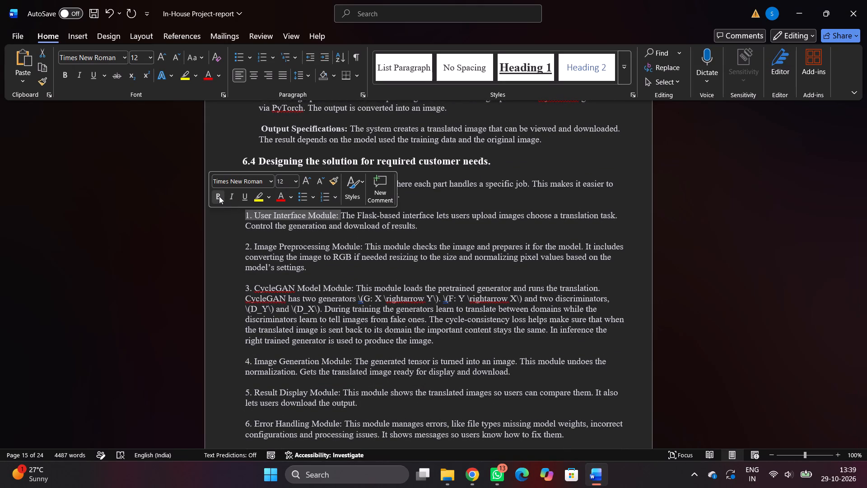
left_click(219, 196)
left_click(361, 247)
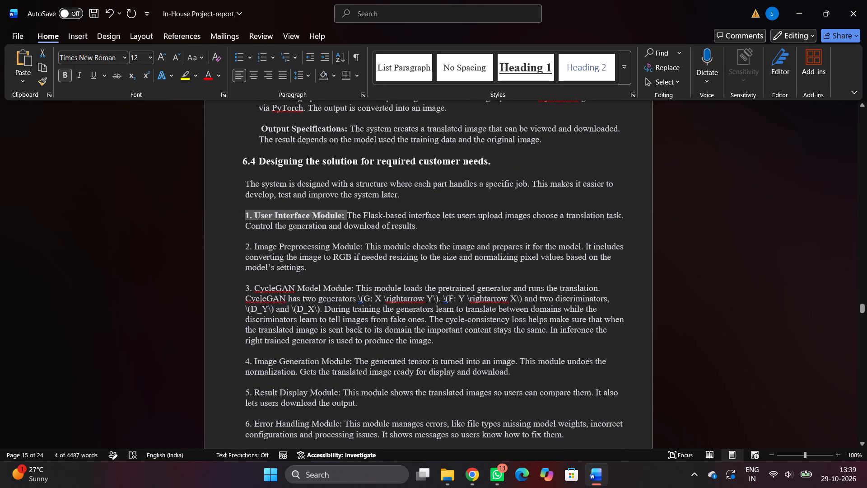
left_click(365, 247)
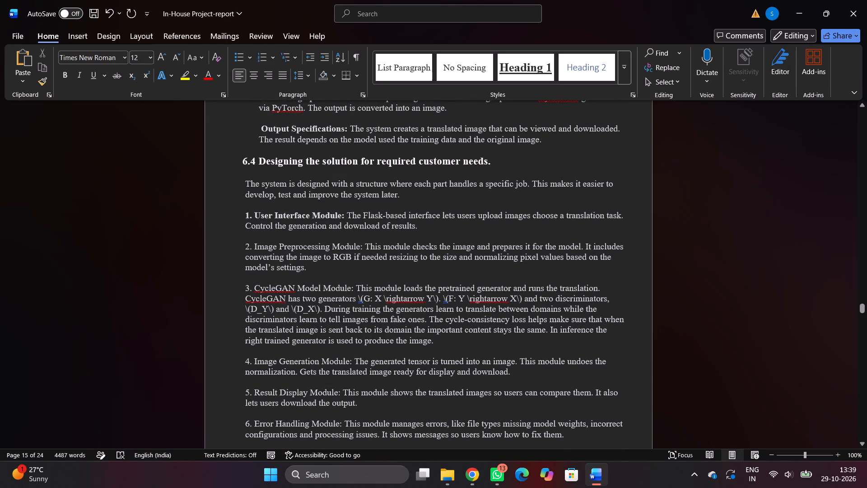
left_click_drag(362, 248, 254, 245)
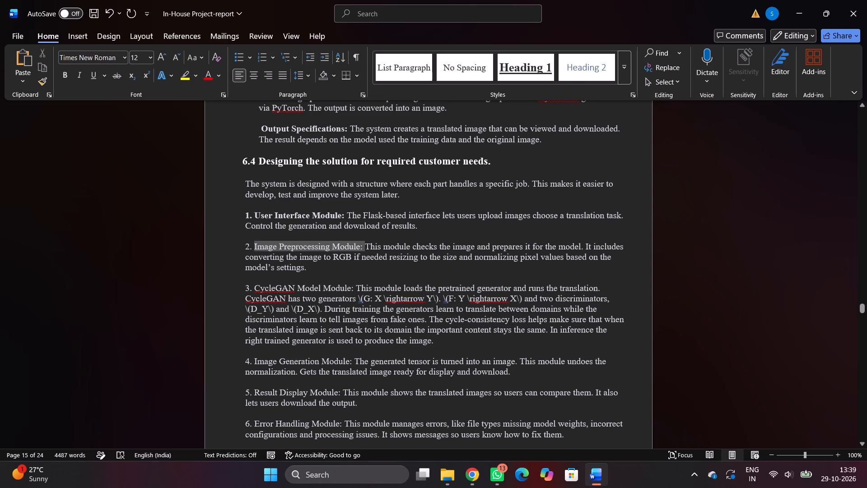
left_click_drag(254, 245, 236, 246)
left_click(242, 224)
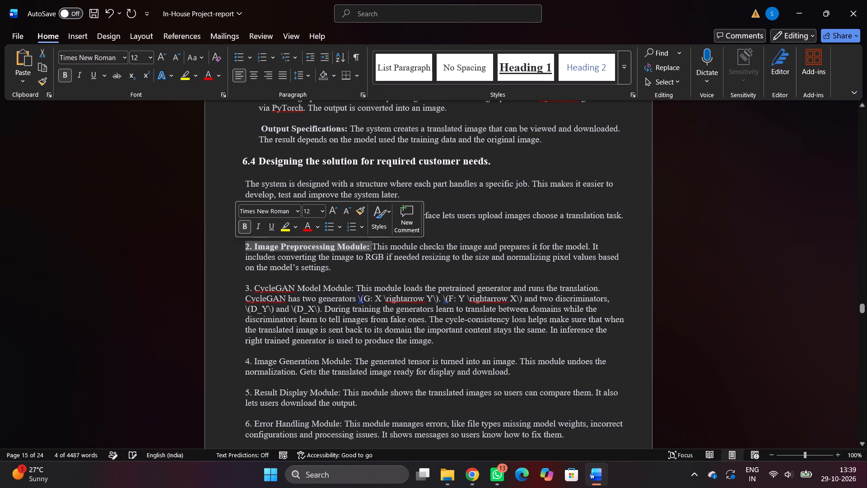
left_click_drag(354, 288, 209, 286)
left_click(212, 267)
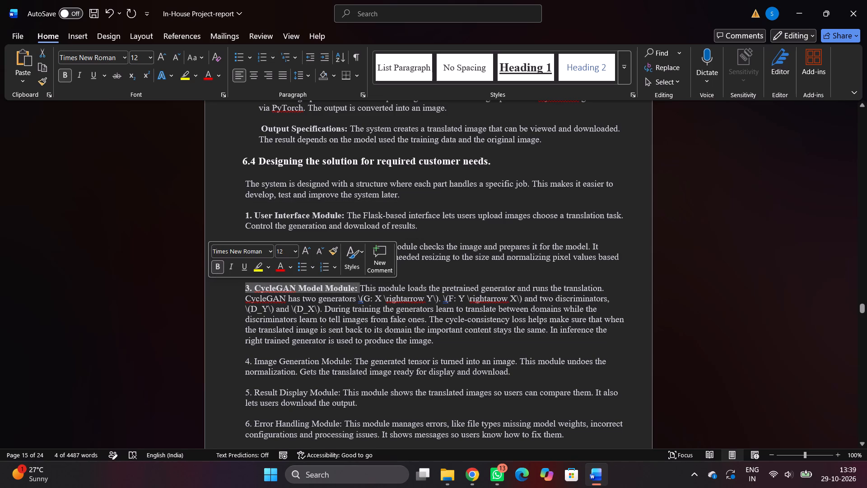
Bold the numbered titles "4. Image Generation Module", "5. Result Display Module:" and "6. Error Handling Module".
left_click_drag(353, 361, 218, 356)
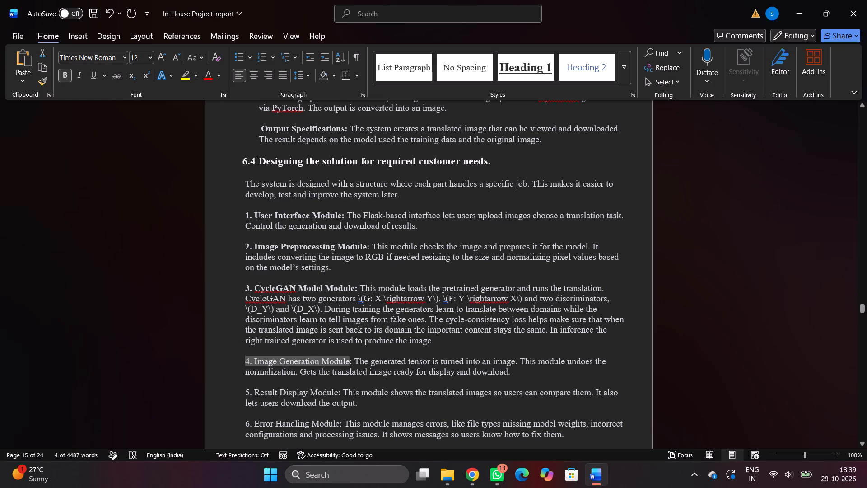
left_click_drag(218, 356, 219, 355)
left_click(225, 333)
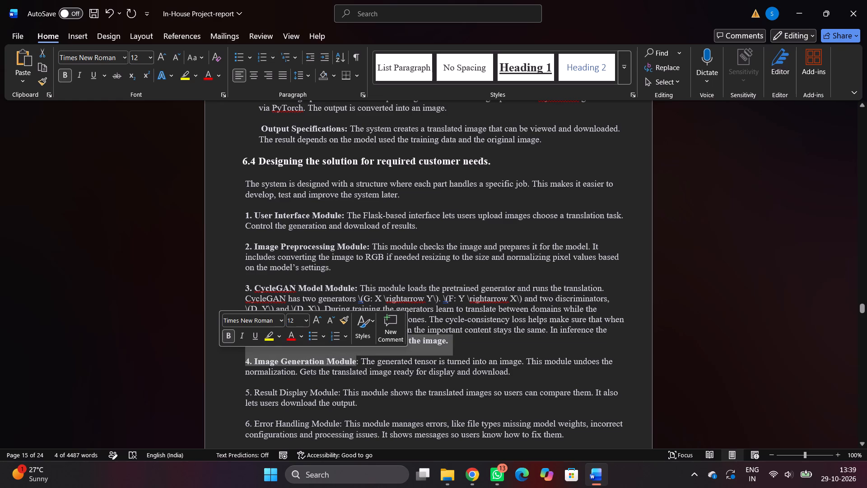
left_click_drag(341, 393, 216, 391)
left_click(224, 368)
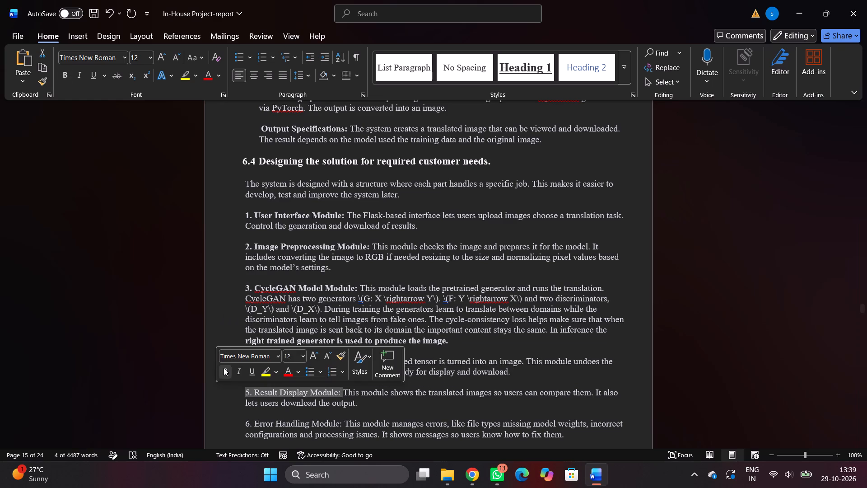
left_click_drag(342, 423, 234, 429)
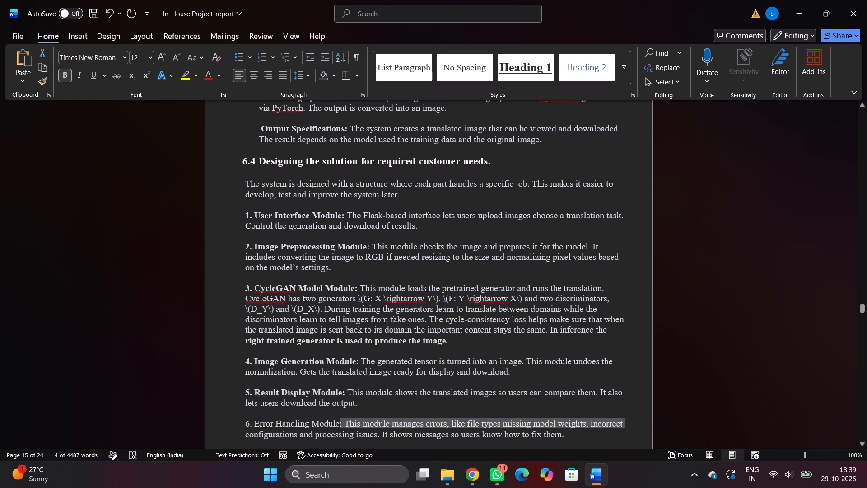
left_click_drag(234, 429, 235, 417)
left_click(241, 403)
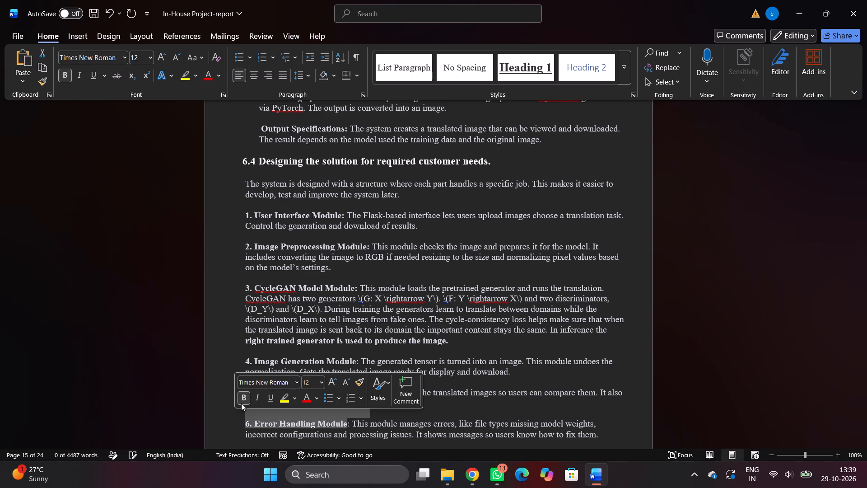
left_click(446, 405)
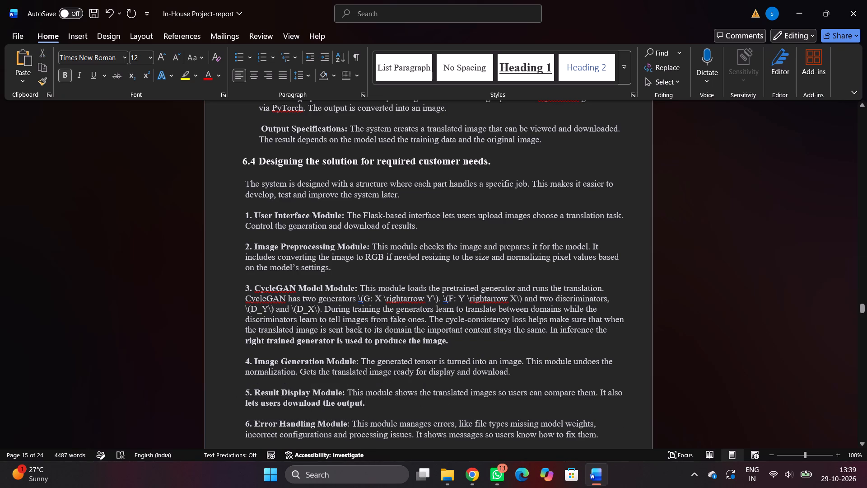
Remove the bold from the last line of the CycleGAN Model Module description, "right trained generator is used to produce the image.".
left_click(451, 342)
left_click_drag(456, 341, 218, 327)
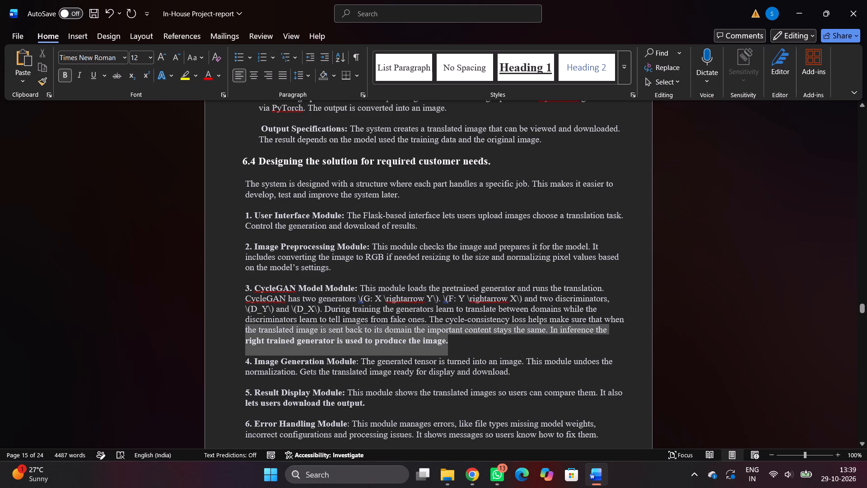
left_click_drag(218, 327, 218, 327)
left_click(227, 314)
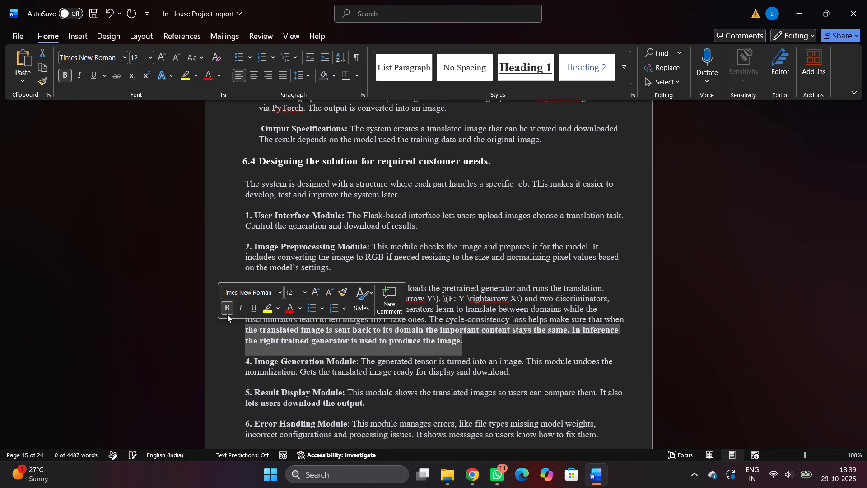
left_click(227, 314)
left_click(227, 368)
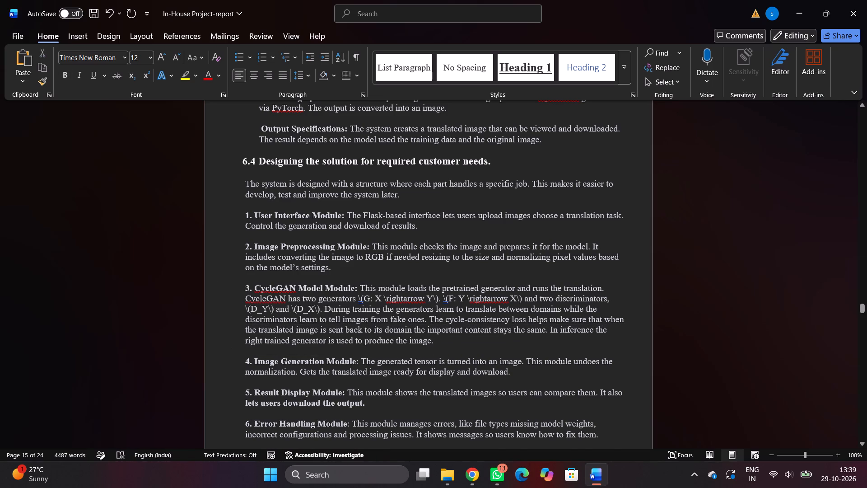
Remove the bold from the last line of the Result Display Module description, "lets users download the output.".
scroll(227, 368, "down", 1)
left_click_drag(377, 323, 222, 311)
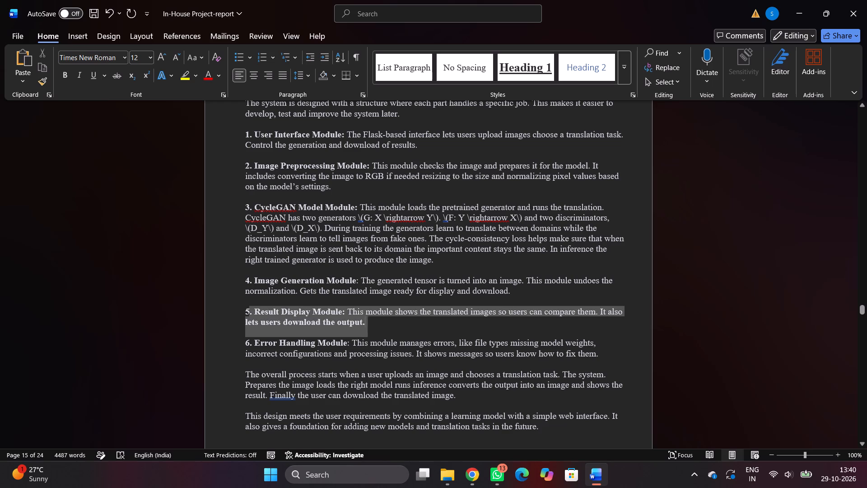
left_click_drag(222, 311, 226, 324)
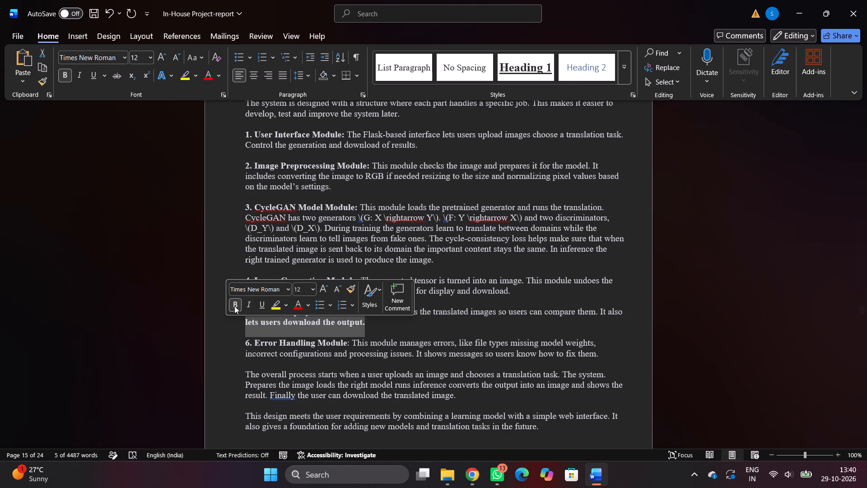
left_click(234, 306)
left_click(228, 335)
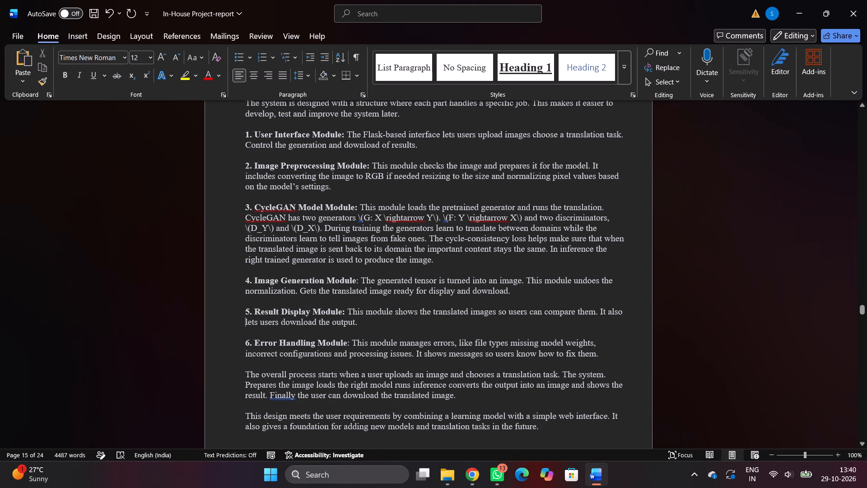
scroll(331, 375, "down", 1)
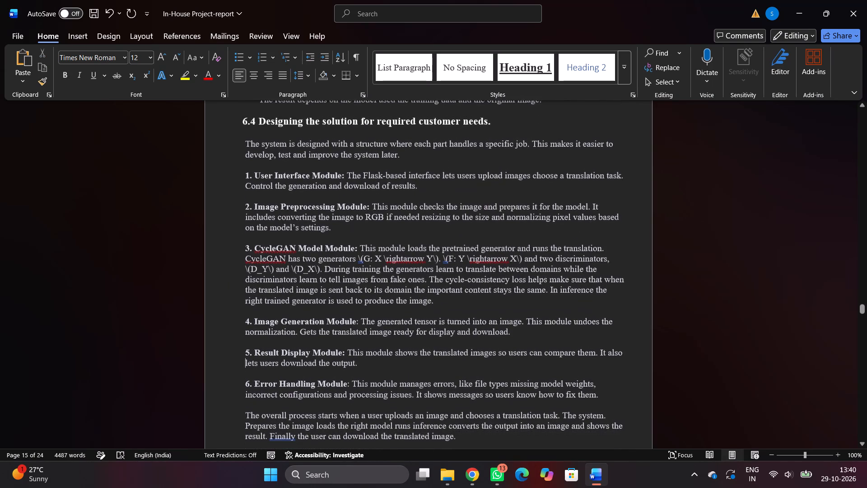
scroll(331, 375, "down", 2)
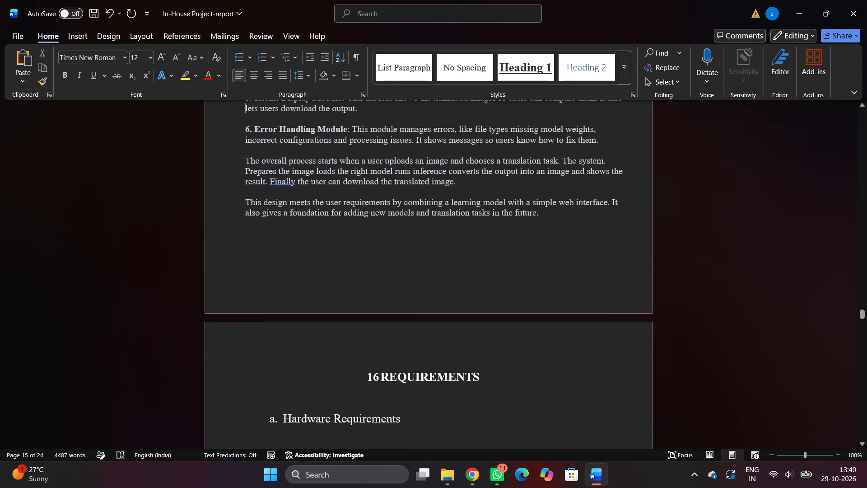
Look back through the earlier chapters and sections 6.1 to 6.4 to check their formatting and text alignment.
scroll(331, 375, "up", 3)
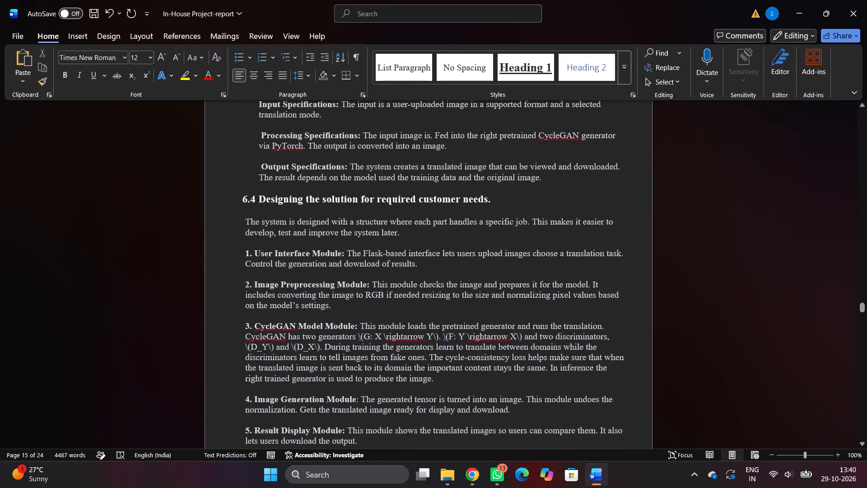
scroll(331, 375, "up", 4)
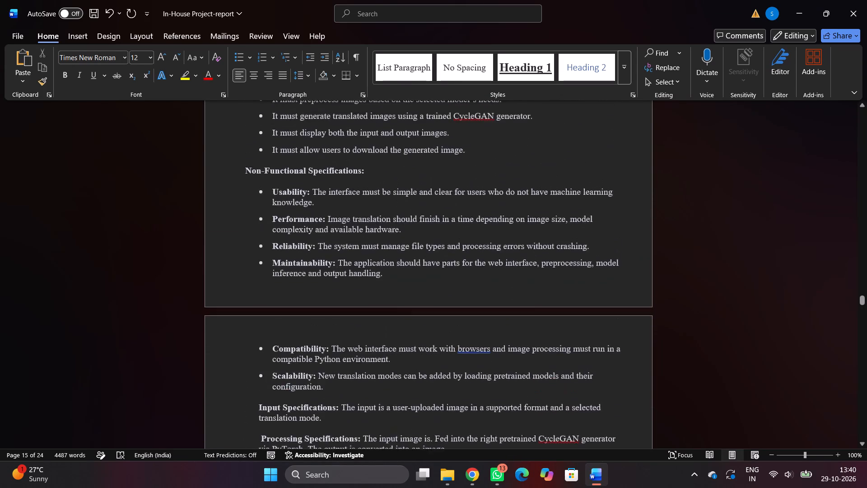
scroll(331, 375, "up", 4)
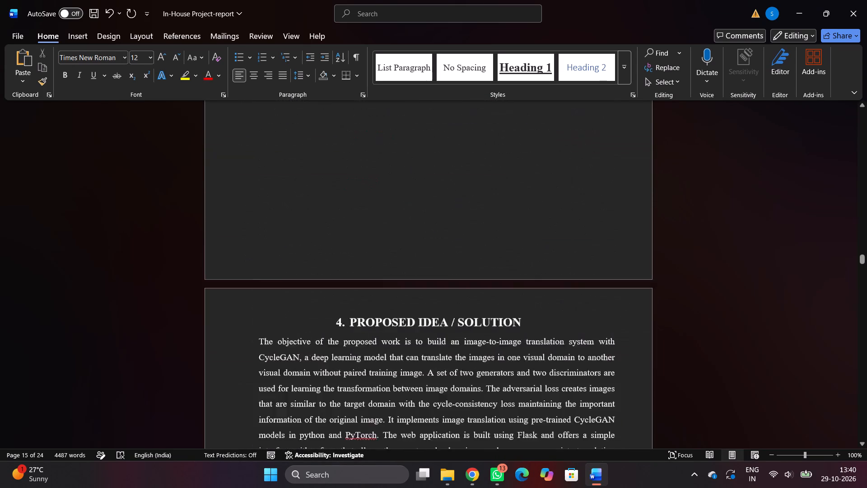
scroll(331, 375, "up", 2)
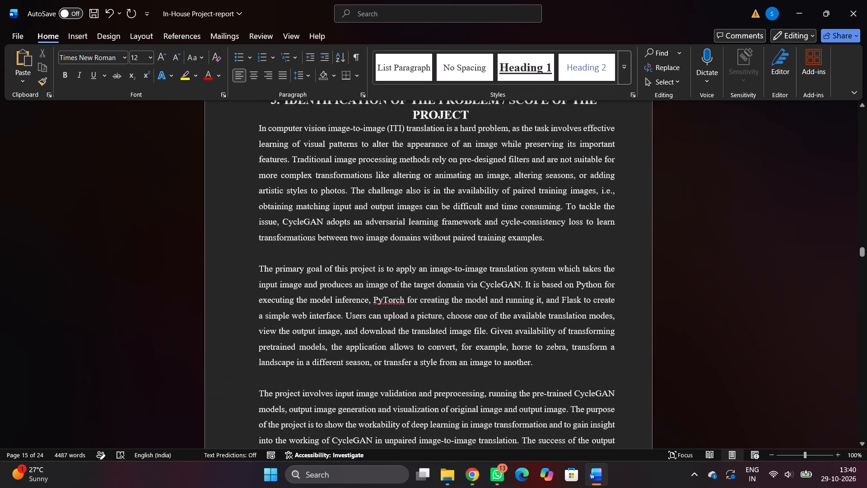
scroll(331, 375, "up", 2)
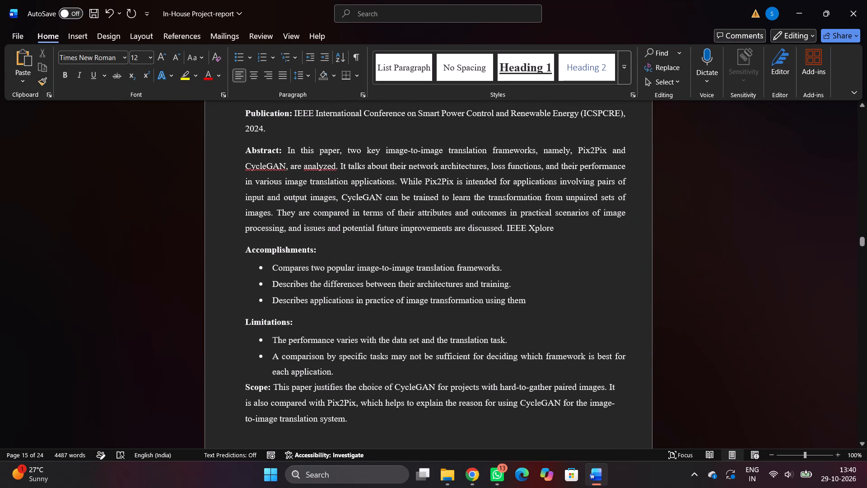
scroll(331, 375, "down", 11)
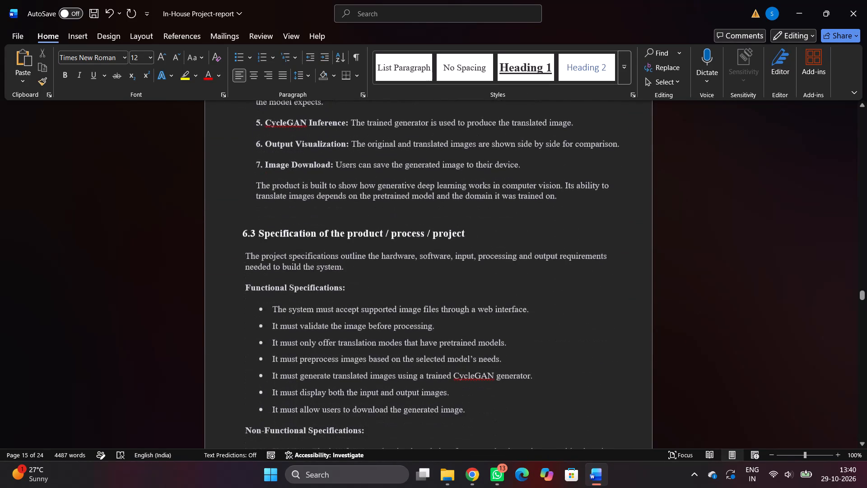
scroll(331, 375, "up", 5)
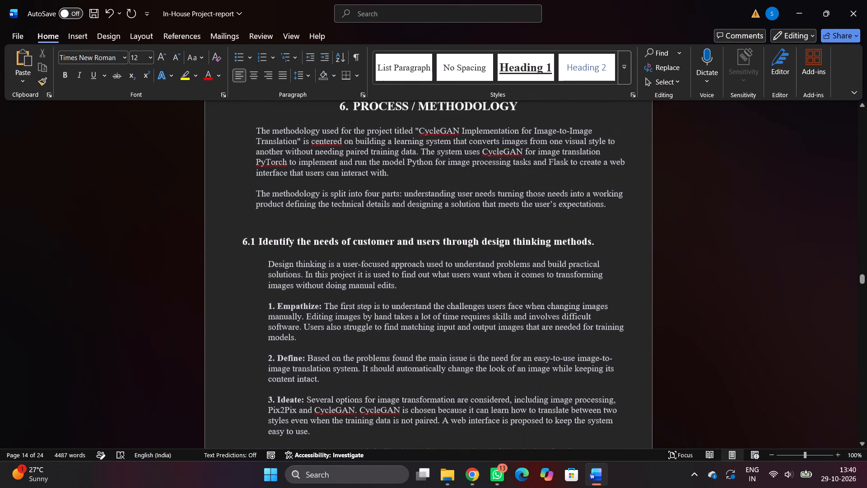
scroll(331, 375, "up", 1)
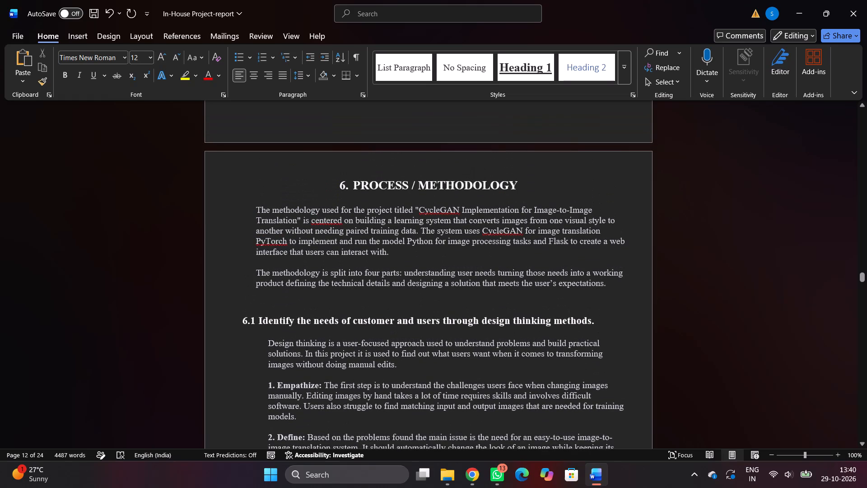
scroll(331, 375, "down", 3)
scroll(331, 375, "up", 1)
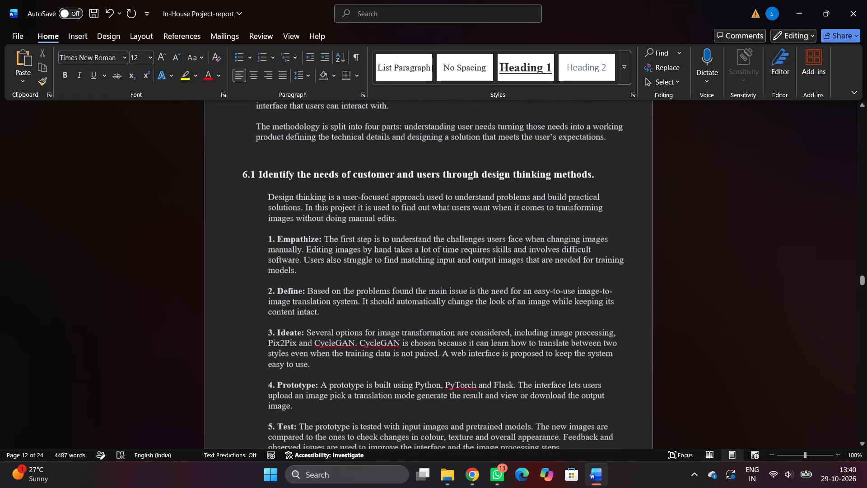
scroll(331, 375, "up", 1)
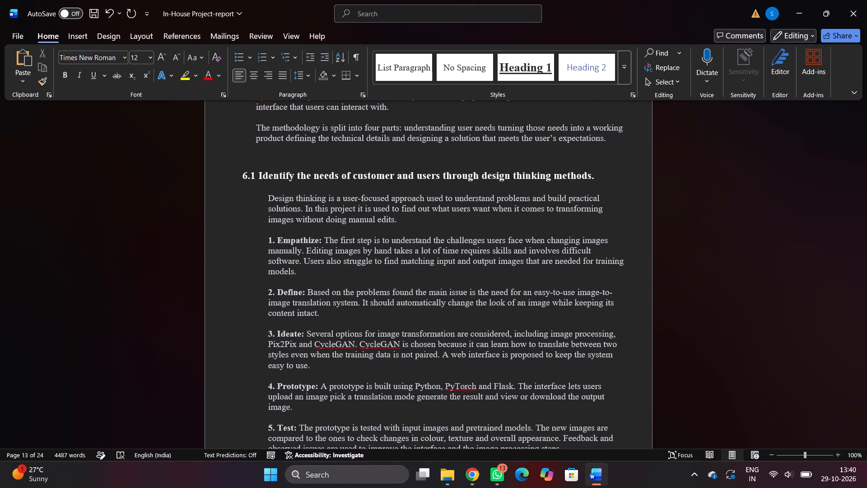
Decrease the indent once for all body text of section 6.1, from "Design thinking is" to "download images.".
scroll(368, 332, "down", 1)
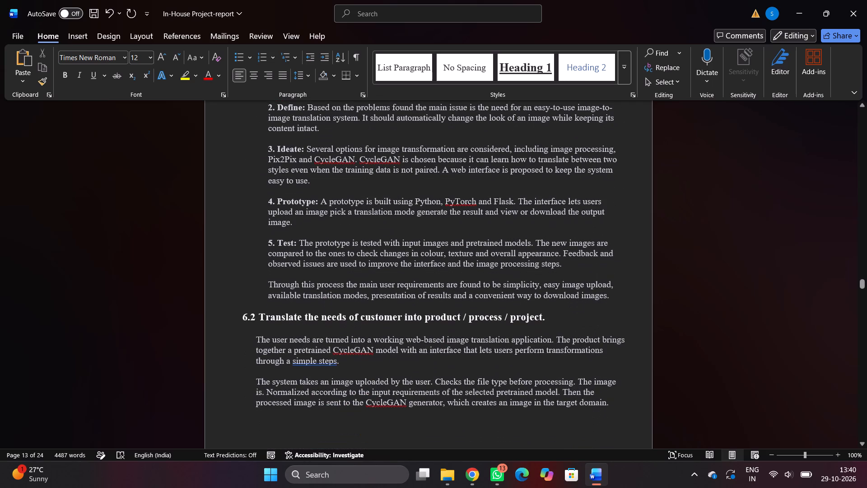
scroll(368, 332, "up", 1)
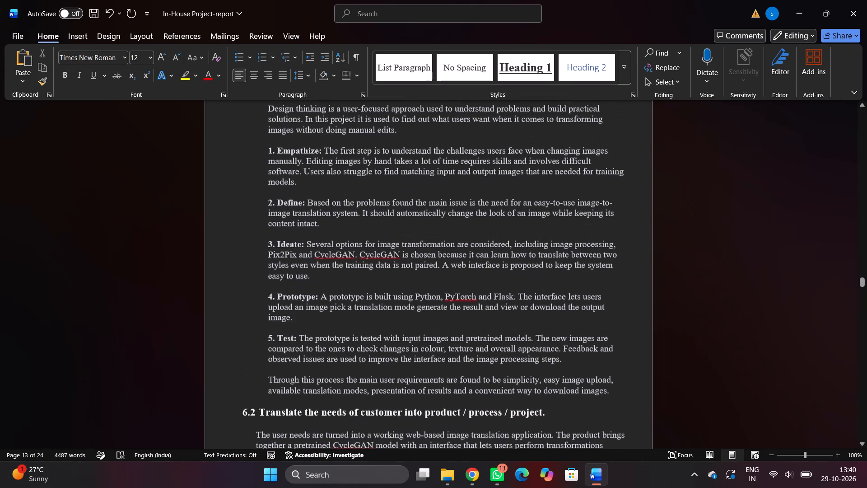
scroll(368, 332, "up", 1)
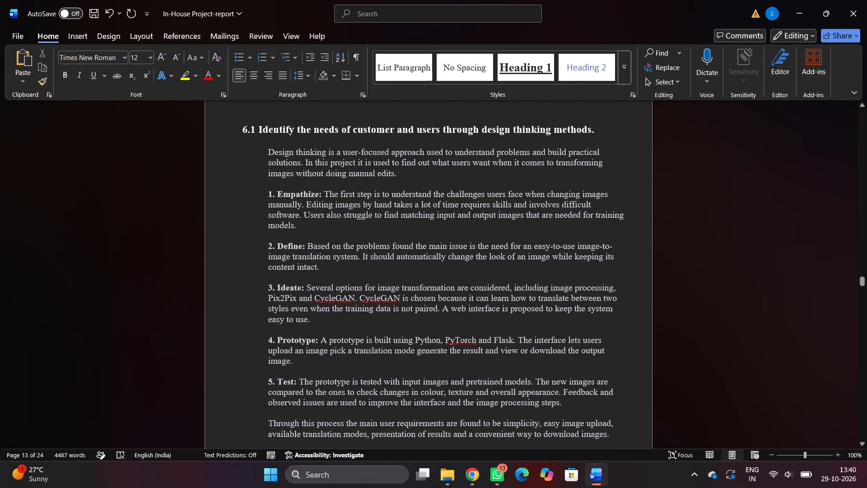
left_click_drag(266, 147, 526, 389)
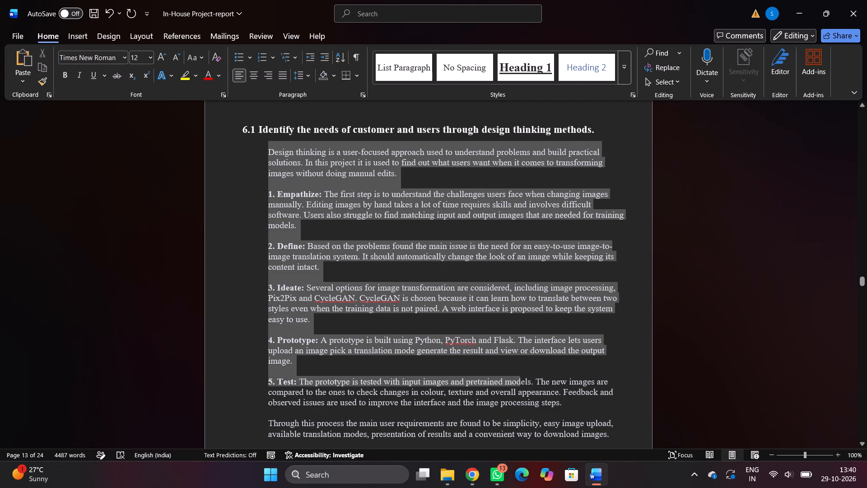
left_click_drag(526, 389, 552, 344)
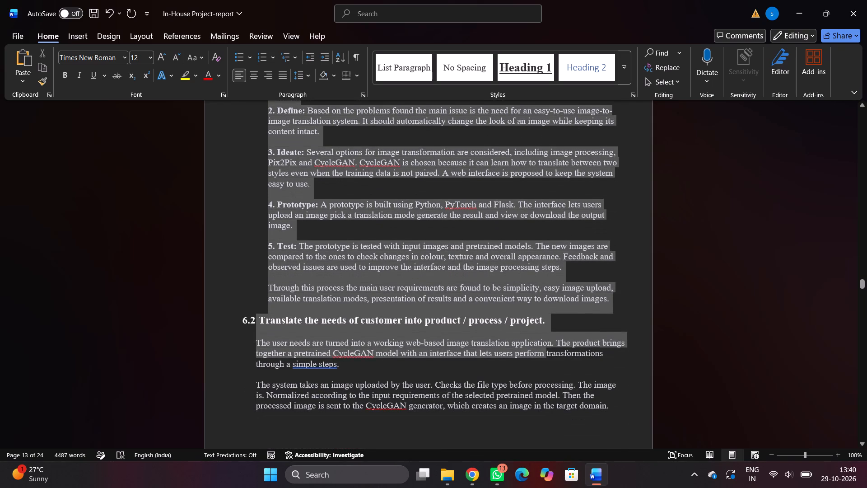
left_click_drag(552, 344, 615, 302)
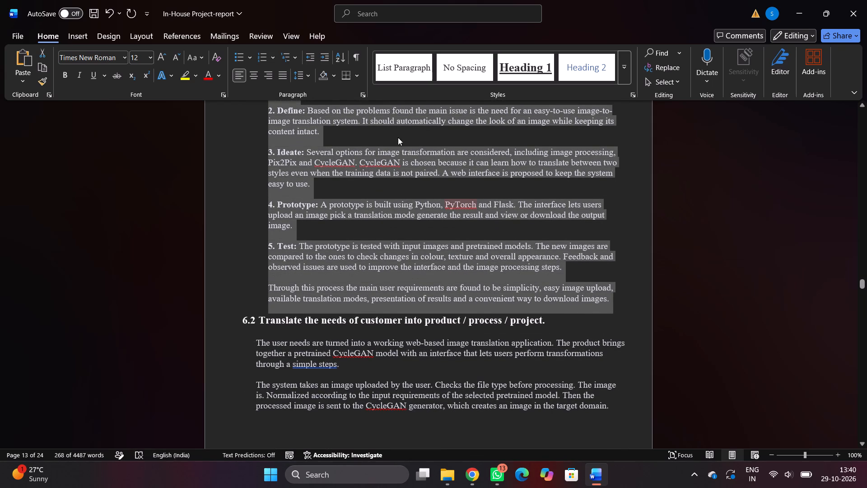
left_click(308, 57)
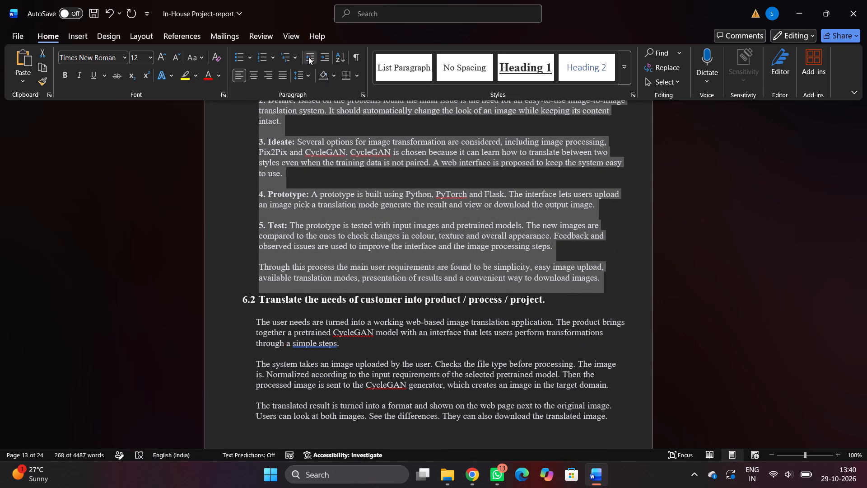
left_click(250, 162)
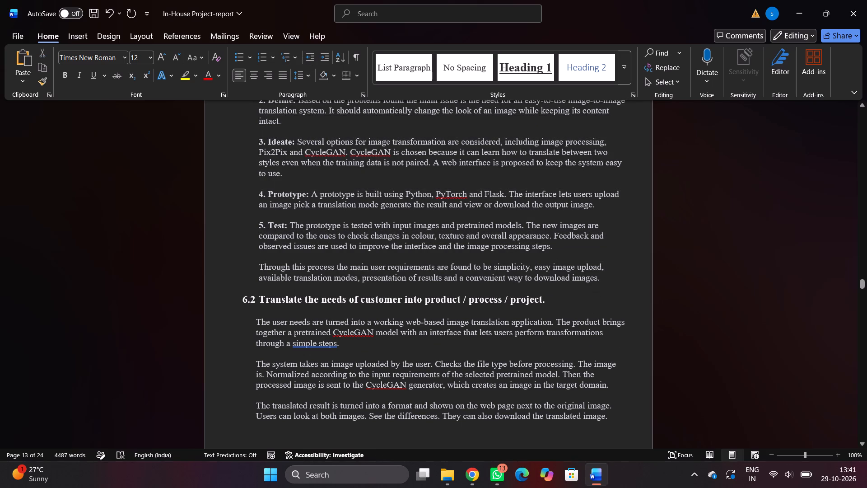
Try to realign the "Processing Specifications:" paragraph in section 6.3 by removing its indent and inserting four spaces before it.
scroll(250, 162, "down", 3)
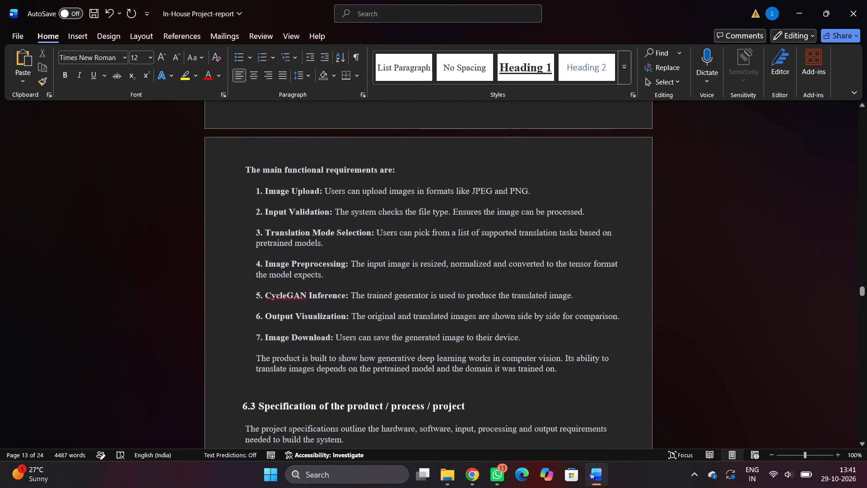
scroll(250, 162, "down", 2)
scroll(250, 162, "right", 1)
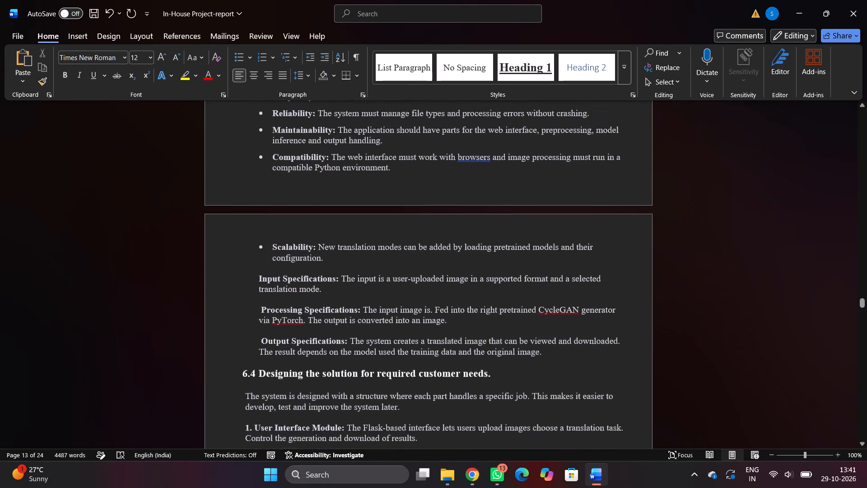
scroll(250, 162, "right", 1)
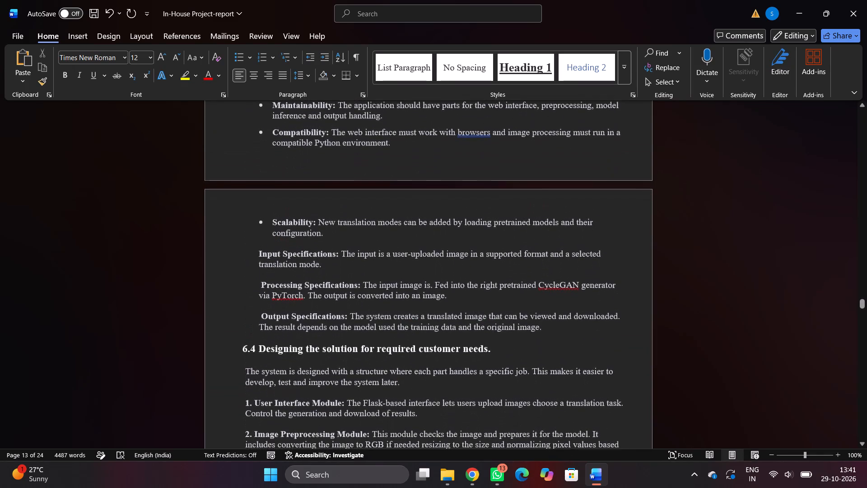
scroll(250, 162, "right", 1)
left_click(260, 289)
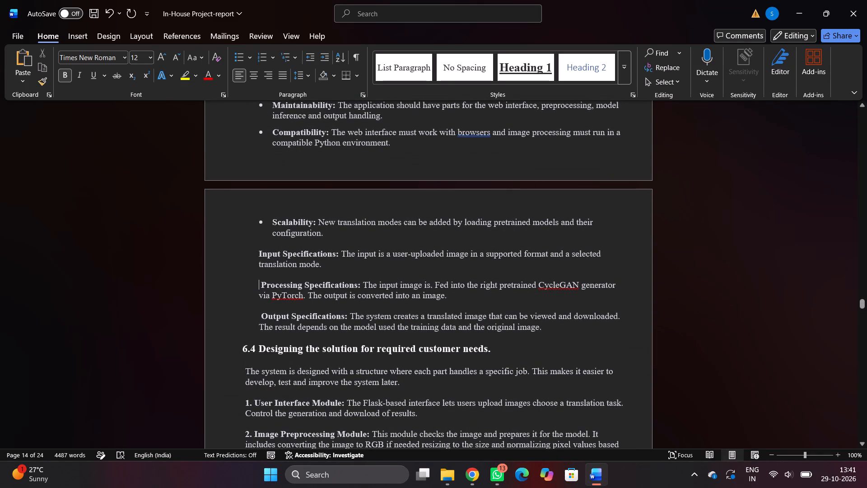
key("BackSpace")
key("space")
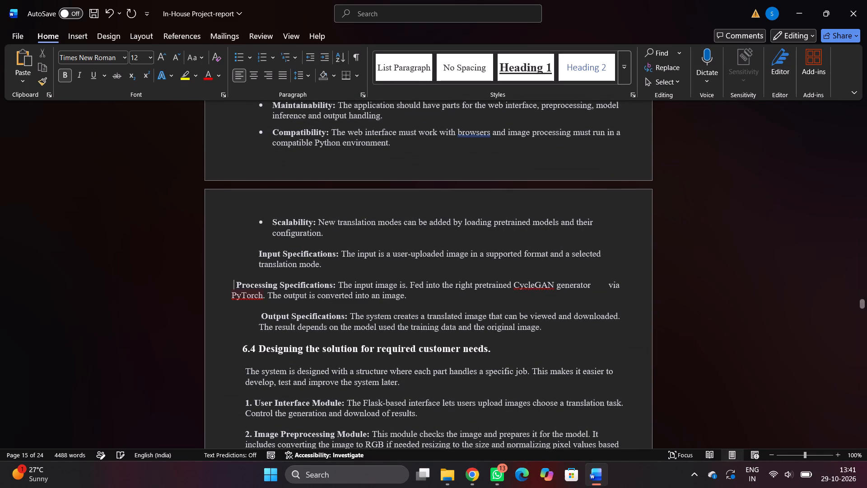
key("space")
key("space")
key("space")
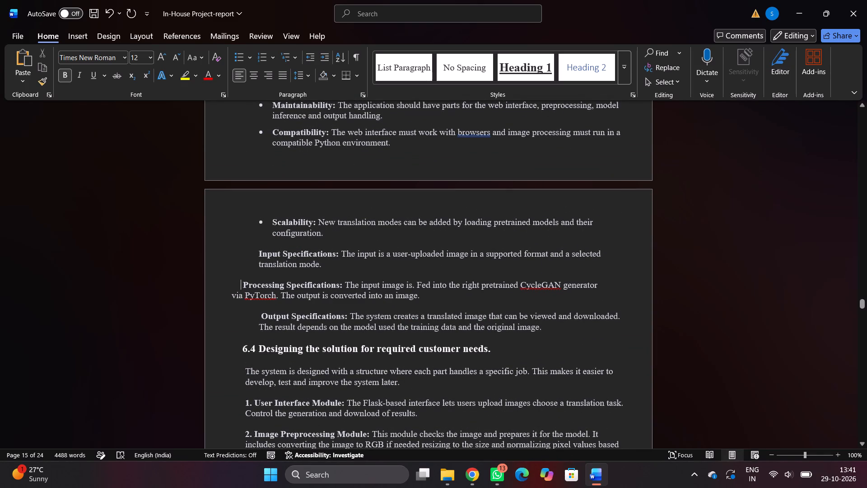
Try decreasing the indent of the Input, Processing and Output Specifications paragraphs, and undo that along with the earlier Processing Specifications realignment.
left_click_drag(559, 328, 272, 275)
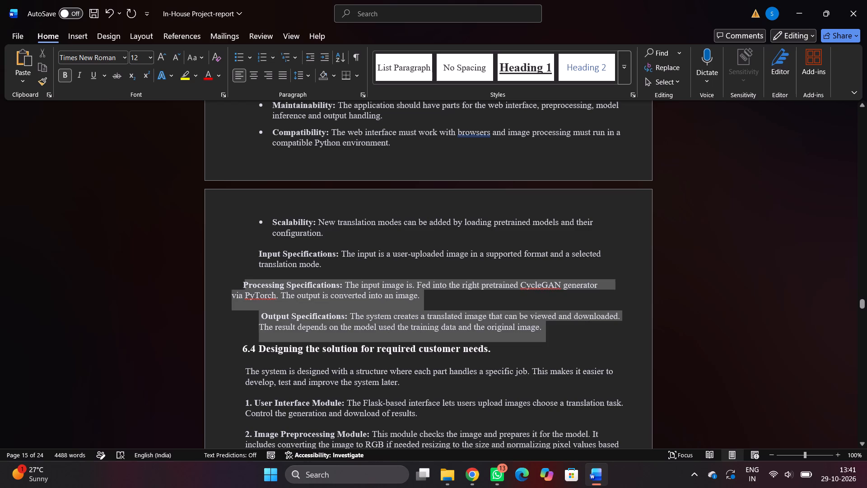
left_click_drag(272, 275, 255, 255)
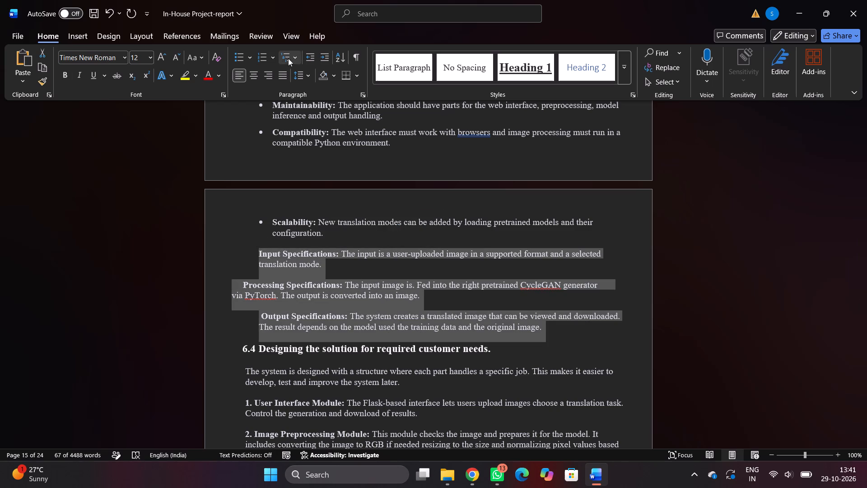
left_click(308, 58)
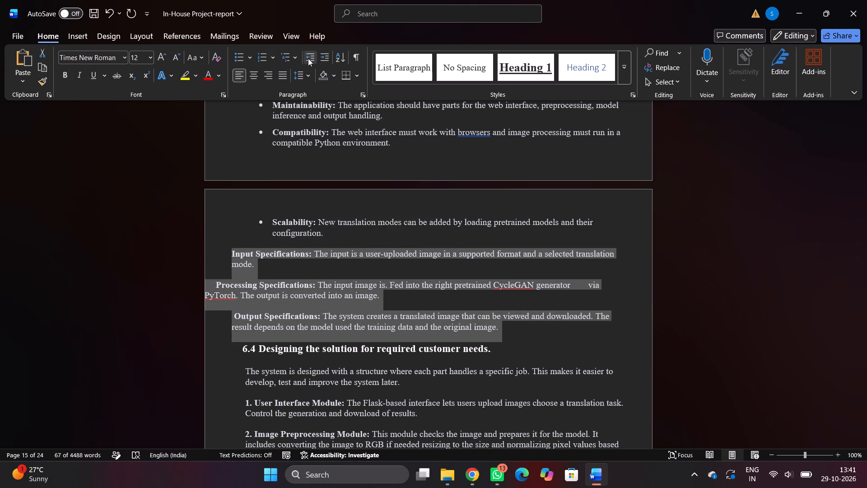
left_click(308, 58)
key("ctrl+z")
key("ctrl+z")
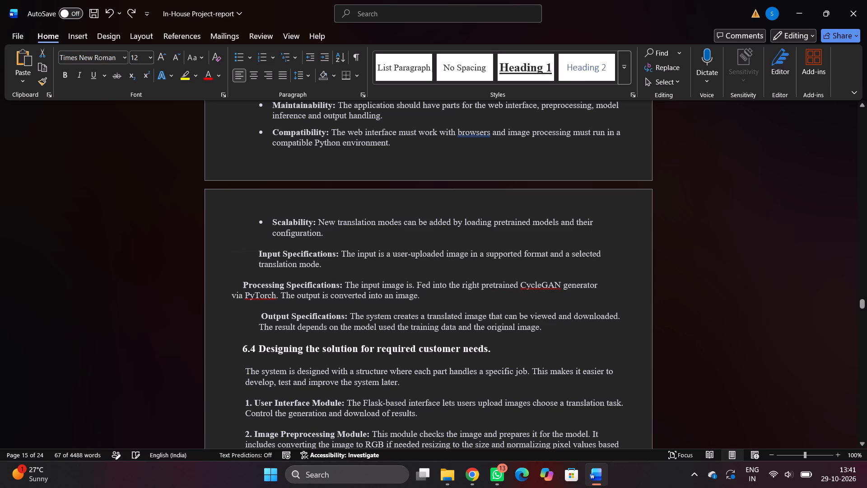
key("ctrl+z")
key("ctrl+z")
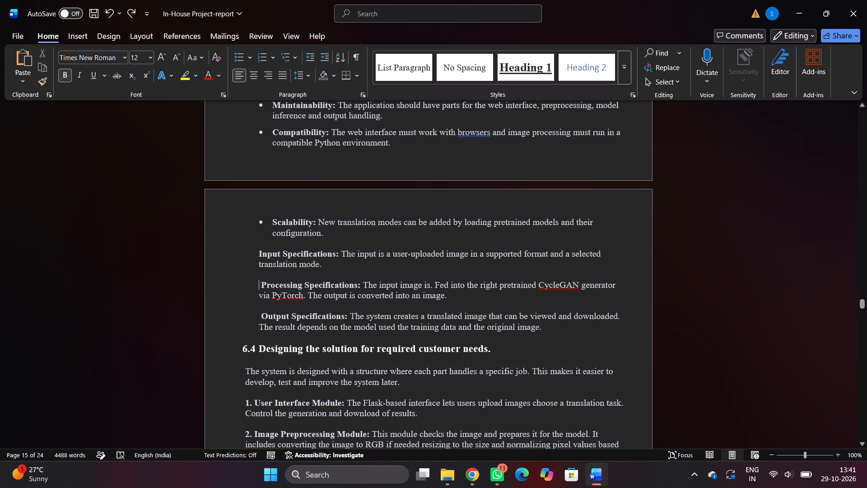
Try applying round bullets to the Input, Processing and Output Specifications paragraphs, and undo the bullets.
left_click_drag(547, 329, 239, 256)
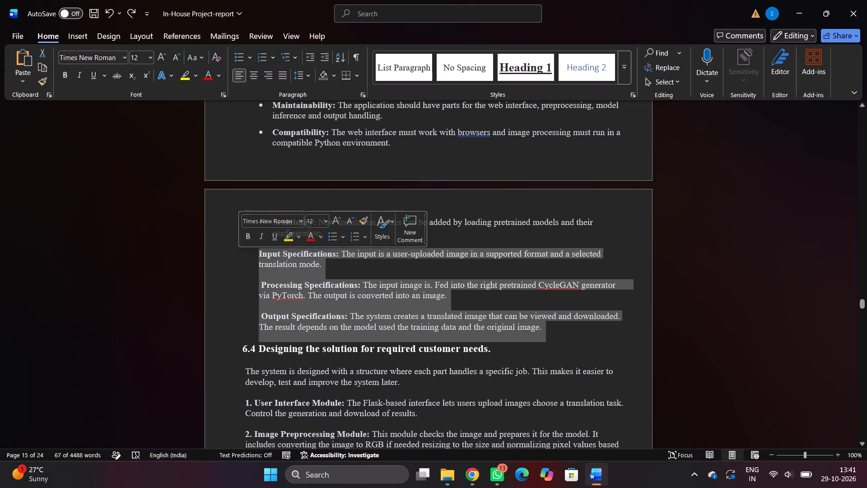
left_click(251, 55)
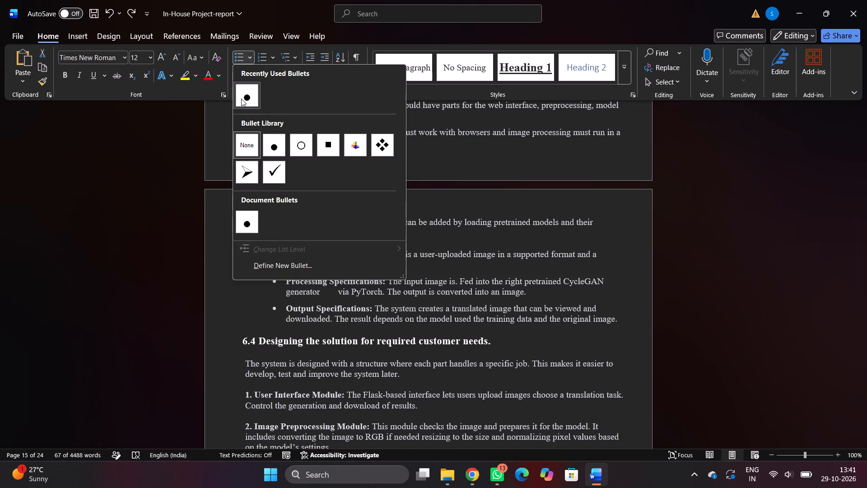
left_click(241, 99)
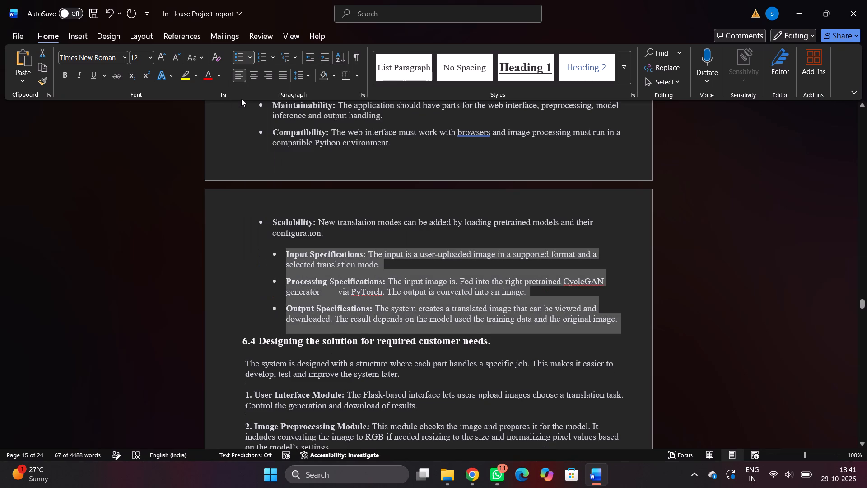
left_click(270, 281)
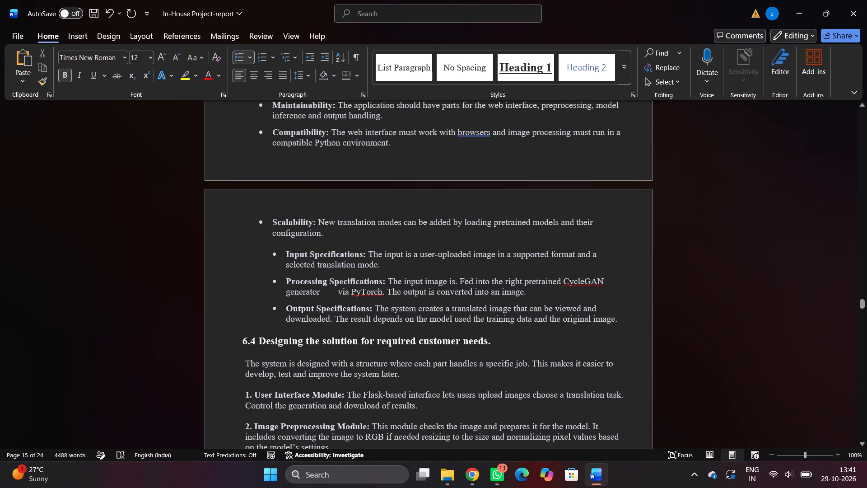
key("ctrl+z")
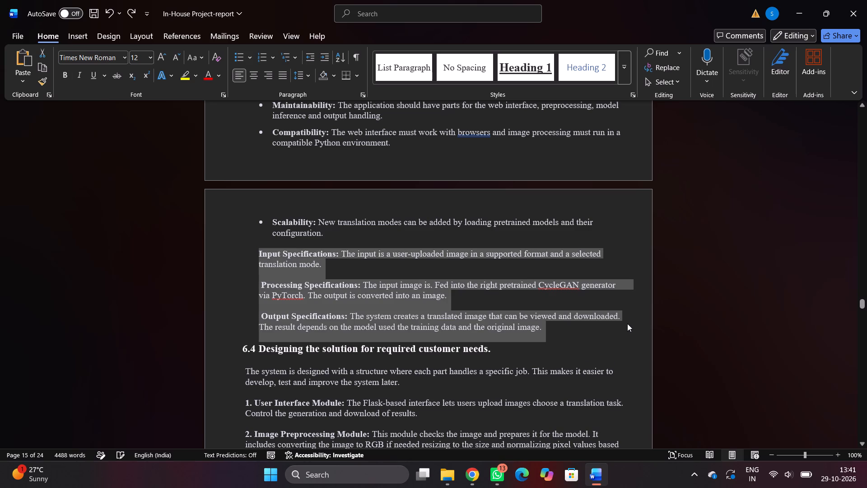
Copy the whole chapter 7 Requirements outline, from the chapter heading through "Technologies and Tools".
left_click(605, 349)
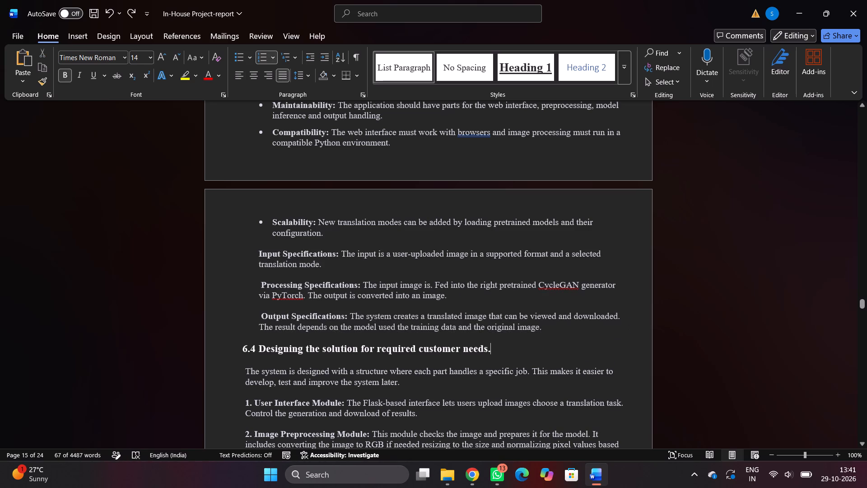
scroll(605, 349, "down", 6)
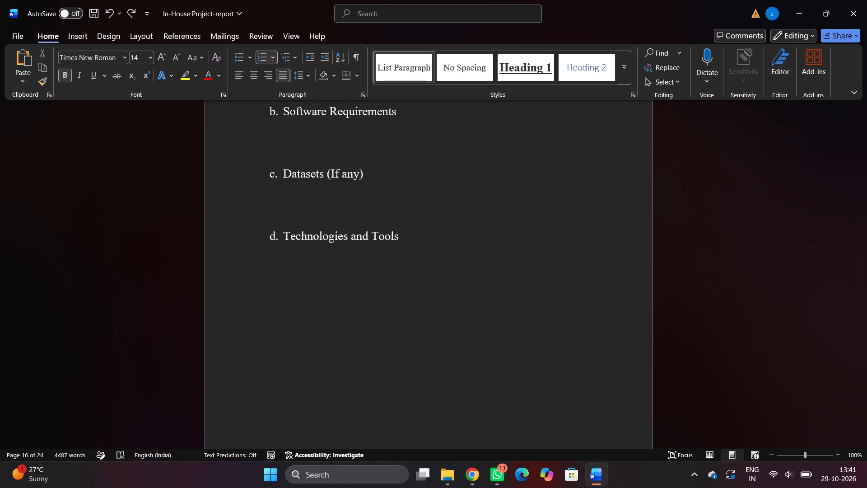
scroll(515, 341, "down", 2)
scroll(515, 341, "up", 1)
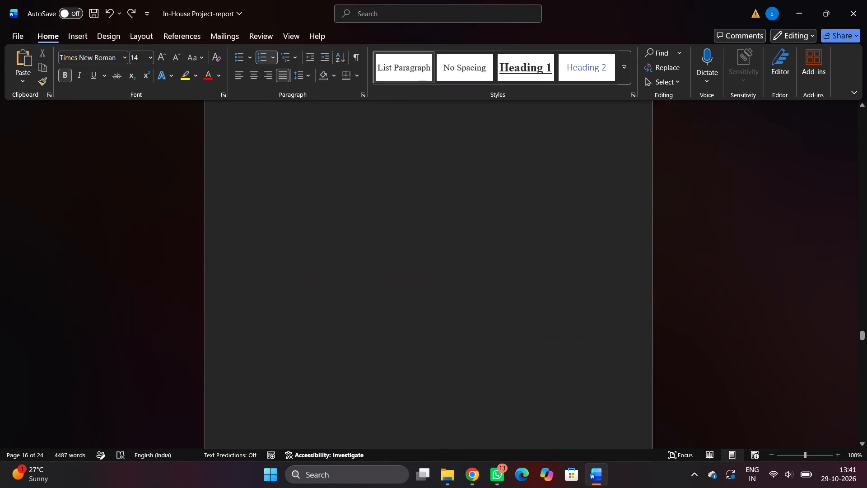
scroll(515, 341, "up", 1)
scroll(410, 327, "up", 2)
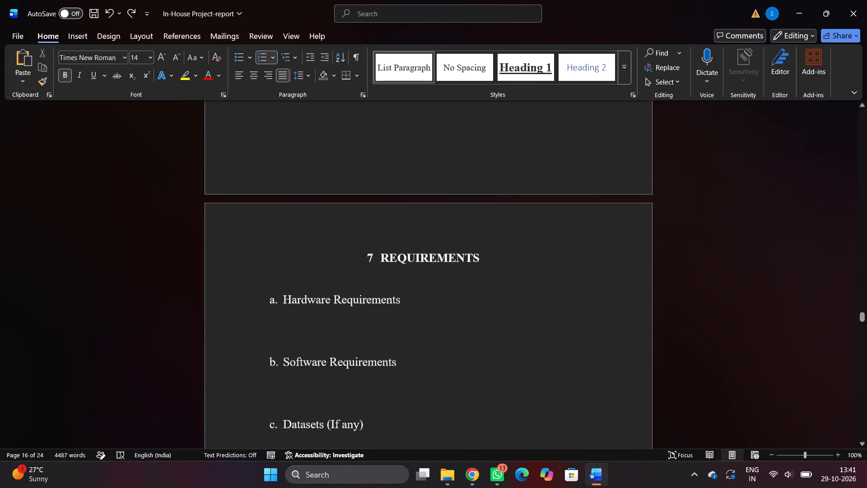
left_click_drag(355, 249, 443, 399)
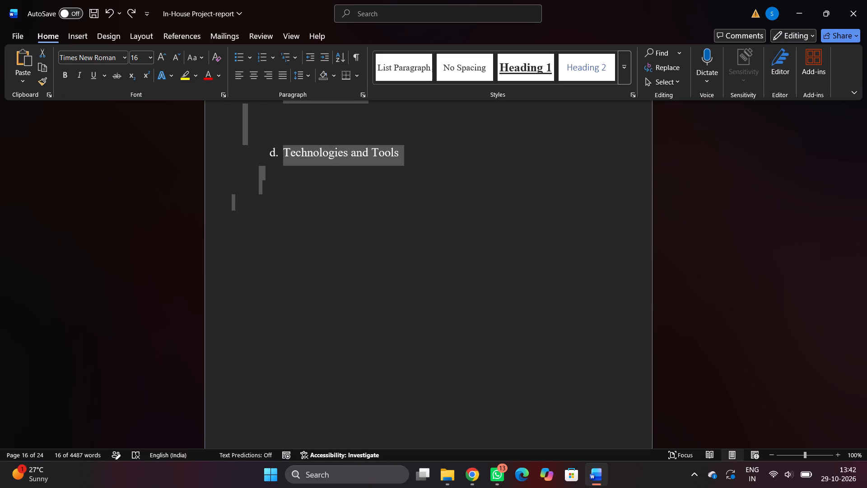
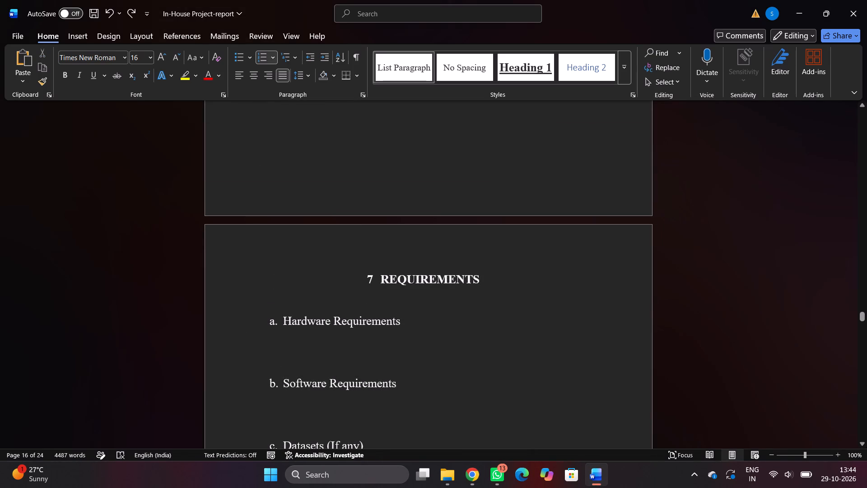
left_click(489, 283)
key("Return")
key("BackSpace")
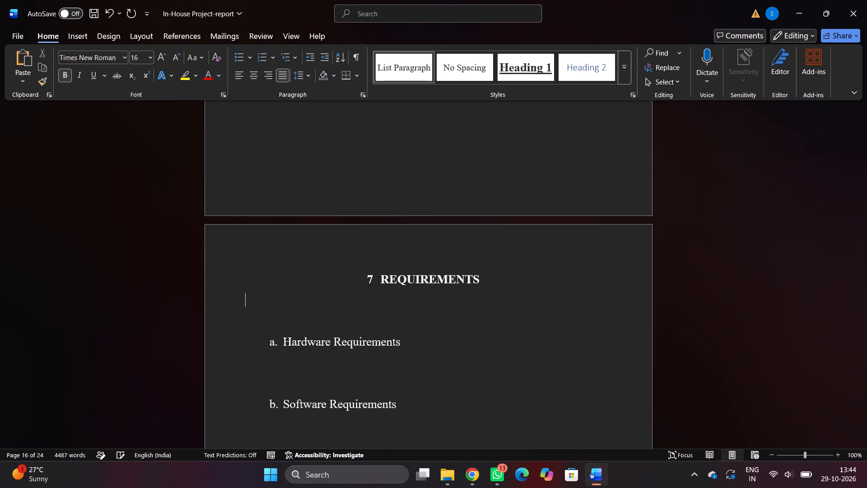
key("ctrl+v")
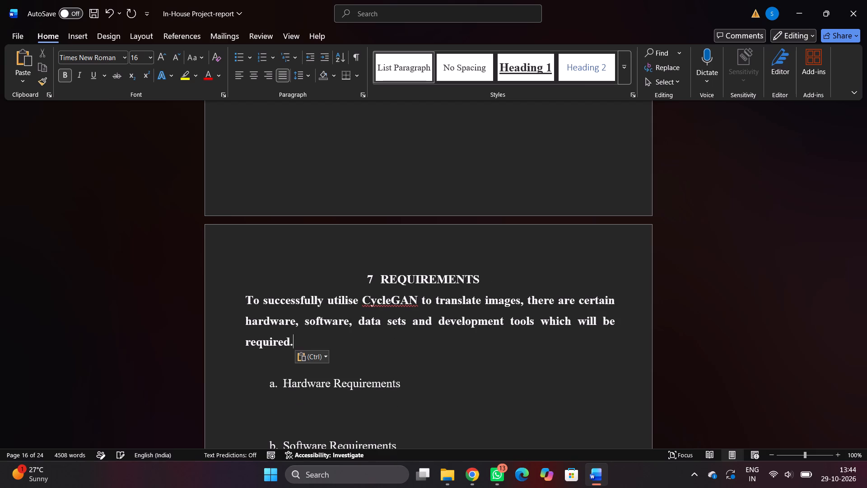
Set the pasted introductory paragraph under the REQUIREMENTS heading to font size 12.
left_click_drag(301, 337, 232, 292)
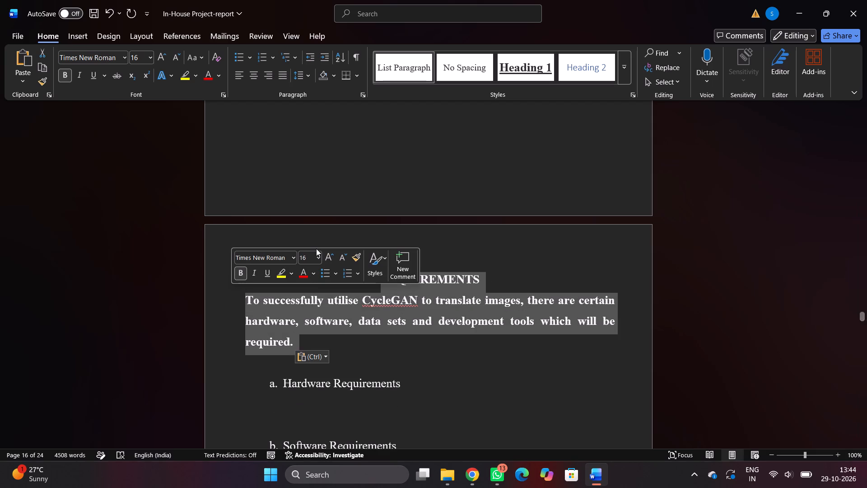
left_click(316, 249)
left_click(316, 254)
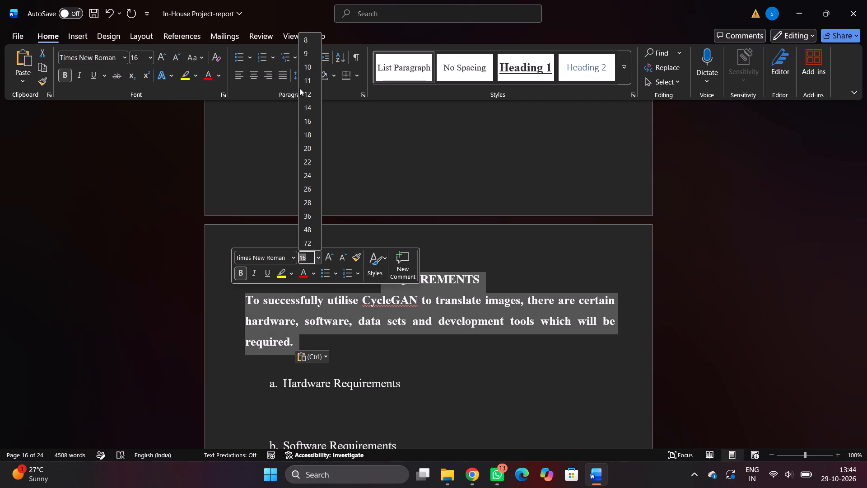
left_click(304, 90)
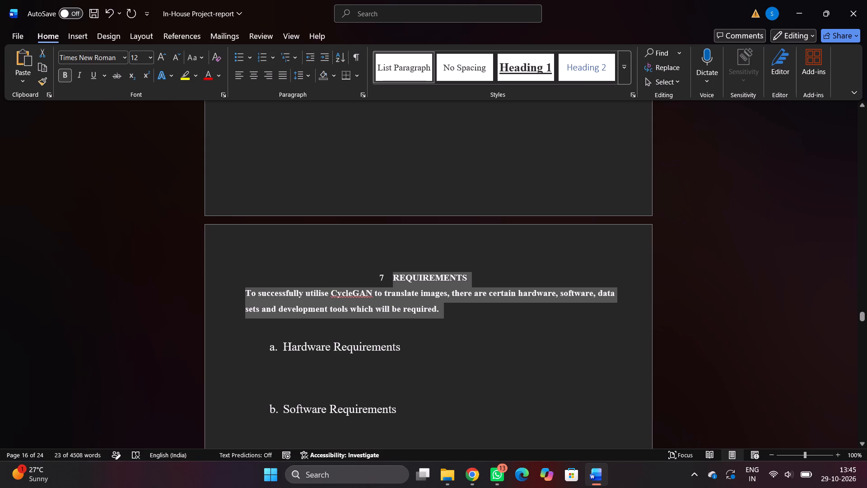
Set the "REQUIREMENTS" chapter heading to font size 16.
left_click(443, 343)
left_click_drag(473, 281, 361, 267)
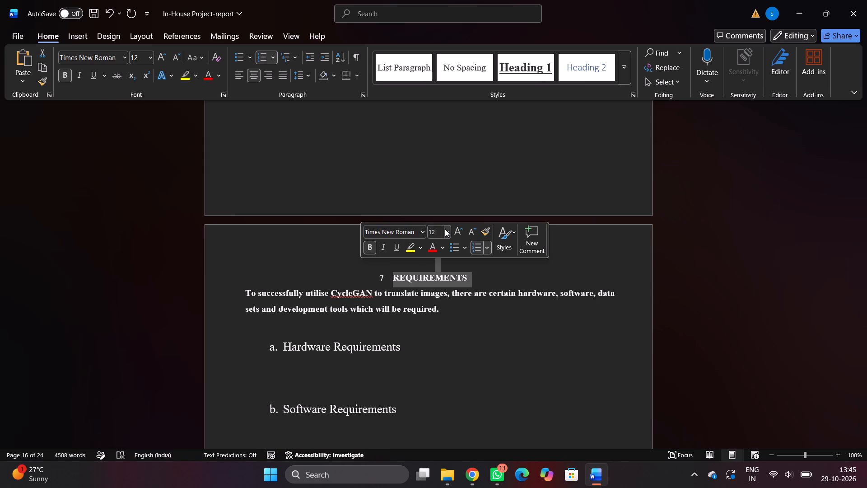
left_click(445, 229)
left_click(433, 323)
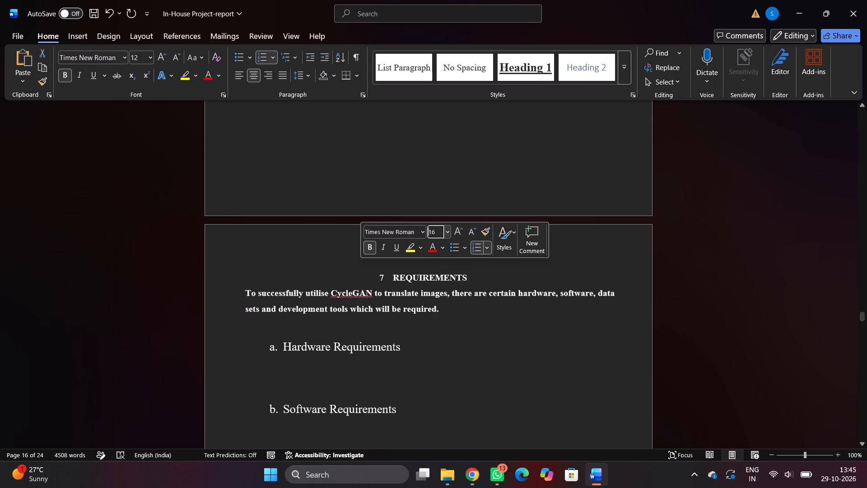
Remove the bold formatting from the introductory paragraph below the REQUIREMENTS heading.
left_click_drag(447, 311, 249, 291)
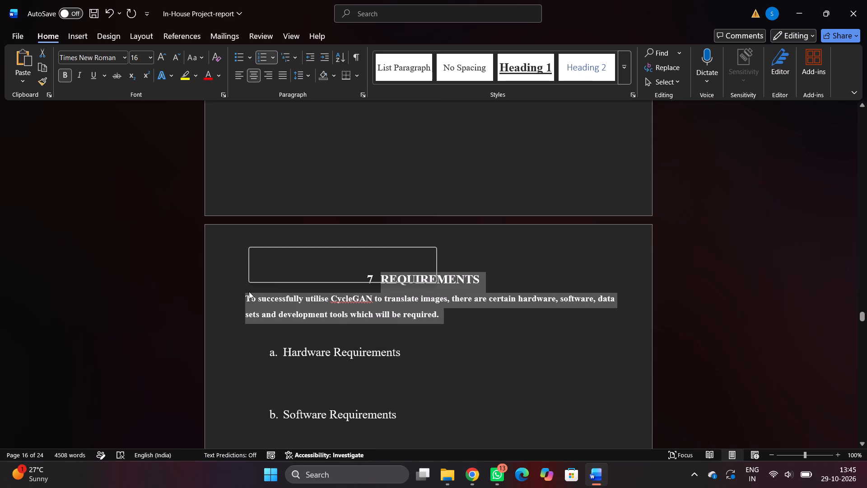
left_click(520, 389)
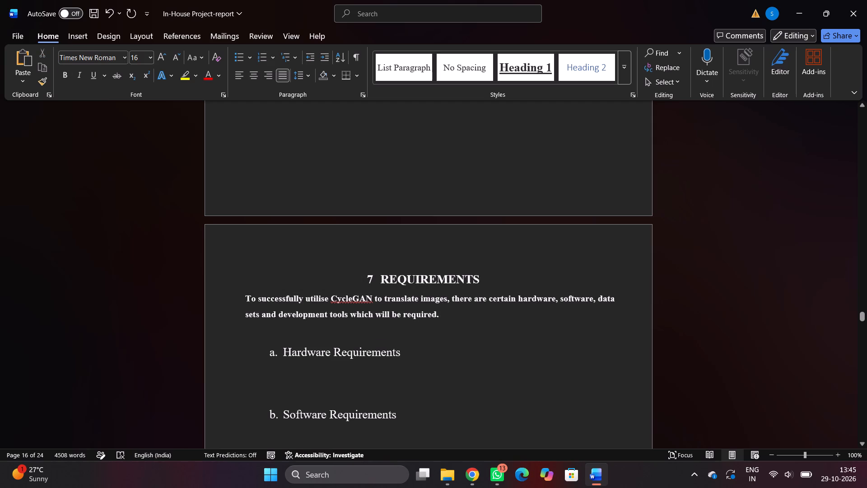
left_click_drag(442, 317, 238, 305)
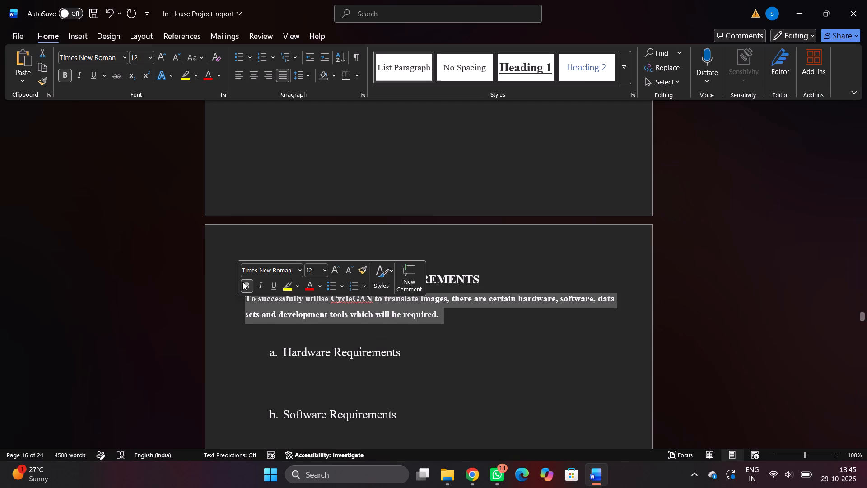
left_click(245, 279)
left_click(508, 402)
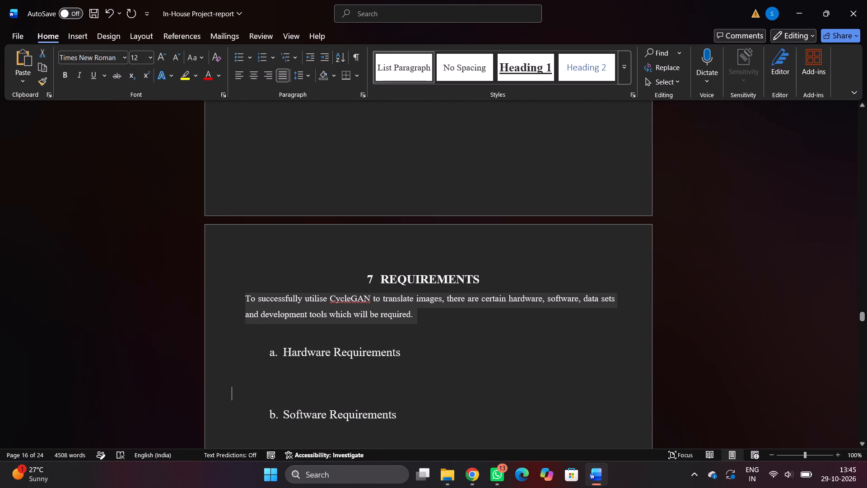
Delete the stray backslashes around the discriminators in section 6.4's CycleGAN Model Module, leaving (D_Y) and (D_X).
scroll(508, 402, "up", 5)
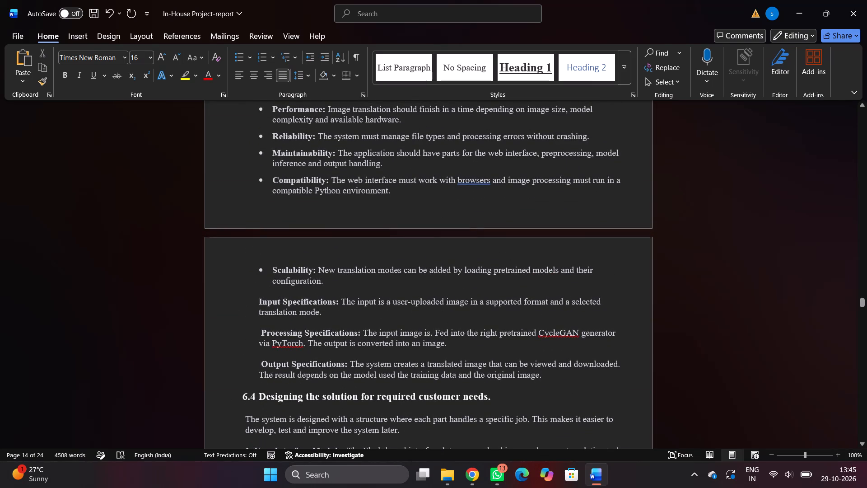
scroll(508, 402, "down", 2)
scroll(508, 402, "up", 5)
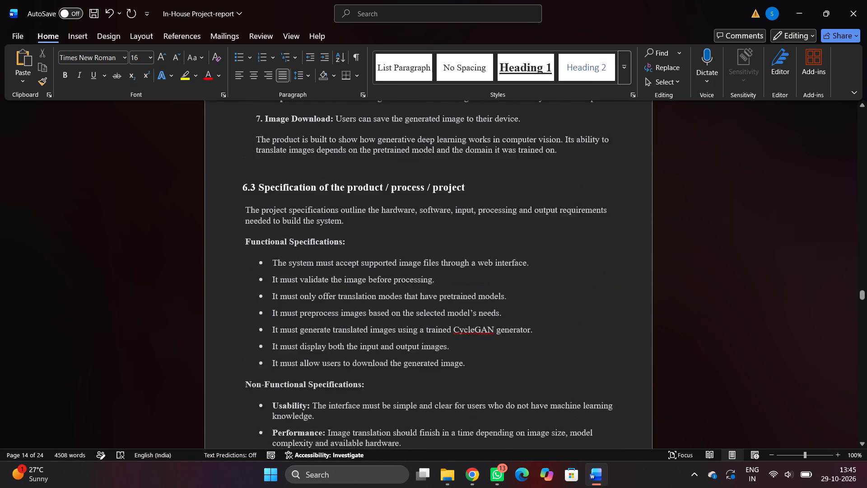
scroll(508, 402, "up", 1)
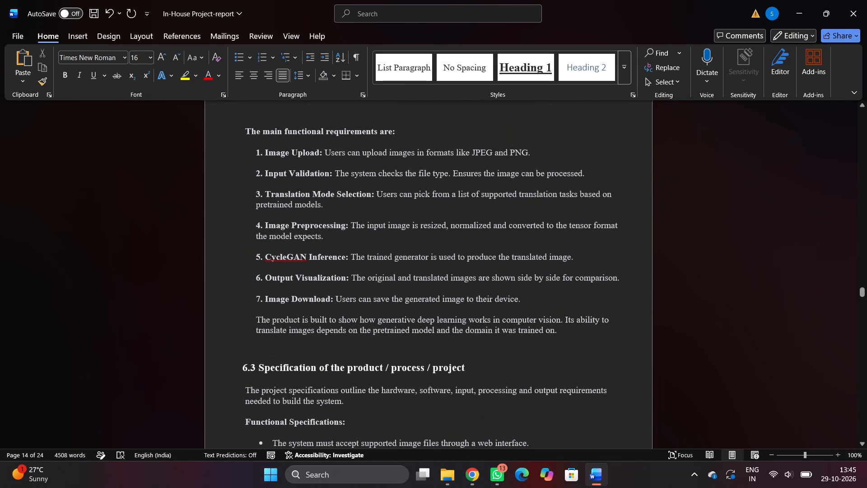
scroll(508, 402, "up", 2)
scroll(508, 402, "down", 5)
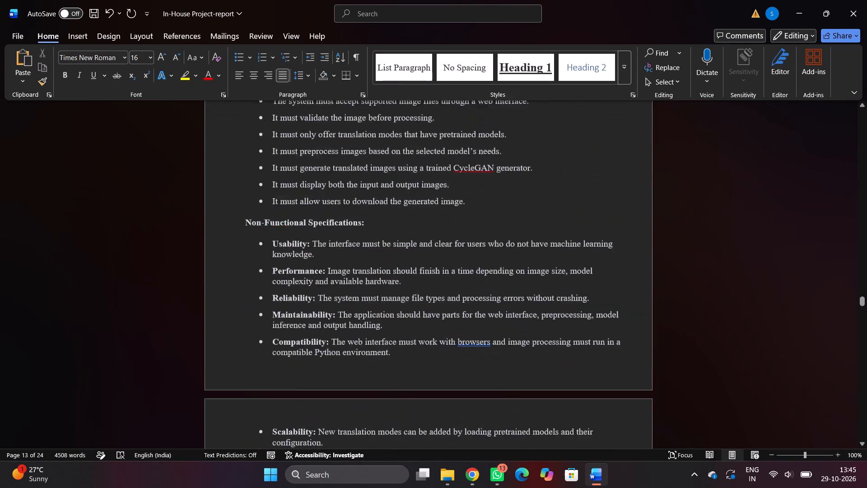
scroll(508, 402, "down", 2)
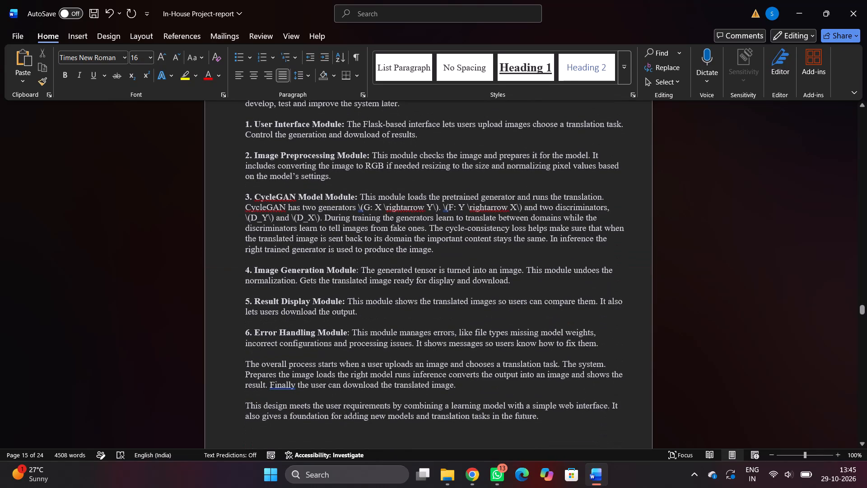
left_click(317, 218)
key("BackSpace")
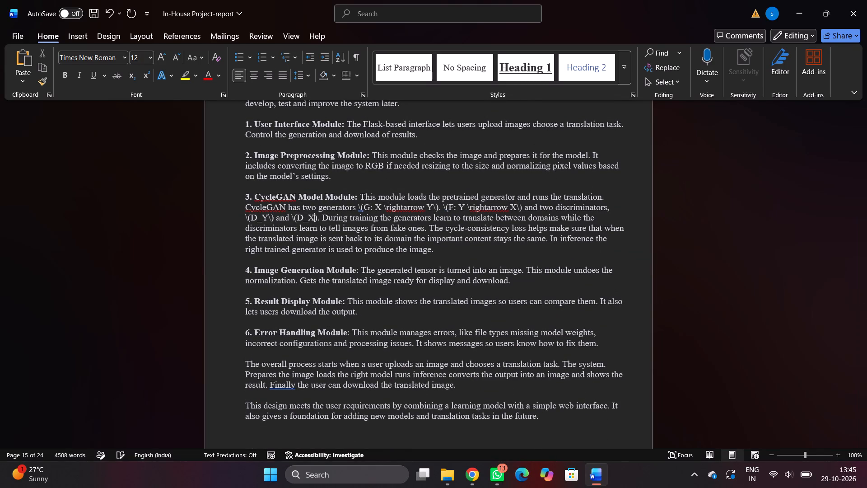
left_click(294, 216)
key("BackSpace")
left_click(272, 218)
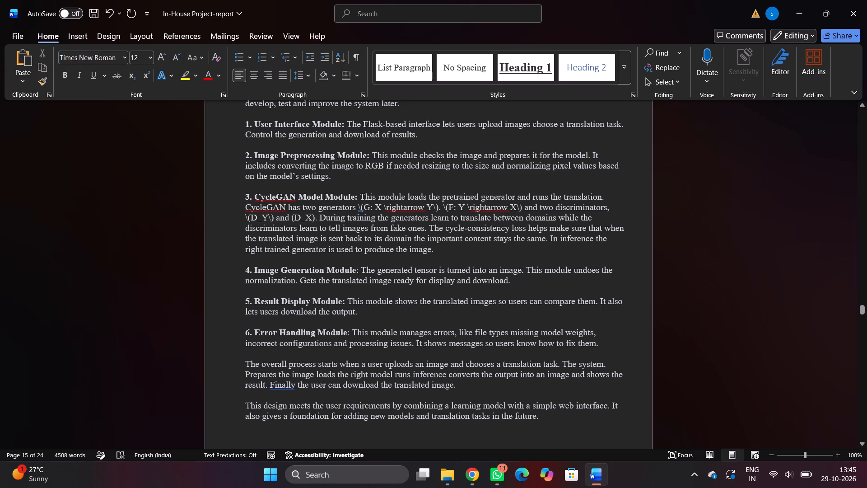
key("BackSpace")
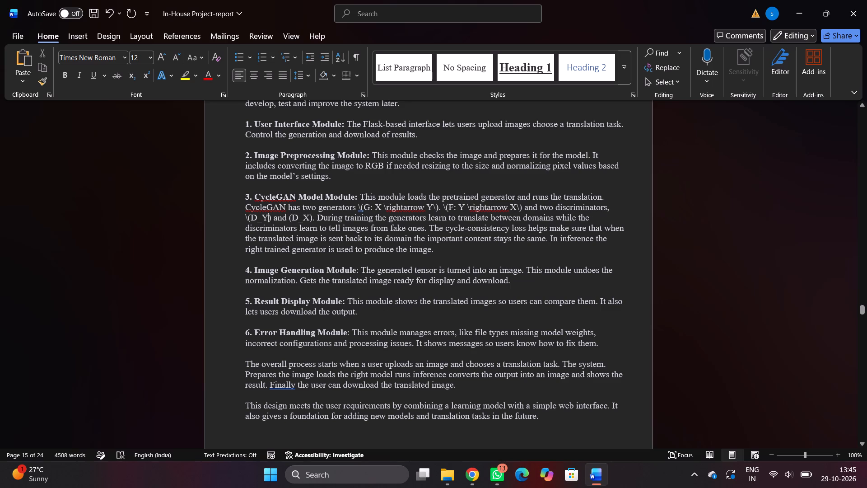
left_click(246, 216)
key("Right")
key("BackSpace")
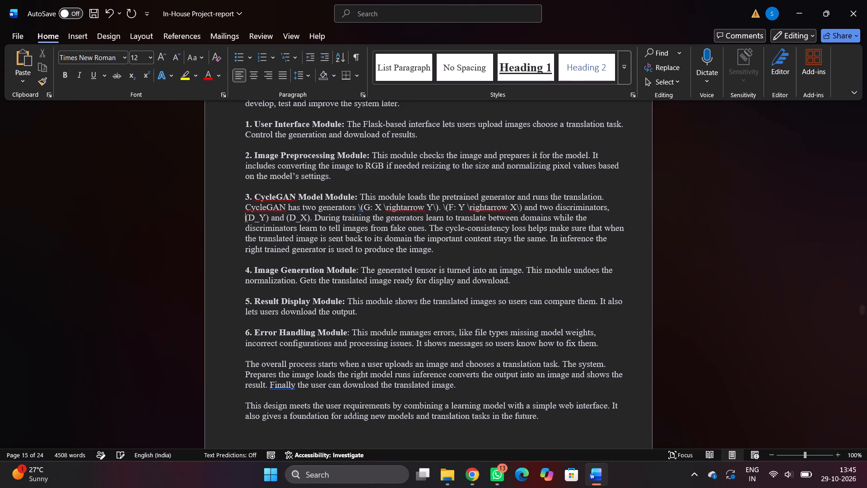
Delete the backslashes from both generator expressions in the CycleGAN Model Module, leaving (G: X rightarrow Y) and (F: Y rightarrow X).
left_click(436, 207)
key("BackSpace")
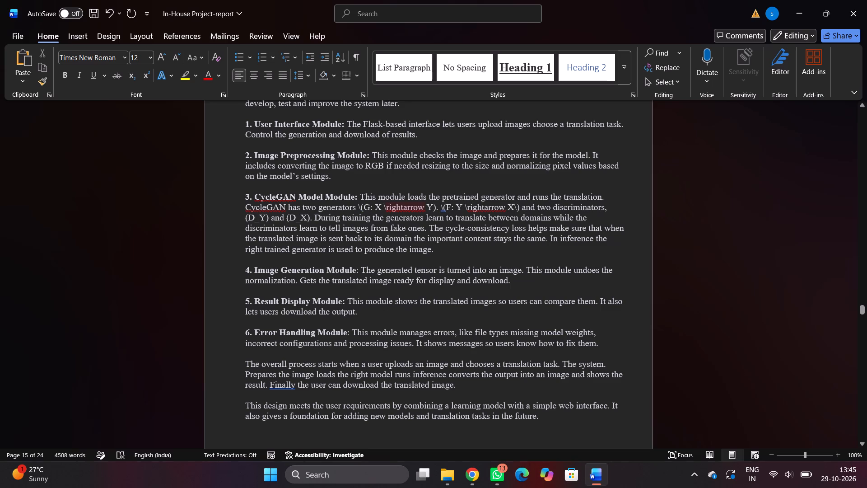
left_click(387, 206)
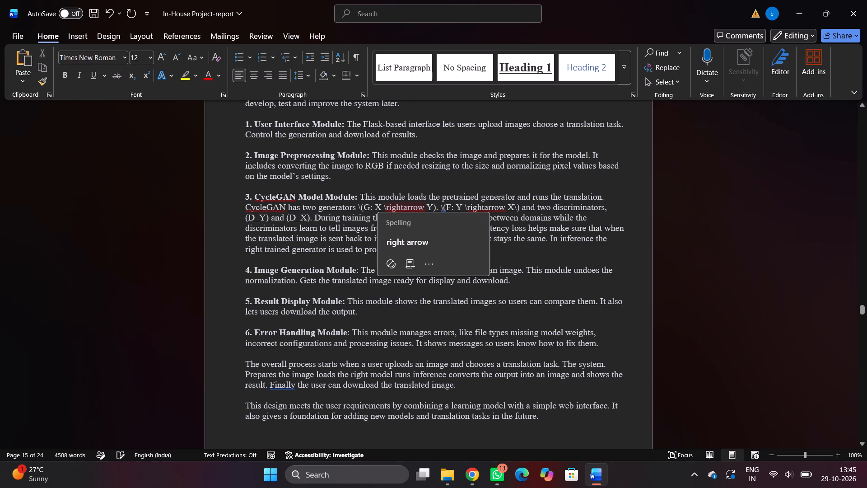
key("BackSpace")
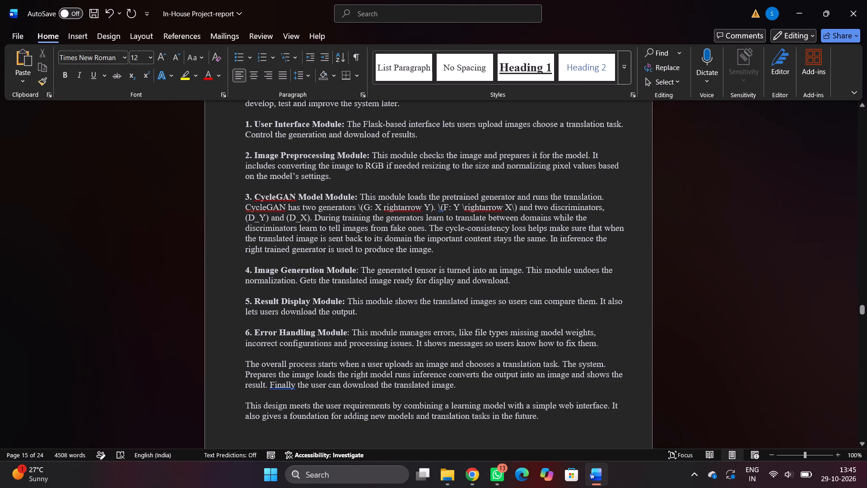
left_click(360, 206)
key("BackSpace")
left_click(437, 206)
key("BackSpace")
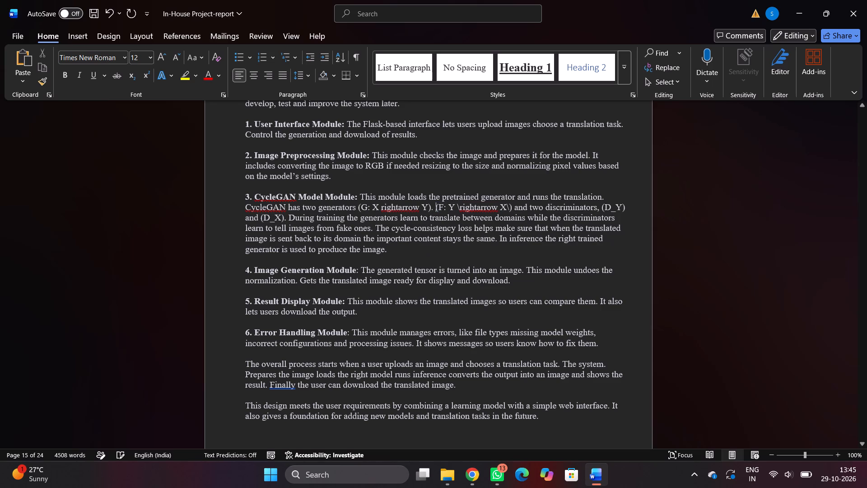
left_click(460, 207)
key("BackSpace")
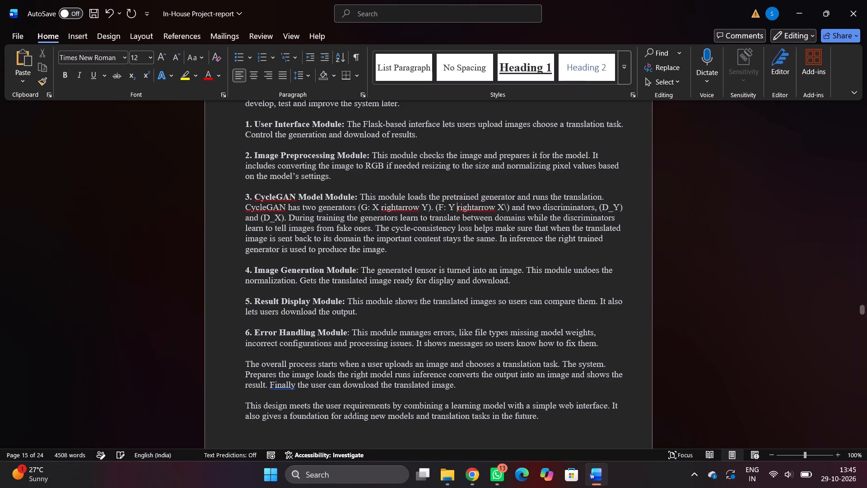
left_click(508, 206)
key("Left")
key("BackSpace")
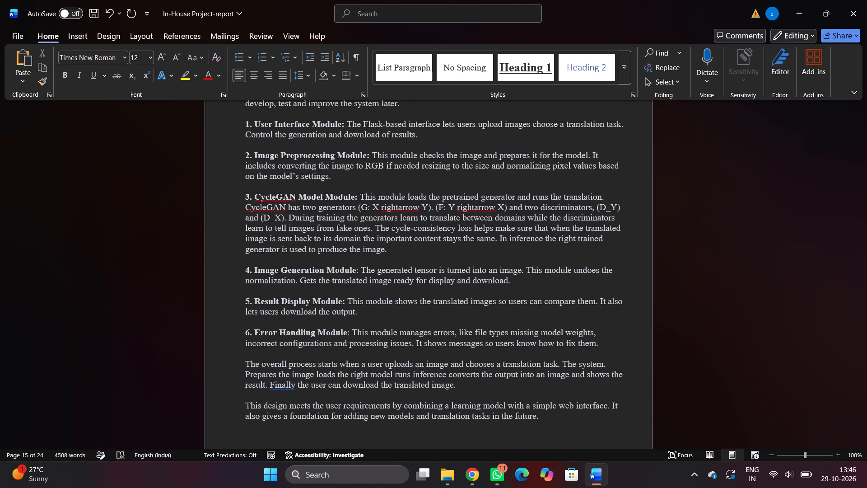
scroll(495, 282, "down", 4)
scroll(495, 282, "up", 2)
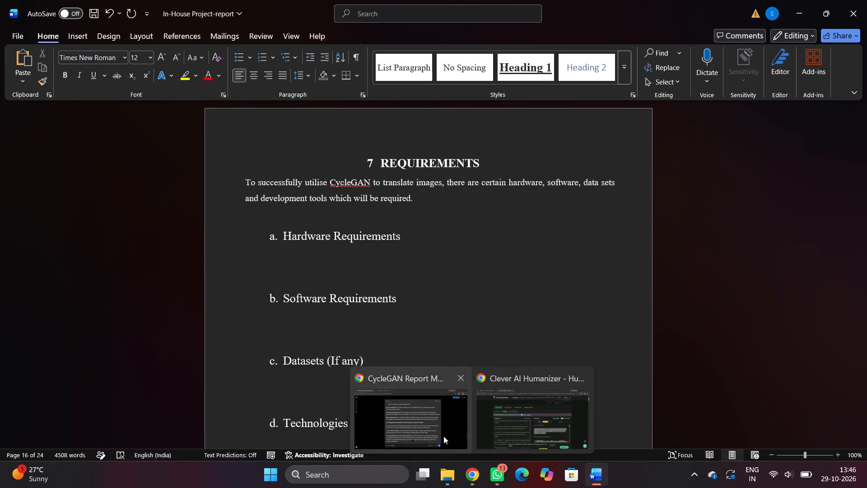
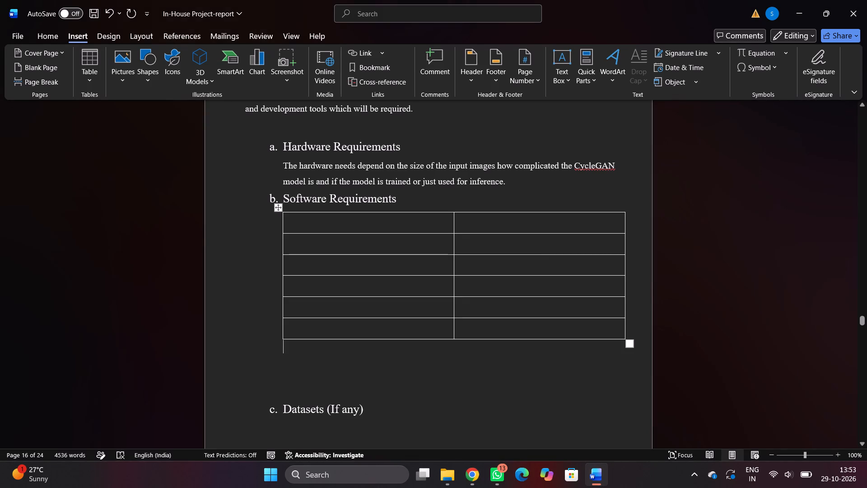
left_click(520, 178)
key("Return")
key("Return")
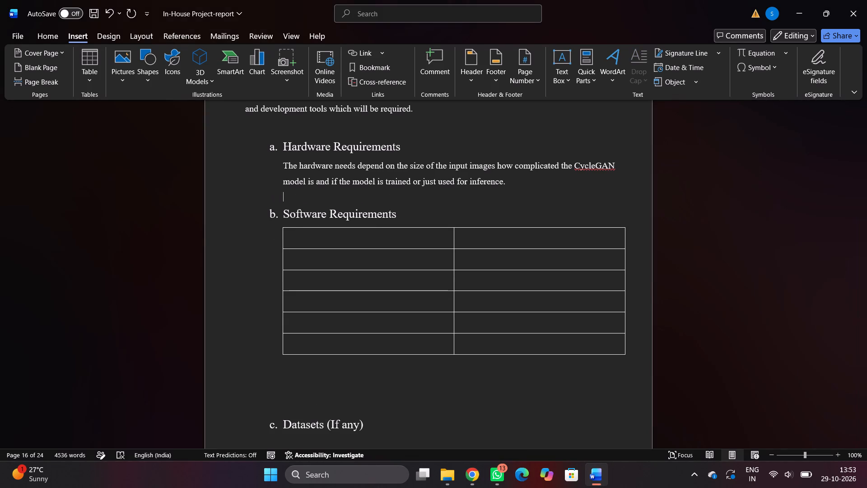
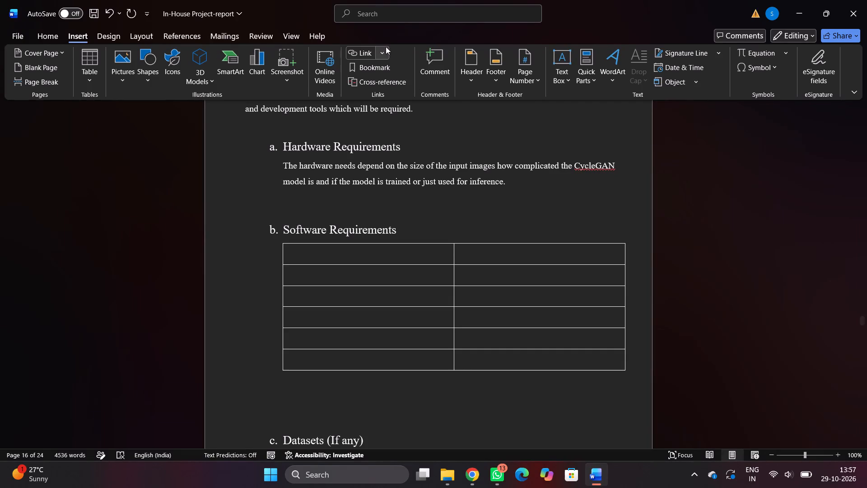
Insert a table with three columns and six rows below the Hardware Requirements paragraph.
left_click(85, 77)
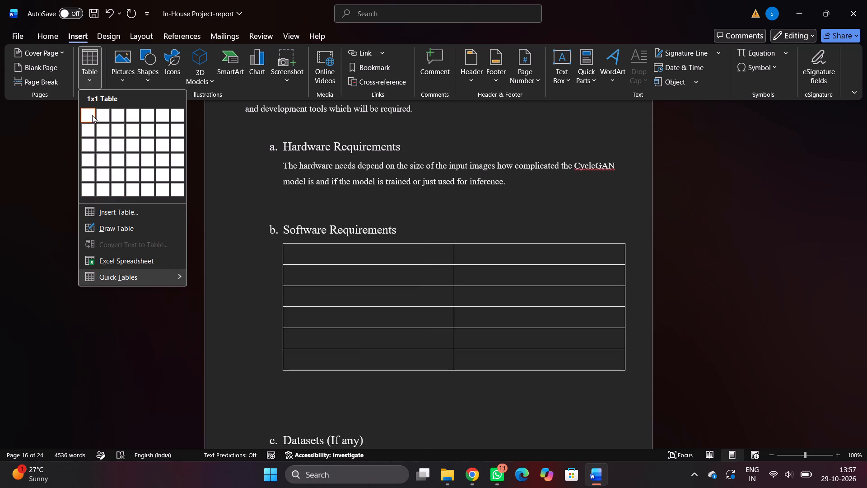
left_click(118, 186)
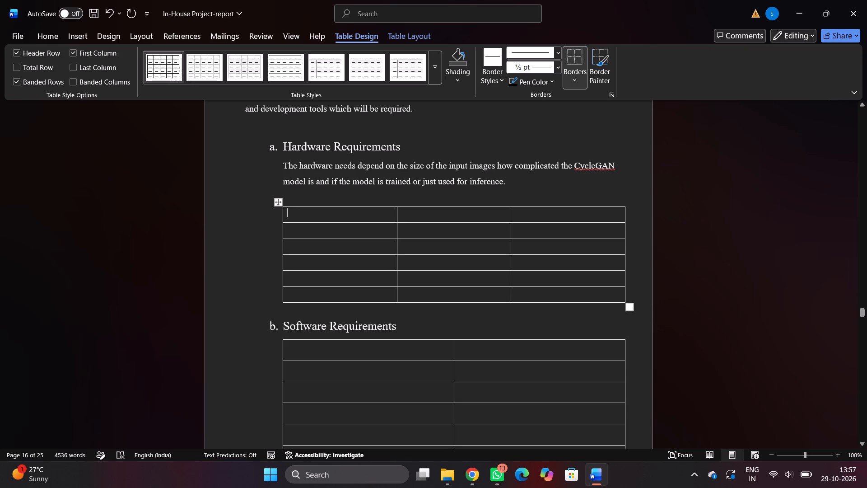
Add six more rows to the Hardware Requirements table by inserting rows above with the whole table selected.
right_click(629, 309)
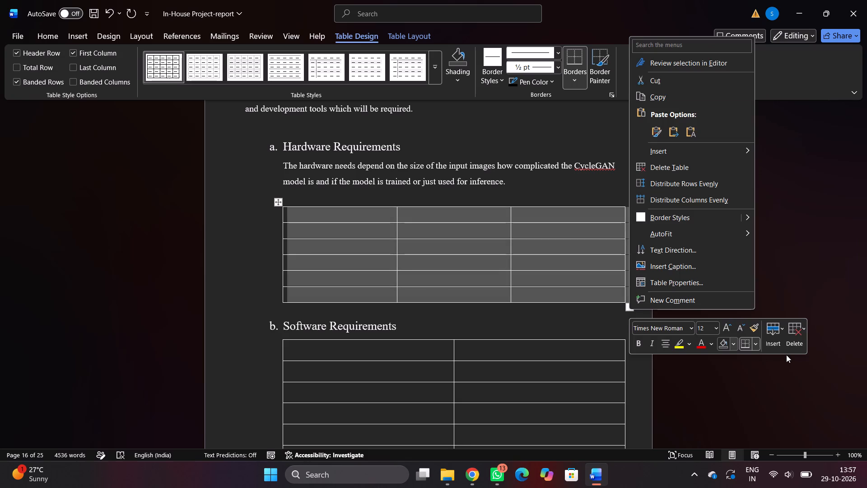
left_click(775, 344)
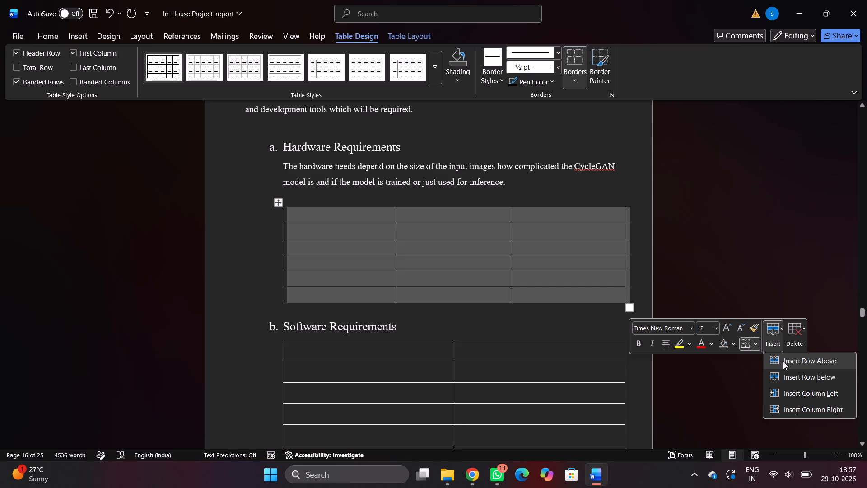
left_click(783, 361)
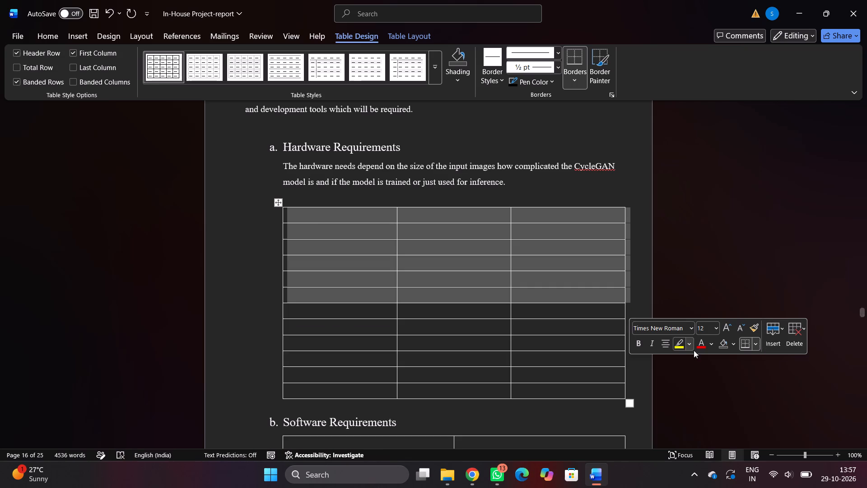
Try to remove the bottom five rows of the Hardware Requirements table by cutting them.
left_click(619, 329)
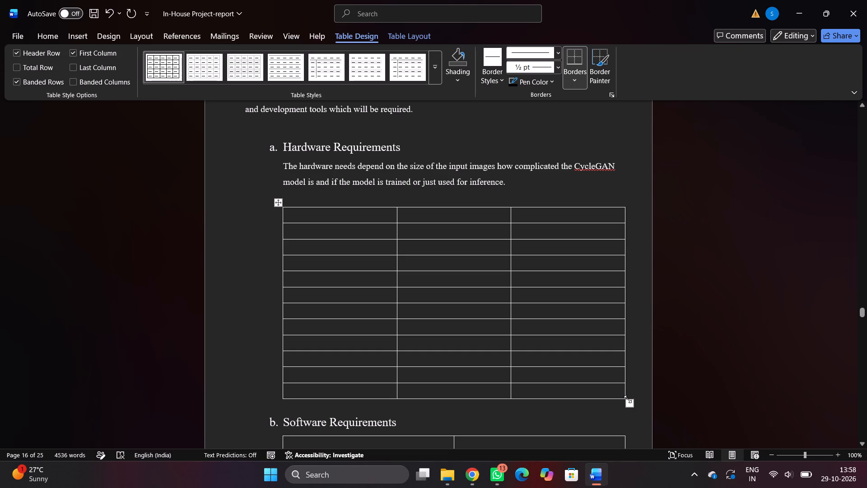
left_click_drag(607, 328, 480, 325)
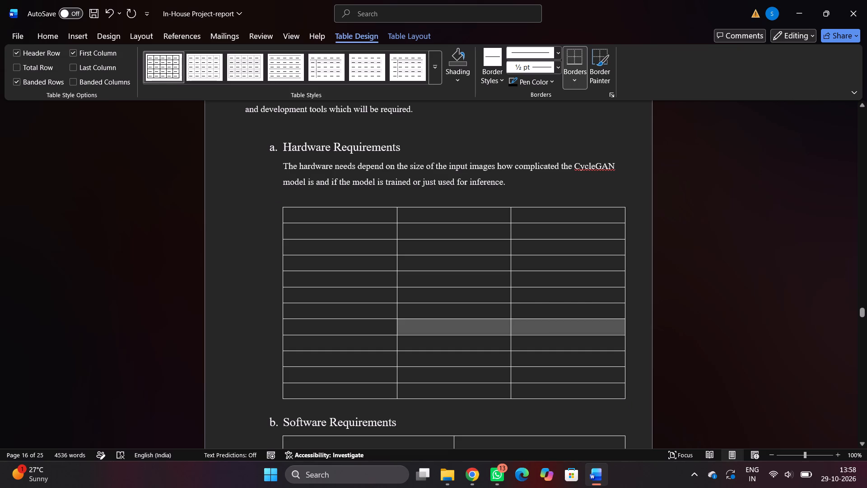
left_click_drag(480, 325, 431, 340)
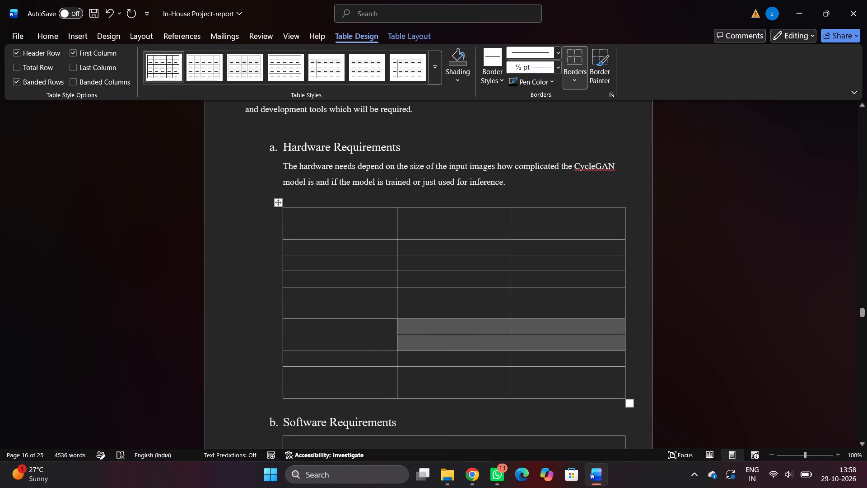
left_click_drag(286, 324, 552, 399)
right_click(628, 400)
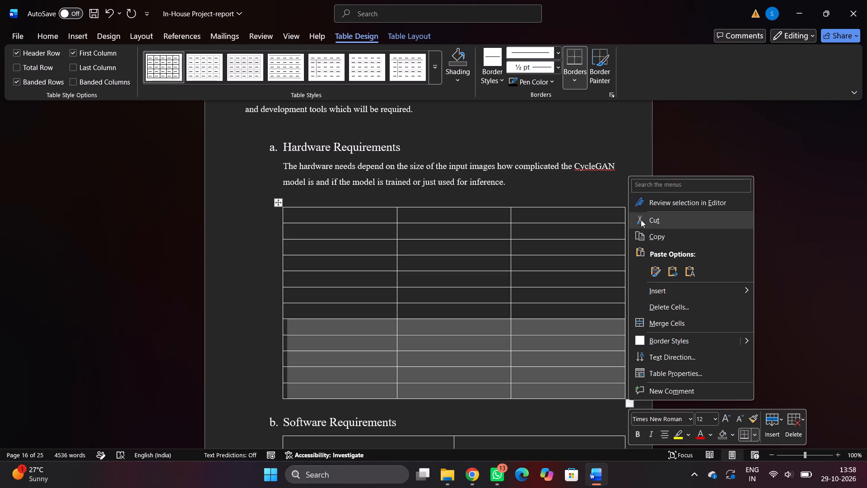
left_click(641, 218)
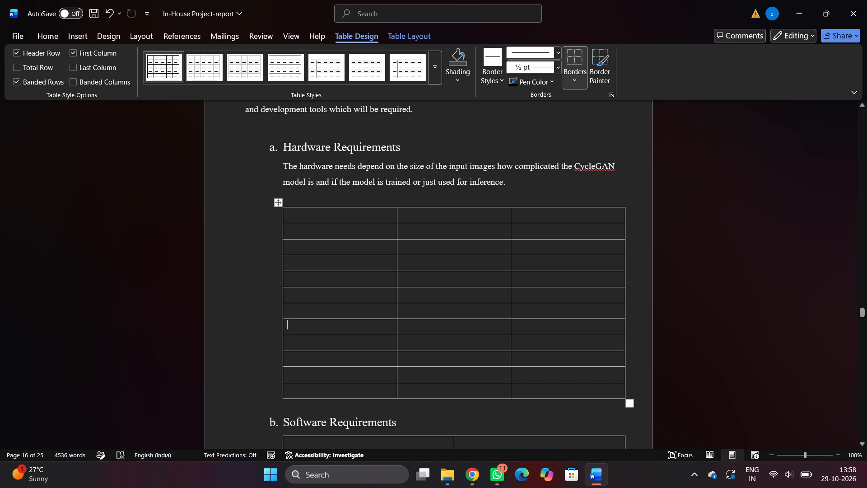
Delete the bottom five rows of the Hardware Requirements table using the delete entire row option.
left_click_drag(295, 324, 594, 403)
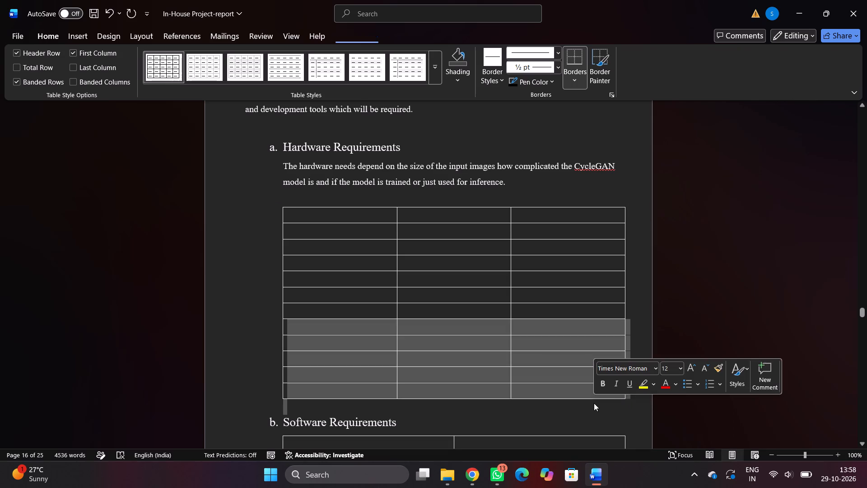
right_click(629, 401)
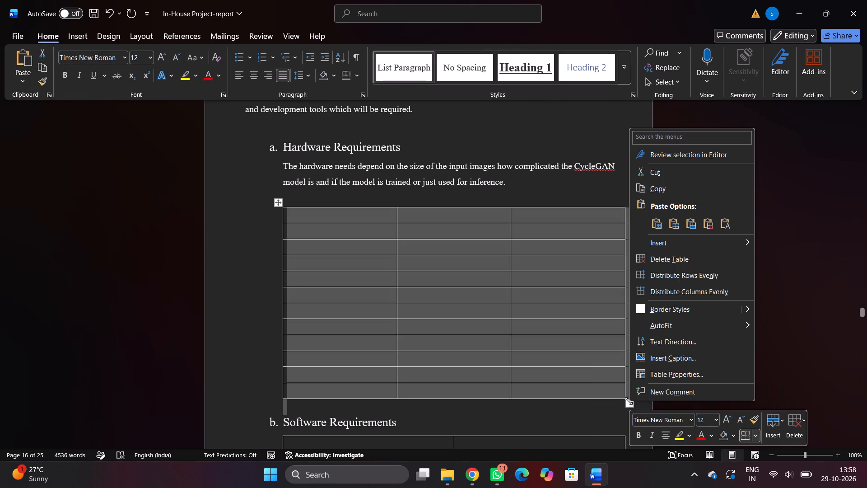
left_click(477, 359)
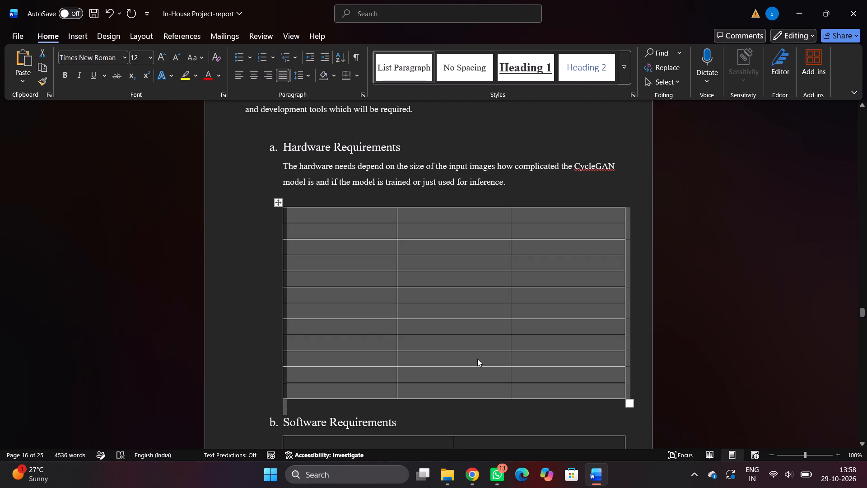
left_click(274, 308)
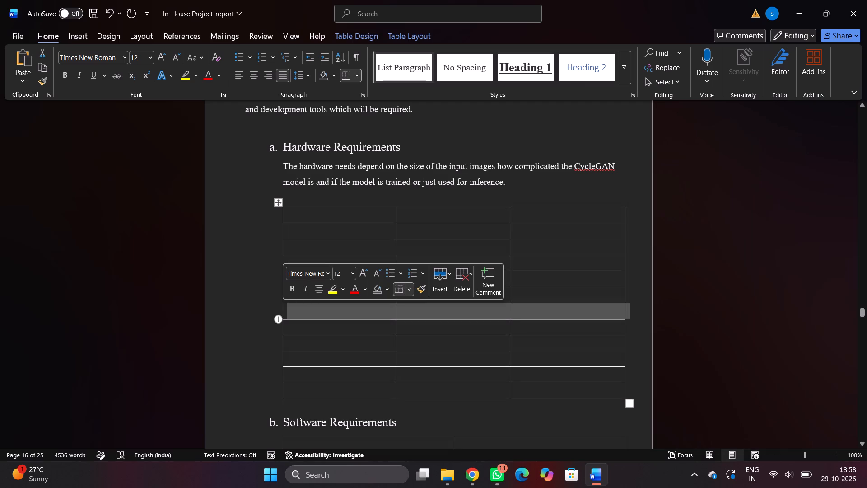
left_click(296, 328)
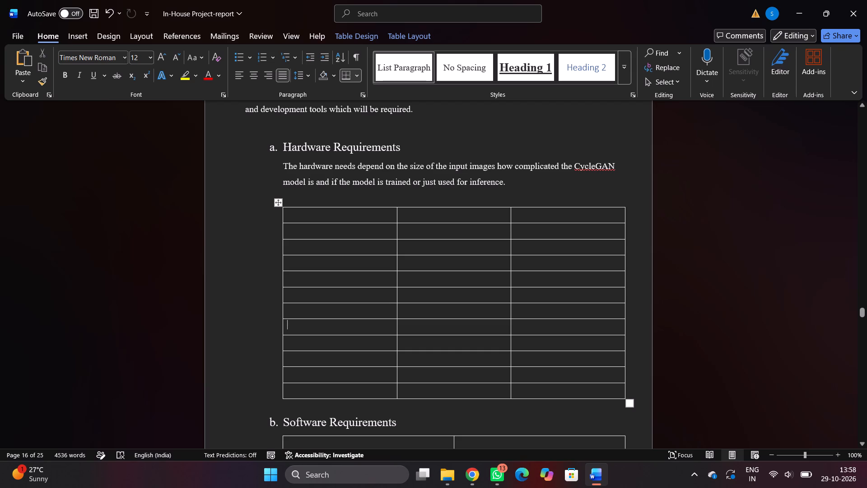
left_click_drag(289, 324, 435, 389)
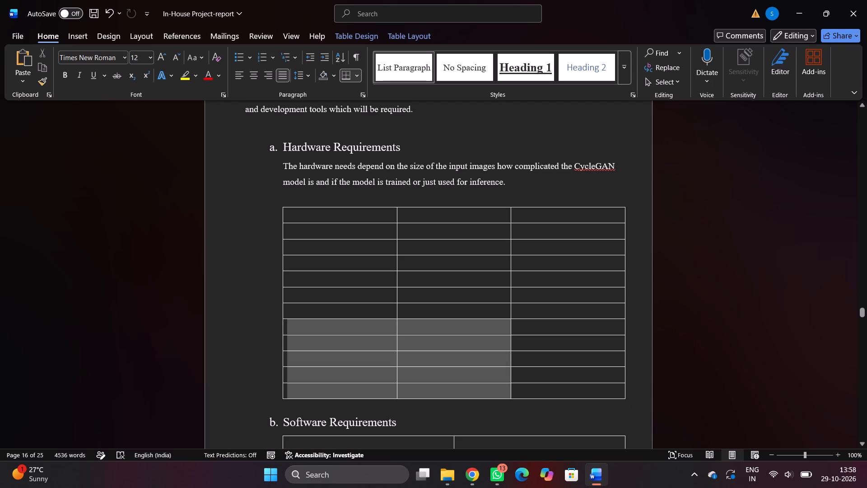
left_click_drag(435, 389, 530, 396)
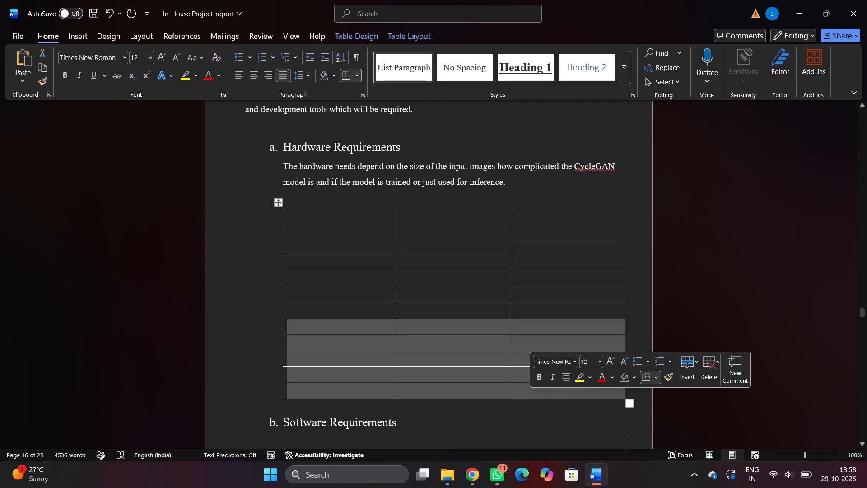
right_click(627, 405)
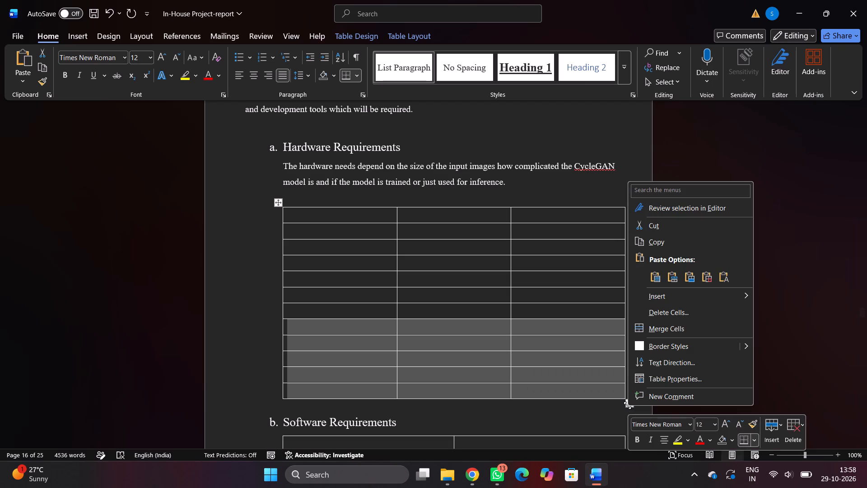
left_click(802, 432)
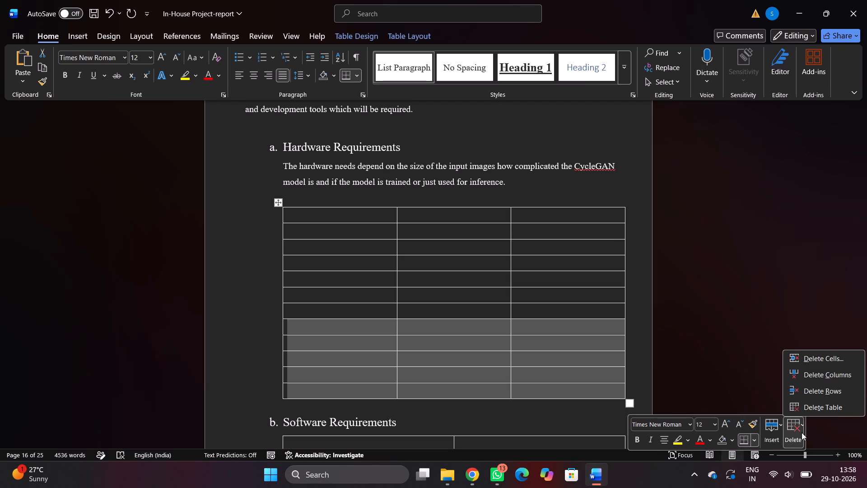
left_click(802, 359)
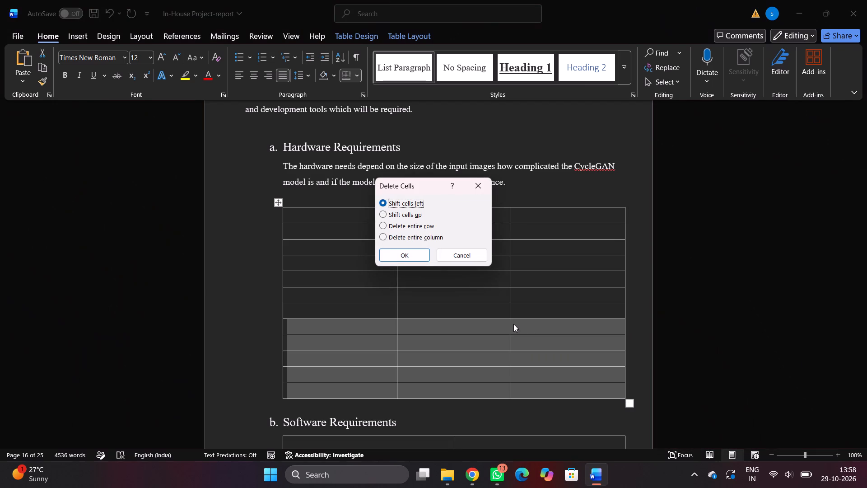
left_click(400, 226)
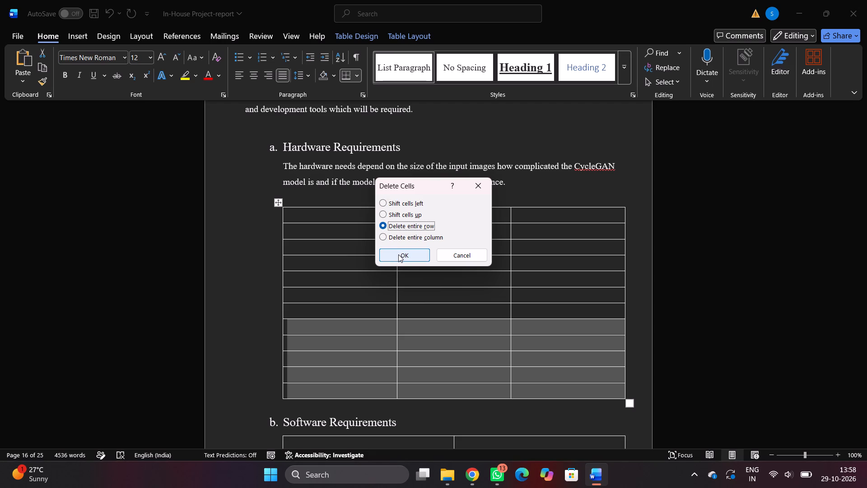
left_click(398, 254)
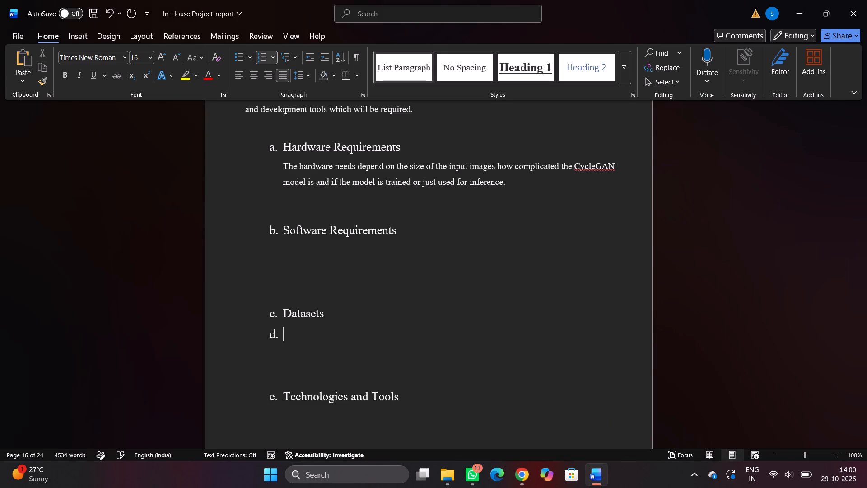
key("BackSpace")
key("ctrl+v")
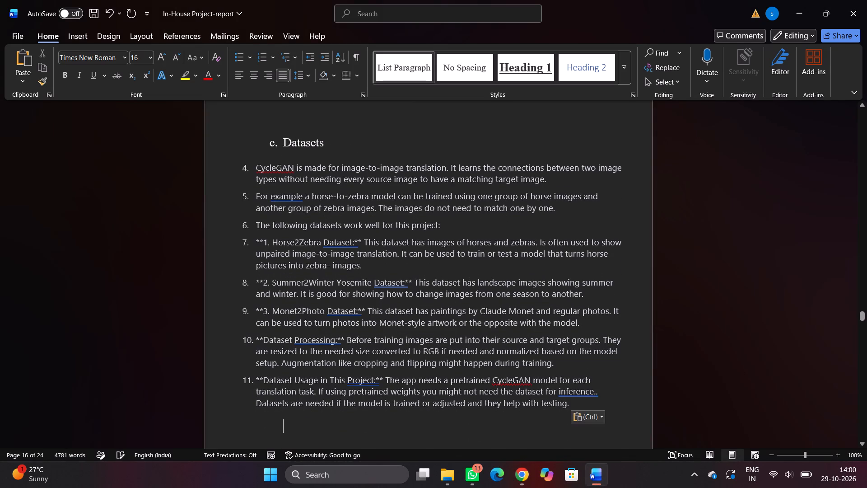
Remove the list number from the first pasted Datasets paragraph, keeping its indent.
left_click(249, 170)
key("BackSpace")
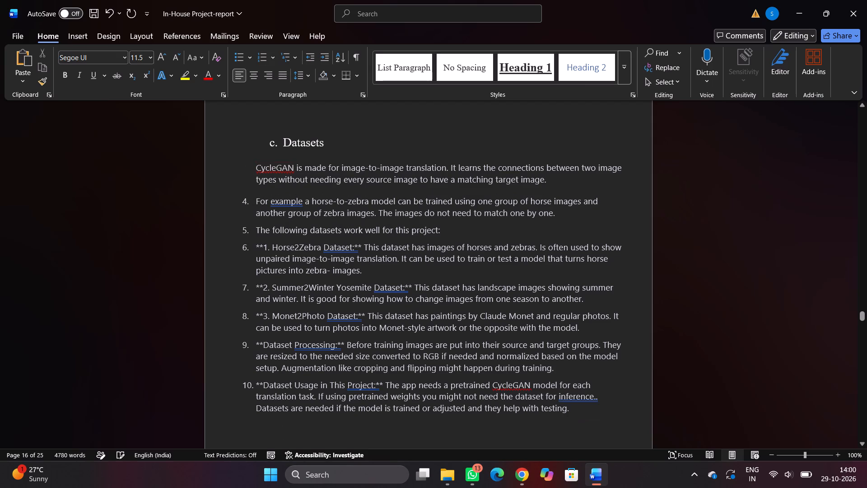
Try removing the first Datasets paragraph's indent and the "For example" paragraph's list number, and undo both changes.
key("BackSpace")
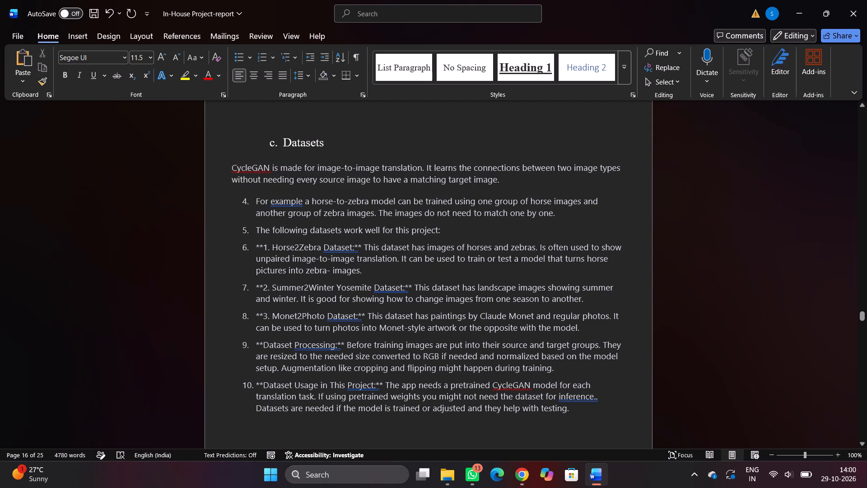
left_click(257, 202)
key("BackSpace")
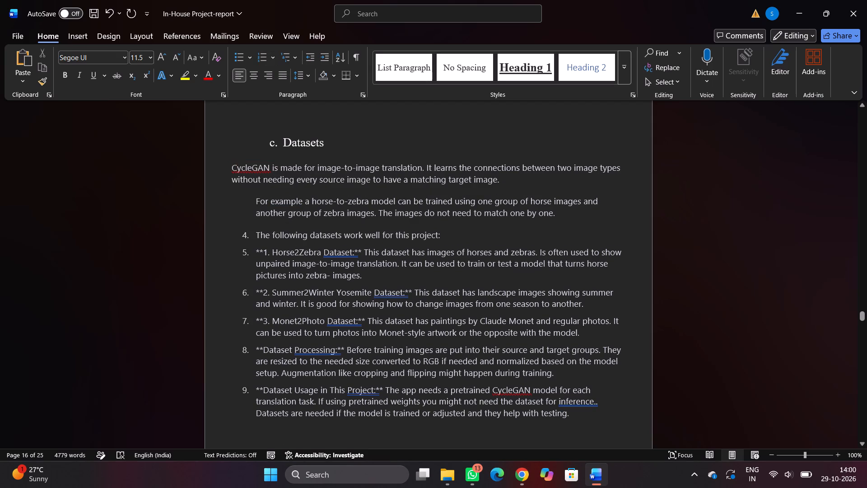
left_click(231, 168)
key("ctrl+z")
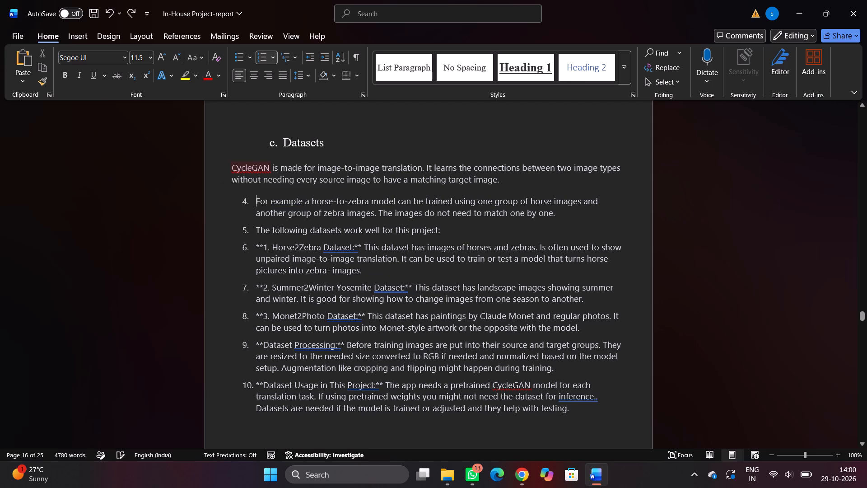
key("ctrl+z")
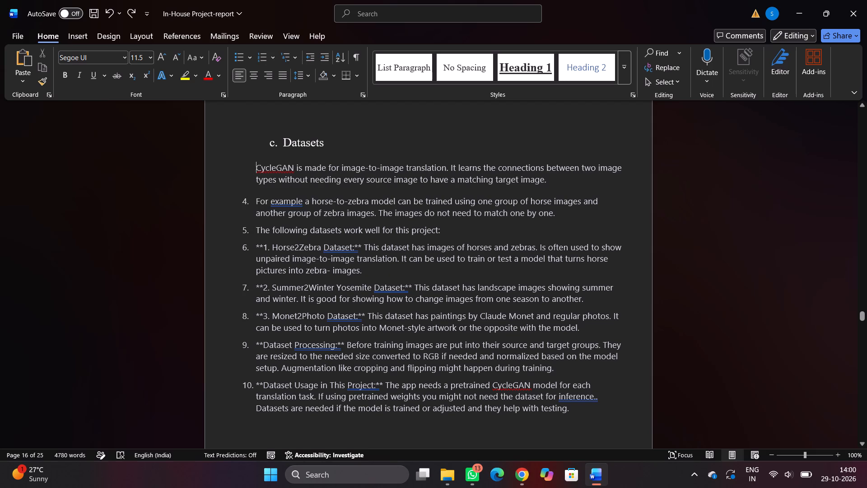
Remove the list numbers from the "For example" and "The following datasets work well" paragraphs, keeping their indents.
left_click(255, 199)
key("BackSpace")
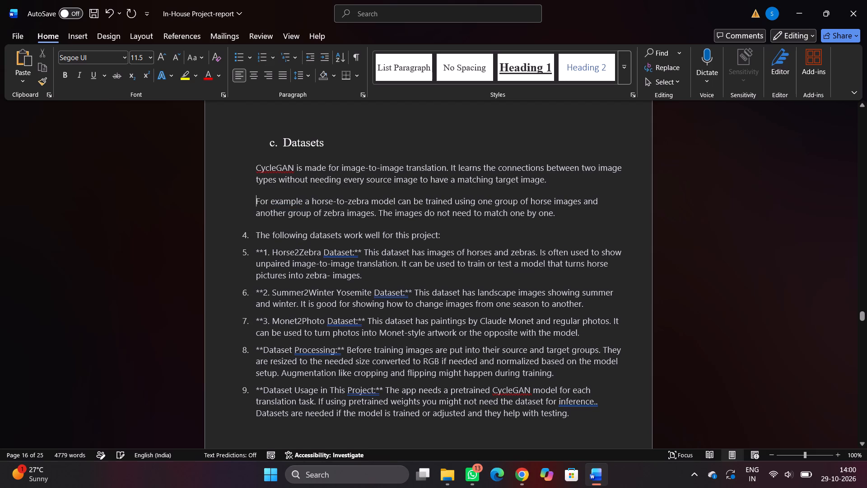
left_click(256, 235)
key("BackSpace")
Remove the automatic list number and the asterisks around "1. Horse2Zebra Dataset:" in its paragraph.
left_click(264, 258)
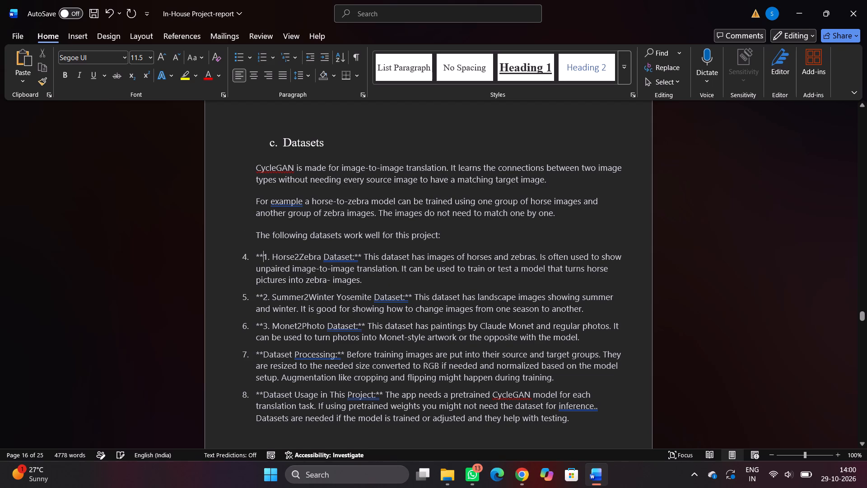
key("BackSpace")
key("BackSpace")
key("BackSpace")
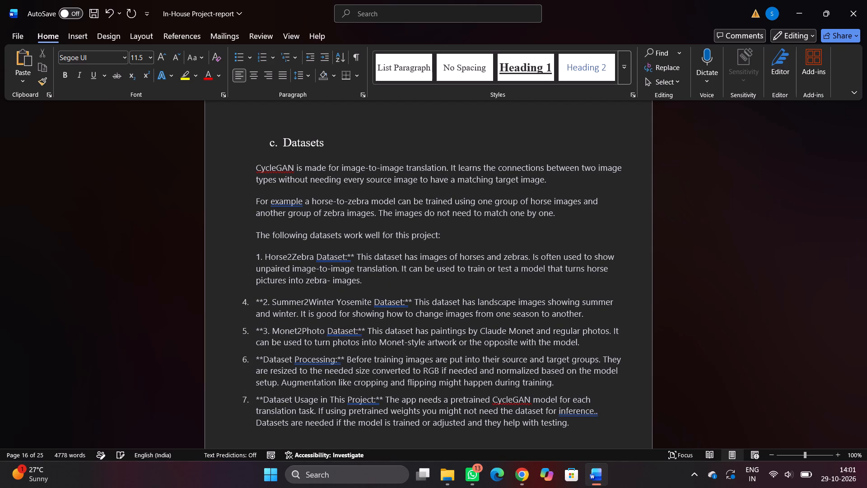
left_click(354, 257)
key("BackSpace")
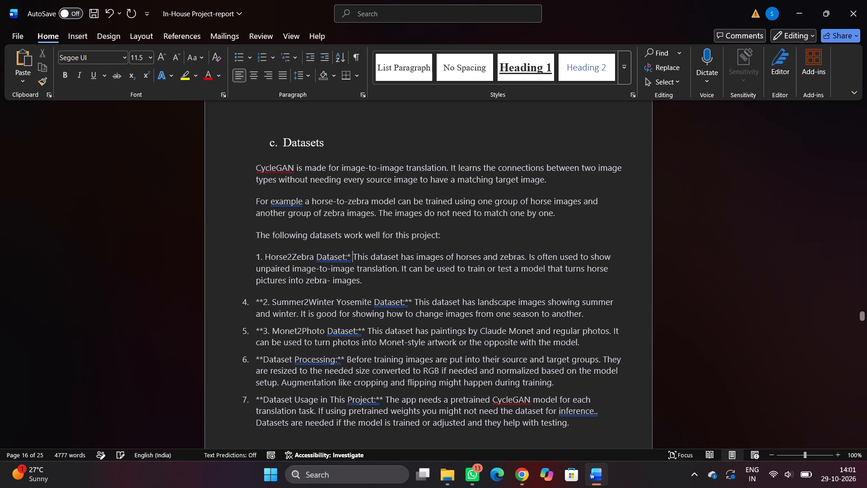
key("BackSpace")
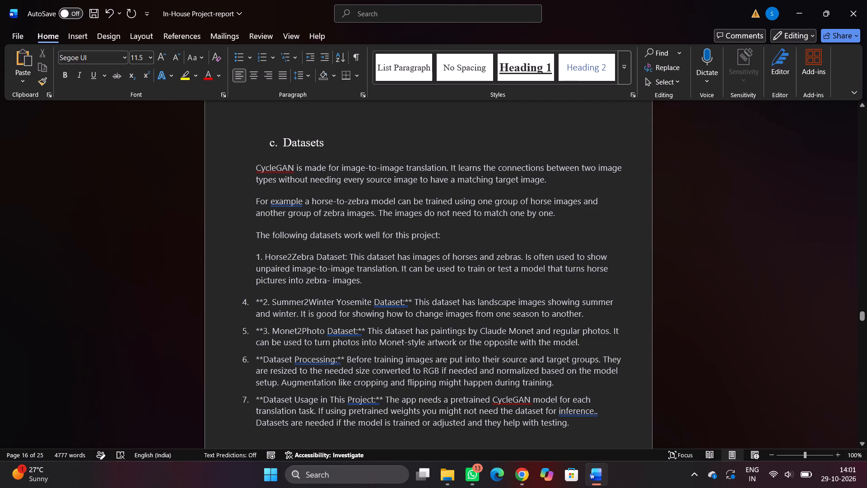
Remove the automatic list number and the asterisks around "2. Summer2Winter Yosemite Dataset:", keeping one space after the colon.
left_click(266, 301)
key("Left")
key("BackSpace")
key("BackSpace")
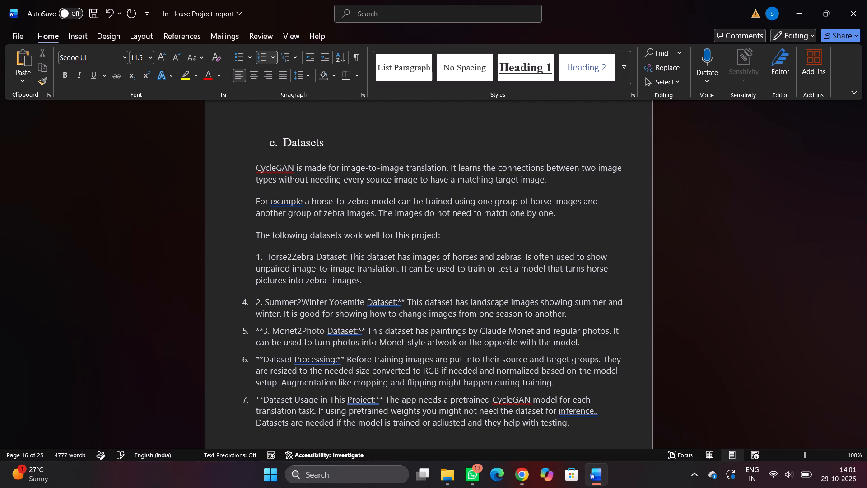
key("BackSpace")
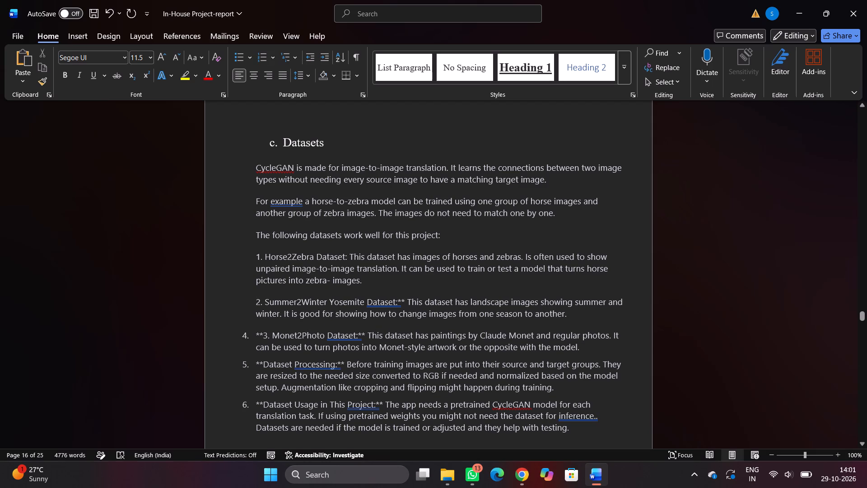
left_click(406, 302)
key("BackSpace")
key("BackSpace")
key("BackSpace")
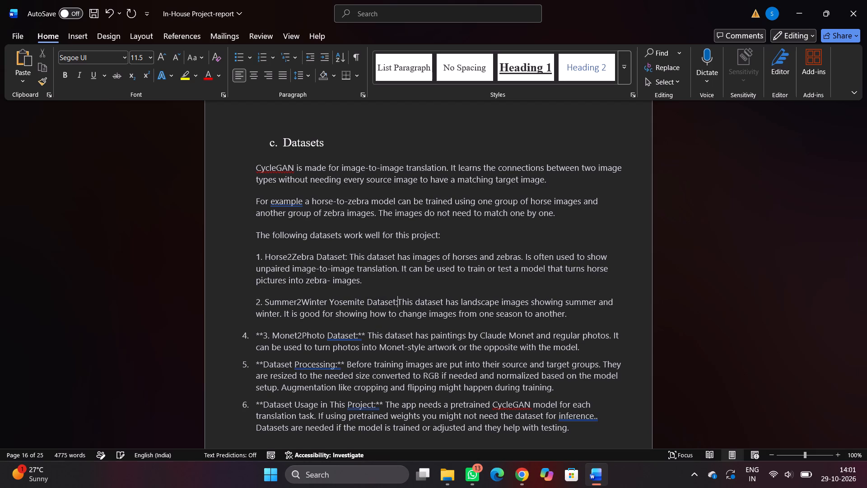
key("space")
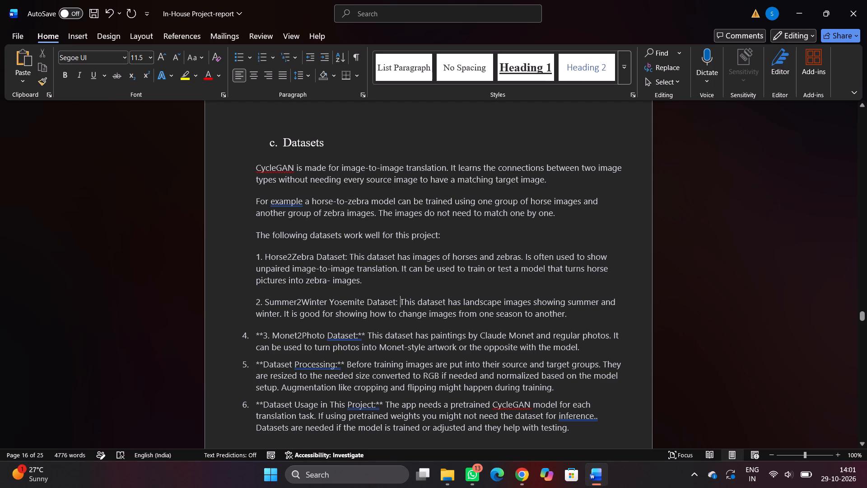
Remove the automatic list number and the asterisks around "3. Monet2Photo Dataset:" in its paragraph, keeping the indent.
left_click(262, 334)
key("BackSpace")
key("BackSpace")
key("BackSpace")
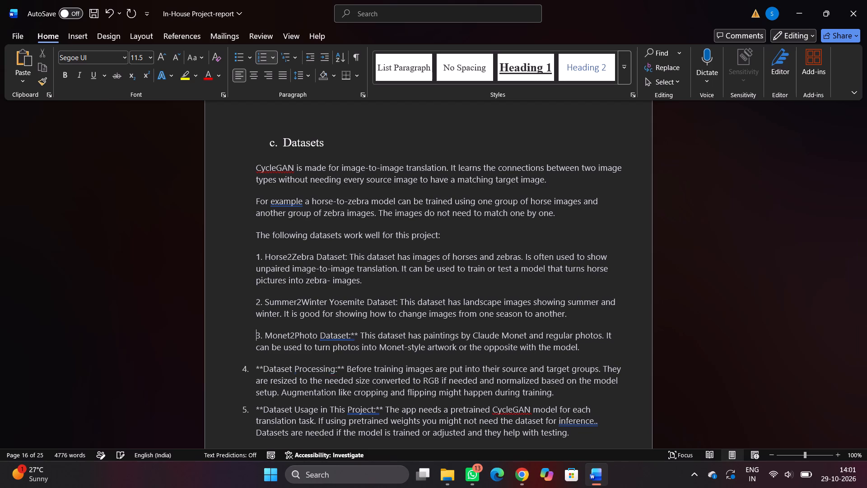
left_click(365, 335)
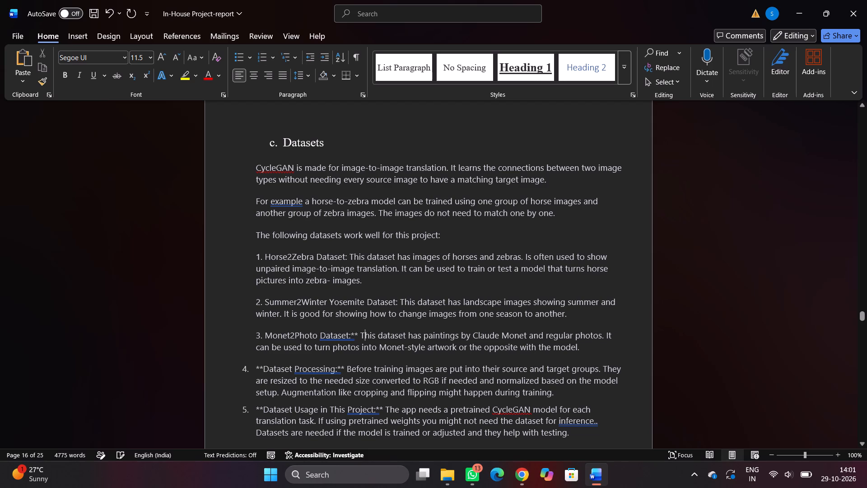
left_click(359, 336)
key("BackSpace")
key("BackSpace")
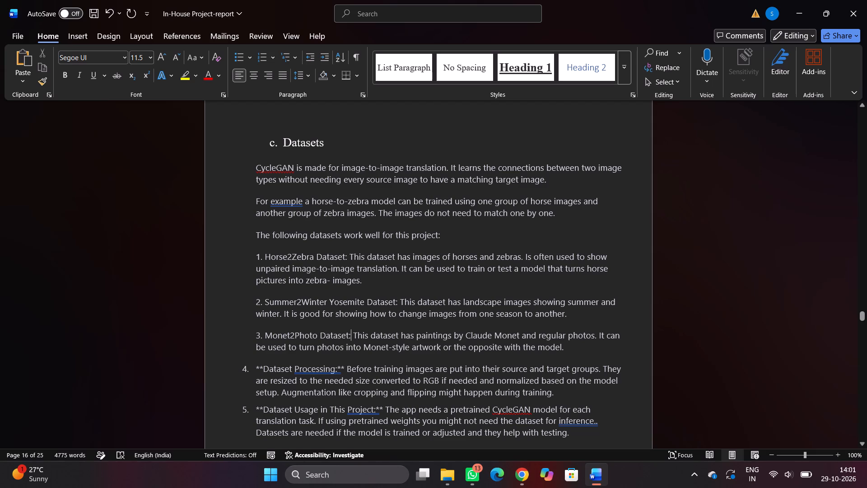
Remove the automatic list number and the asterisks around "Dataset Processing:" in its paragraph, keeping the indent.
left_click(261, 370)
key("BackSpace")
key("BackSpace")
key("BackSpace")
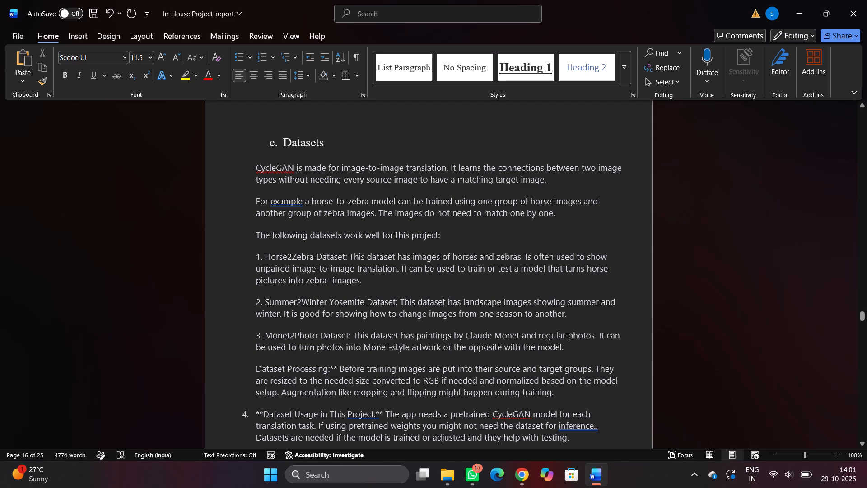
left_click(337, 370)
key("BackSpace")
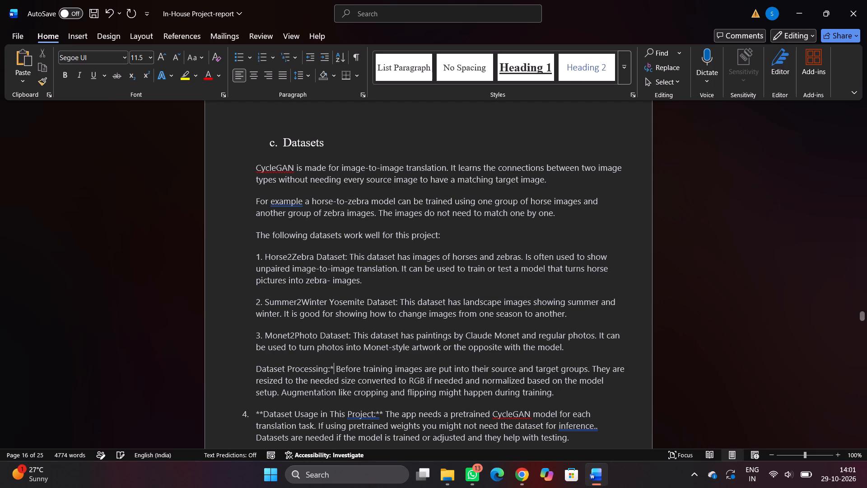
key("BackSpace")
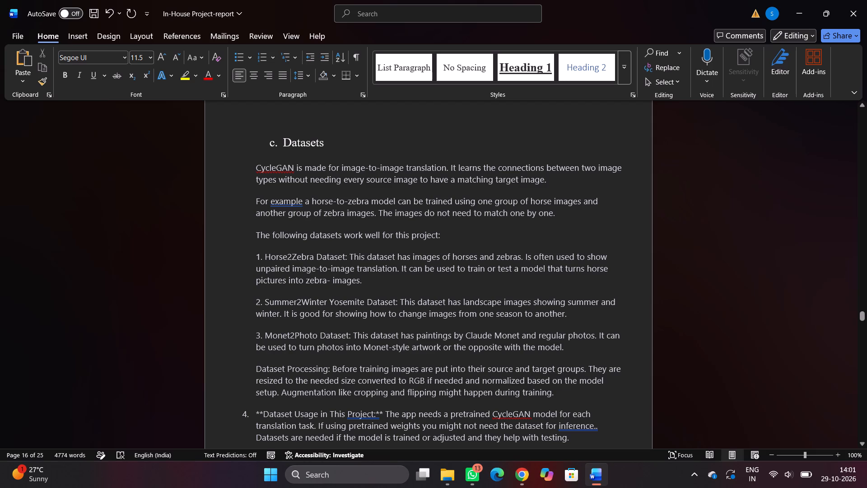
Remove the list number and asterisks around "Dataset Usage in This Project:", keeping the paragraph's indent and one space after the colon.
left_click(264, 414)
key("BackSpace")
key("BackSpace")
key("BackSpace")
key("BackSpace")
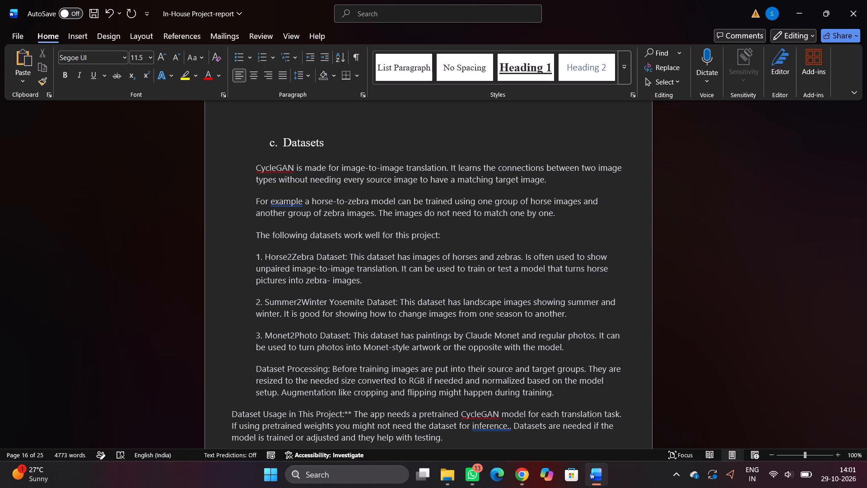
key("ctrl+z")
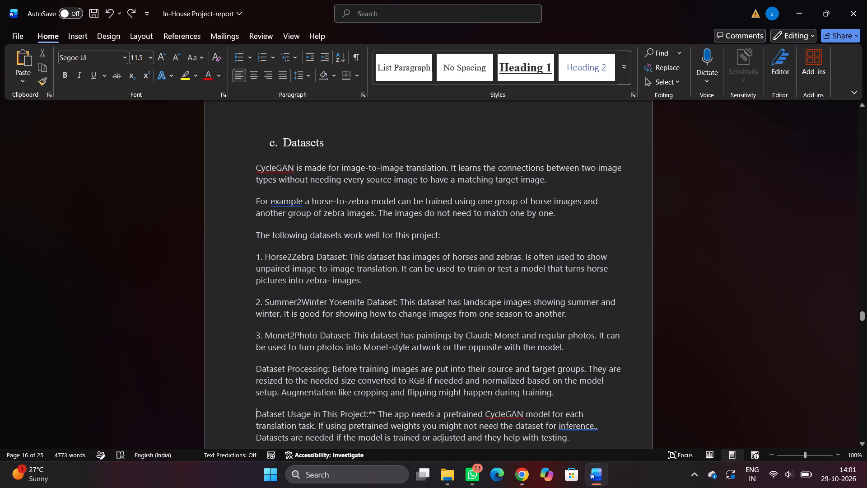
left_click(378, 414)
key("BackSpace")
key("BackSpace")
key("BackSpace")
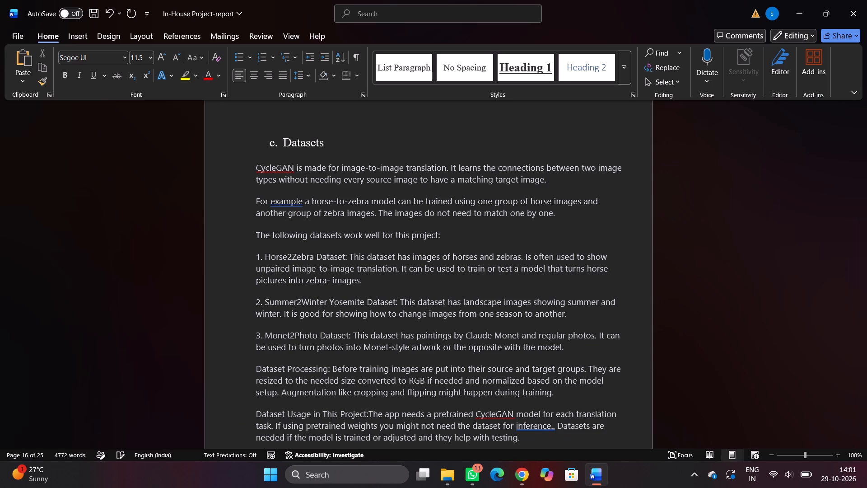
key("space")
scroll(378, 414, "down", 2)
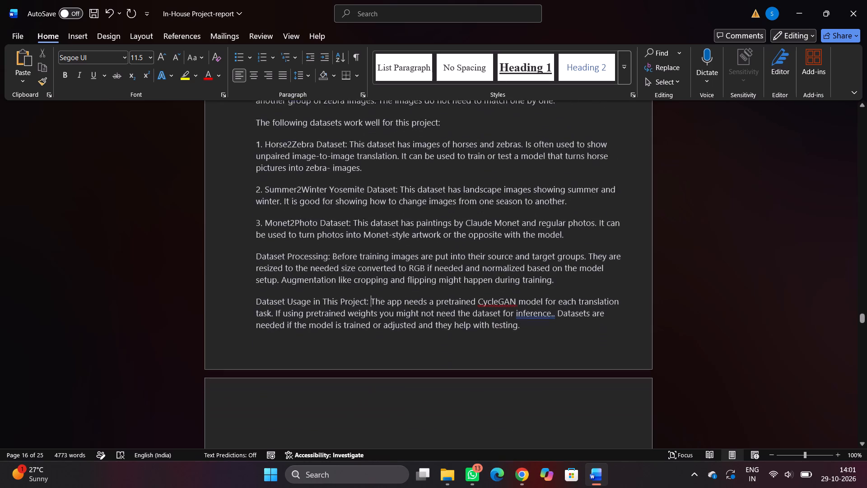
scroll(378, 414, "down", 1)
scroll(378, 414, "up", 2)
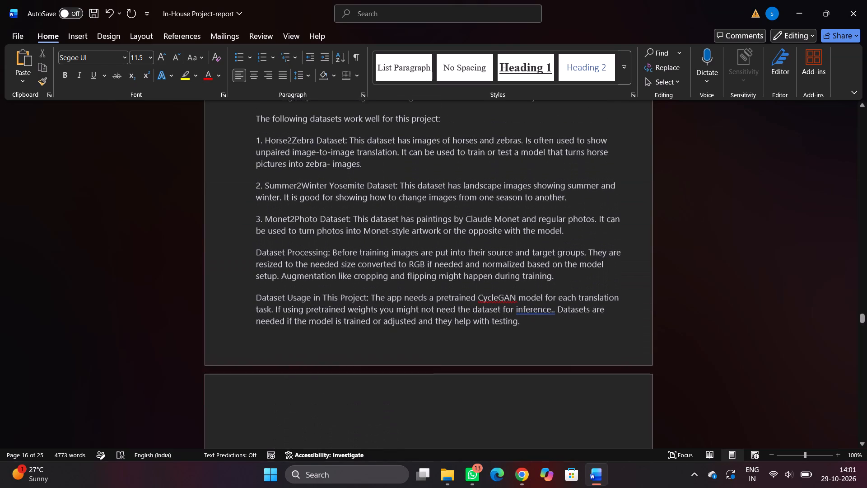
scroll(378, 414, "up", 1)
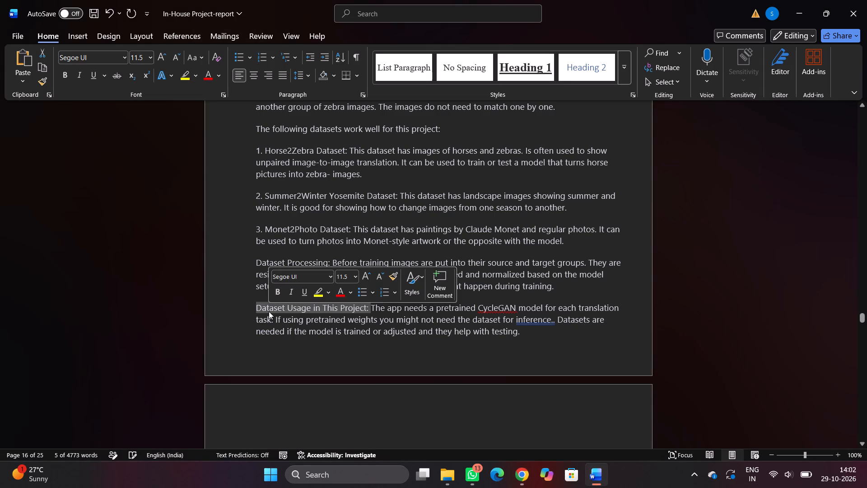
scroll(471, 361, "up", 4)
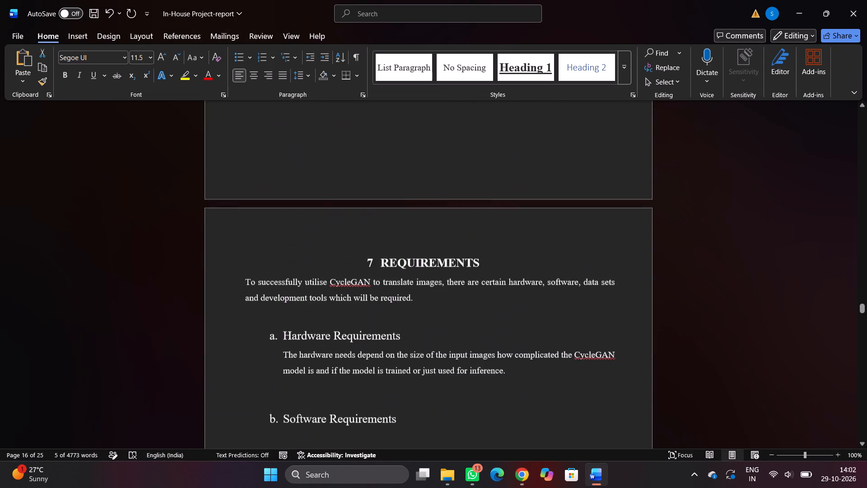
scroll(471, 361, "up", 1)
scroll(471, 361, "down", 1)
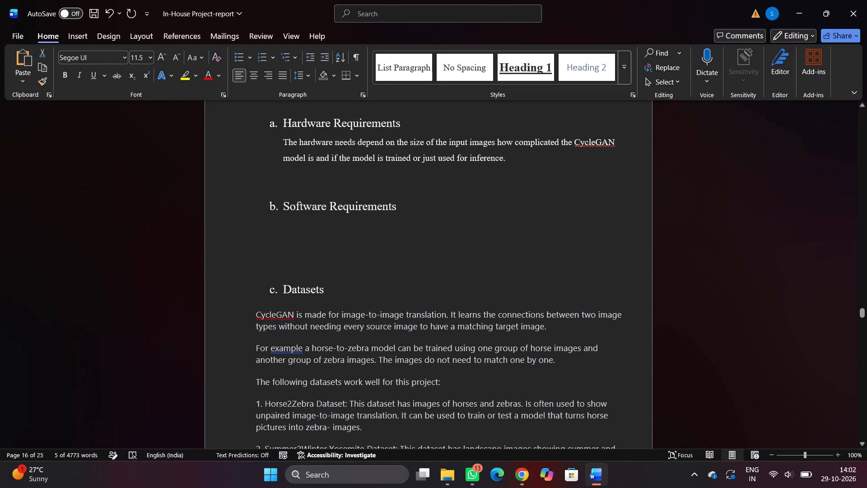
left_click_drag(246, 310, 592, 462)
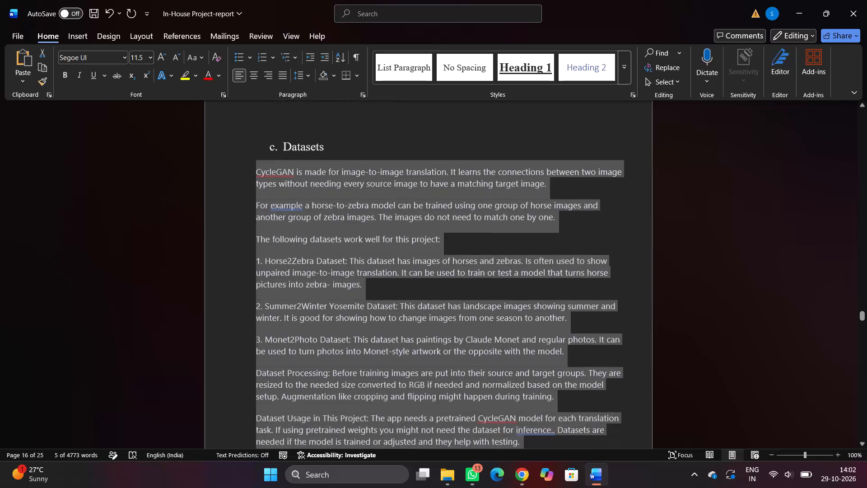
left_click_drag(592, 462, 599, 412)
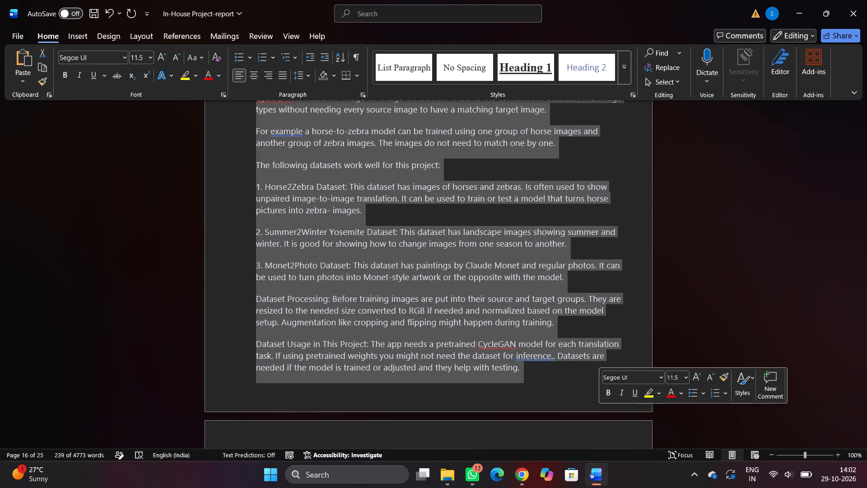
left_click(663, 377)
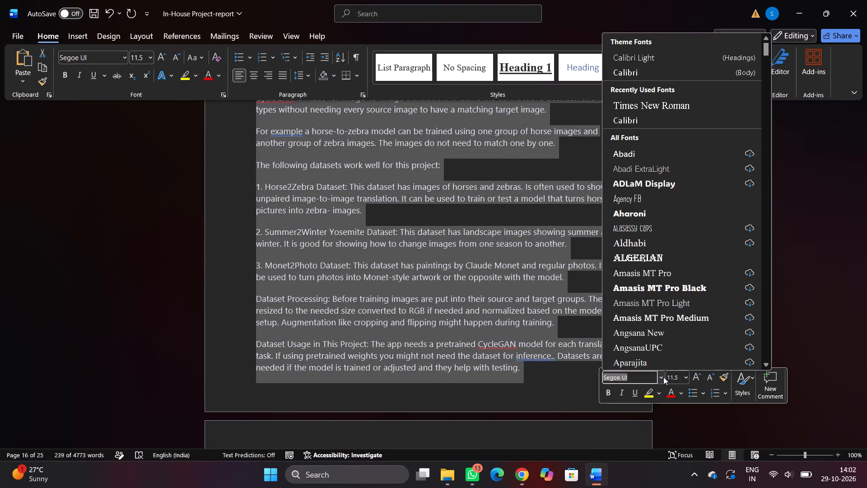
type("new")
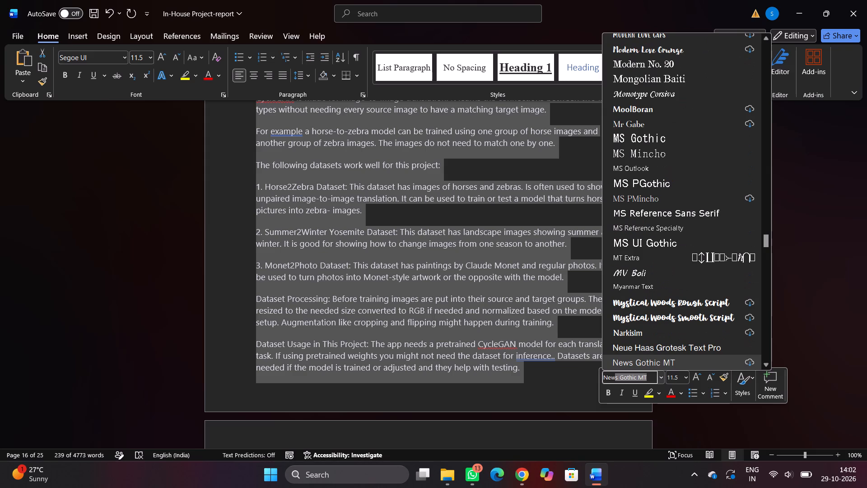
key("t")
key("BackSpace")
key("BackSpace")
key("BackSpace")
key("BackSpace")
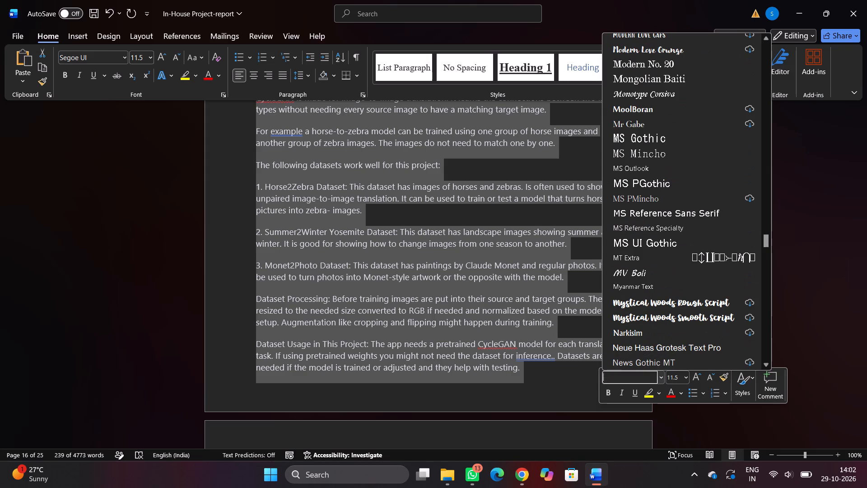
type("time")
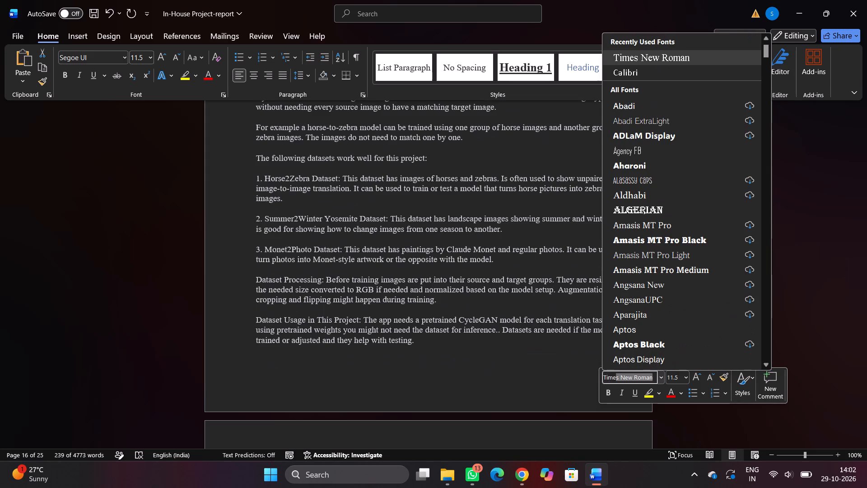
key("Return")
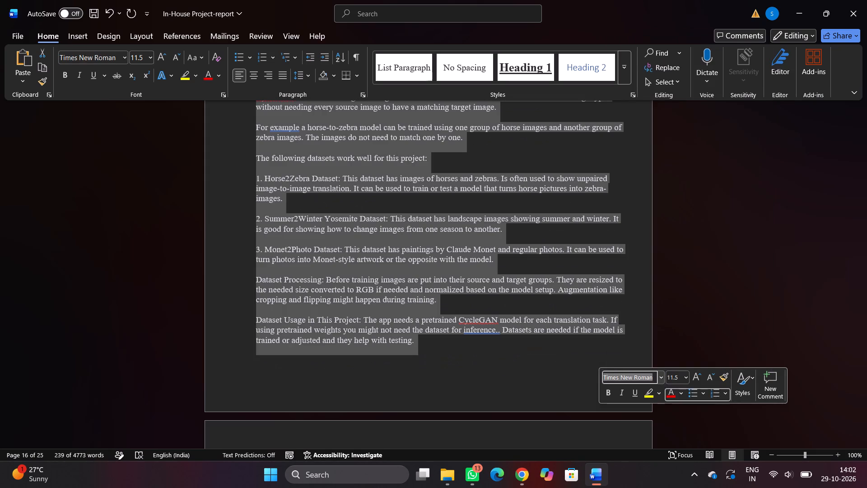
left_click(684, 375)
left_click(676, 213)
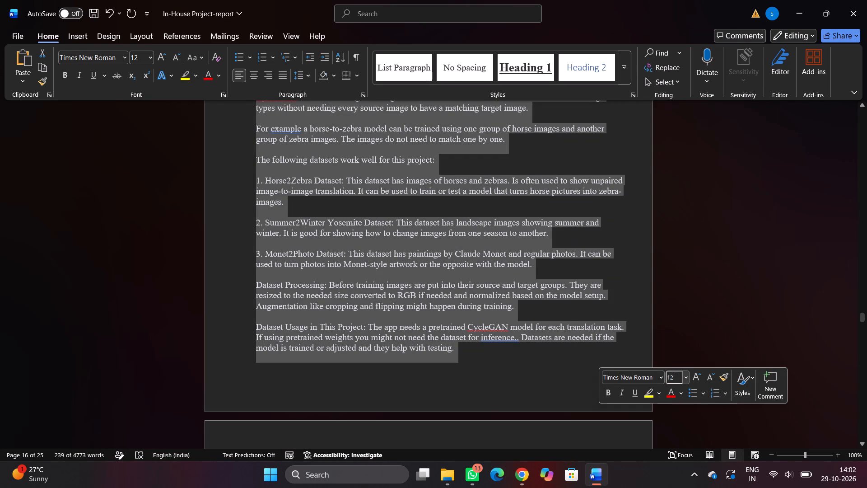
left_click(540, 411)
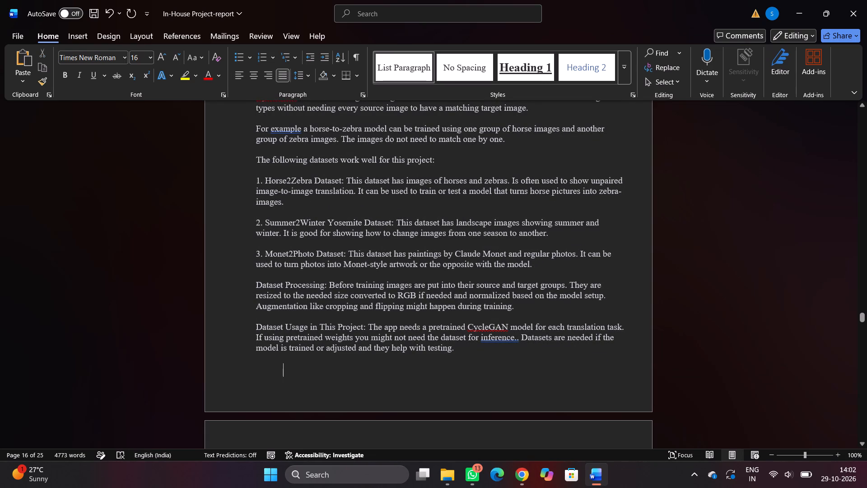
Delete the extra full stop after "inference" in the Dataset Usage in This Project paragraph.
left_click(519, 340)
key("BackSpace")
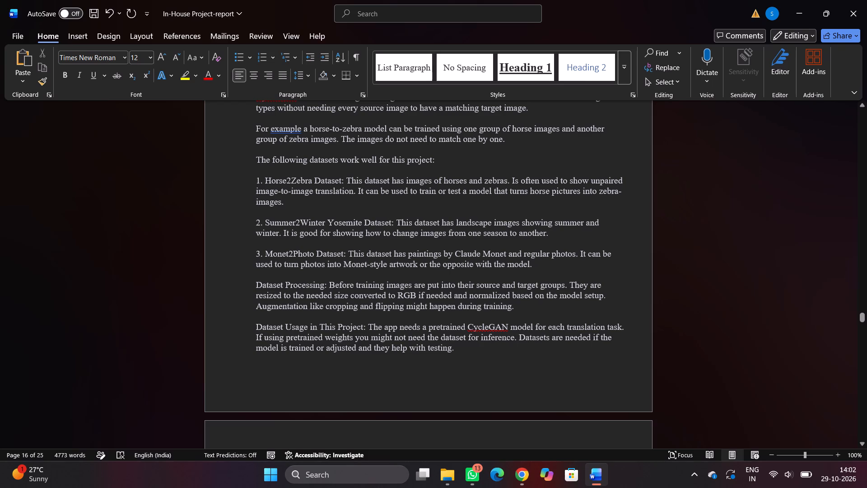
Bold the lead-in labels "Dataset Usage in This Project:", "3. Monet2Photo Dataset:" and "Dataset Processing" in the Datasets section.
left_click_drag(368, 327, 250, 319)
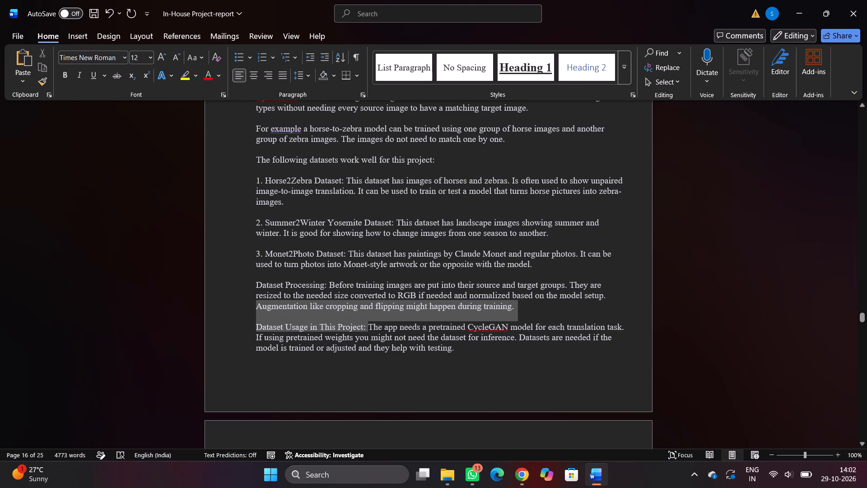
left_click_drag(250, 319, 249, 326)
left_click(255, 313)
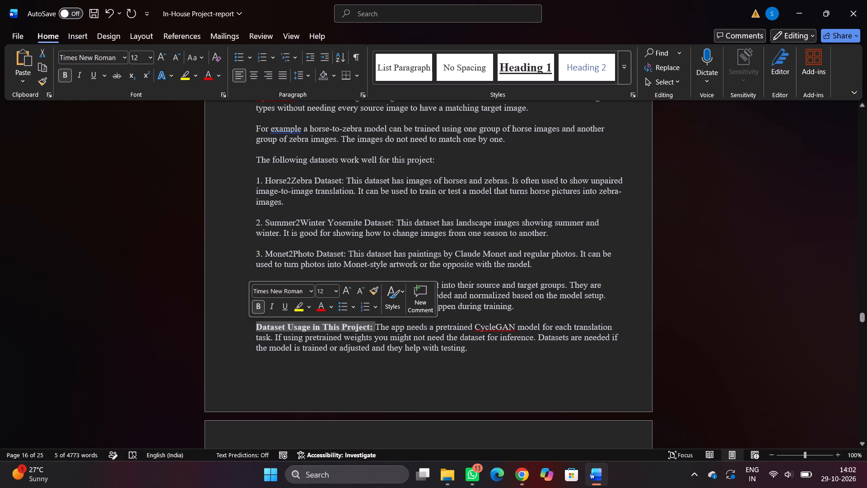
left_click_drag(345, 254, 239, 251)
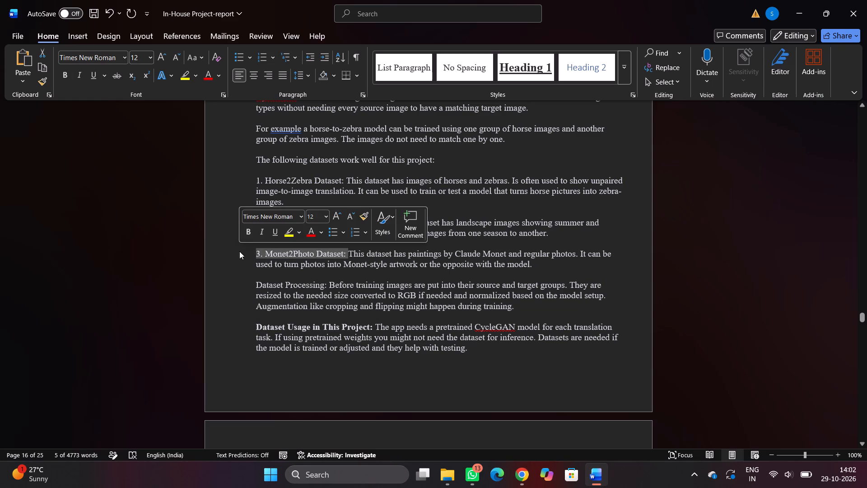
left_click(249, 235)
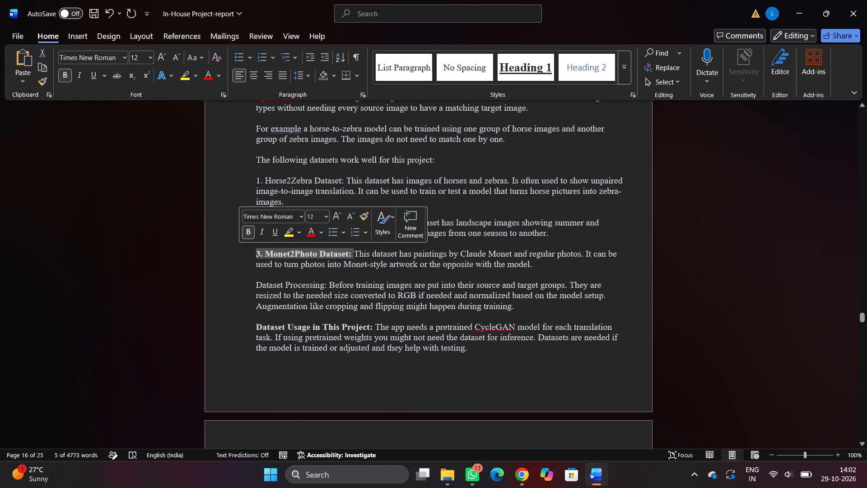
left_click_drag(327, 285, 251, 282)
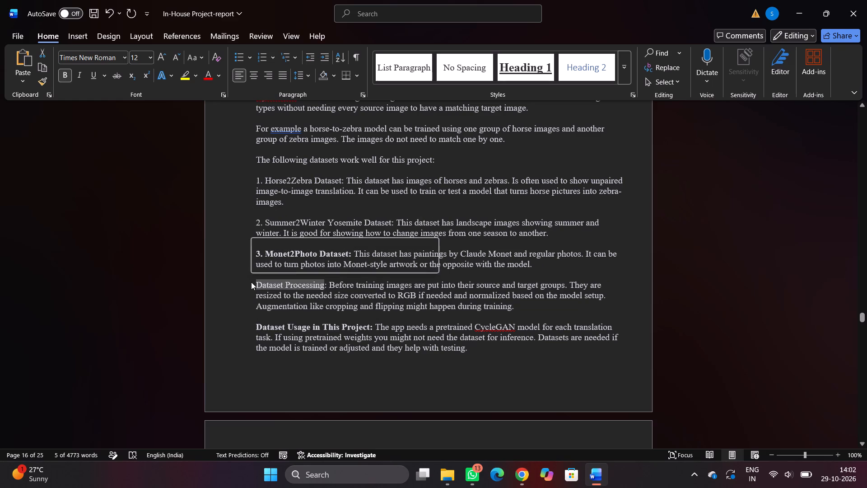
left_click(258, 257)
left_click(240, 304)
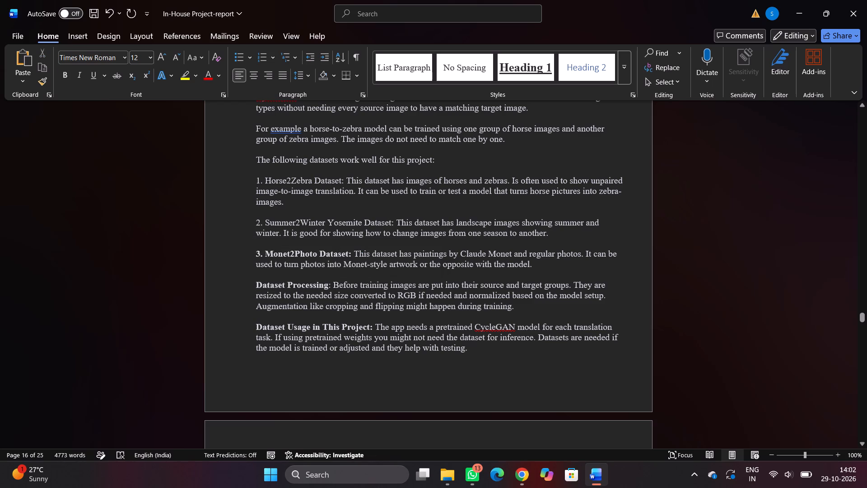
Bold "2. Summer2Winter Yosemite Dataset:", "1. Horse2Zebra Dataset" and the line "The following datasets work well for this project:".
left_click_drag(393, 221, 249, 217)
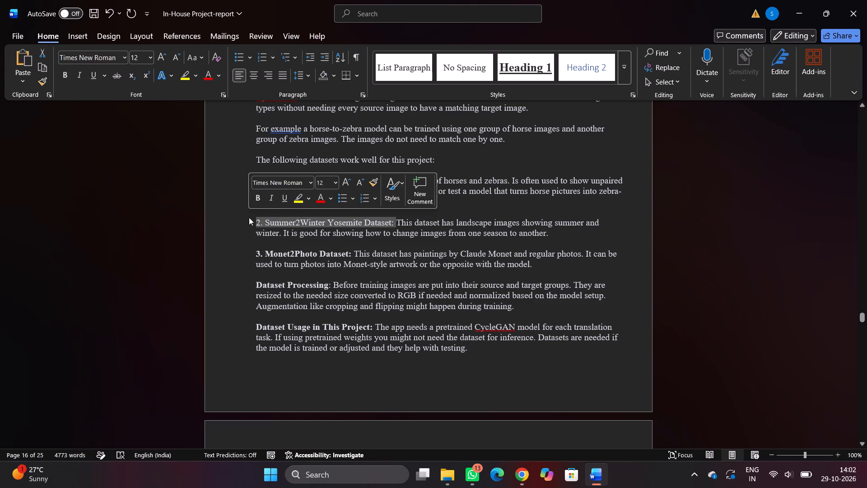
left_click(256, 202)
left_click(254, 274)
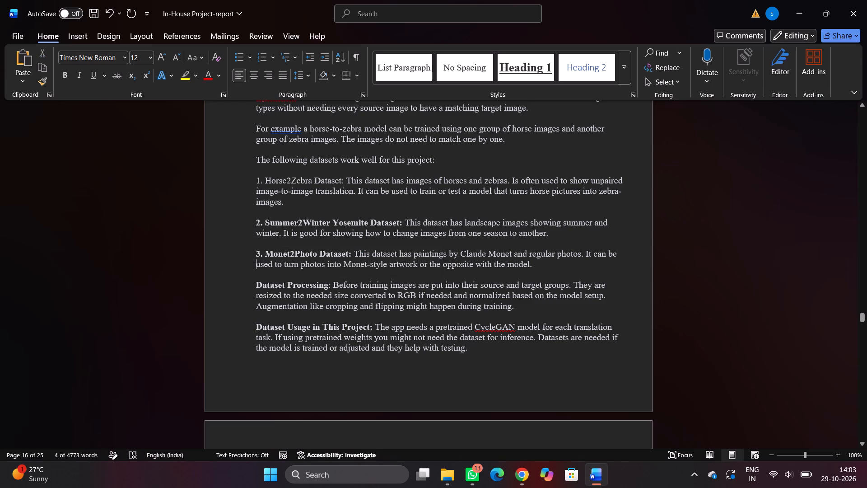
left_click_drag(344, 181, 222, 192)
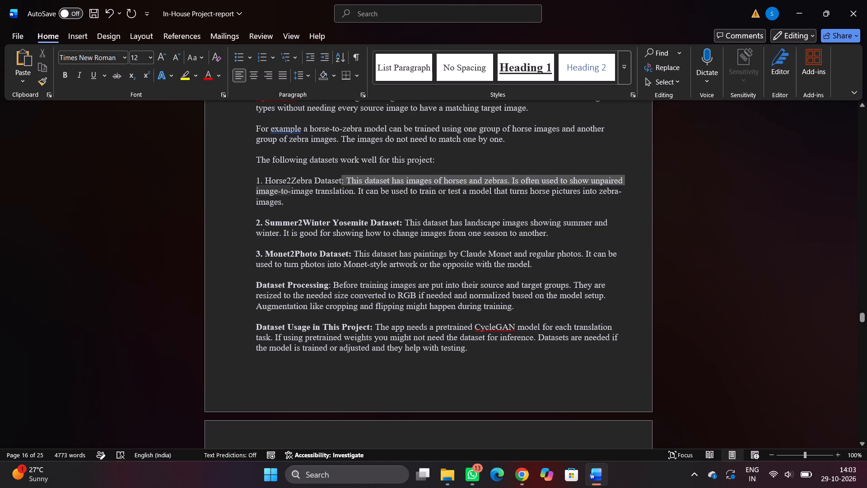
left_click_drag(222, 192, 233, 178)
left_click(246, 155)
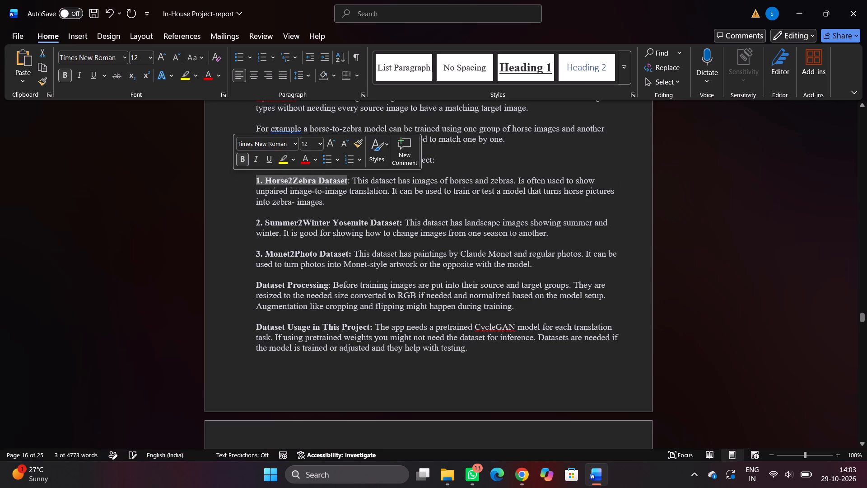
left_click(233, 233)
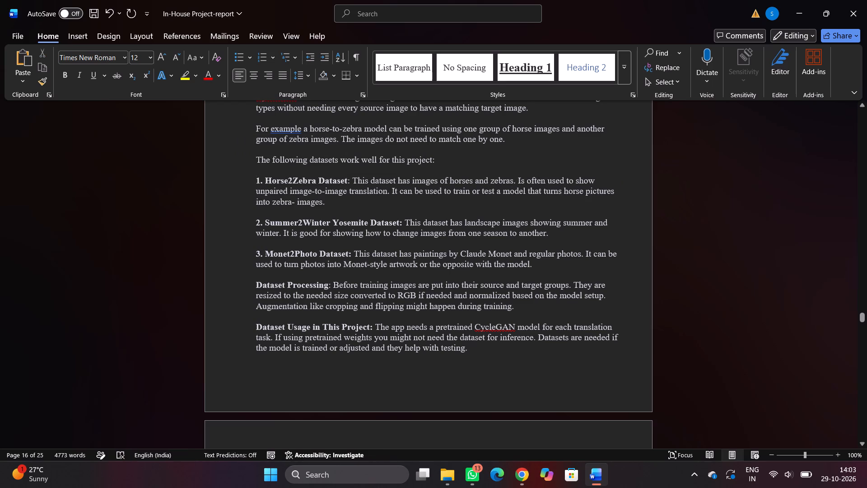
left_click_drag(439, 164, 245, 168)
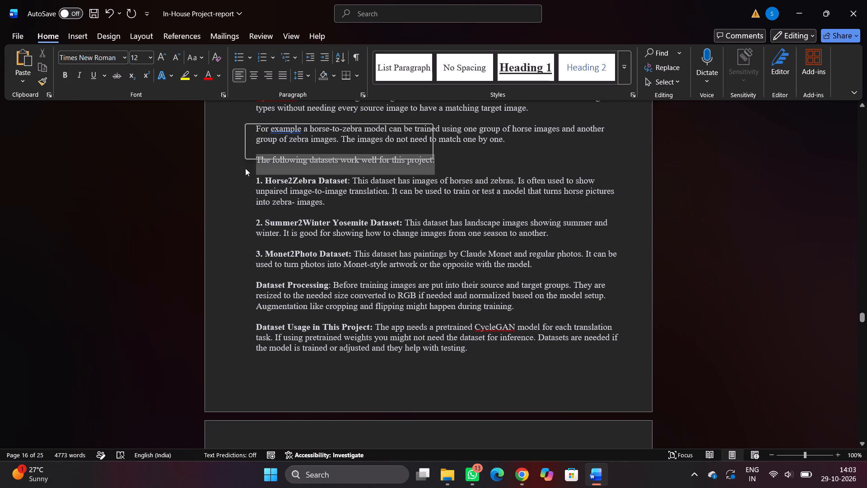
left_click(252, 144)
left_click(240, 220)
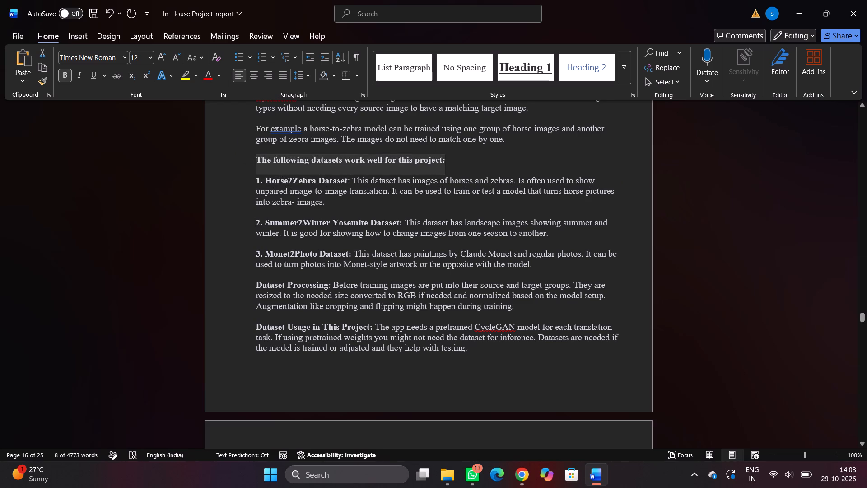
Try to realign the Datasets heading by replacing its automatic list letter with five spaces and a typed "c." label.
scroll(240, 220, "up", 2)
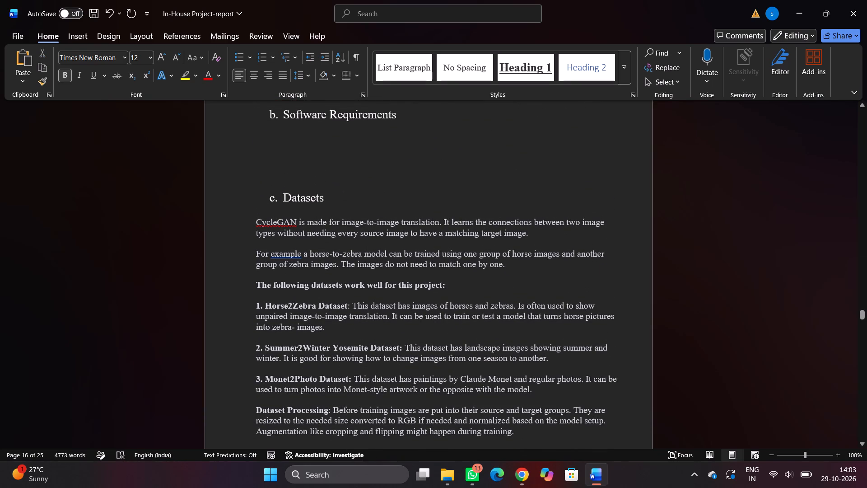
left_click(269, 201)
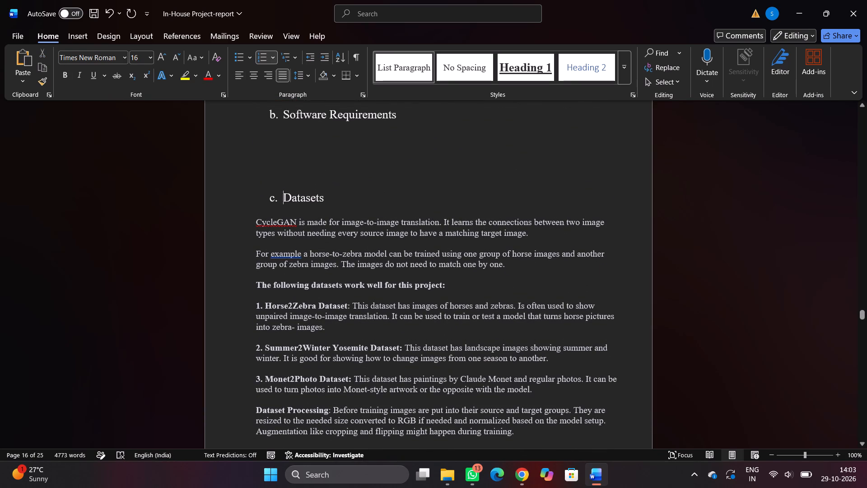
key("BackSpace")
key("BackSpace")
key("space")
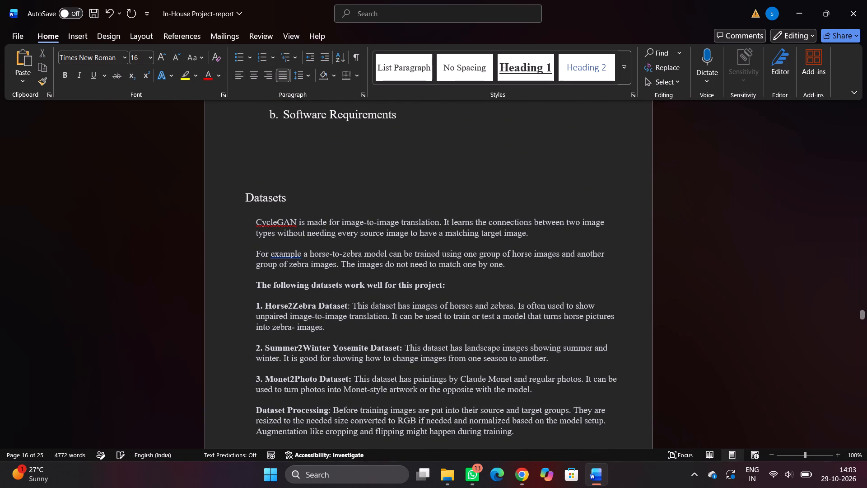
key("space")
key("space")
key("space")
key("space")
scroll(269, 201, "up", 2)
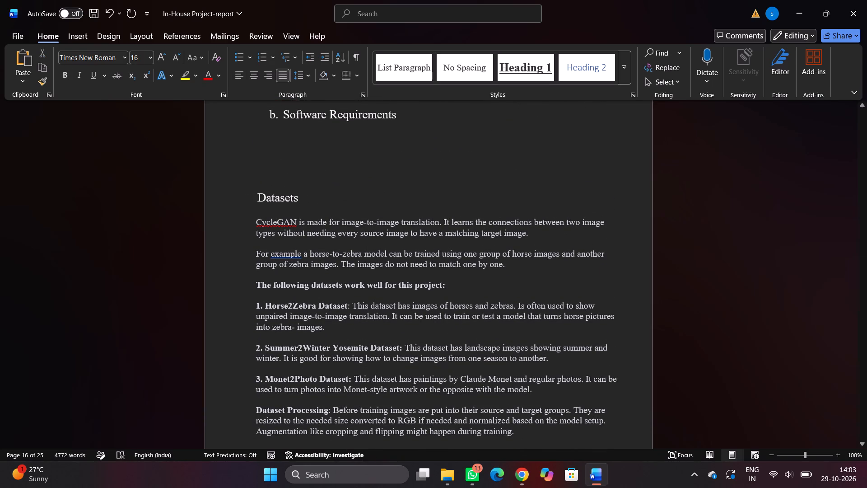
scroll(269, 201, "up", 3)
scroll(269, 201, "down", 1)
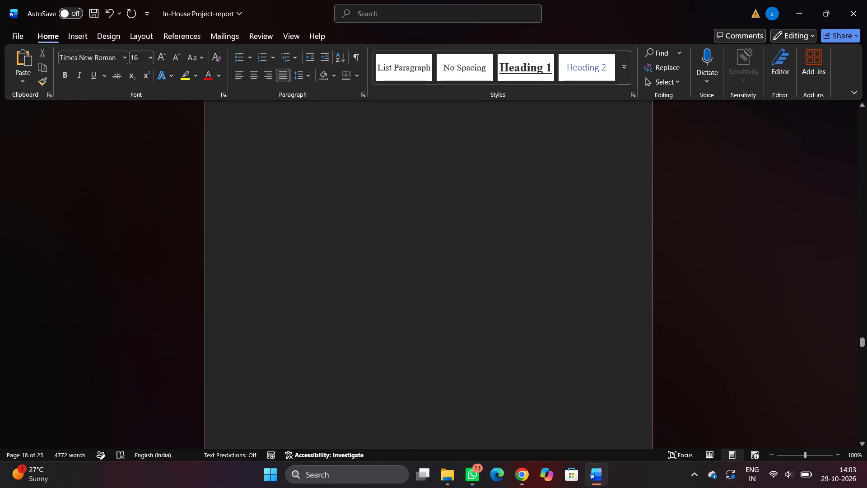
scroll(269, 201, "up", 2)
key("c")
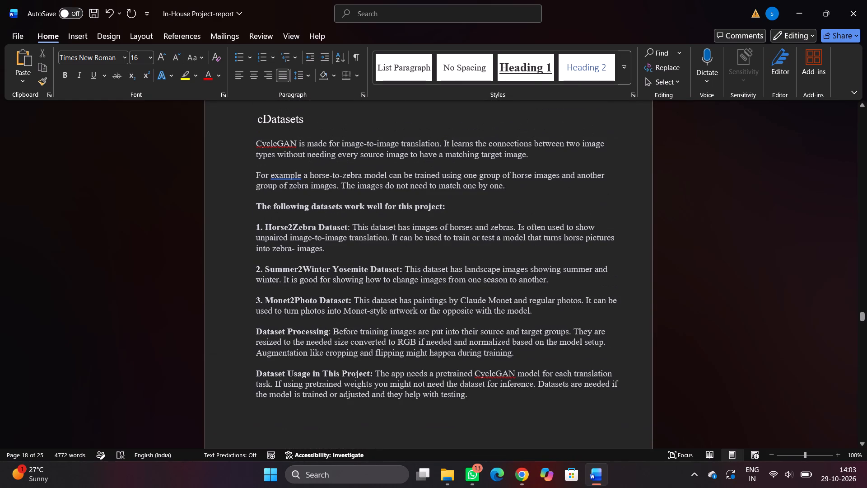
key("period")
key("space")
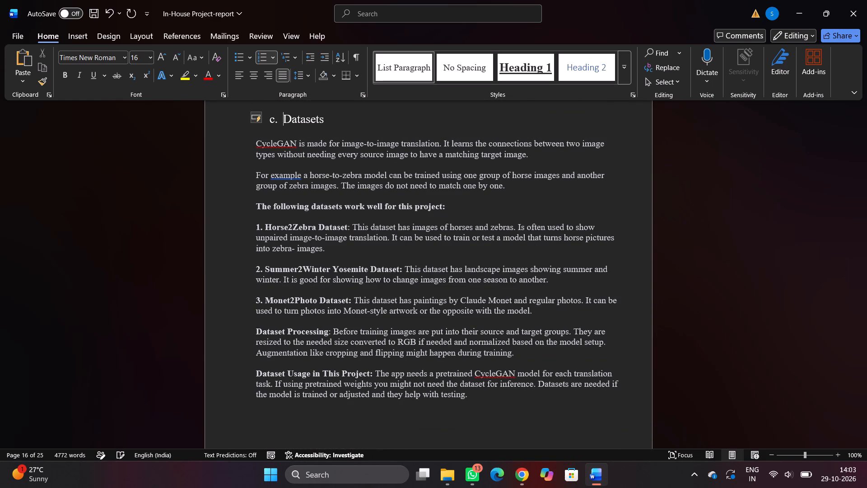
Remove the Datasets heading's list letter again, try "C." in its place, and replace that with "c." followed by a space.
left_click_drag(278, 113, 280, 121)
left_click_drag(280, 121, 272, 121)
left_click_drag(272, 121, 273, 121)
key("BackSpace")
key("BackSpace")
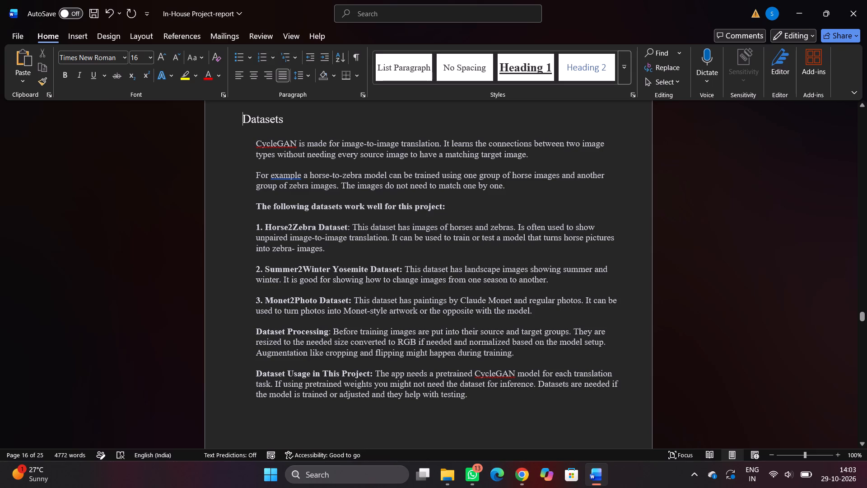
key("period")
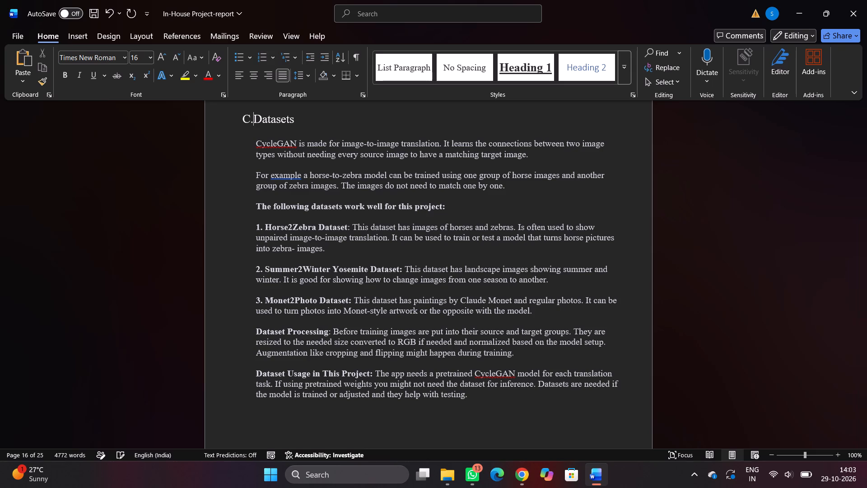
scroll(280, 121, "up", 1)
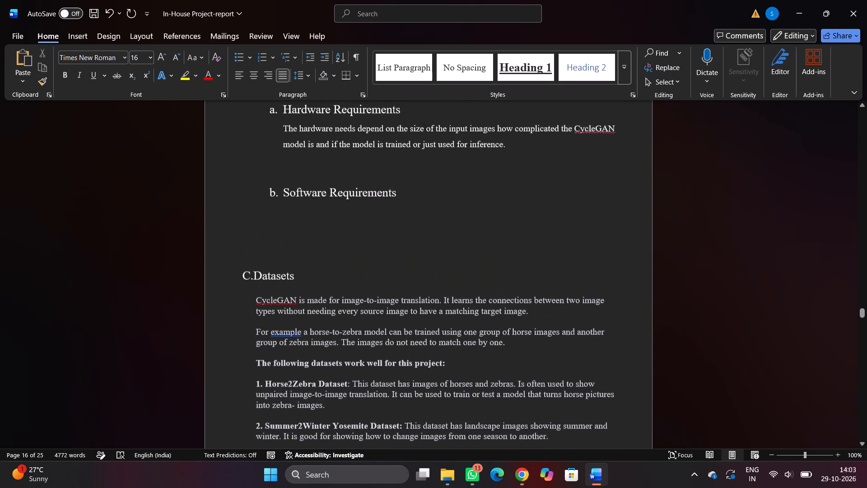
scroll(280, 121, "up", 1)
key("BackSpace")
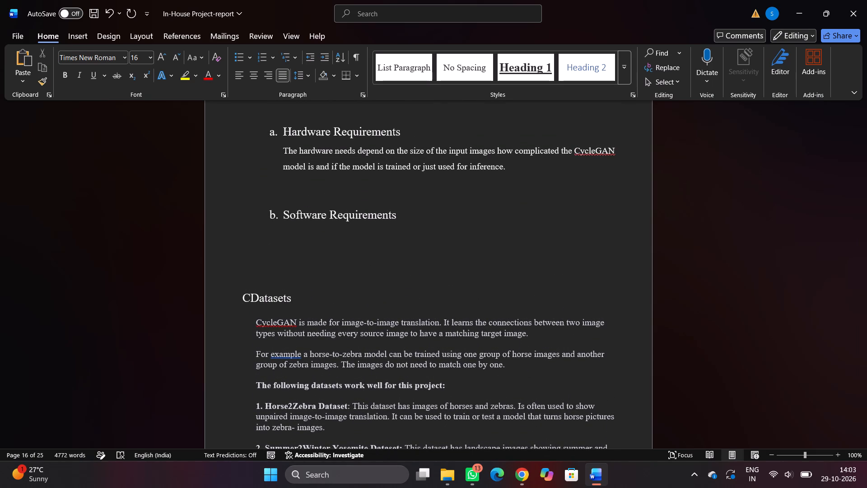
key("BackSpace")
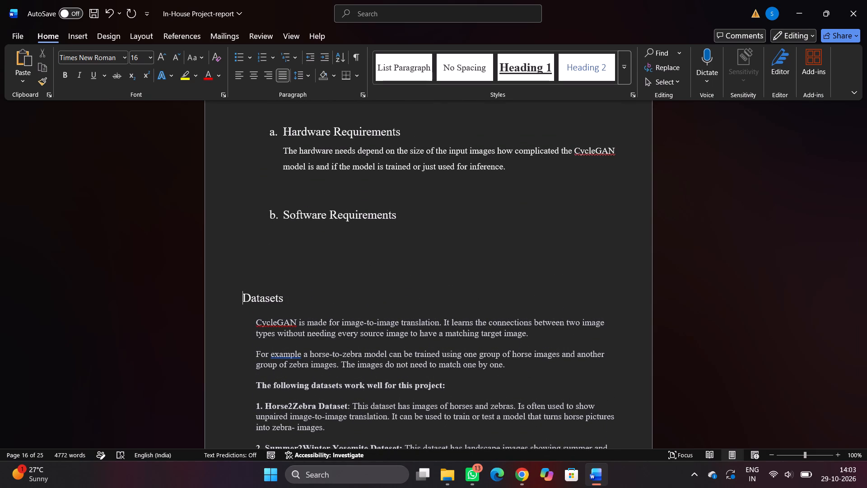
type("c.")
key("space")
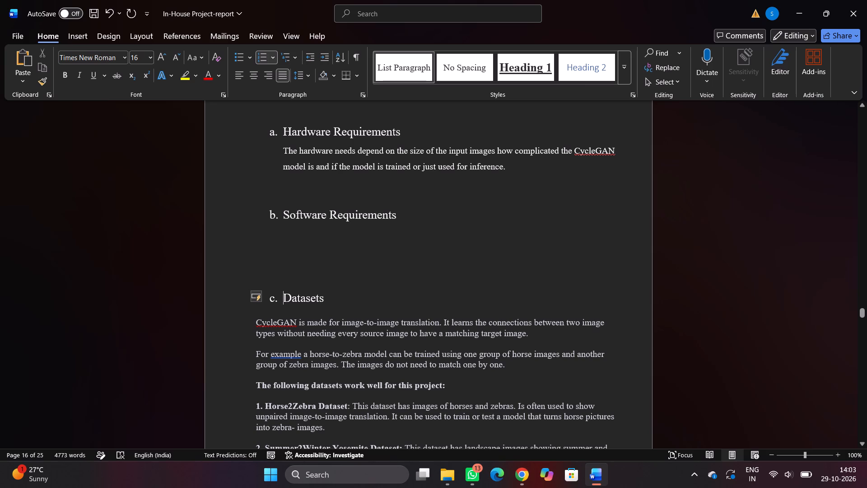
Bold the "c. Datasets" and "b. Software Requirements" headings.
left_click_drag(336, 297, 264, 300)
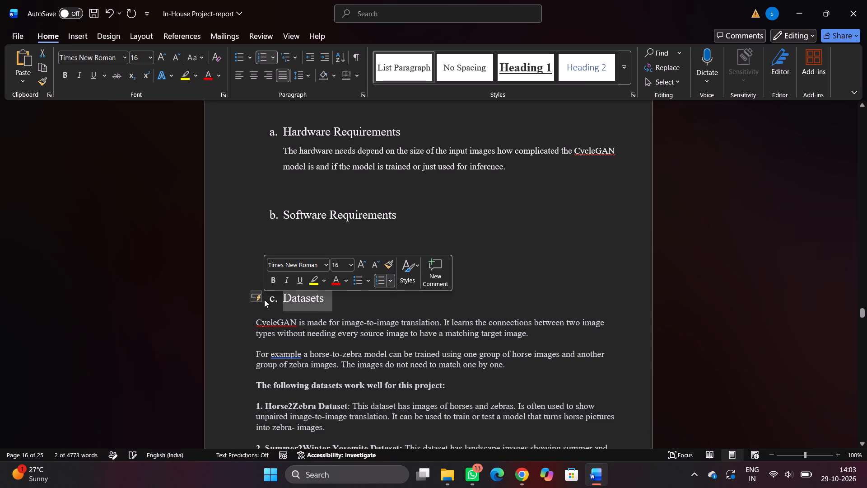
left_click(273, 278)
left_click(382, 234)
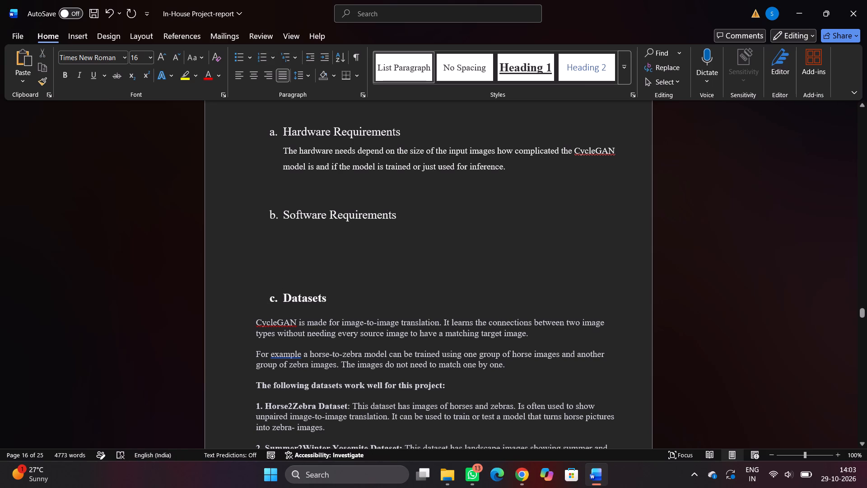
left_click_drag(403, 215, 254, 216)
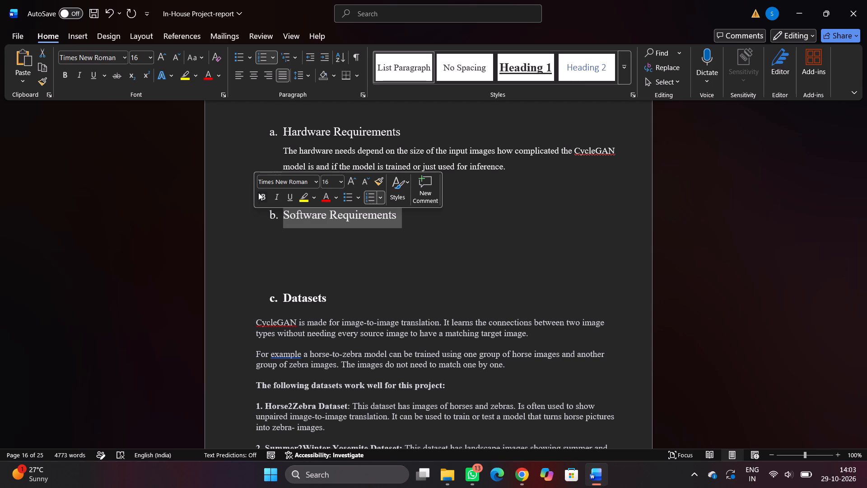
left_click(258, 192)
left_click(355, 250)
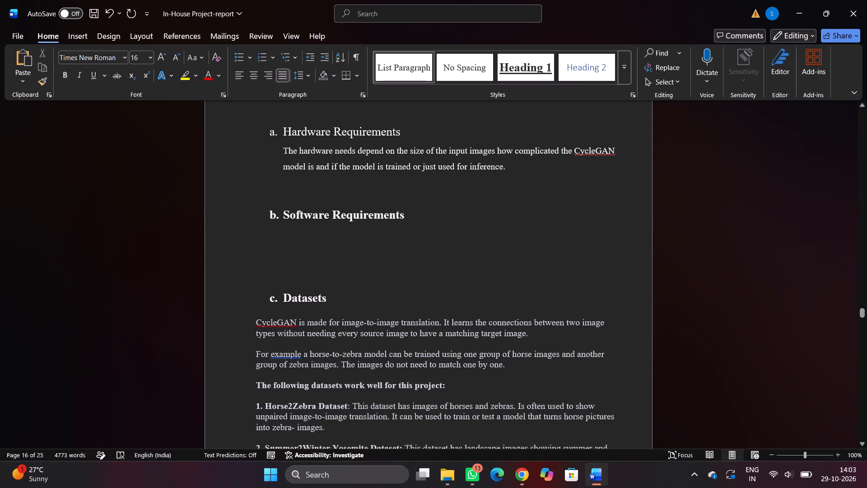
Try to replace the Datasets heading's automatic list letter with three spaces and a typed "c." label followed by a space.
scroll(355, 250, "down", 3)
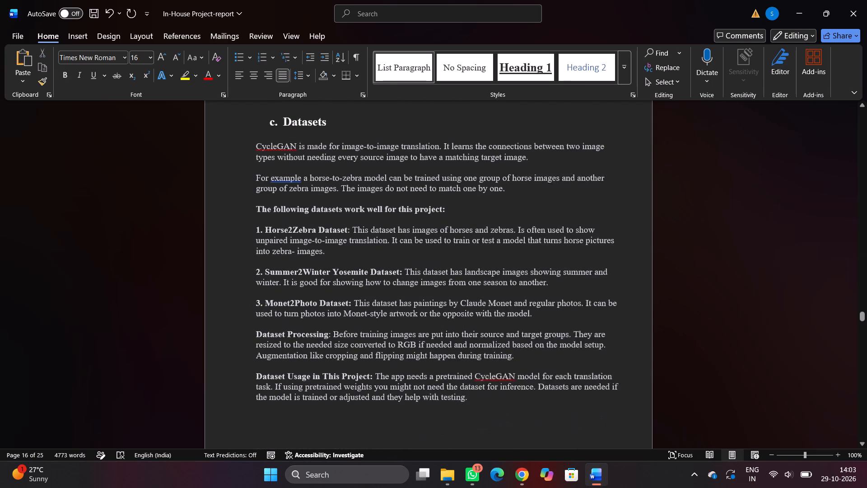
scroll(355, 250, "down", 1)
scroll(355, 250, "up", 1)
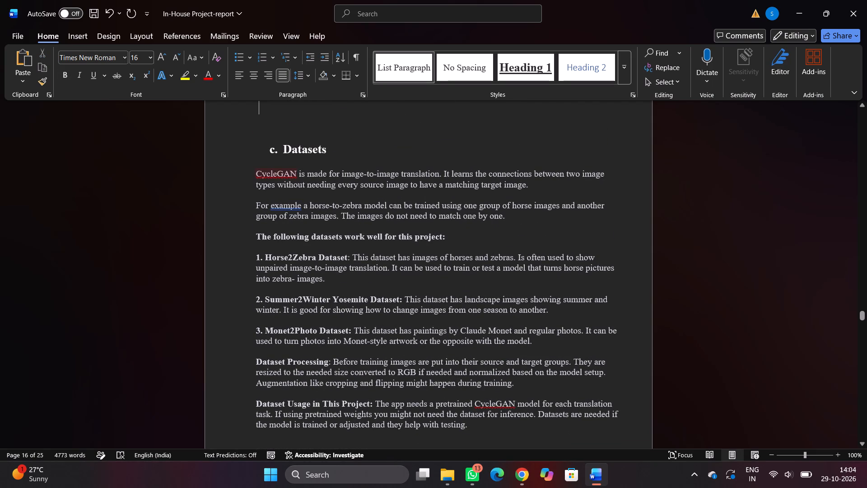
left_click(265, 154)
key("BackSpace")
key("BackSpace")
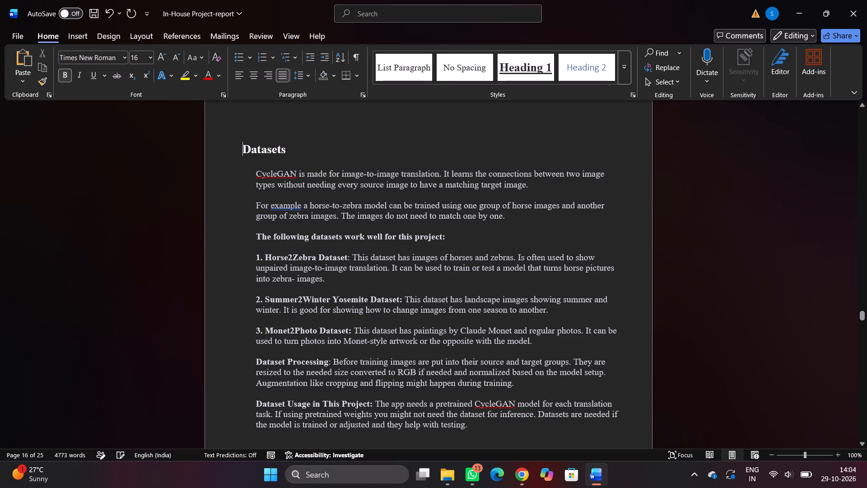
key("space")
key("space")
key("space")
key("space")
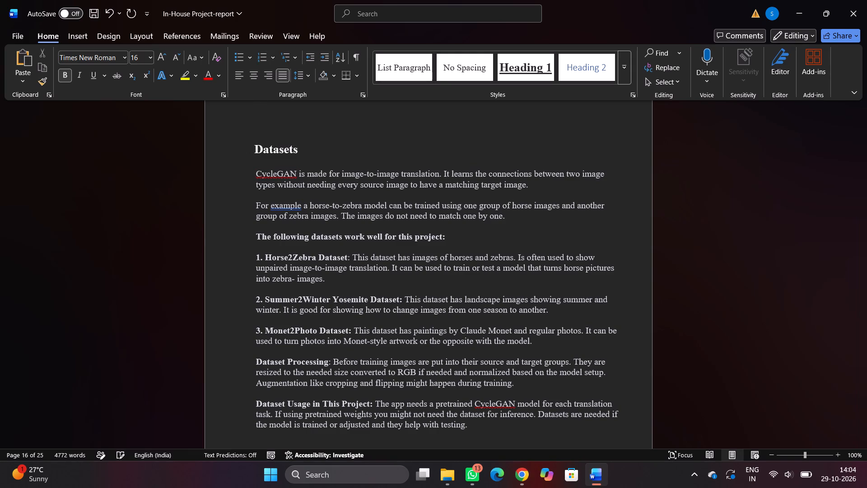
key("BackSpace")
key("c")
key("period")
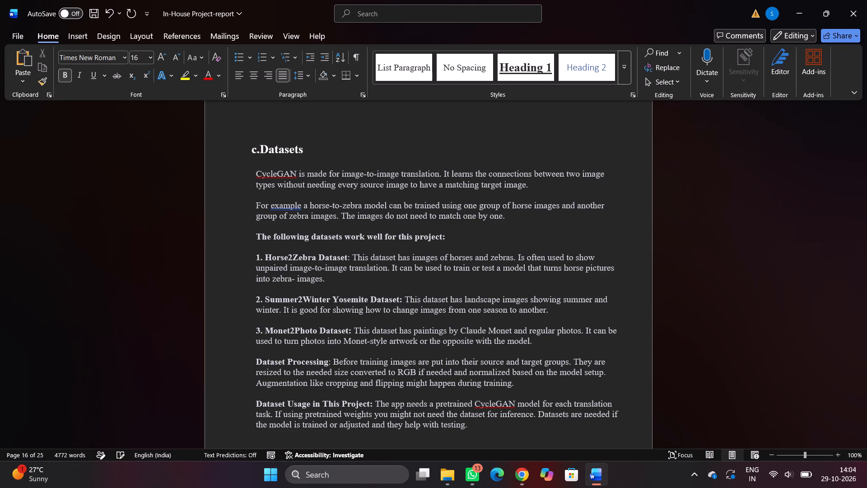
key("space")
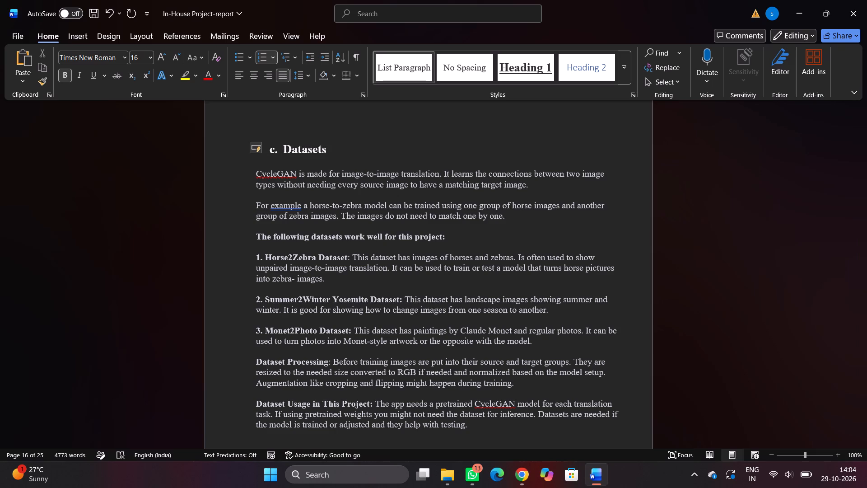
Increase the indent of all body paragraphs under the Datasets heading, comparing it with a decreased indent before settling on the increased one.
left_click_drag(485, 428, 247, 148)
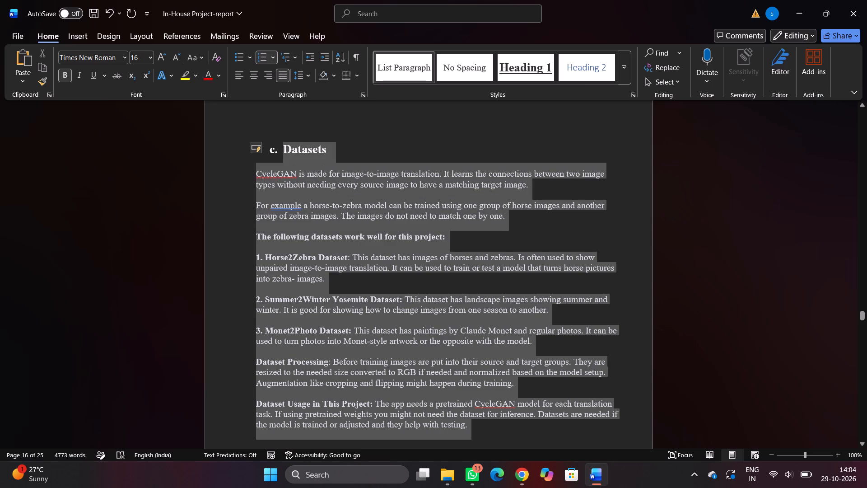
left_click_drag(247, 148, 248, 177)
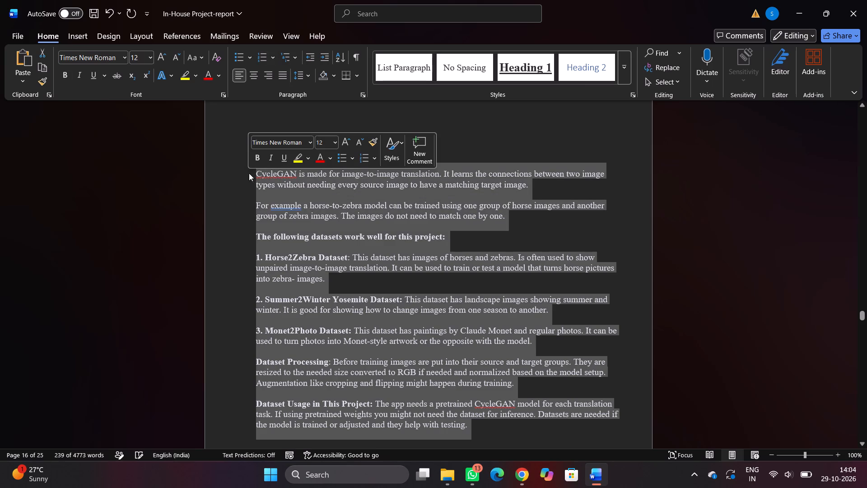
left_click(324, 54)
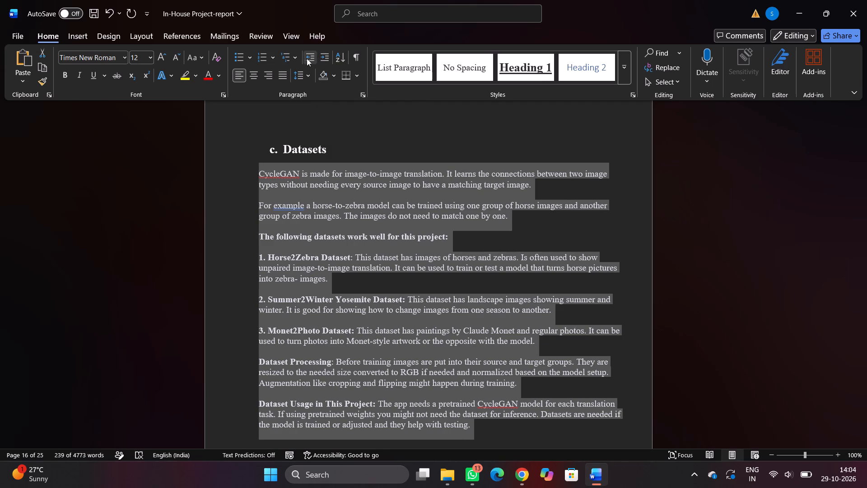
left_click(307, 58)
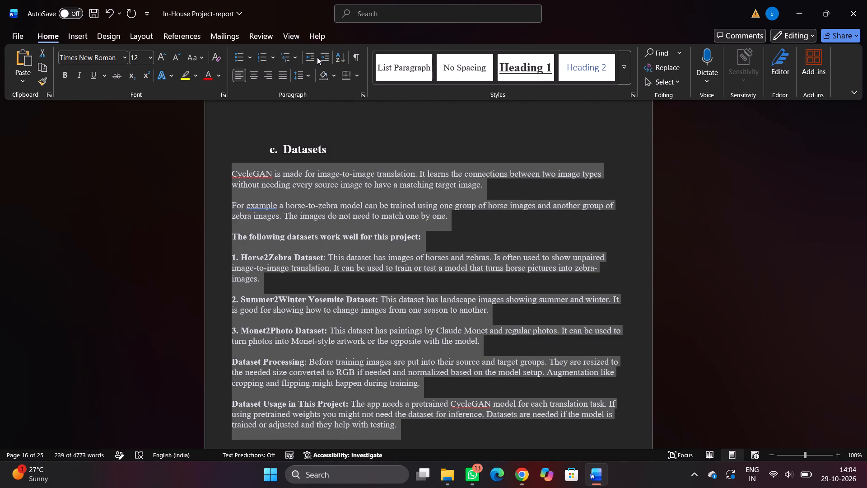
left_click(319, 57)
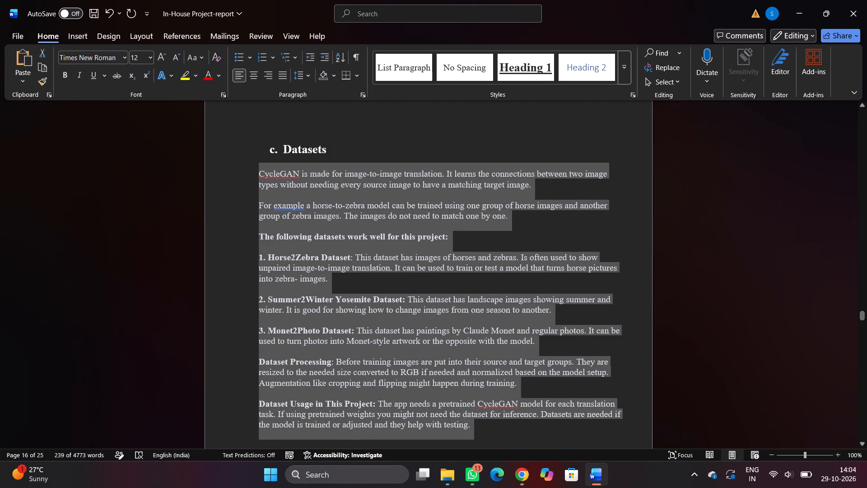
left_click(328, 136)
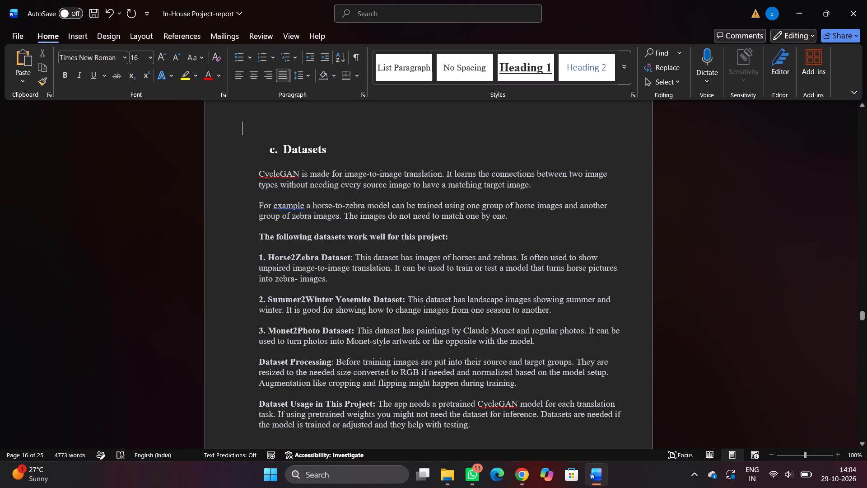
Remove the Datasets heading's automatic list letter and indent the heading text with six spaces.
left_click(283, 148)
key("BackSpace")
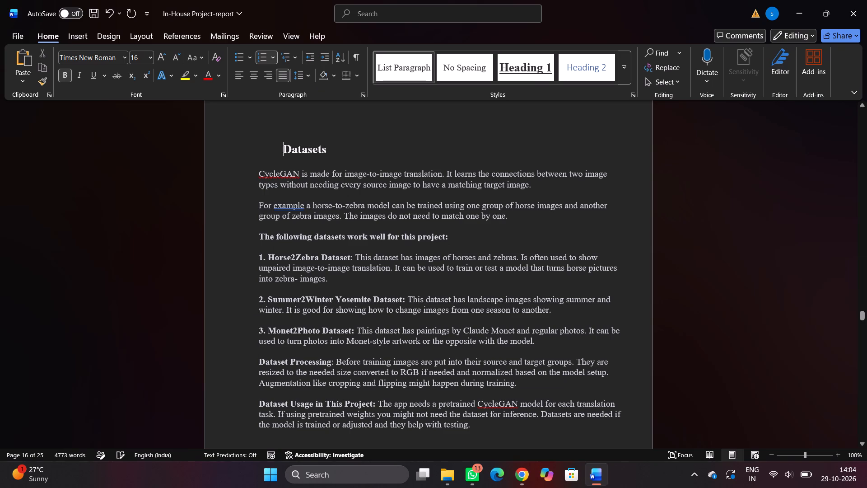
key("BackSpace")
key("space")
key("space")
key("space")
key("space")
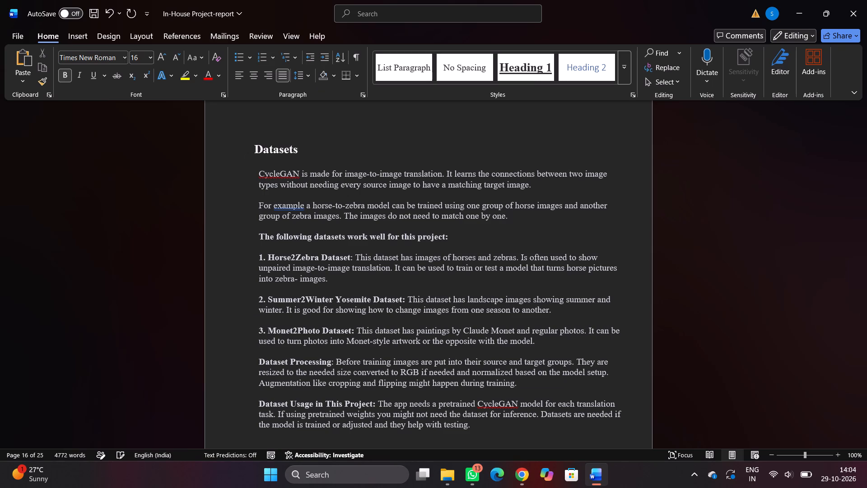
key("space")
key("space")
scroll(283, 148, "up", 1)
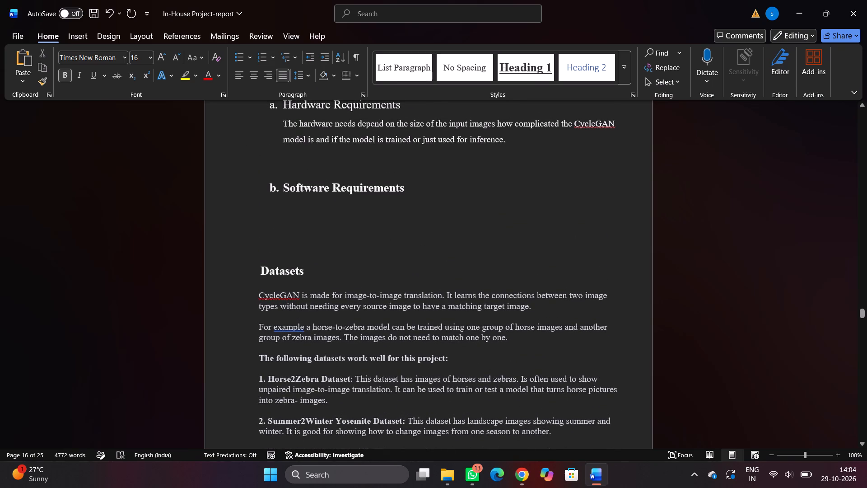
scroll(299, 206, "down", 1)
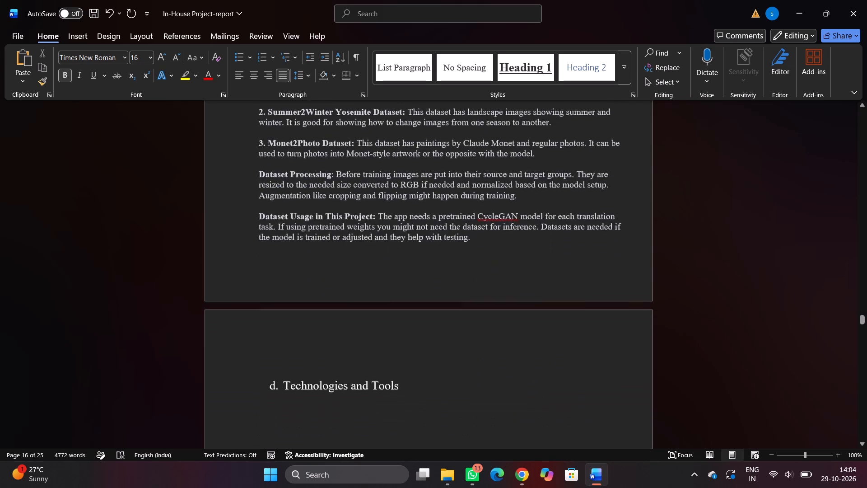
scroll(309, 277, "down", 1)
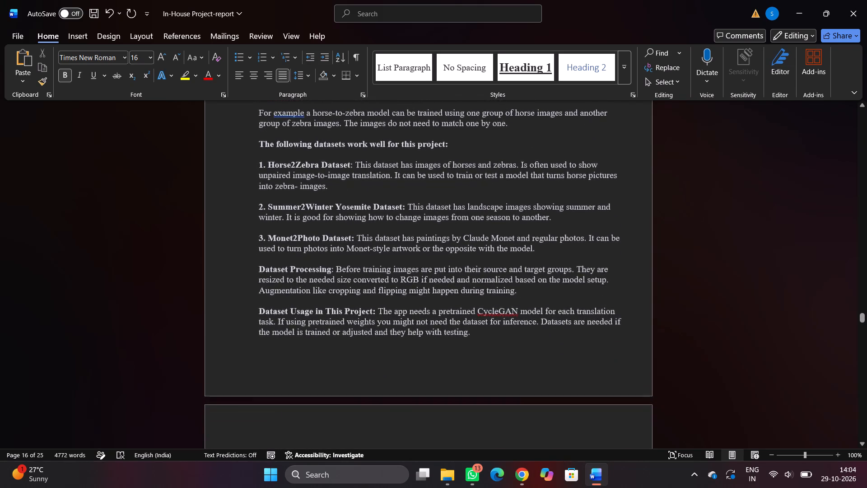
scroll(309, 277, "down", 3)
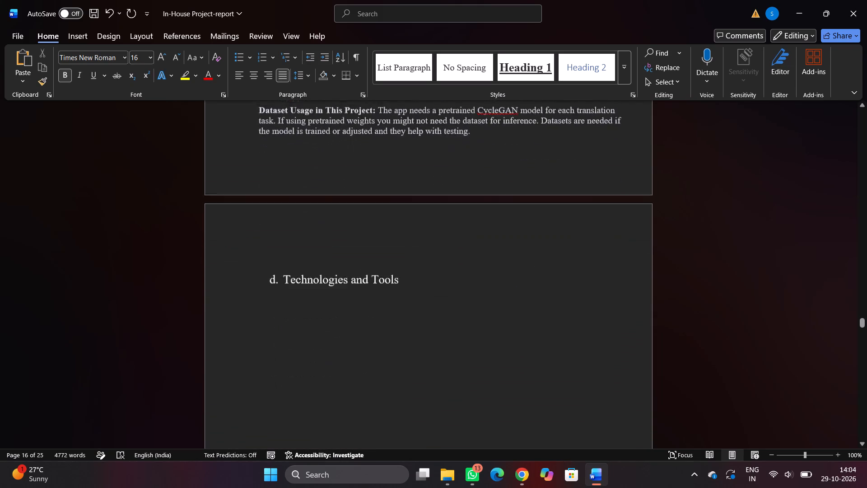
scroll(309, 277, "down", 1)
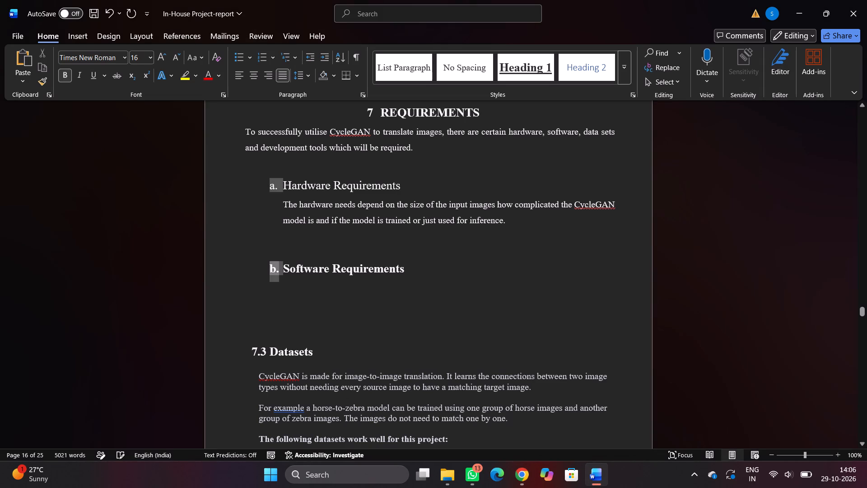
left_click(281, 267)
key("BackSpace")
key("BackSpace")
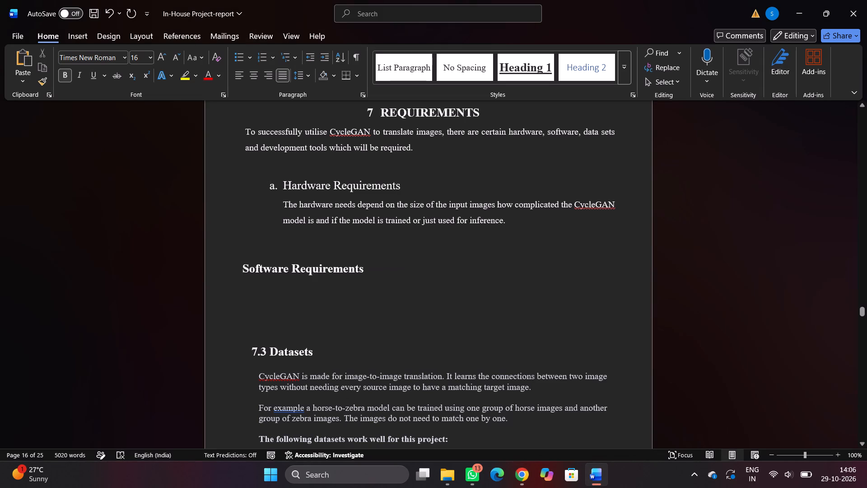
type("7.2")
key("space")
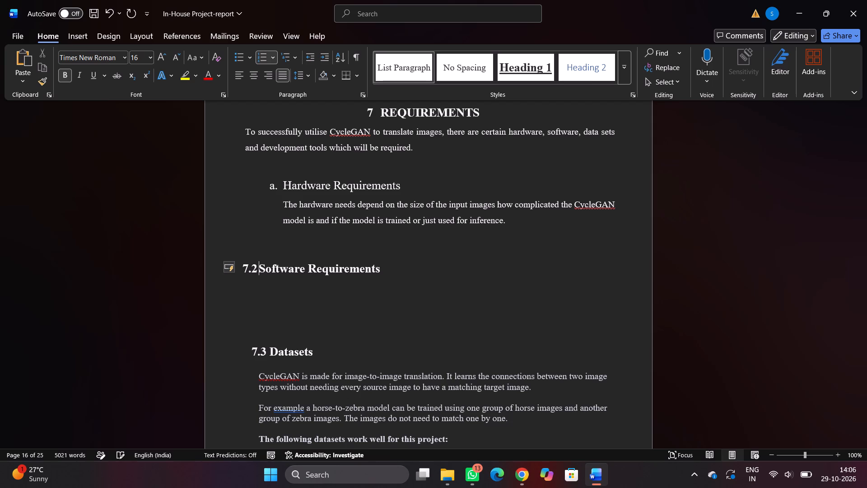
key("space")
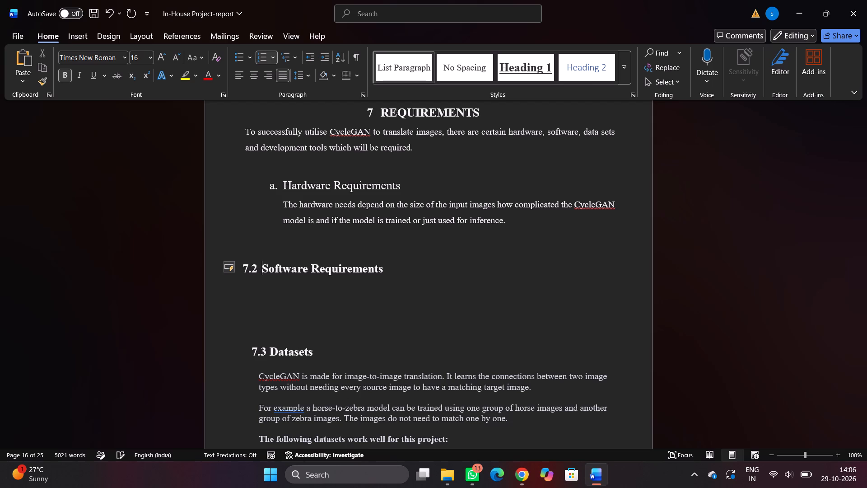
Replace the Hardware Requirements heading's automatic list letter with the section number 7.1.
left_click(281, 183)
key("BackSpace")
key("BackSpace")
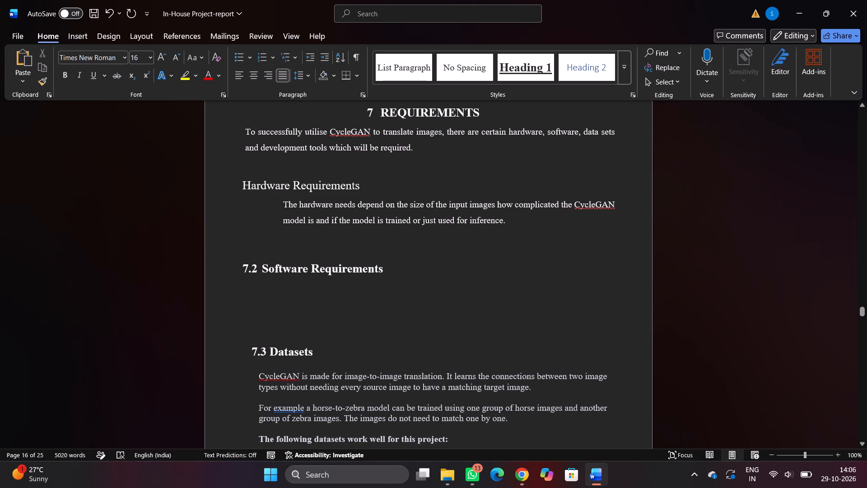
key("7")
type(".1")
key("space")
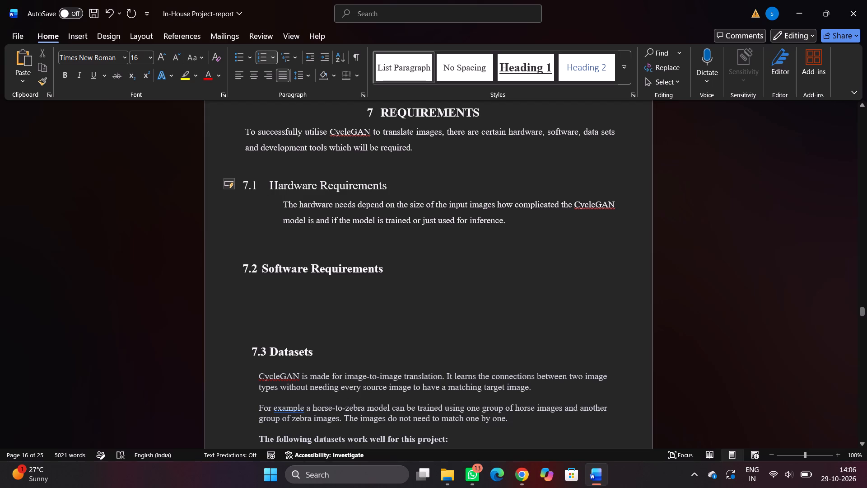
Remove the indent of the paragraph under the Hardware Requirements heading and start its first line with two spaces.
left_click(279, 202)
key("BackSpace")
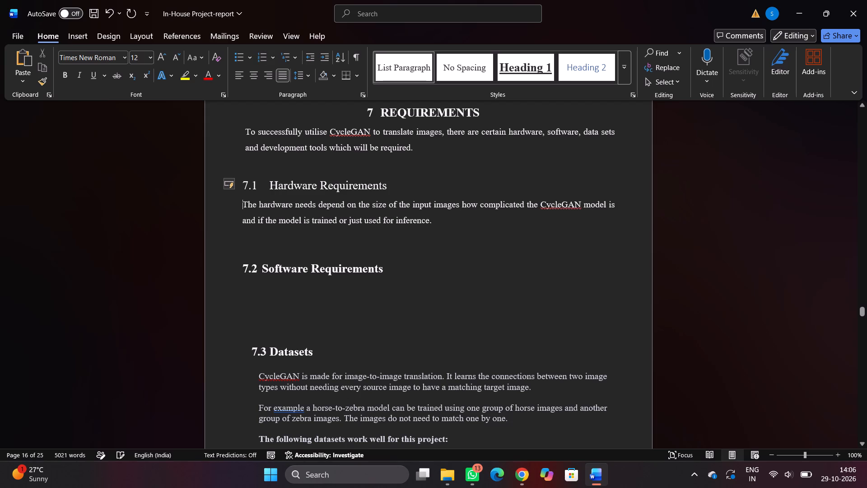
key("space")
key("space")
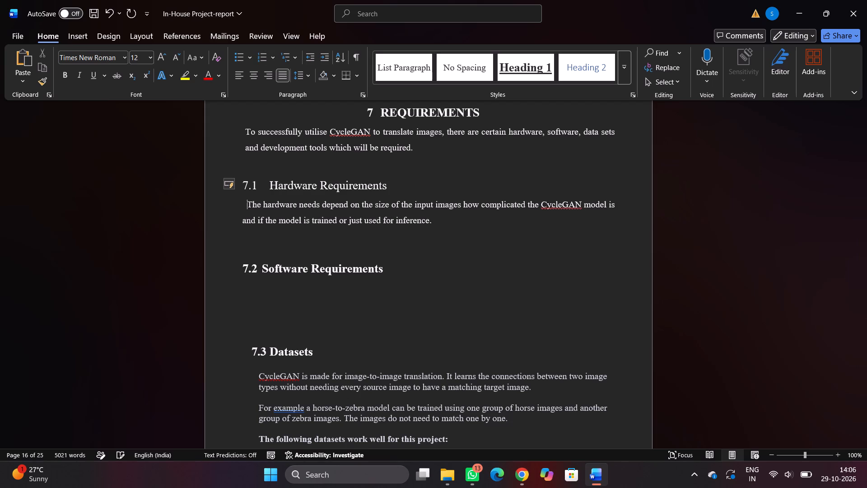
Try to indent the second line of the Hardware Requirements paragraph by inserting six spaces before "and if the model".
left_click(245, 223)
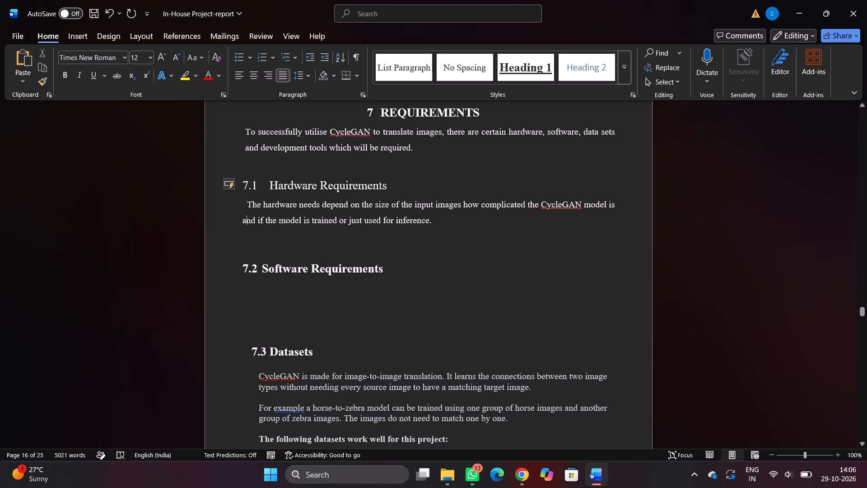
key("Left")
key("backslash")
key("BackSpace")
key("space")
key("space")
key("space")
key("space")
key("space")
key("space")
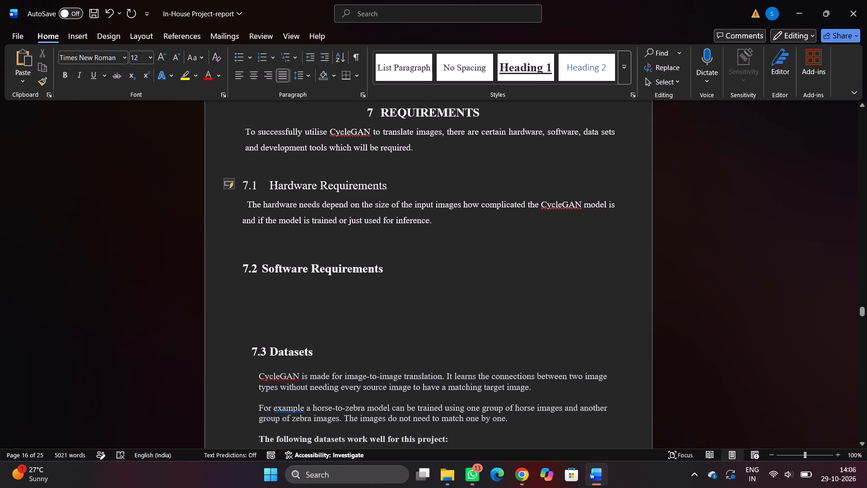
Remove the automatic list number from the introductory paragraph under the 7.4 Technologies and Tools heading.
scroll(373, 266, "down", 2)
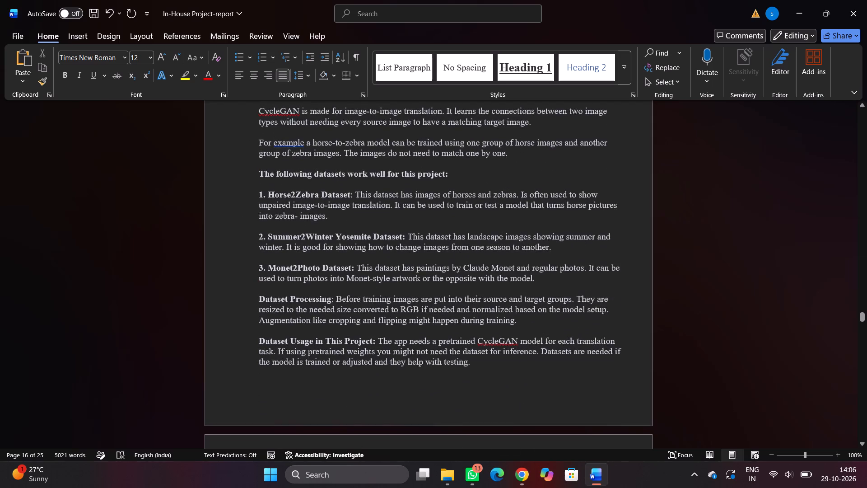
scroll(373, 266, "down", 2)
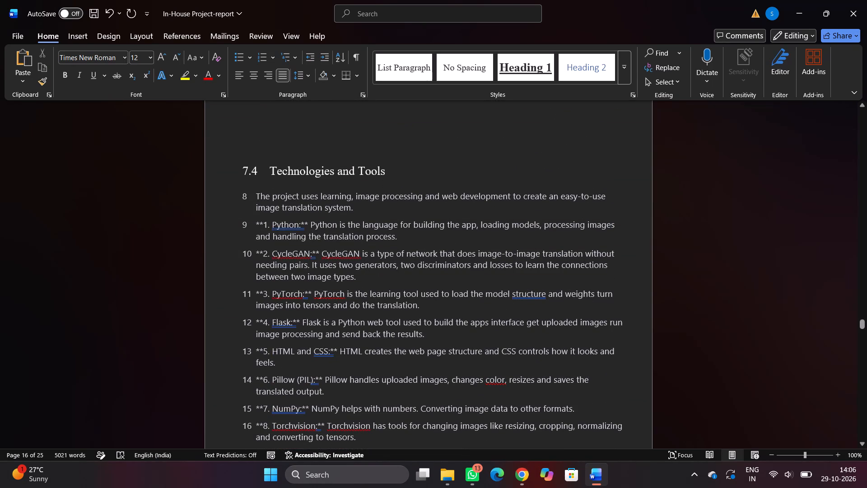
scroll(373, 266, "down", 1)
left_click(252, 175)
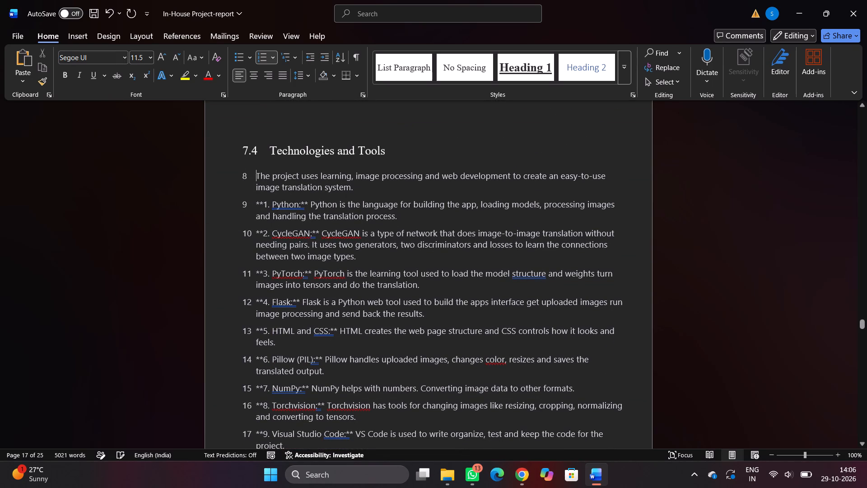
key("BackSpace")
Clean up the Python item in section 7.4 by removing its automatic list number and the double asterisks around "1. Python:".
left_click(255, 207)
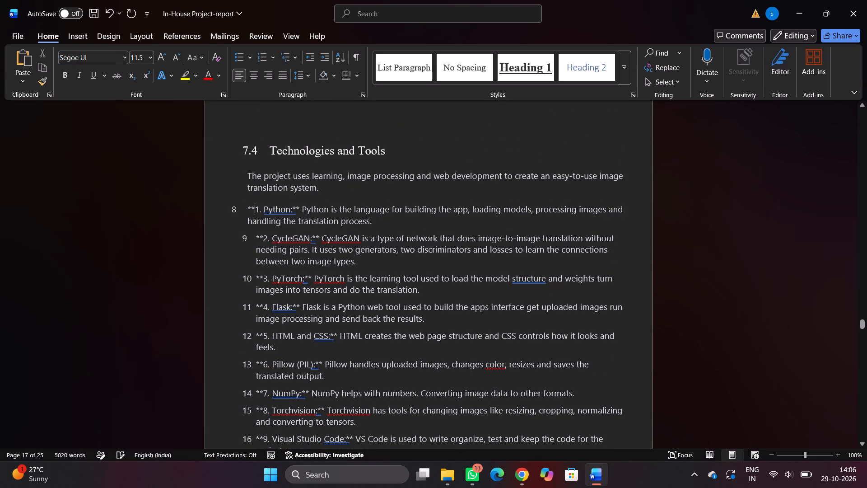
key("BackSpace")
key("BackSpace")
key("BackSpace")
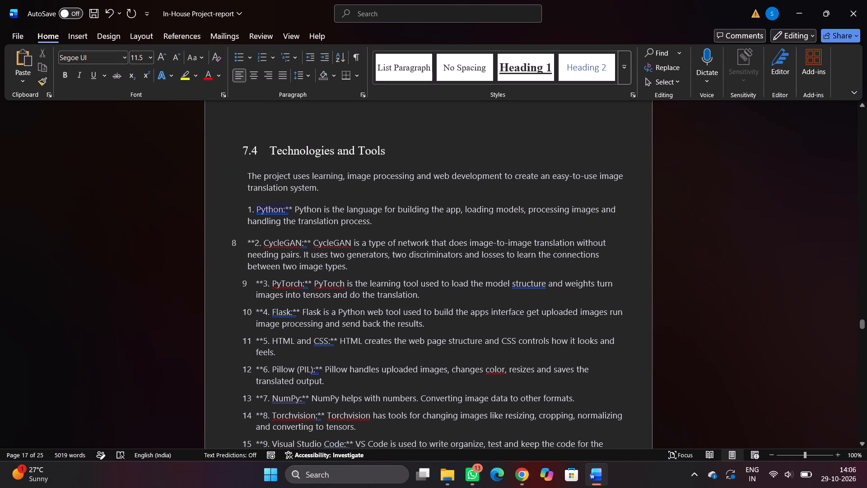
left_click(293, 210)
key("BackSpace")
key("BackSpace")
Review the body text of chapters 6 and 7, sampling passages to compare their font, size and layout with section 7.4.
scroll(293, 210, "right", 1)
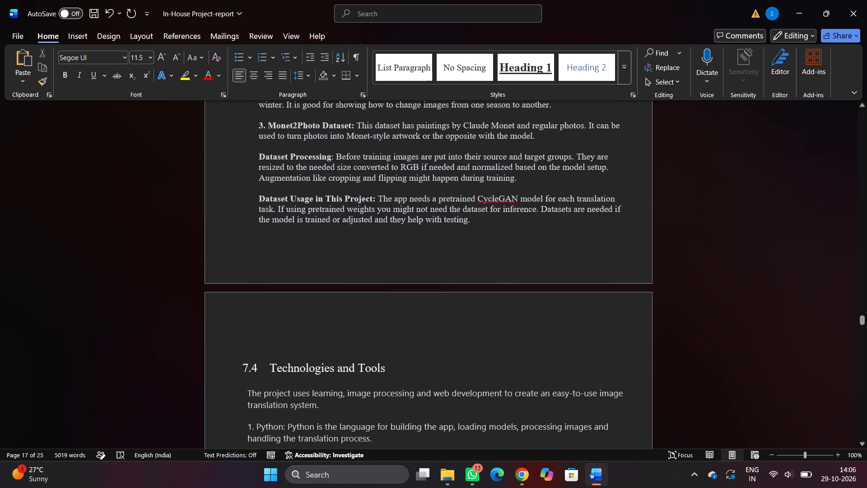
scroll(293, 210, "right", 1)
scroll(293, 210, "down", 1)
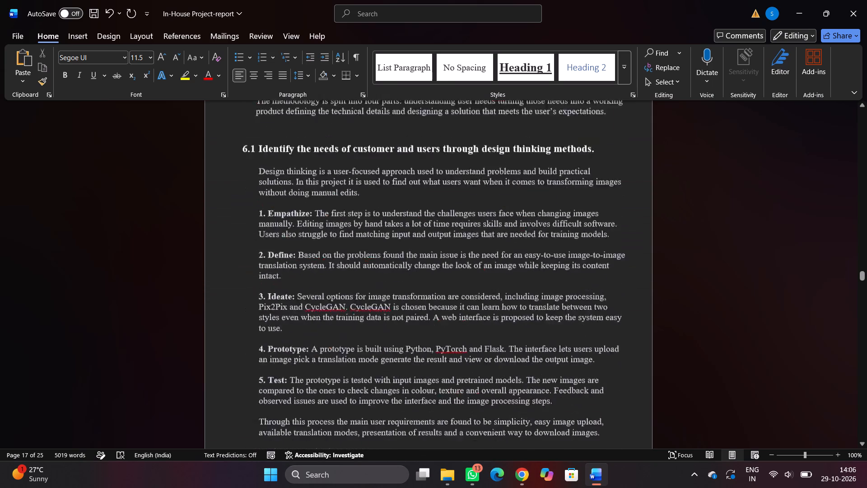
scroll(293, 210, "down", 4)
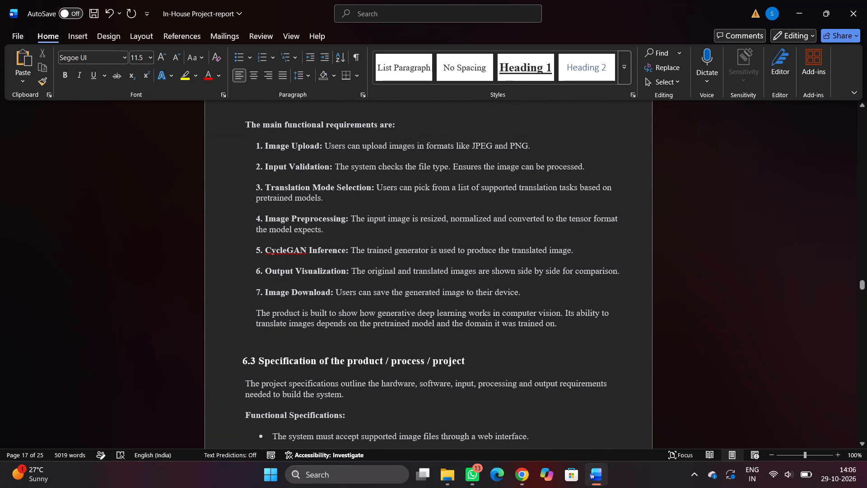
left_click_drag(334, 187, 289, 235)
left_click(252, 290)
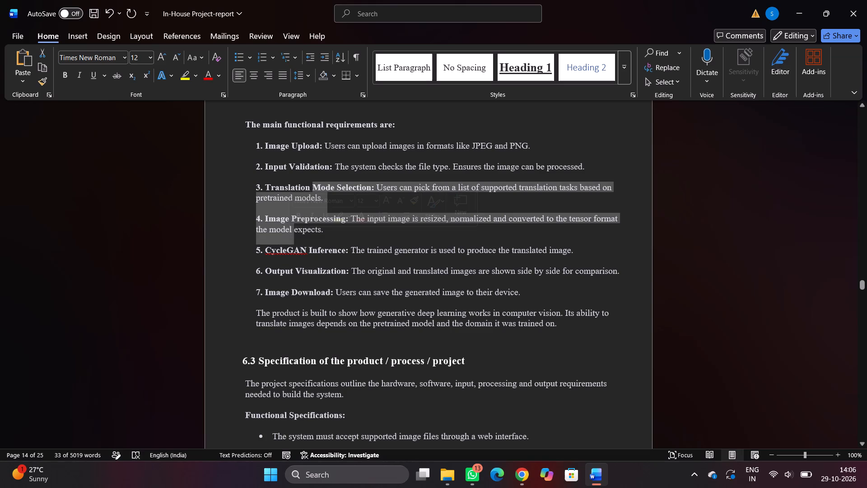
scroll(252, 290, "down", 3)
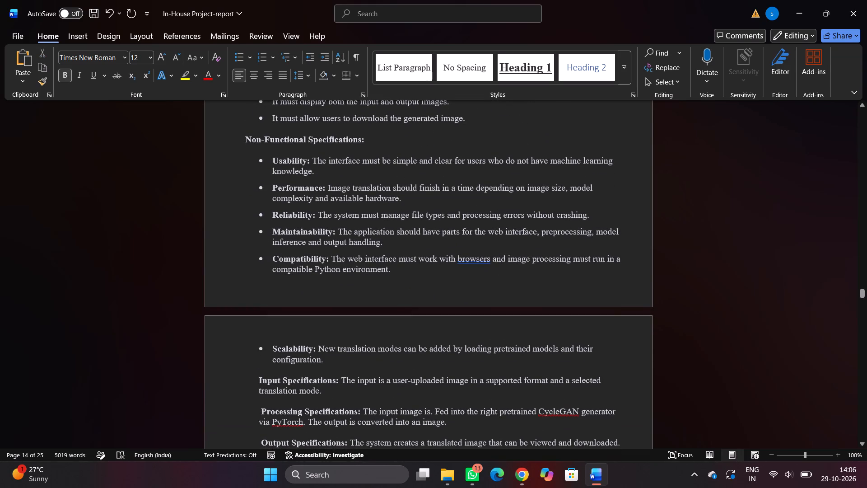
left_click_drag(401, 263, 297, 236)
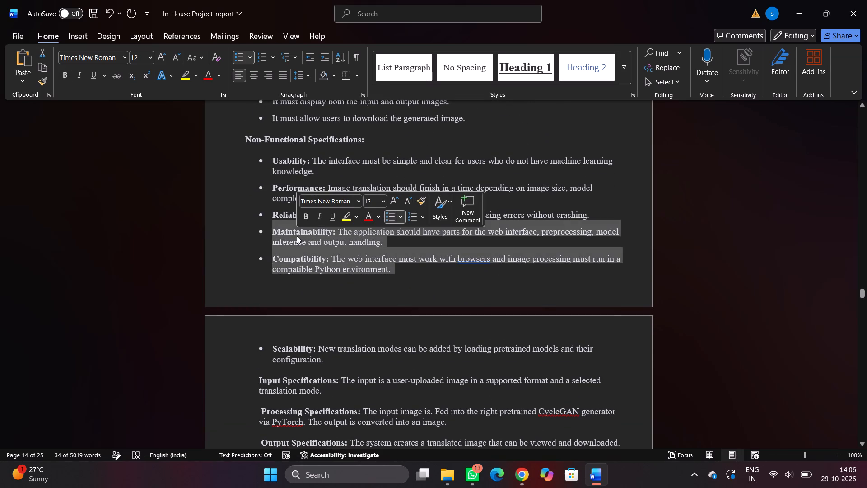
left_click(290, 287)
scroll(290, 287, "down", 3)
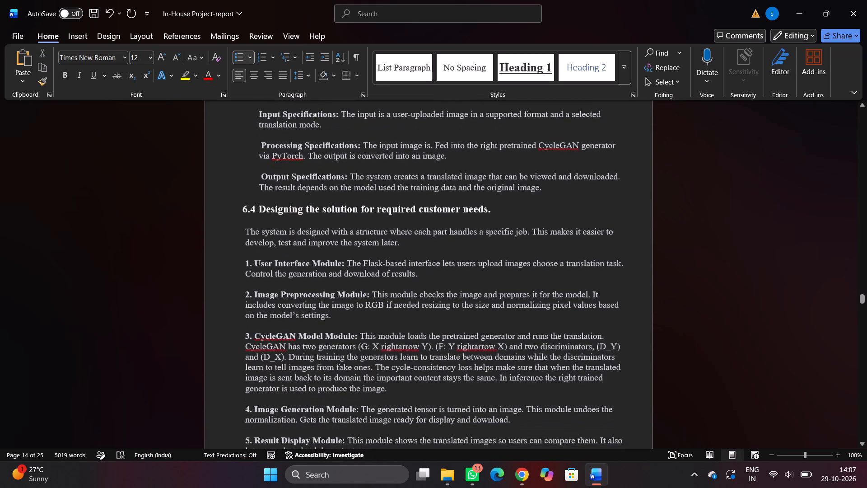
scroll(290, 287, "down", 1)
left_click_drag(417, 310, 339, 282)
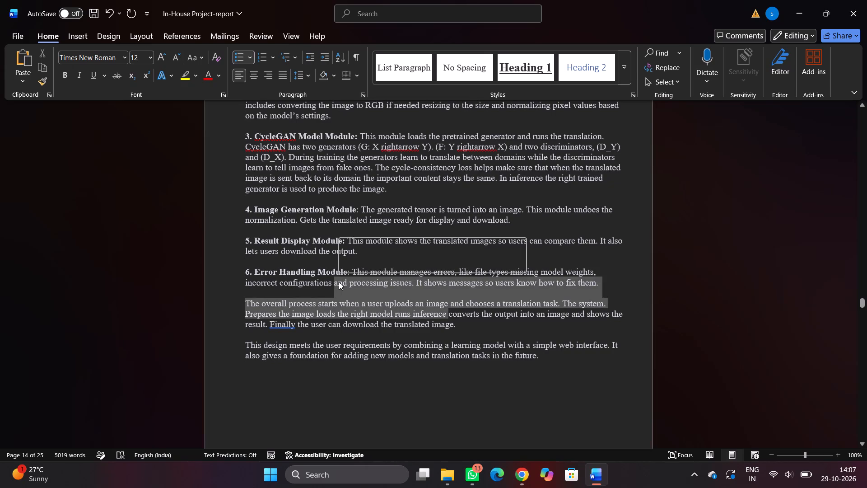
left_click(344, 406)
scroll(344, 406, "down", 3)
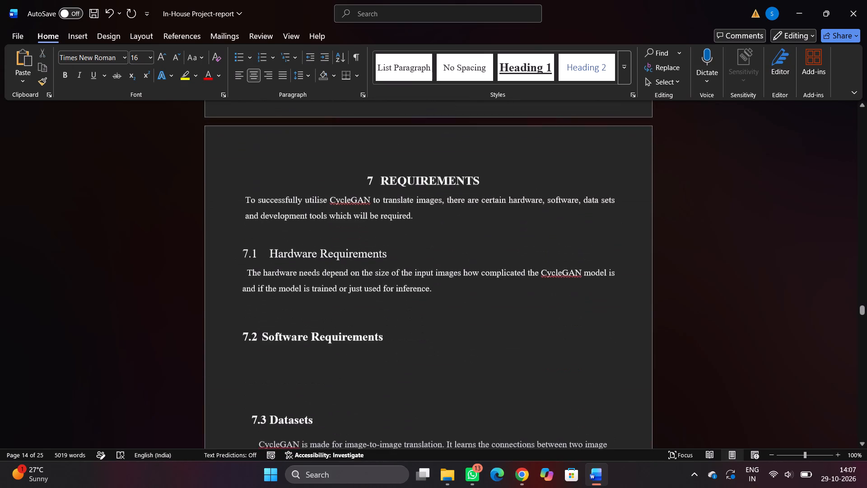
scroll(344, 406, "down", 3)
scroll(344, 406, "up", 1)
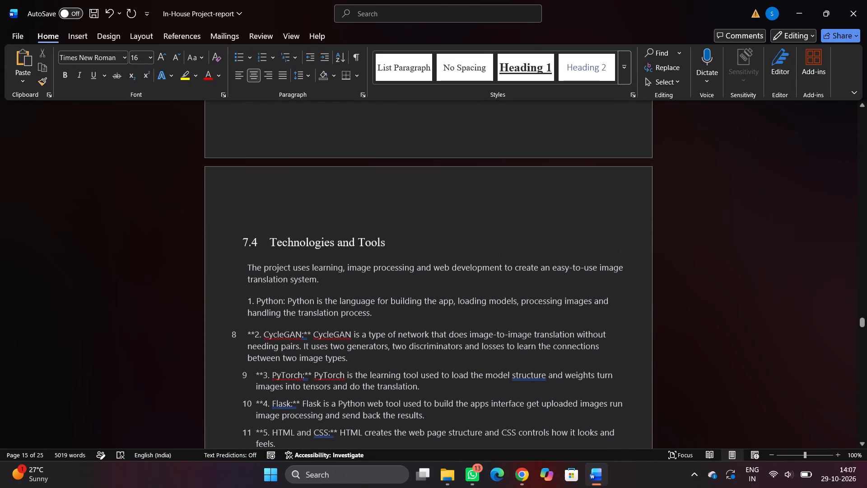
left_click_drag(370, 404, 310, 379)
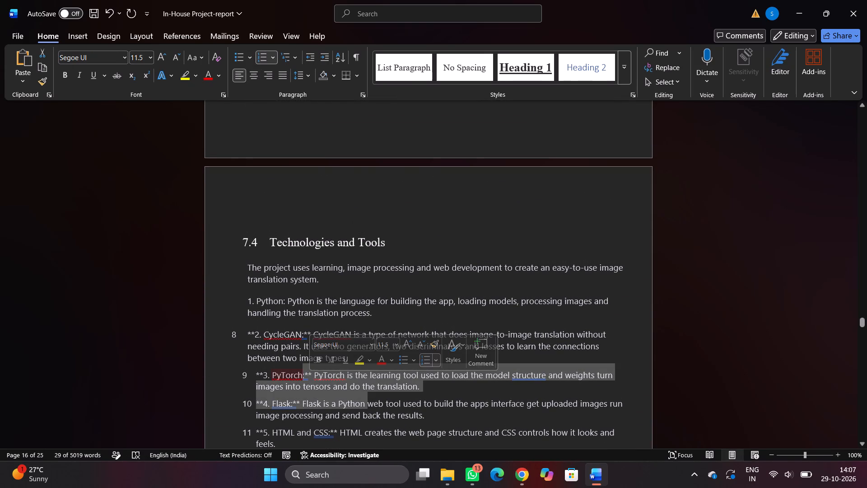
left_click(250, 235)
scroll(250, 235, "up", 2)
left_click_drag(389, 270, 327, 264)
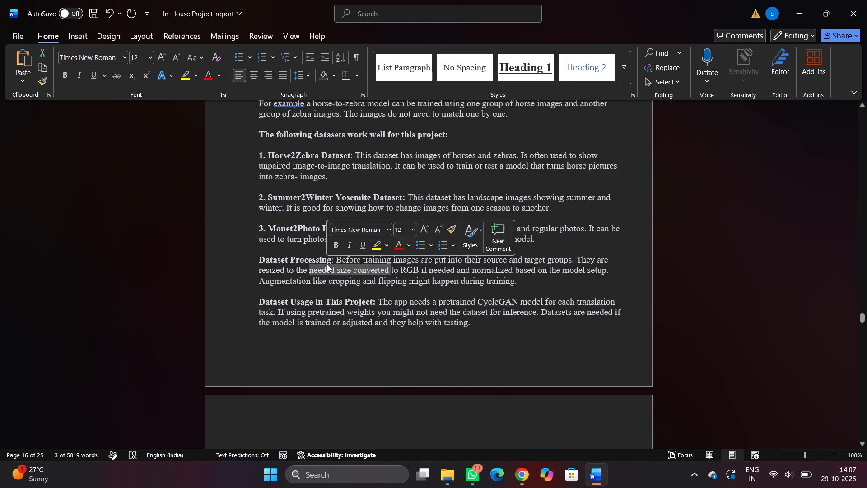
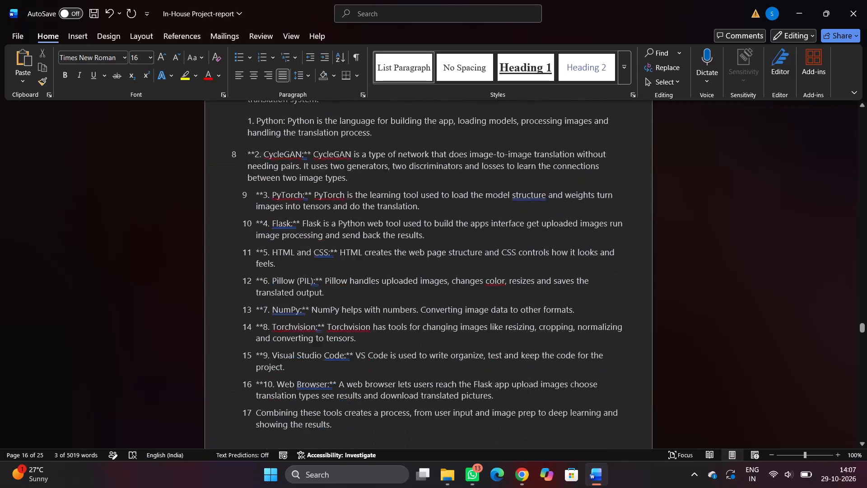
Remove the automatic list number from the closing paragraph of section 7.4, starting "Combining these tools creates a process".
left_click_drag(351, 297, 278, 184)
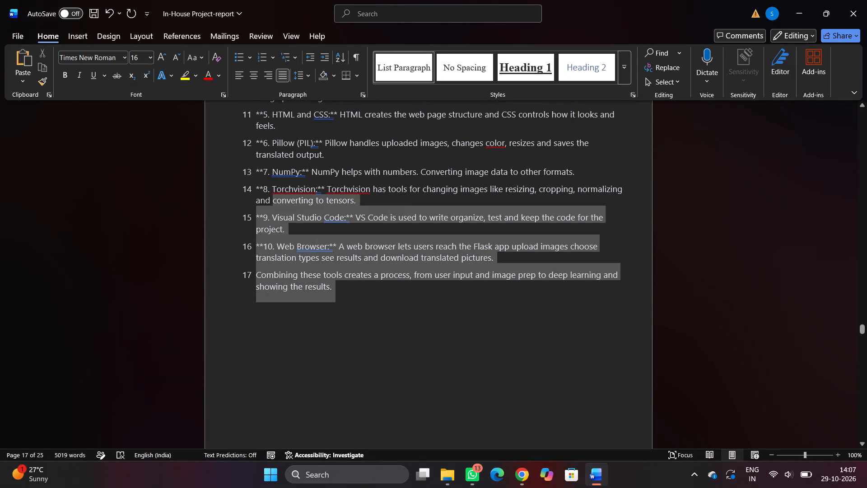
left_click_drag(278, 184, 302, 366)
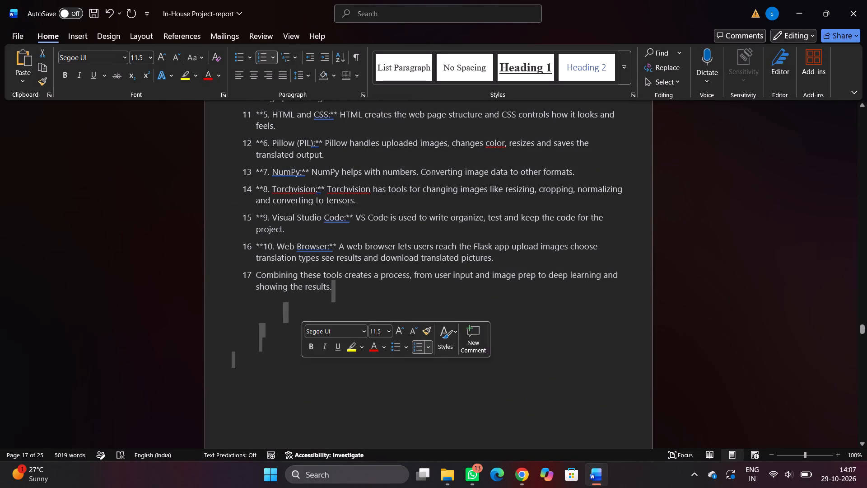
left_click(256, 274)
key("BackSpace")
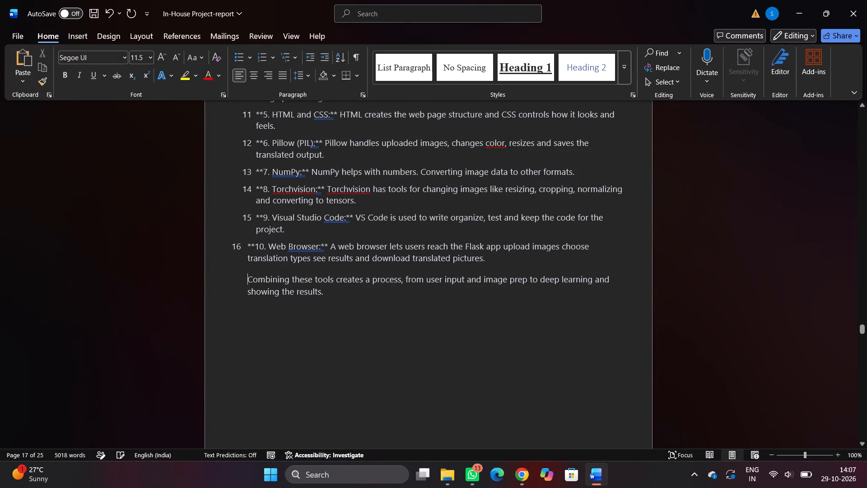
Clean up the Web Browser item by removing its automatic list number and the double asterisks around "10. Web Browser:".
left_click(258, 246)
key("Left")
key("BackSpace")
key("BackSpace")
key("BackSpace")
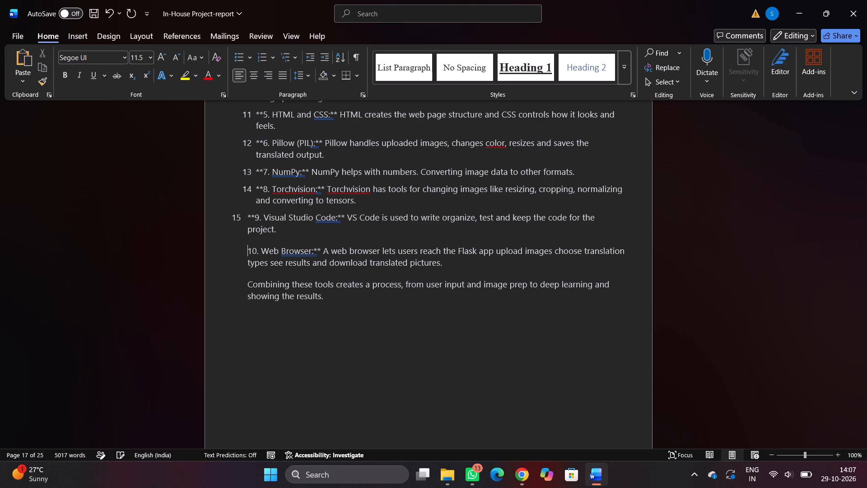
left_click(321, 251)
key("BackSpace")
key("BackSpace")
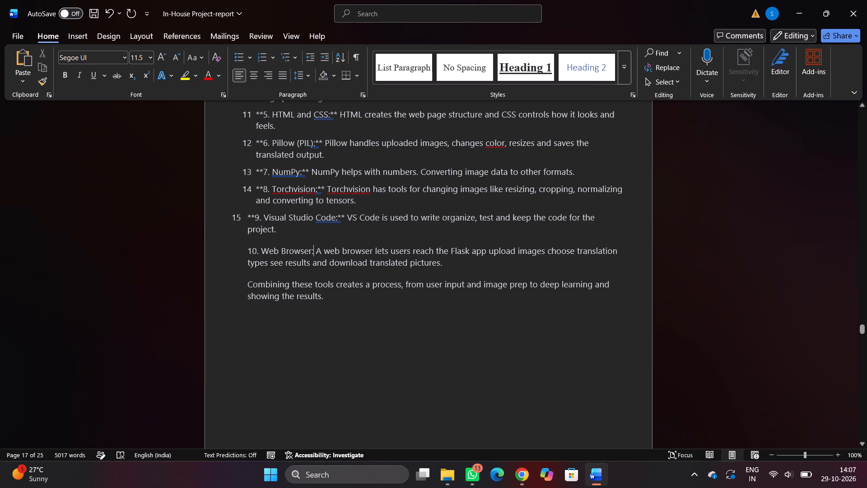
Clean up the Visual Studio Code item by removing its automatic list number and the double asterisks around "9. Visual Studio Code:".
left_click(256, 215)
key("BackSpace")
key("BackSpace")
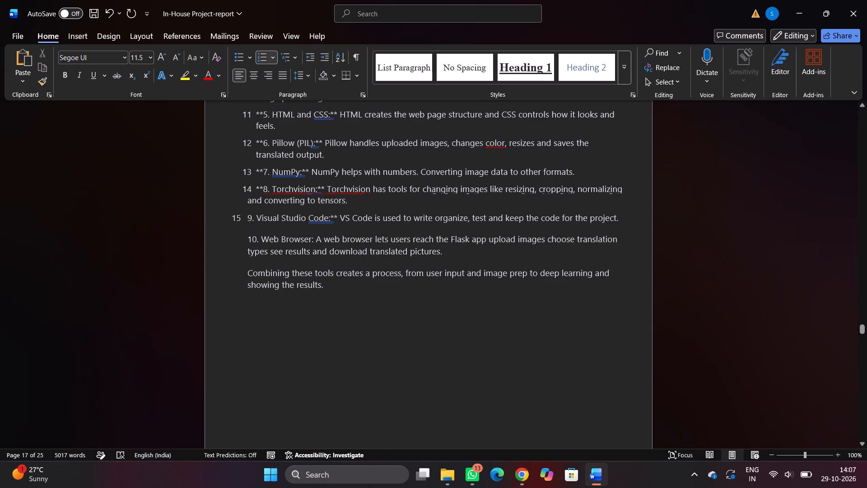
key("BackSpace")
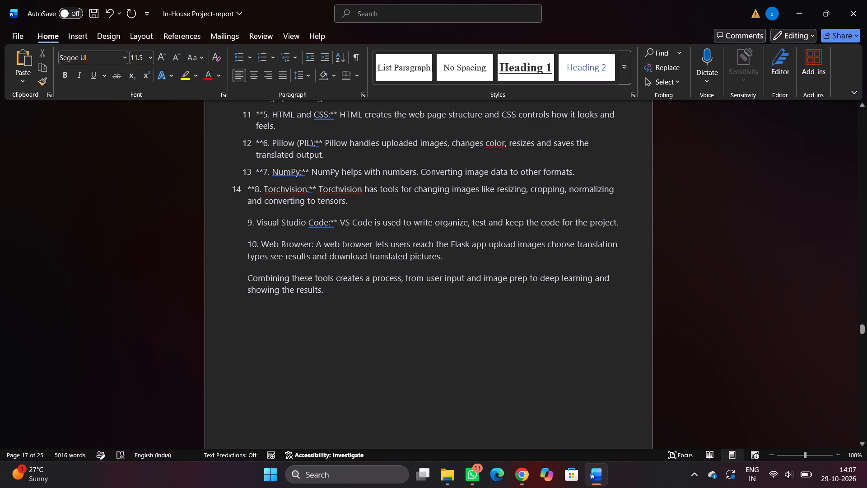
left_click(340, 223)
key("BackSpace")
key("BackSpace")
key("BackSpace")
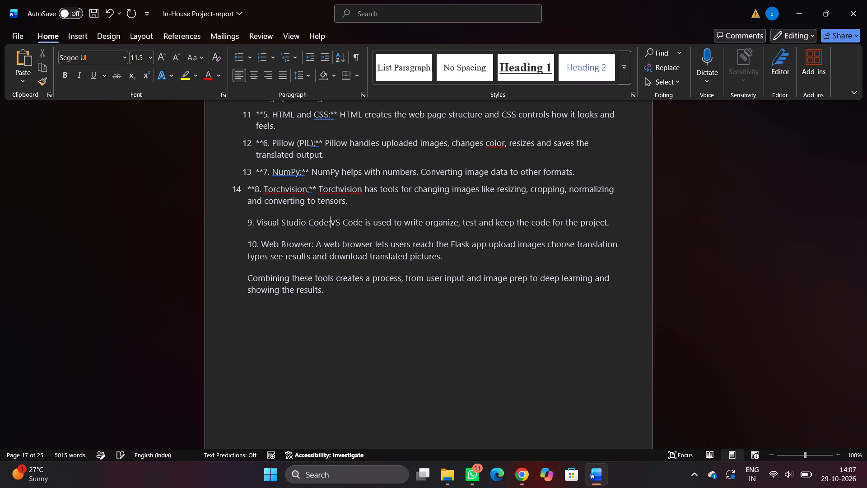
key("space")
Remove the automatic list number and leading asterisks from the Torchvision item, leaving it starting with a plain-text "8.".
left_click(261, 191)
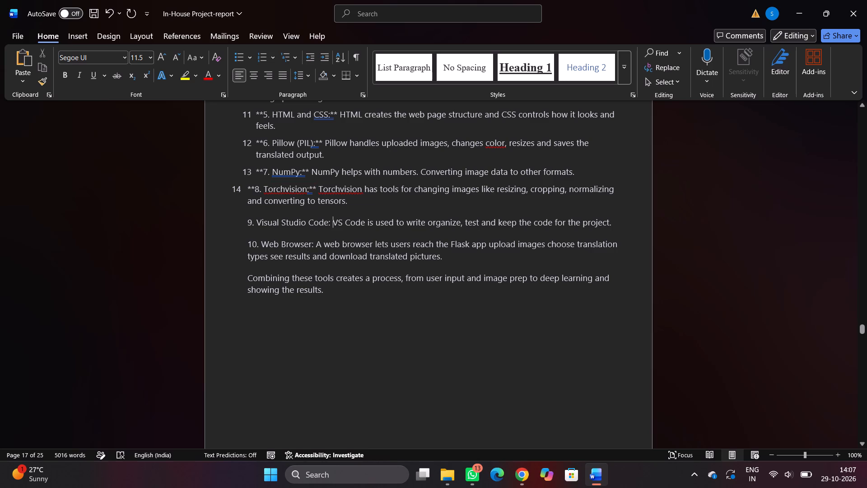
key("BackSpace")
key("BackSpace")
key("BackSpace")
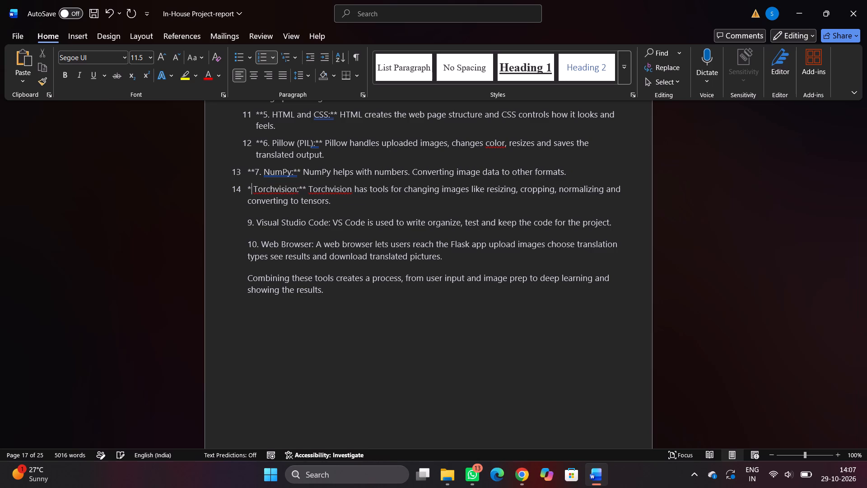
key("BackSpace")
key("BackSpace")
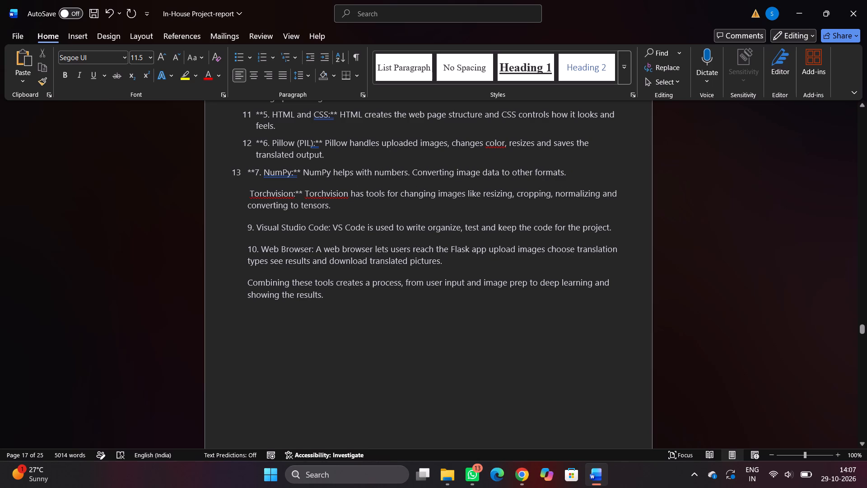
type("8.")
key("space")
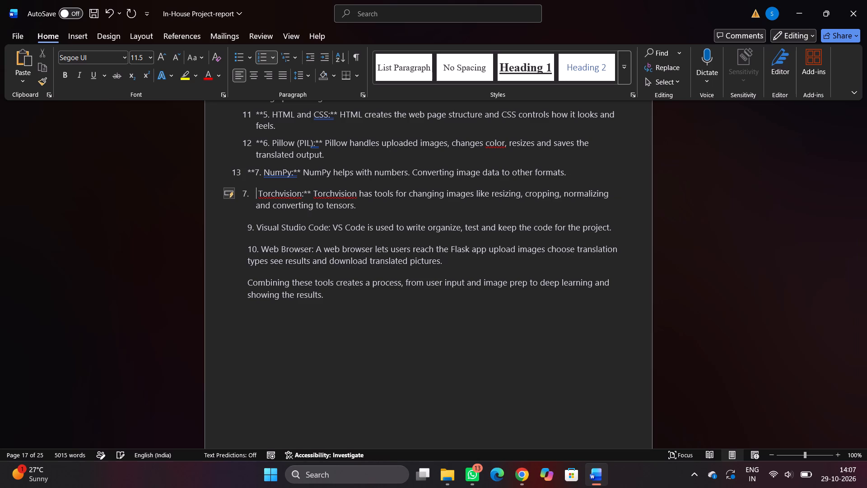
key("BackSpace")
type("8.")
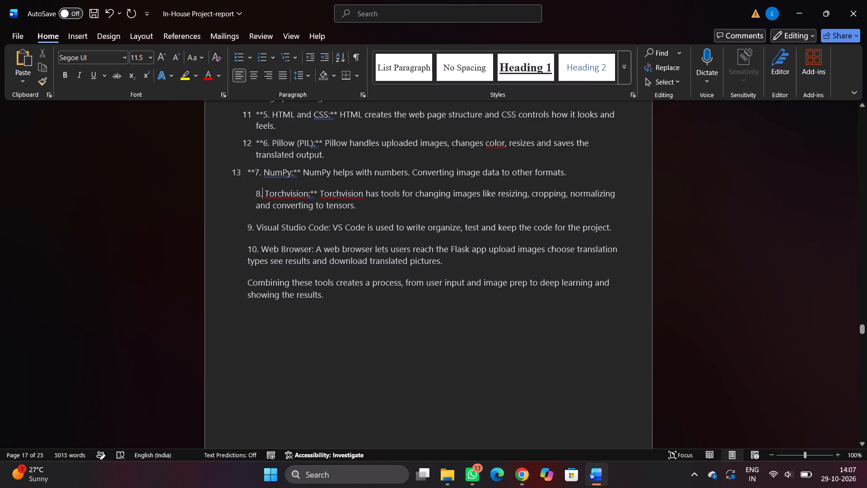
Clean up the CycleGAN item in section 7.4 by removing its automatic list number and the double asterisks around "2. CycleGAN:".
scroll(283, 251, "up", 1)
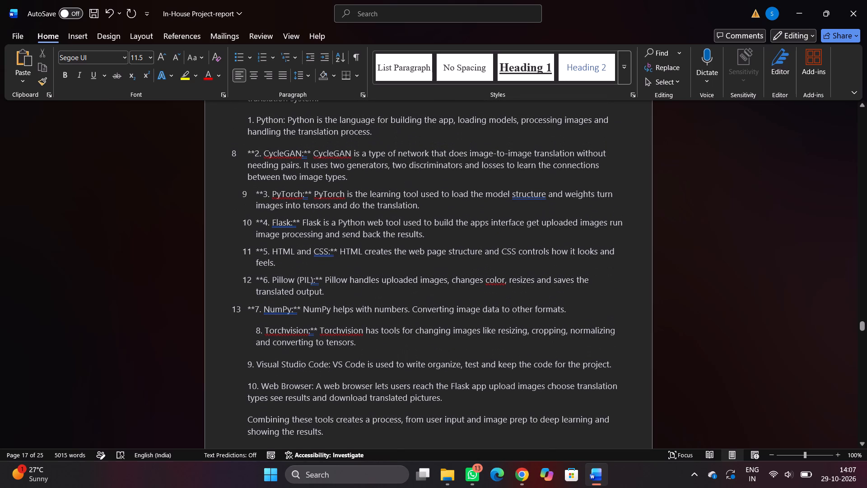
scroll(283, 251, "up", 1)
left_click(254, 243)
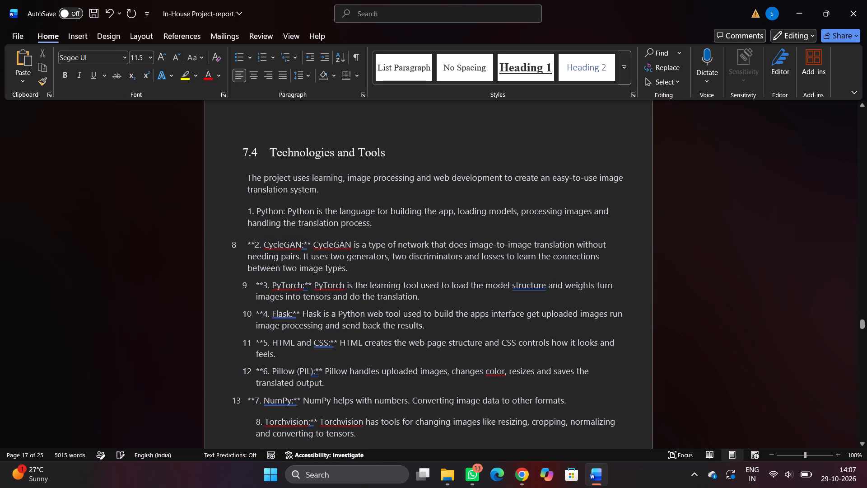
key("BackSpace")
key("BackSpace")
key("BackSpace")
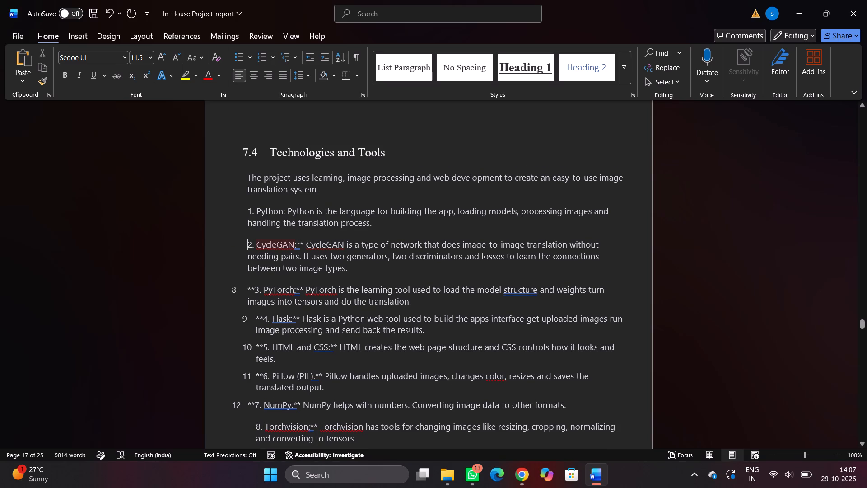
left_click(303, 244)
key("BackSpace")
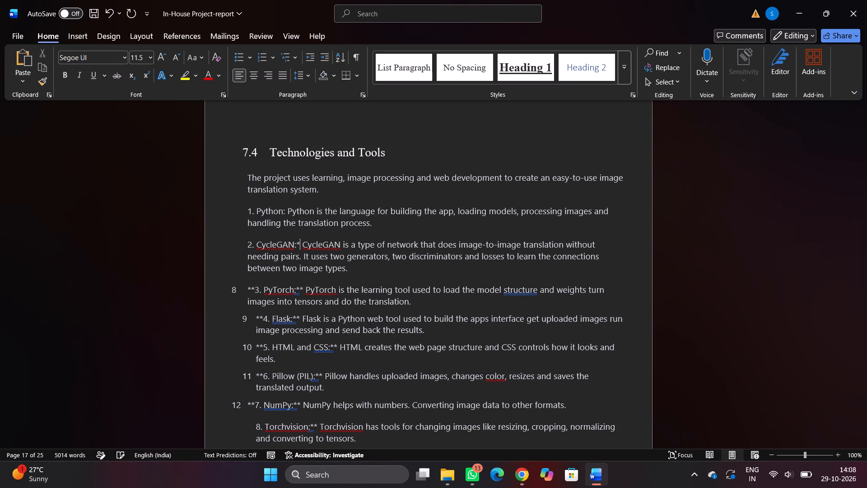
key("BackSpace")
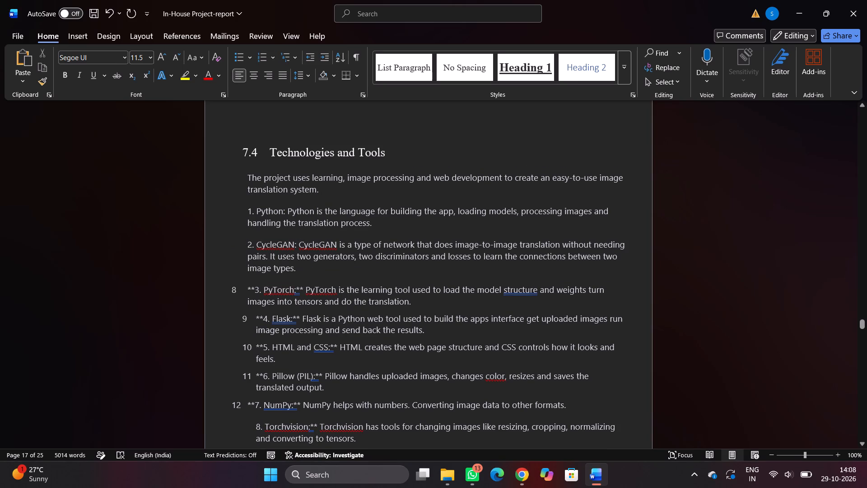
Clean up the PyTorch item by removing its automatic list number and the double asterisks around "3. PyTorch:".
left_click(253, 291)
key("BackSpace")
key("BackSpace")
key("BackSpace")
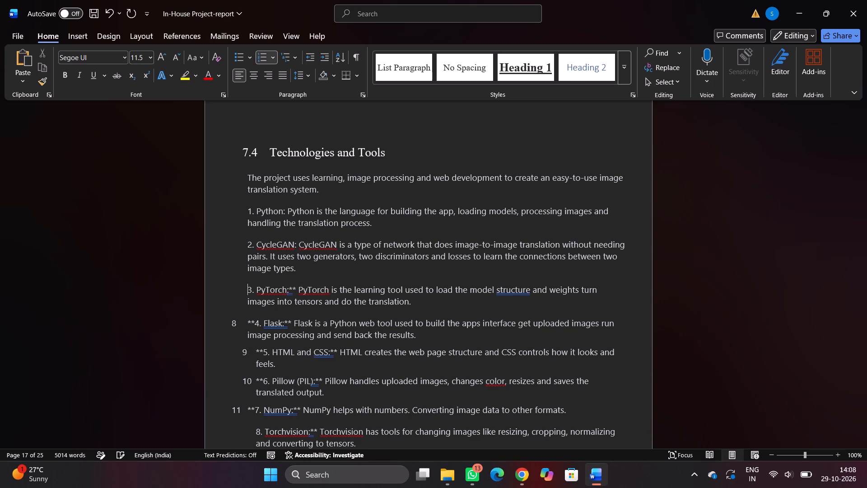
left_click(297, 291)
key("BackSpace")
key("BackSpace")
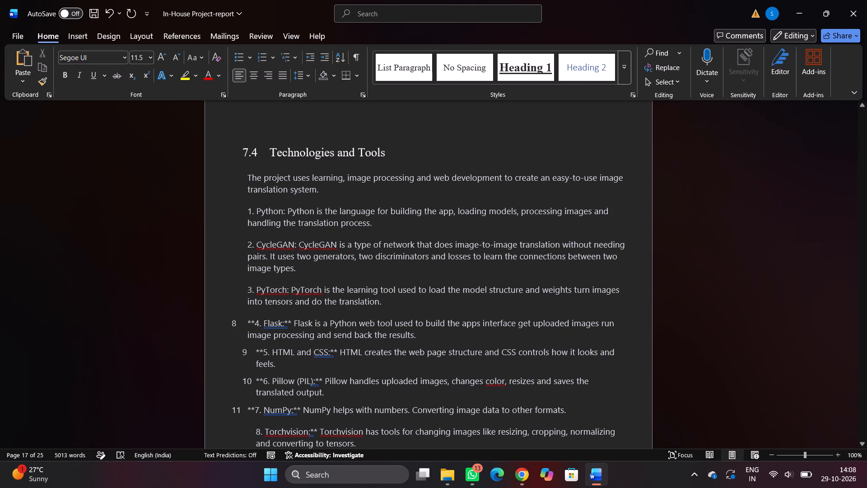
Clean up the Flask item by removing its automatic list number and the double asterisks around "4. Flask:", keeping one space after the colon.
left_click(256, 323)
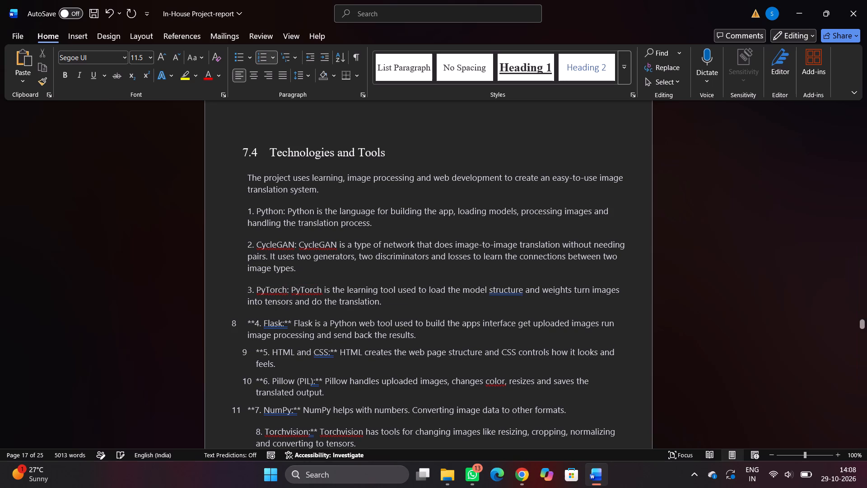
key("BackSpace")
key("BackSpace")
key("BackSpace")
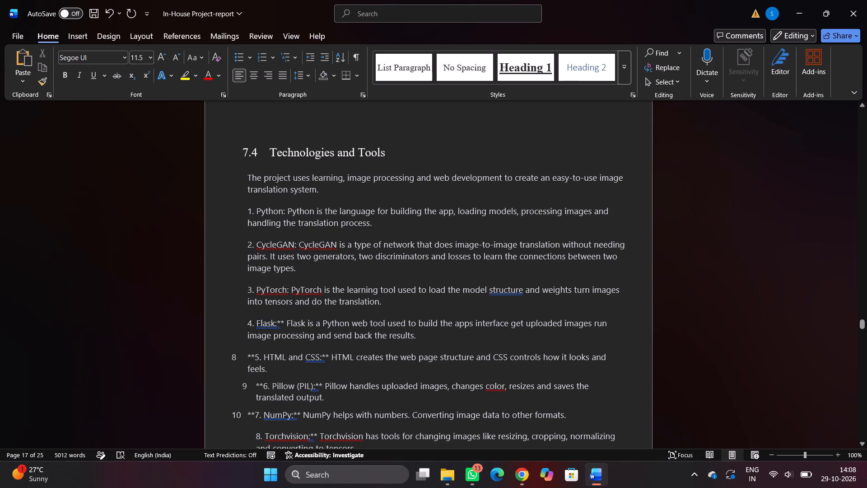
left_click(286, 324)
key("BackSpace")
key("BackSpace")
key("BackSpace")
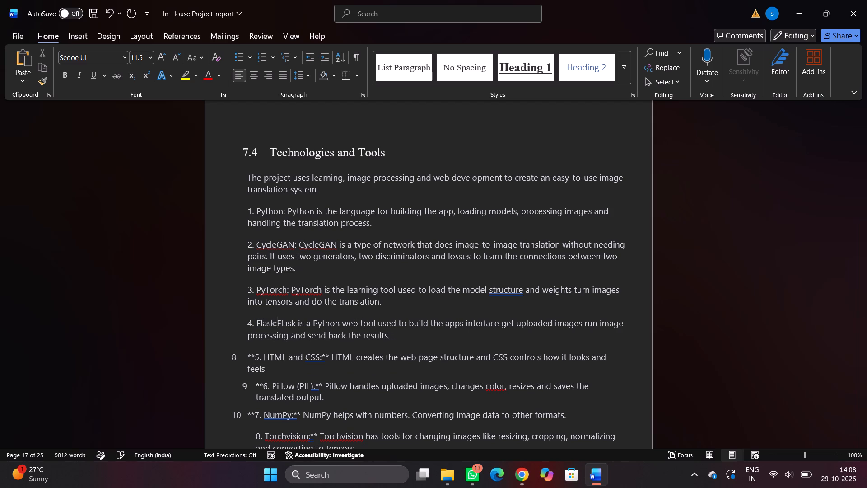
key("space")
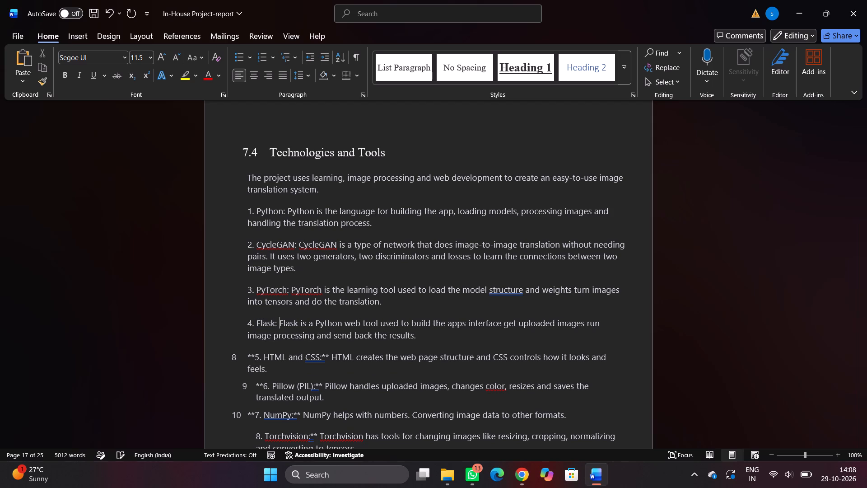
Clean up the HTML and CSS item by removing its automatic list number and the double asterisks around "5. HTML and CSS:".
scroll(308, 374, "down", 1)
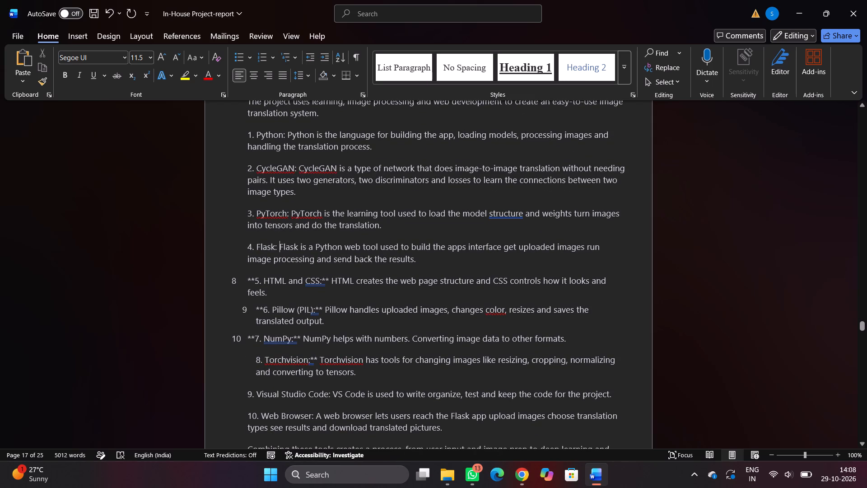
left_click(255, 279)
key("BackSpace")
key("BackSpace")
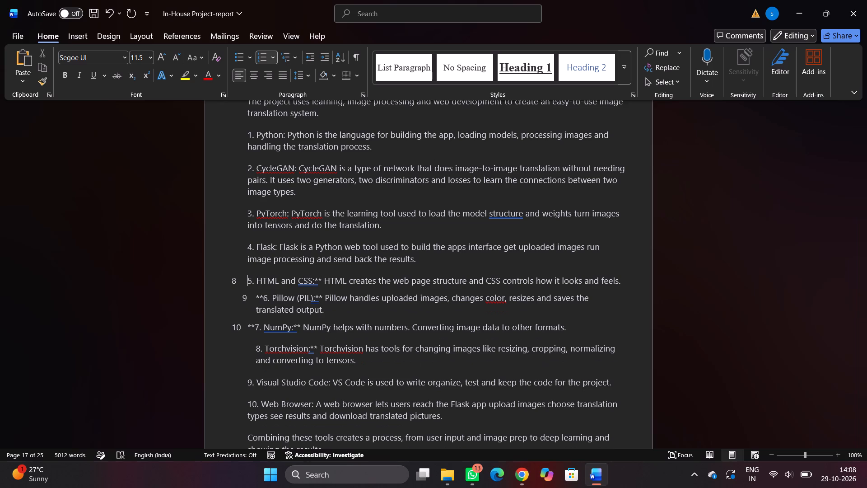
key("BackSpace")
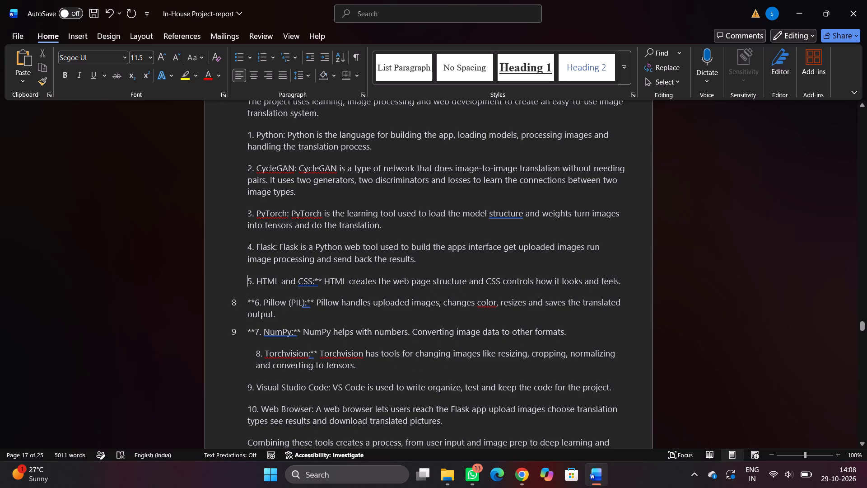
left_click(322, 281)
key("BackSpace")
key("BackSpace")
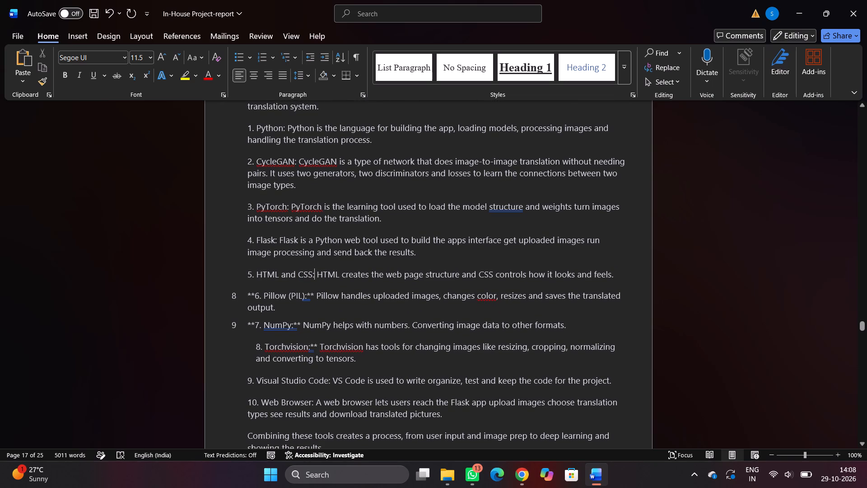
Clean up the Pillow item in section 7.4 by removing its automatic list number and the double asterisks around "6. Pillow (PIL):".
left_click(256, 296)
key("BackSpace")
key("BackSpace")
key("BackSpace")
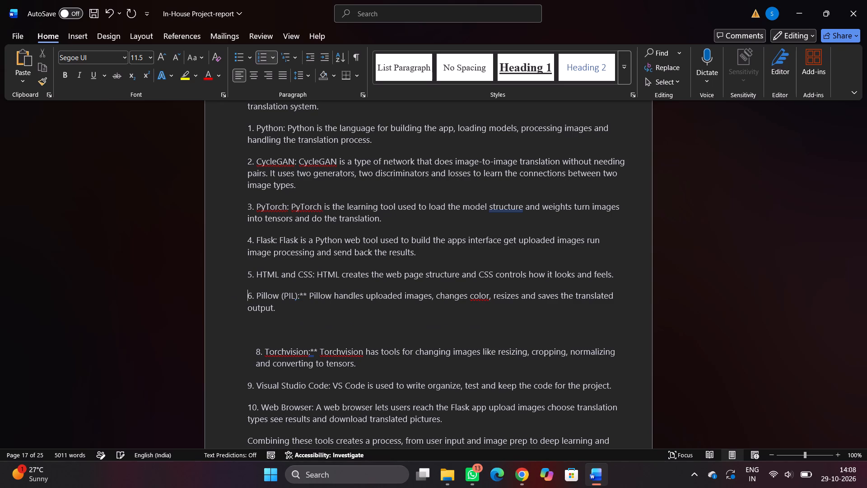
left_click(307, 294)
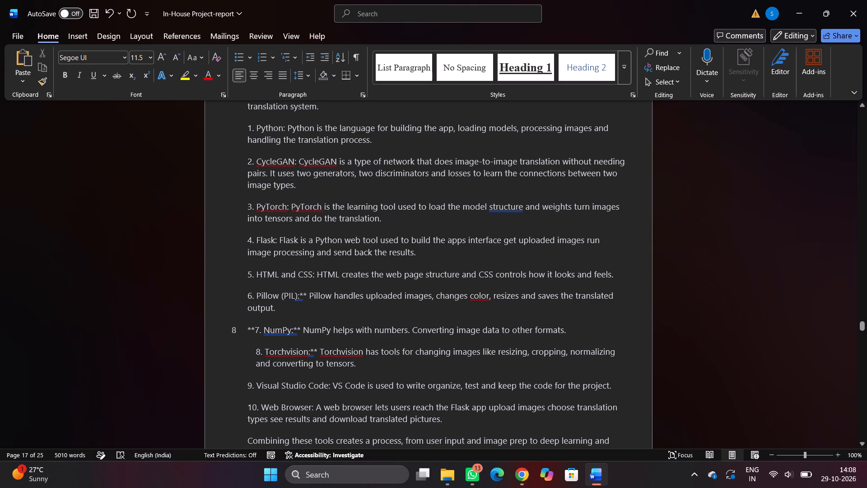
key("BackSpace")
key("BackSpace")
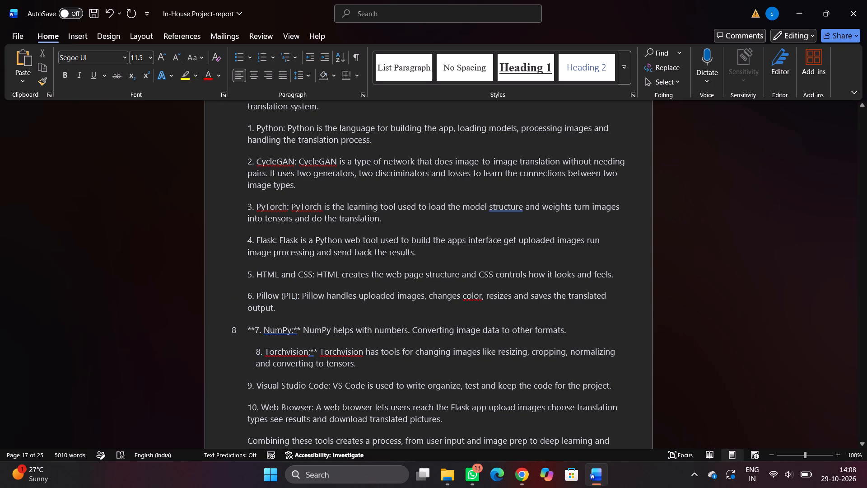
Clean up the NumPy item by removing its automatic list number and the double asterisks around "7. NumPy:".
left_click(262, 333)
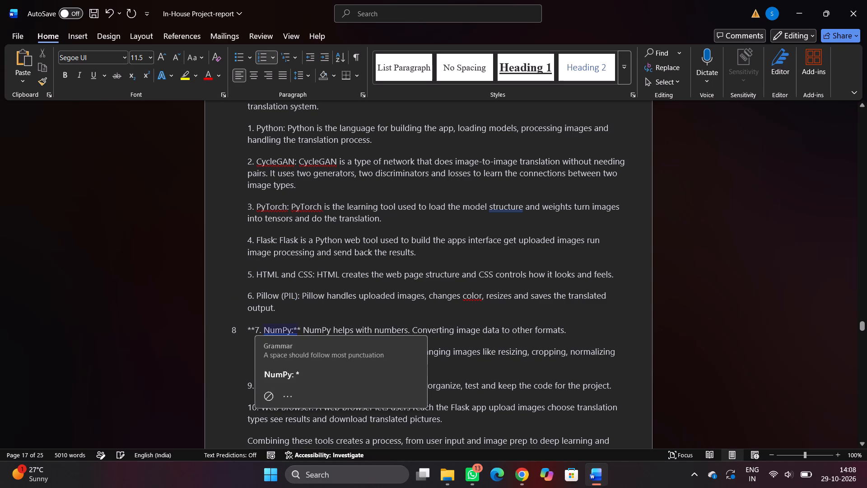
key("BackSpace")
key("BackSpace")
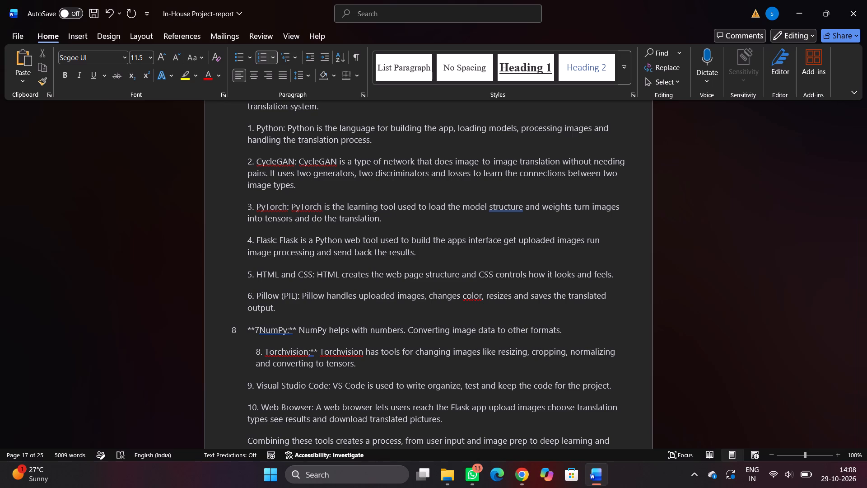
type(".")
key("space")
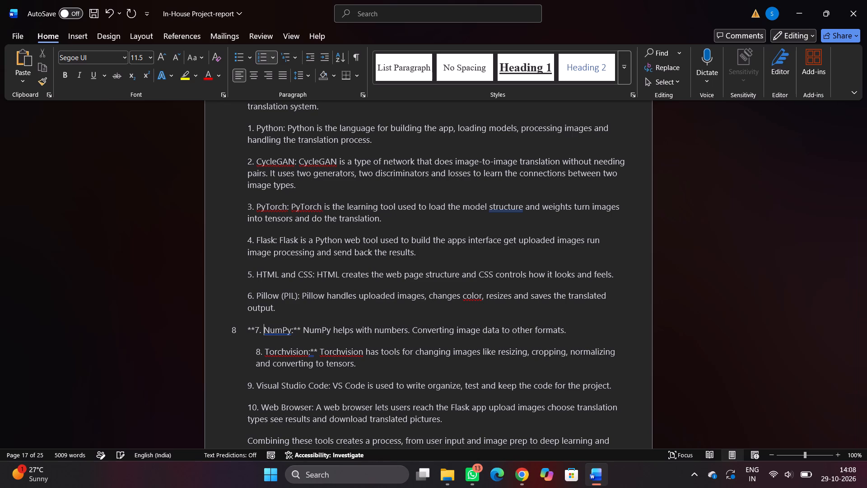
left_click(253, 325)
key("BackSpace")
key("BackSpace")
key("BackSpace")
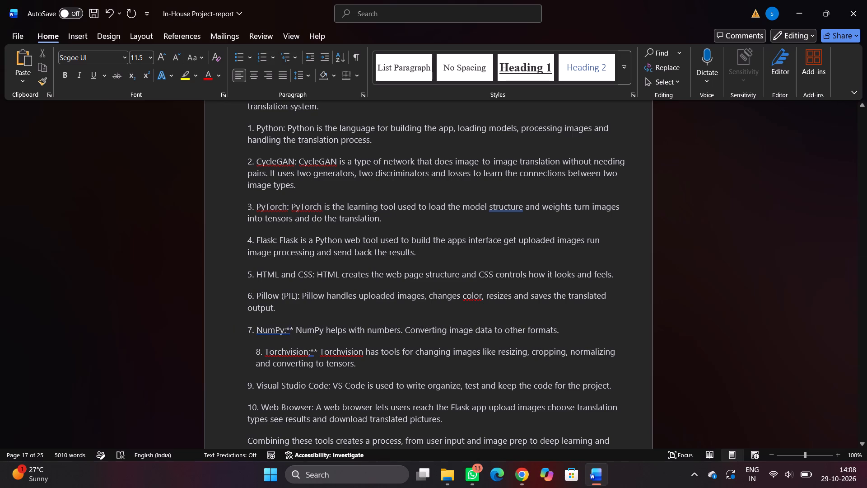
left_click(293, 329)
key("BackSpace")
key("BackSpace")
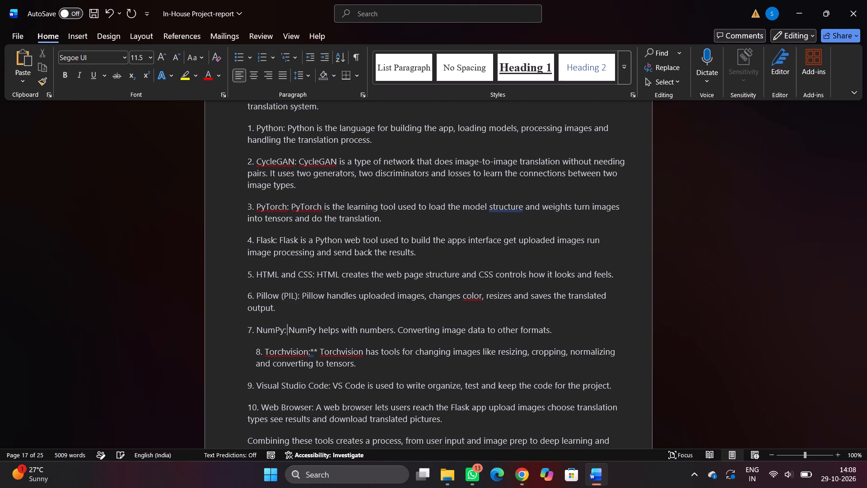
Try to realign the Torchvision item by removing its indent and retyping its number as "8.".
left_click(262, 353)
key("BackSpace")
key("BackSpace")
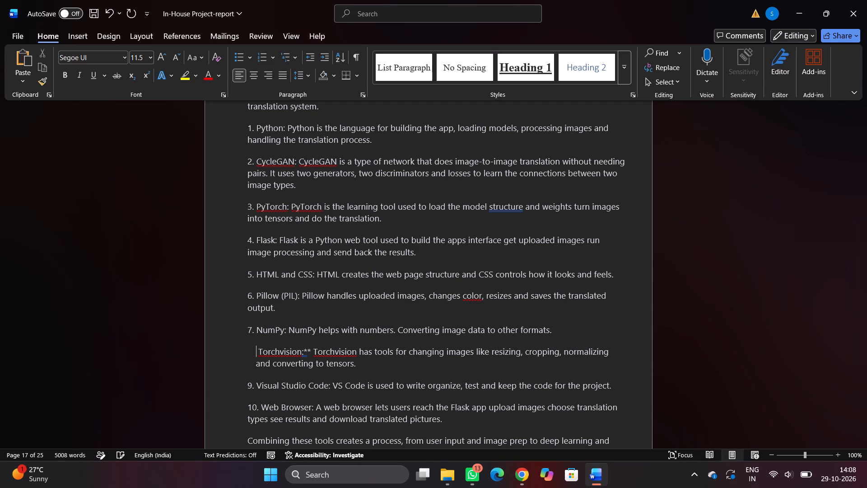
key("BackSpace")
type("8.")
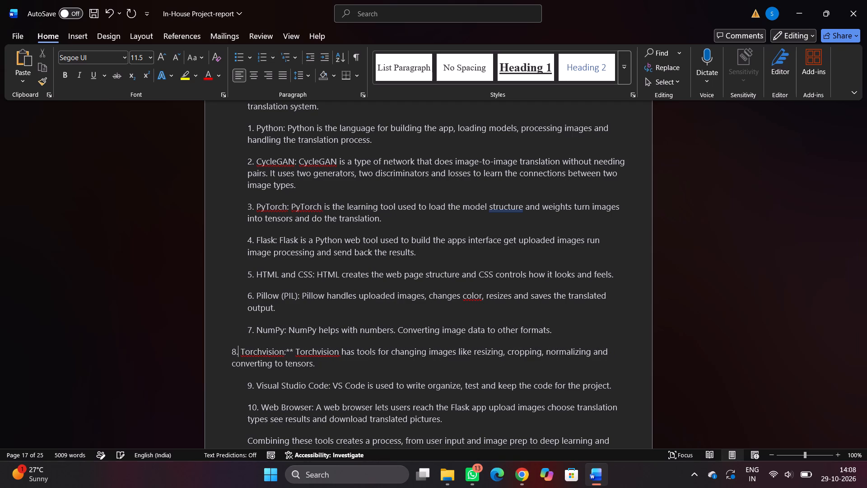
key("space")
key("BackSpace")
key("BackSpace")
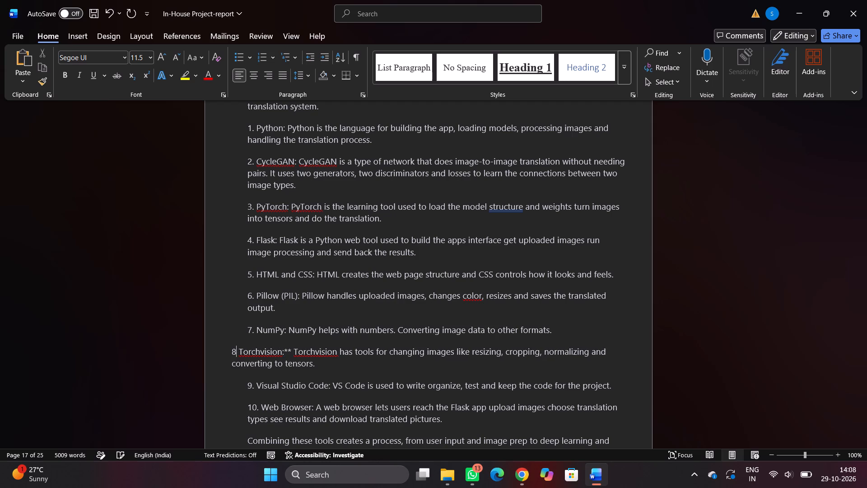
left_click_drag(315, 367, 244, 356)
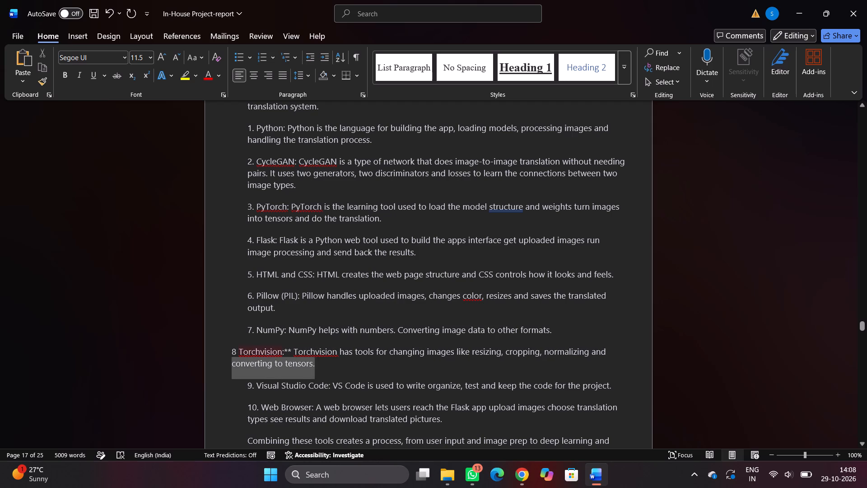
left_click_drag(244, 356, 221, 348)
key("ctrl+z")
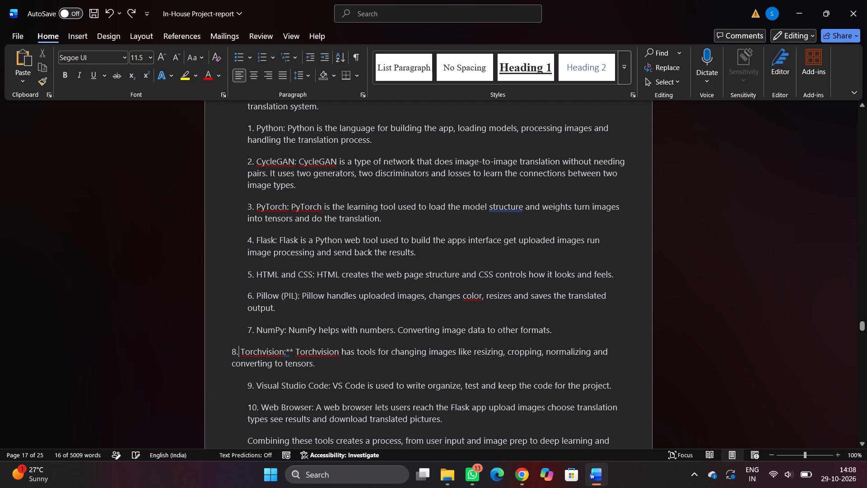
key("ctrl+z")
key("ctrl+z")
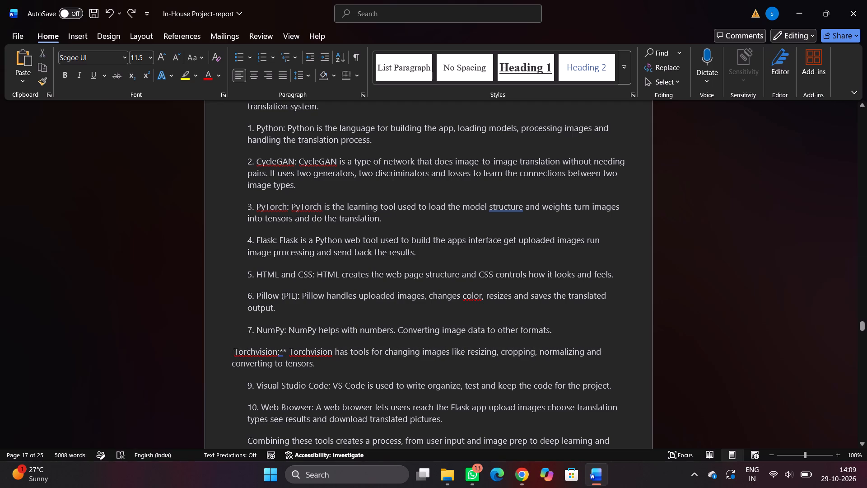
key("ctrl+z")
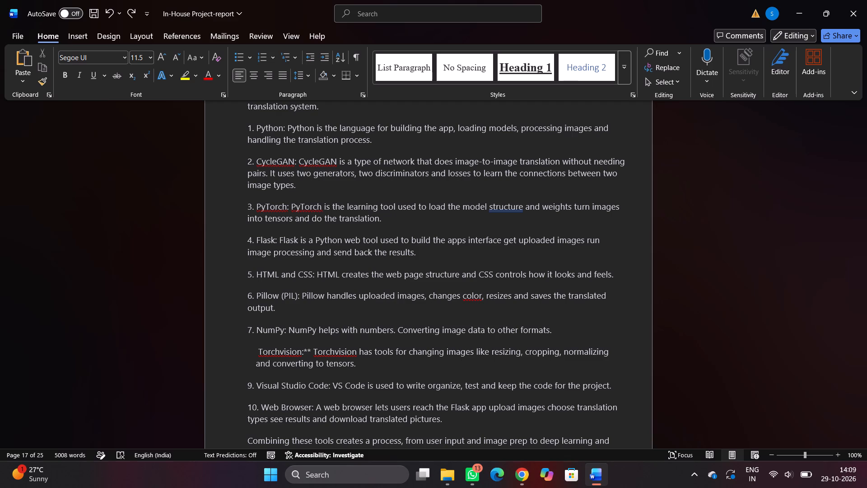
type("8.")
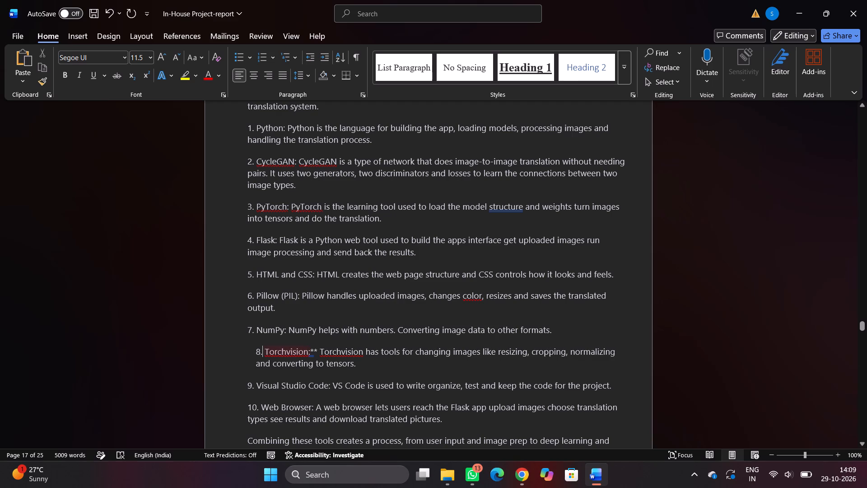
Remove the double asterisks after "8. Torchvision:".
left_click(318, 350)
key("BackSpace")
key("BackSpace")
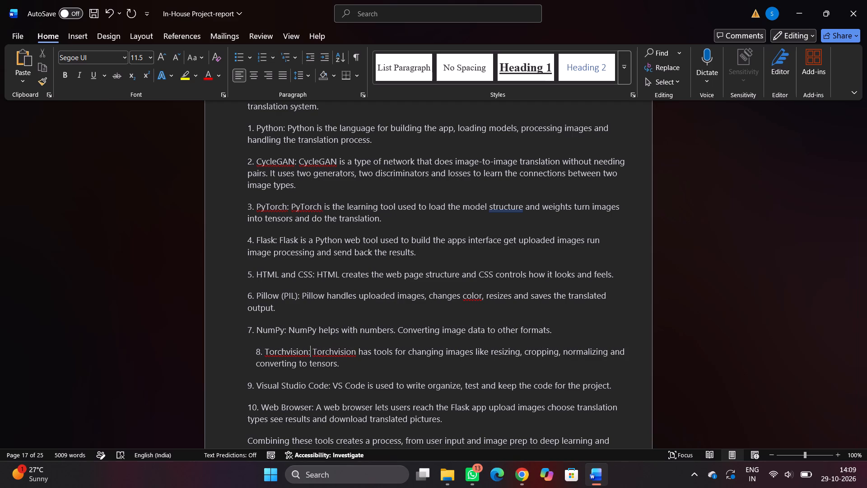
Make the lead-in labels "7. NumPy:" and "8. Torchvision:" bold, including their numbers.
scroll(338, 351, "down", 1)
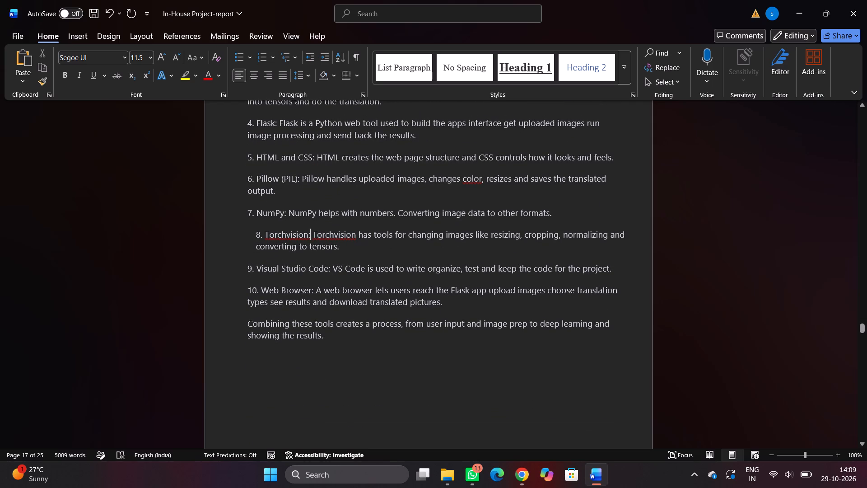
scroll(330, 350, "up", 1)
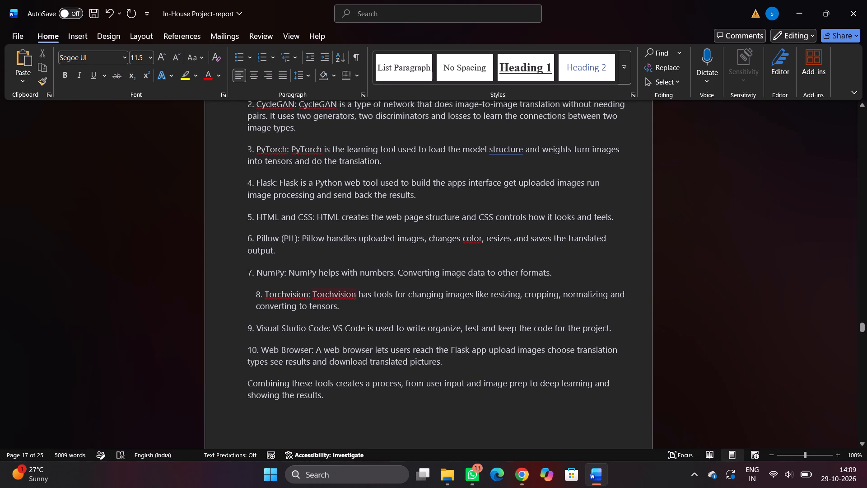
left_click_drag(311, 292, 276, 295)
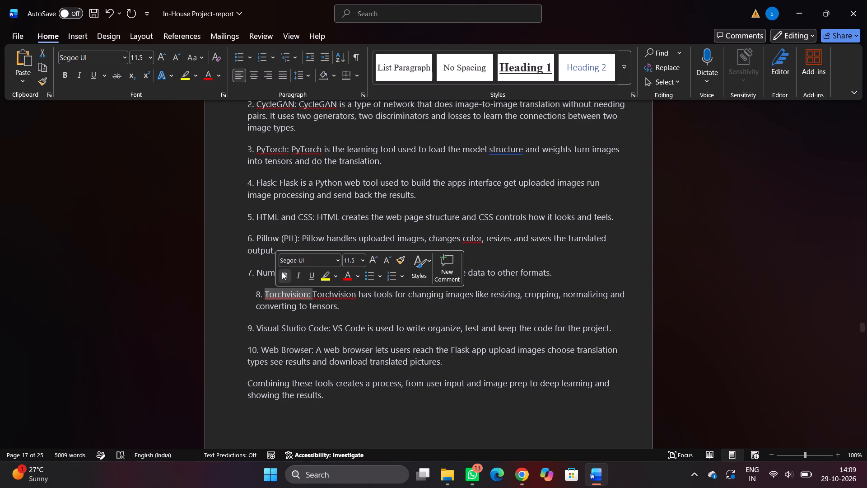
left_click(282, 274)
left_click(247, 278)
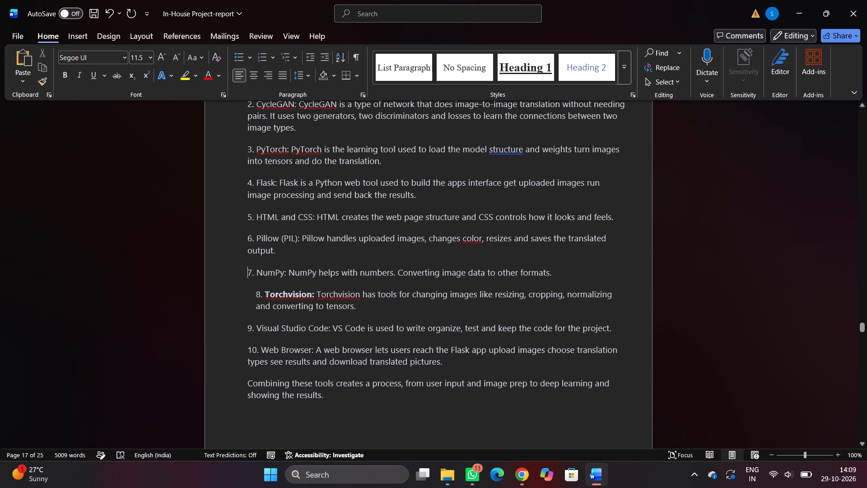
left_click_drag(286, 274, 233, 271)
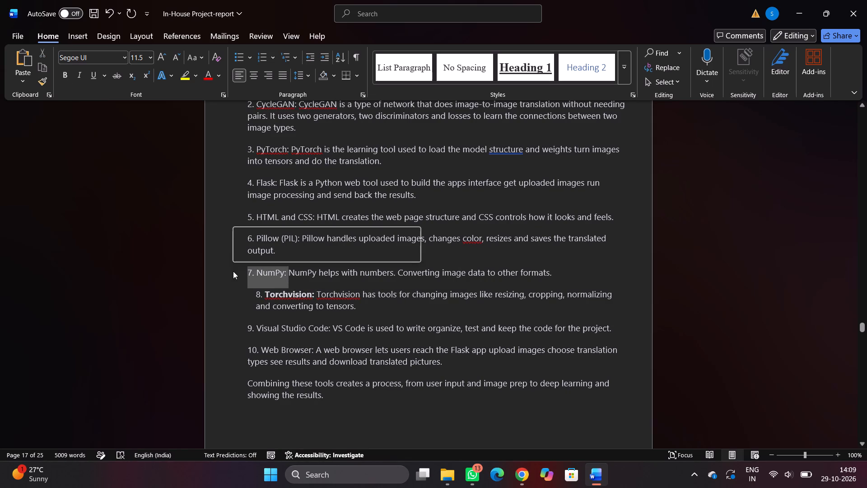
left_click(240, 250)
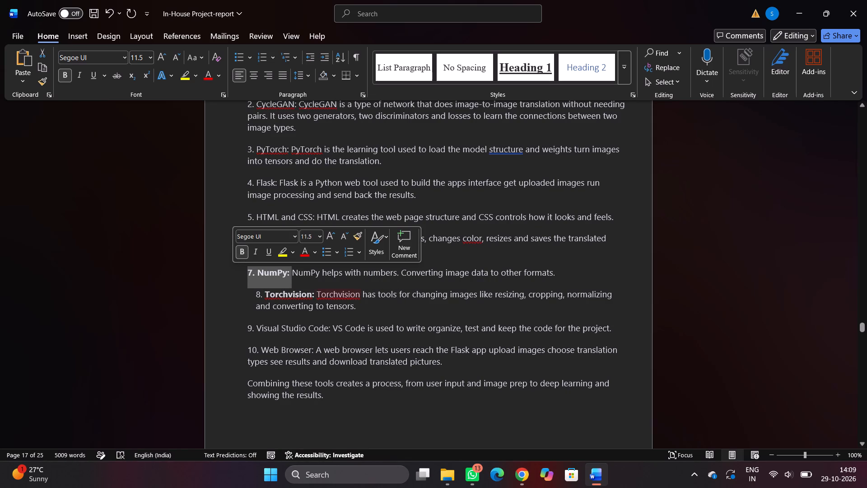
left_click(312, 293)
left_click_drag(316, 294, 289, 294)
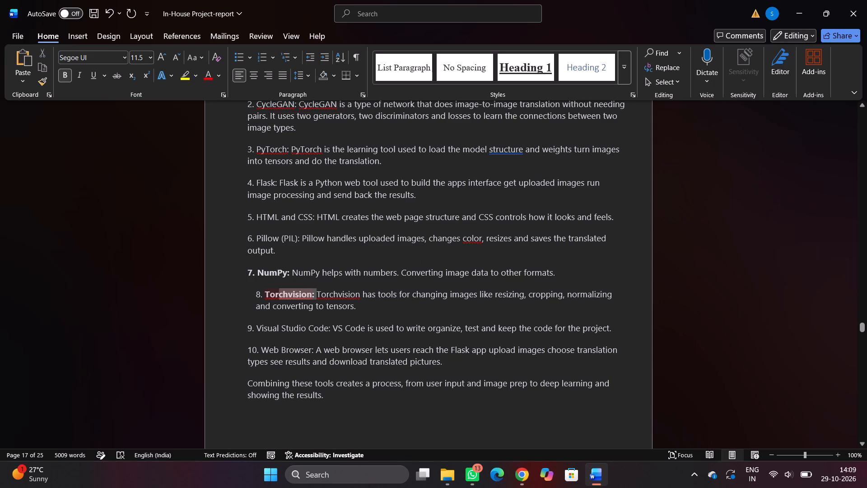
left_click_drag(289, 294, 254, 296)
left_click(257, 280)
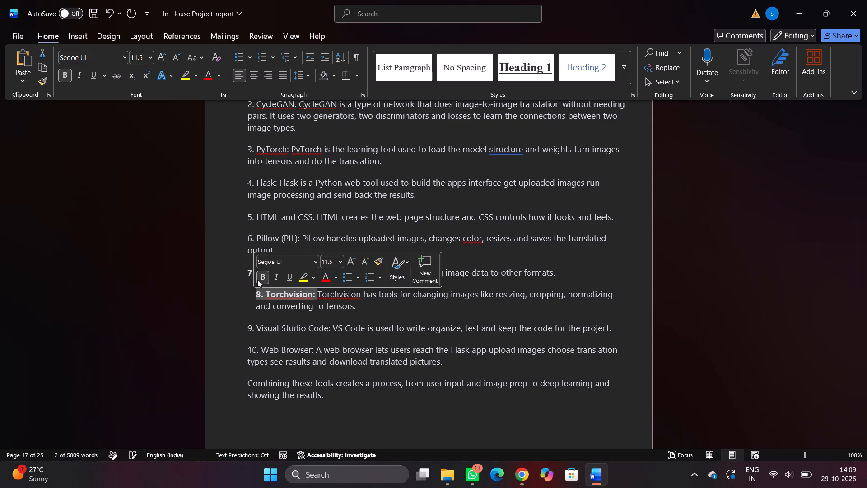
Make the lead-in labels "9. Visual Studio Code:" and "10. Web Browser:" bold, including their numbers.
left_click_drag(331, 327, 241, 327)
left_click_drag(244, 315, 252, 308)
left_click(252, 308)
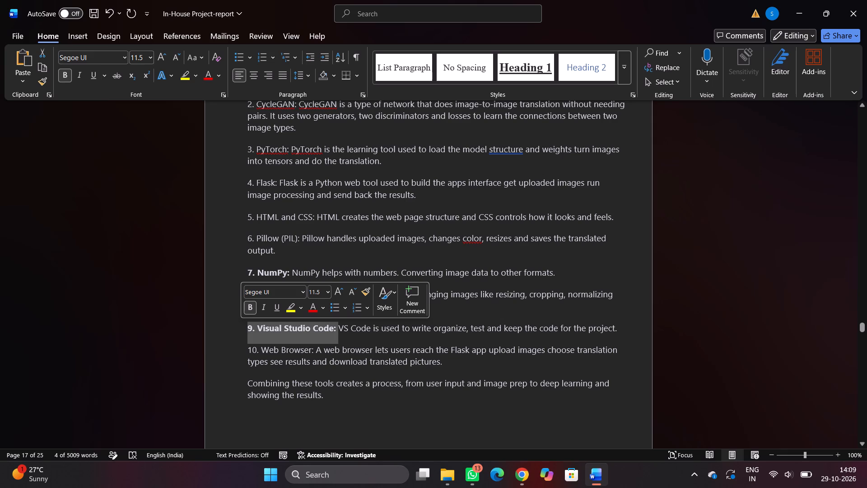
left_click_drag(314, 350, 240, 354)
left_click(244, 339)
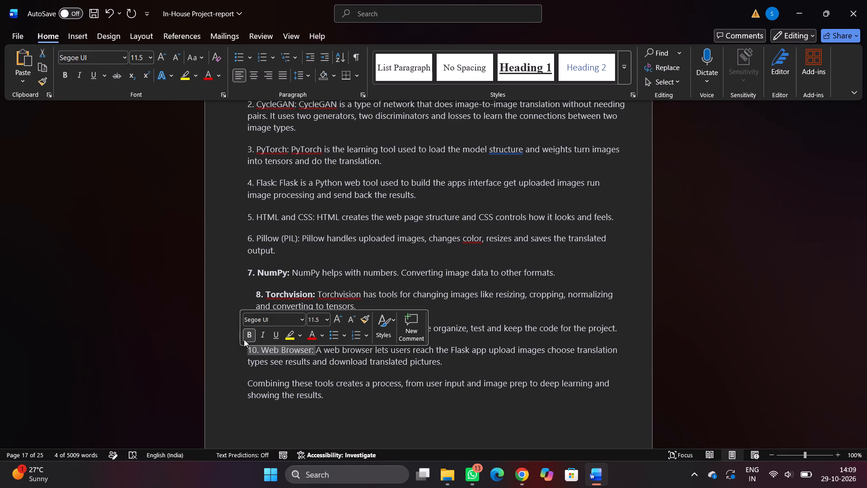
Make the lead-in labels "1. Python:", "2. CycleGAN:" and "3. PyTorch:" in section 7.4 bold, including their numbers.
scroll(238, 381, "up", 2)
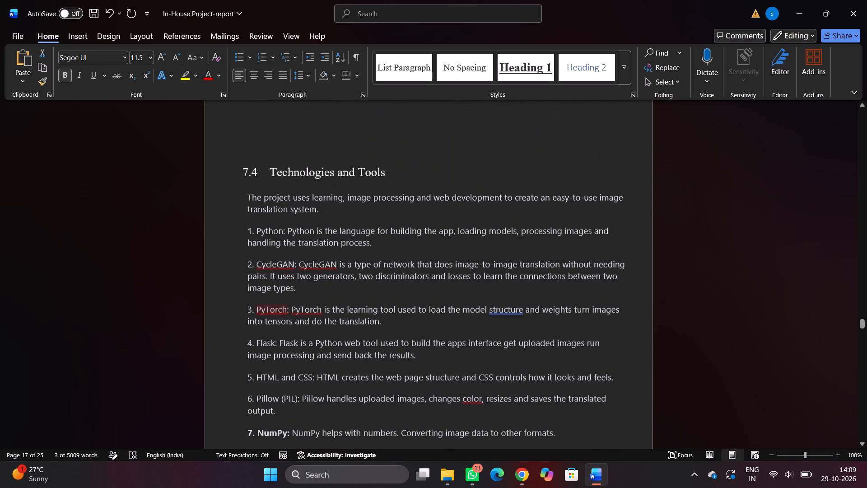
left_click_drag(284, 230, 282, 230)
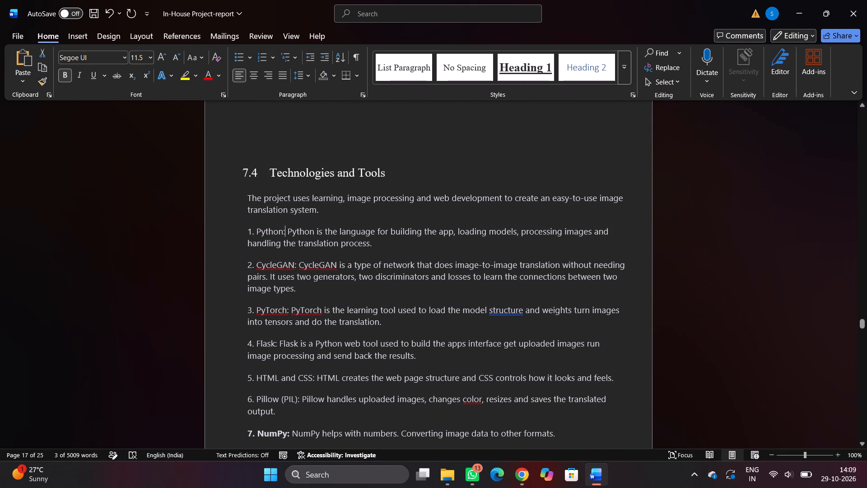
left_click_drag(282, 230, 241, 230)
left_click(247, 219)
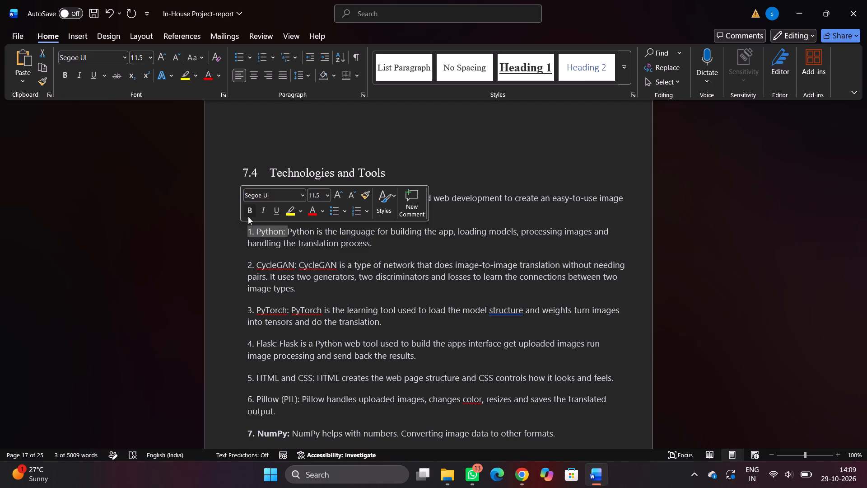
left_click(248, 216)
left_click(296, 266)
left_click_drag(296, 266, 248, 264)
left_click(254, 236)
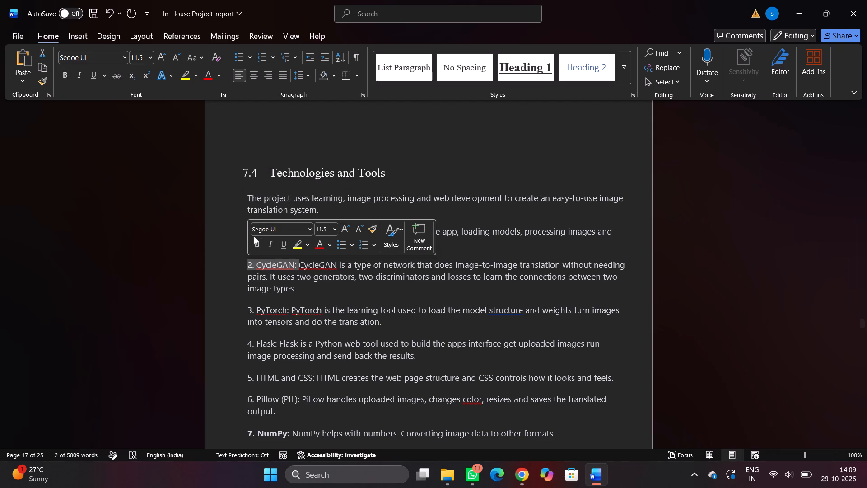
left_click(254, 241)
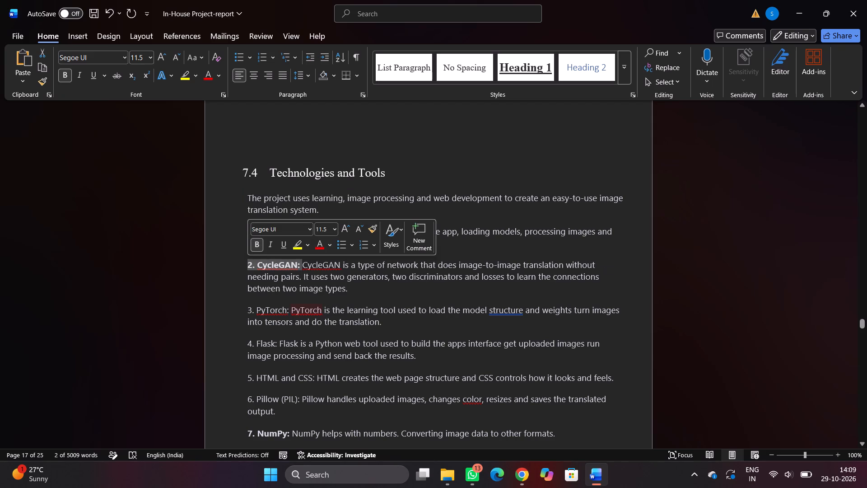
left_click_drag(288, 311, 246, 305)
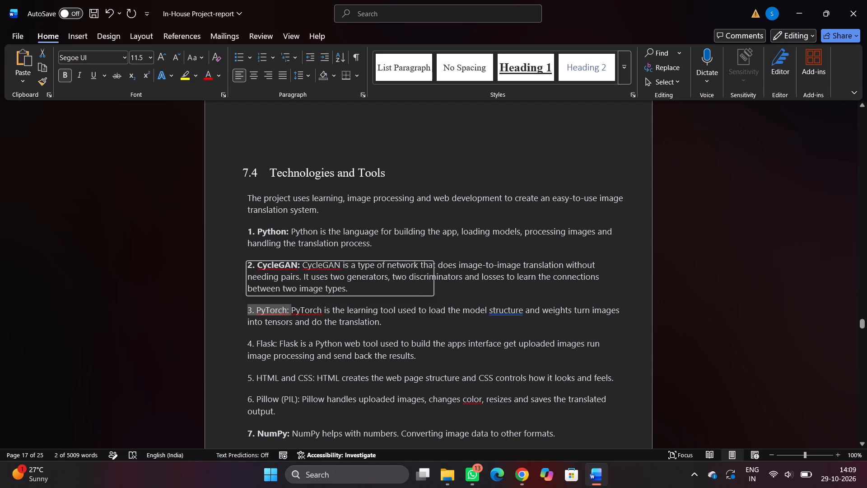
left_click(255, 286)
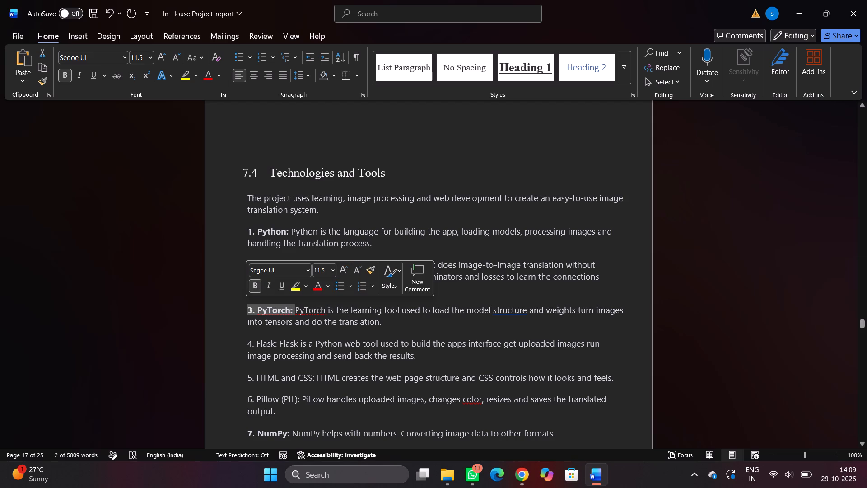
Make the lead-in labels "4. Flask:", "5. HTML and CSS:" and "6. Pillow (PIL):" in section 7.4 bold, including their numbers.
left_click_drag(277, 343, 242, 345)
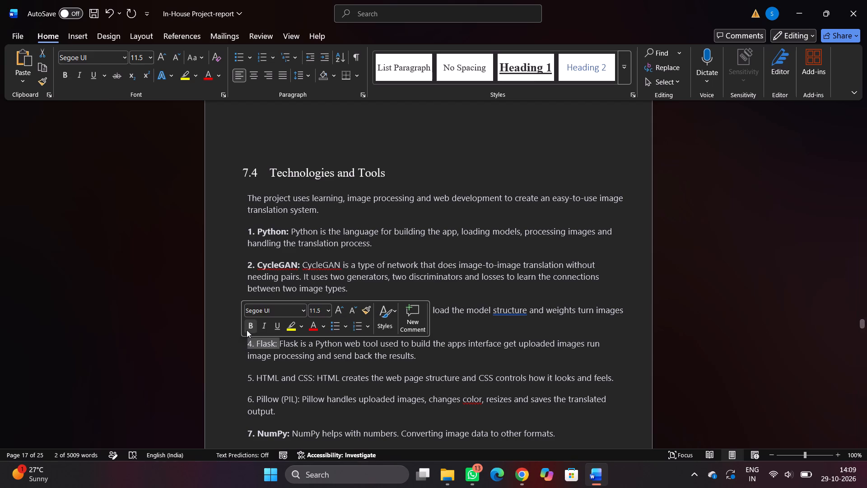
left_click(247, 330)
left_click_drag(315, 378, 243, 373)
left_click(248, 359)
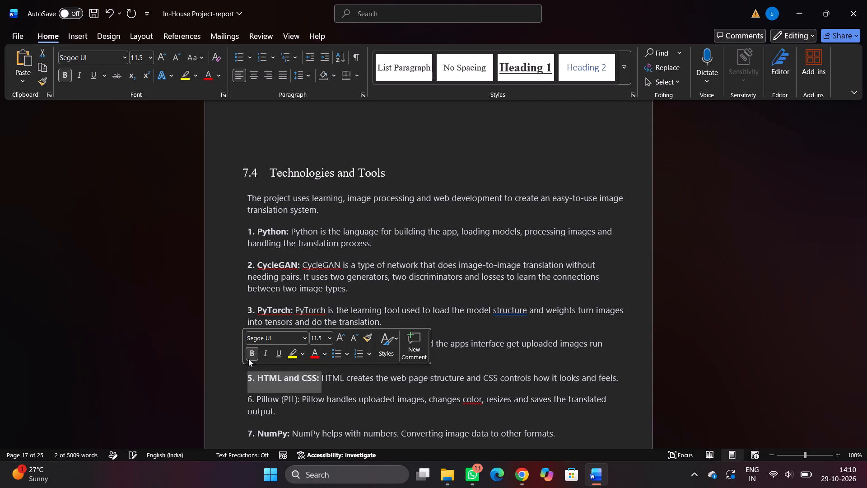
scroll(311, 425, "down", 1)
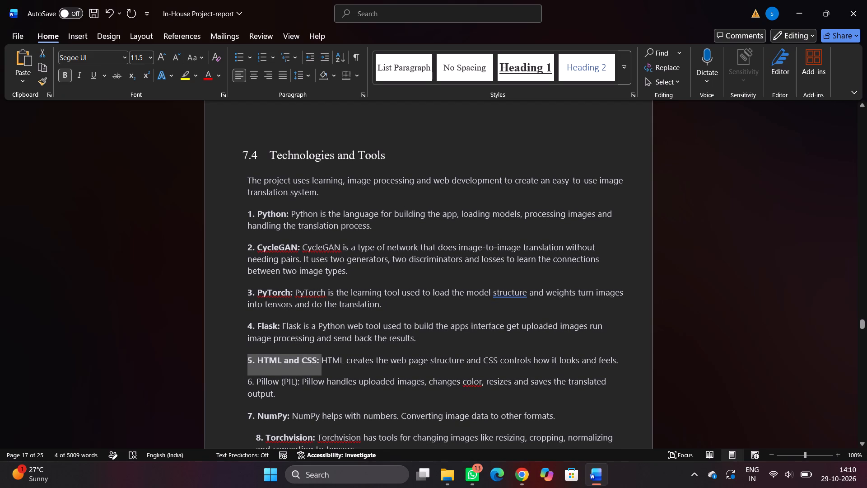
left_click_drag(301, 385, 241, 388)
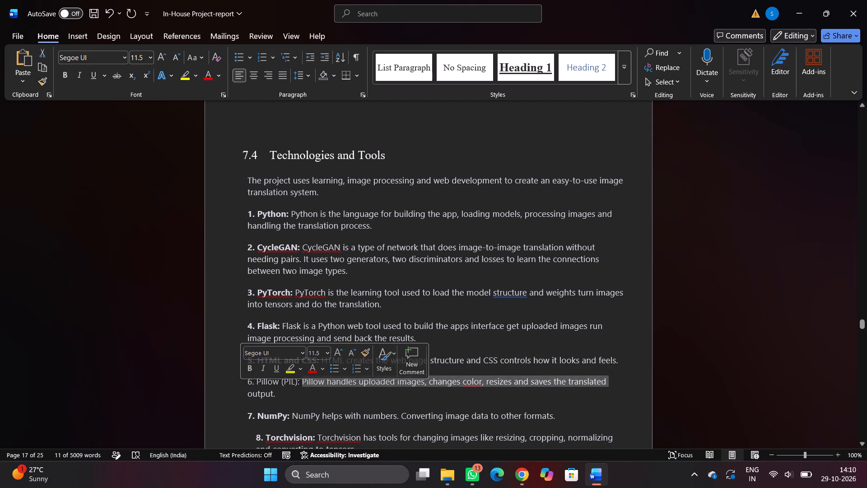
left_click(287, 397)
left_click_drag(300, 381, 245, 379)
left_click(250, 362)
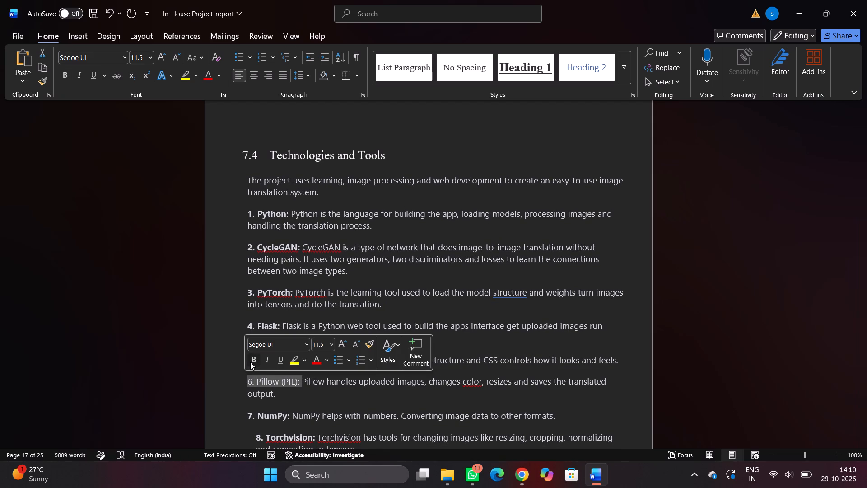
Review the finished section 7.4, the following chapters through Conclusion, and sections 7.1 and 7.2 for content still missing.
scroll(293, 404, "down", 1)
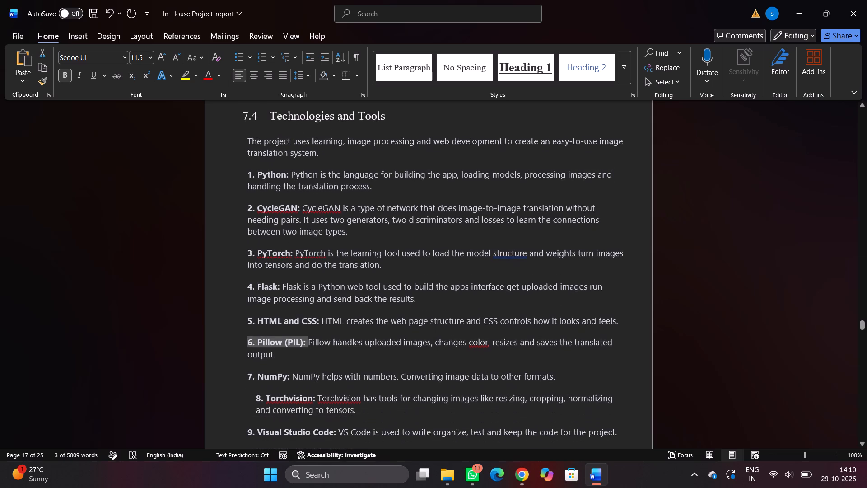
scroll(293, 404, "down", 2)
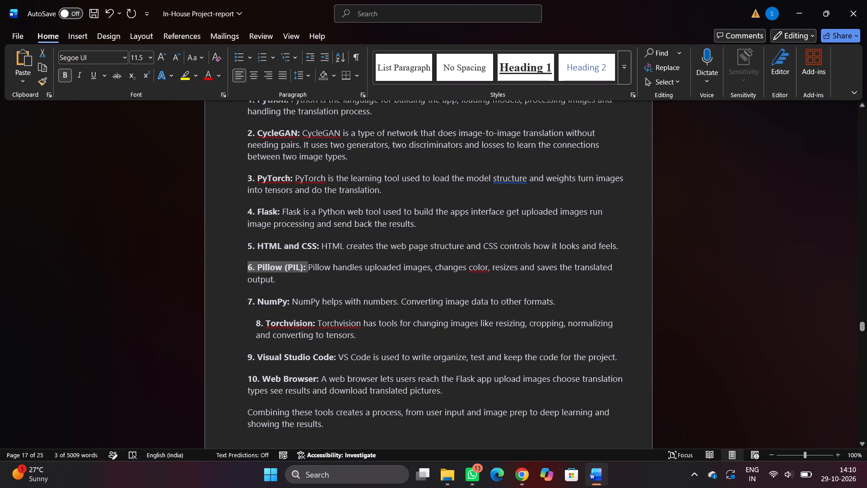
scroll(301, 409, "up", 2)
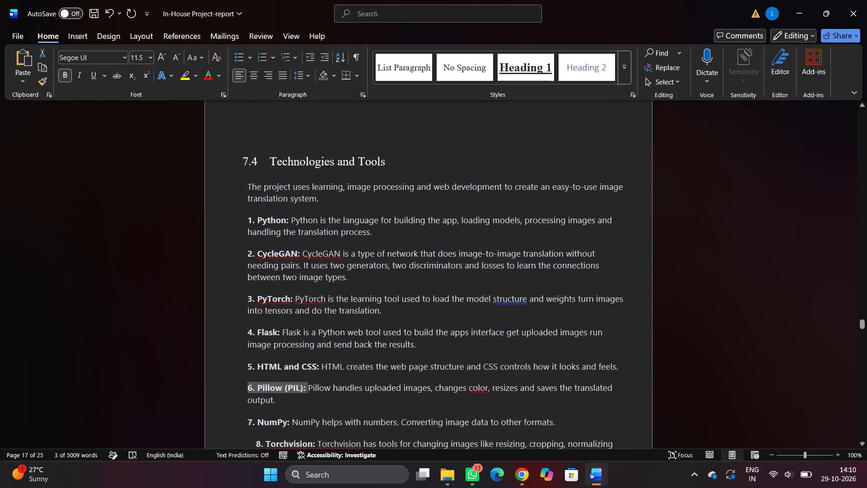
scroll(301, 409, "down", 2)
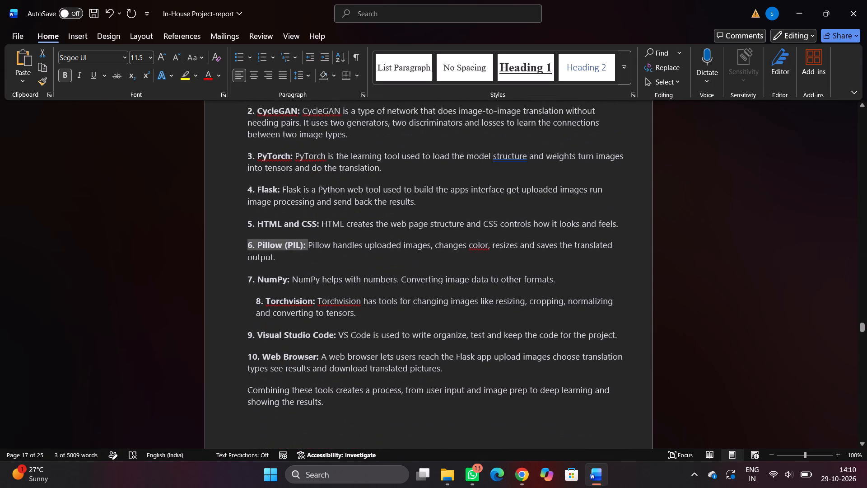
scroll(301, 409, "down", 3)
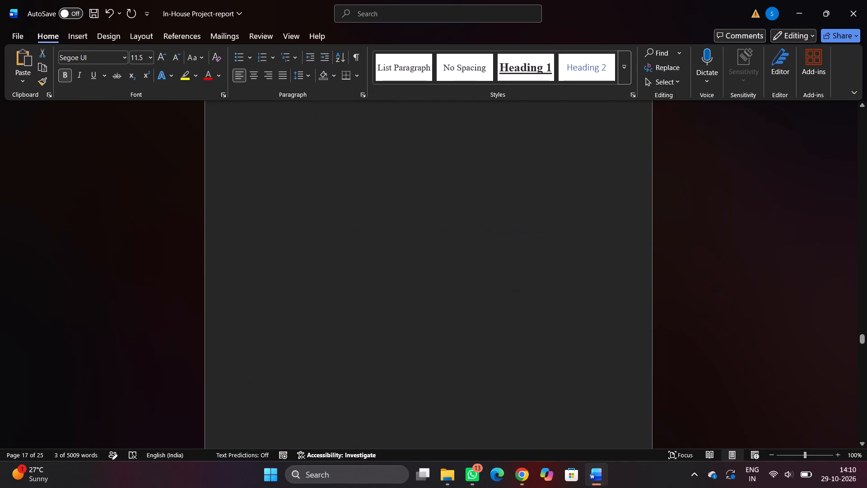
scroll(303, 395, "down", 1)
scroll(303, 395, "up", 3)
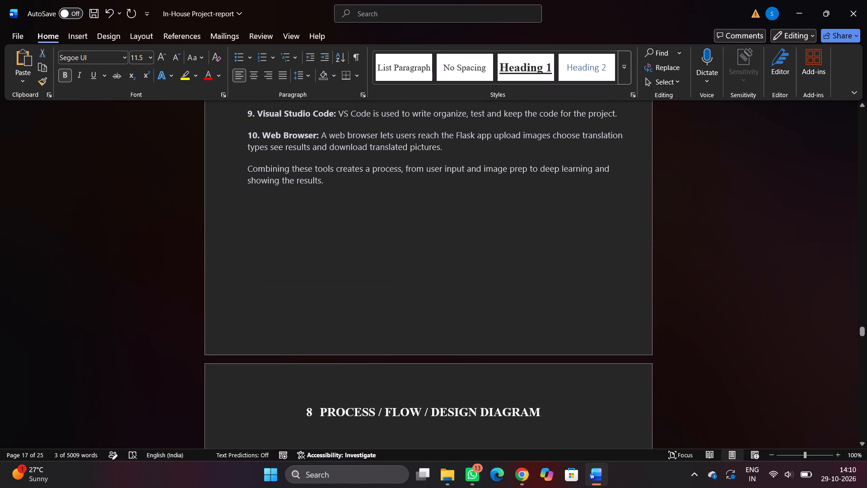
scroll(303, 395, "down", 5)
scroll(303, 395, "up", 5)
scroll(303, 395, "down", 4)
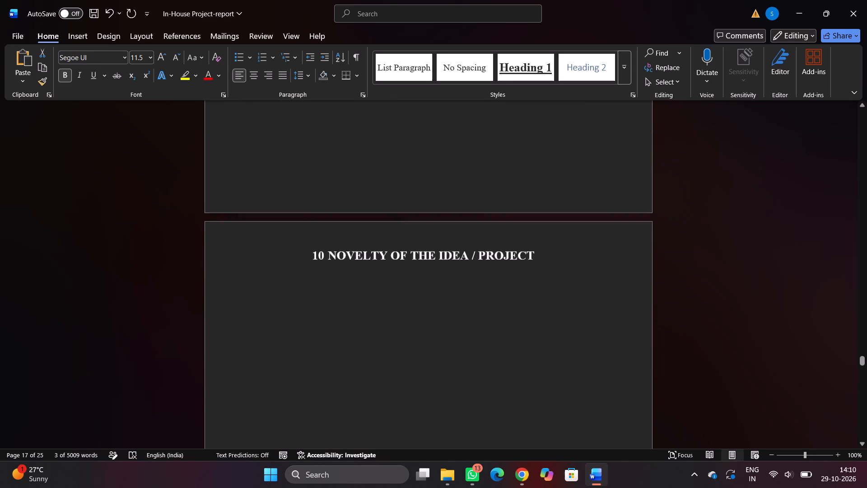
scroll(303, 395, "down", 5)
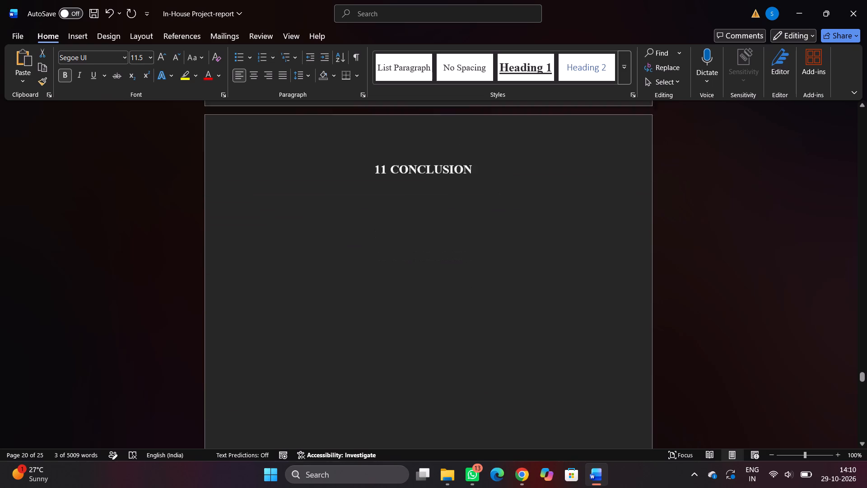
scroll(303, 395, "down", 1)
scroll(303, 395, "up", 7)
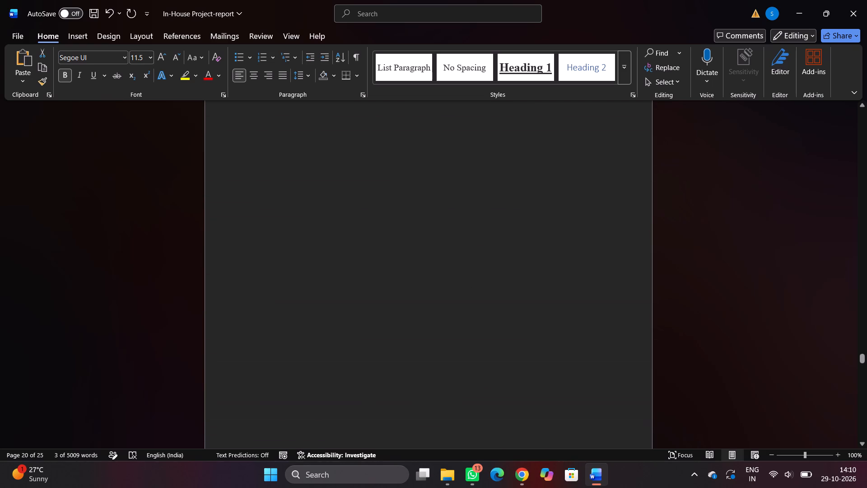
scroll(303, 395, "up", 7)
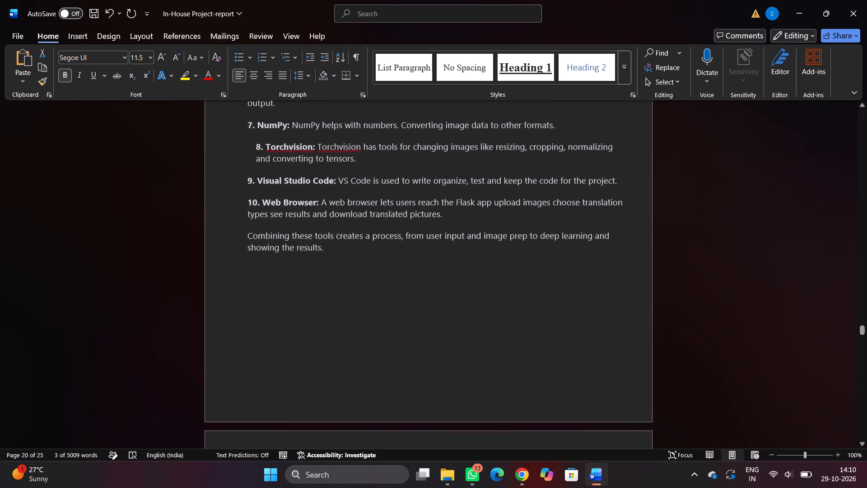
scroll(303, 395, "up", 4)
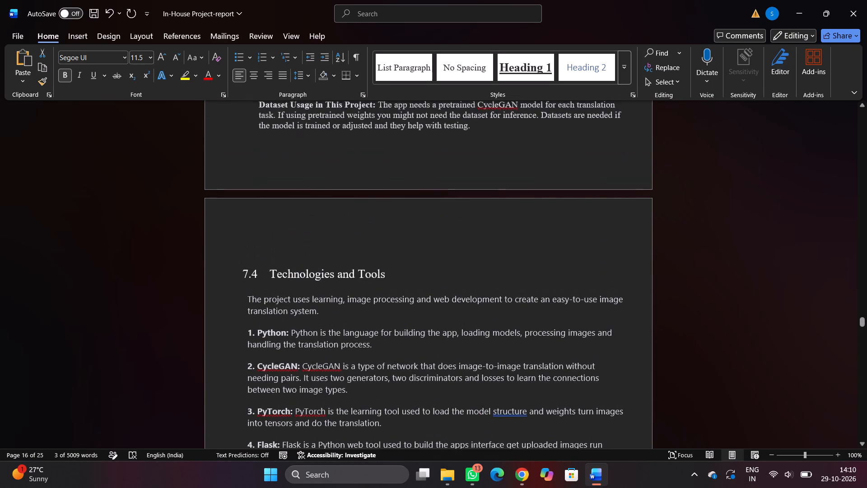
scroll(303, 395, "up", 2)
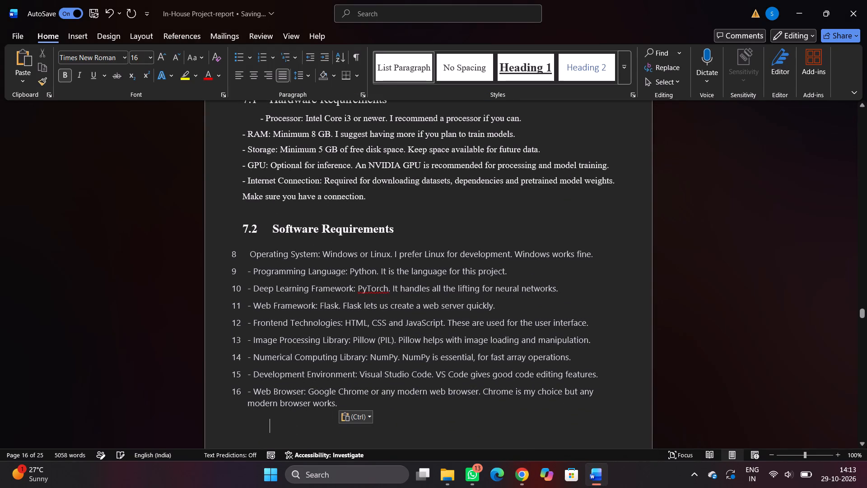
Format the pasted software lines, from Operating System through Web Browser, in Times New Roman at size 12.
left_click(348, 405)
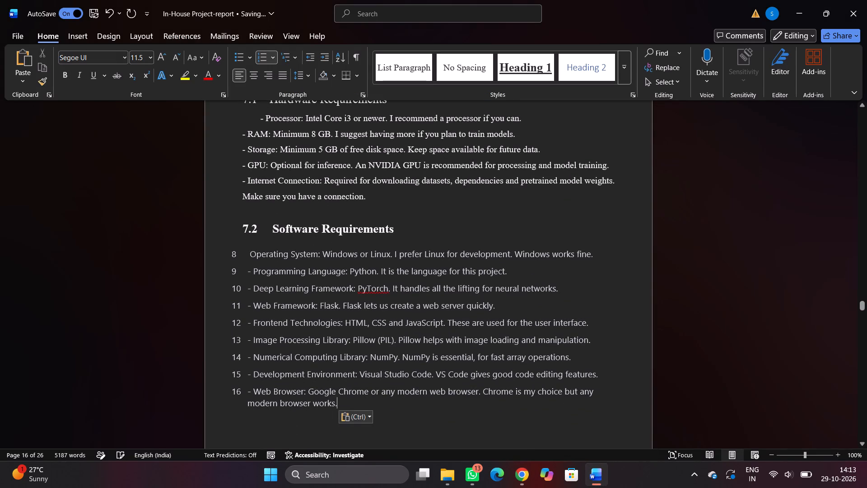
left_click_drag(345, 404, 198, 234)
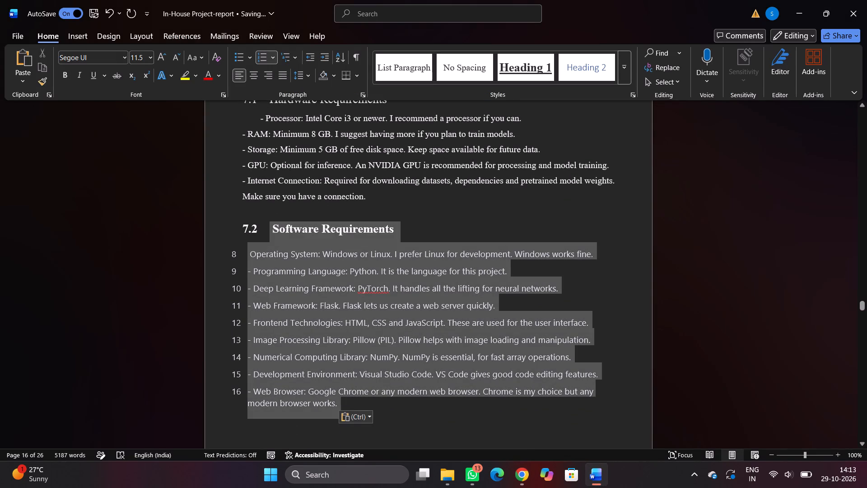
left_click_drag(198, 234, 193, 256)
left_click(201, 239)
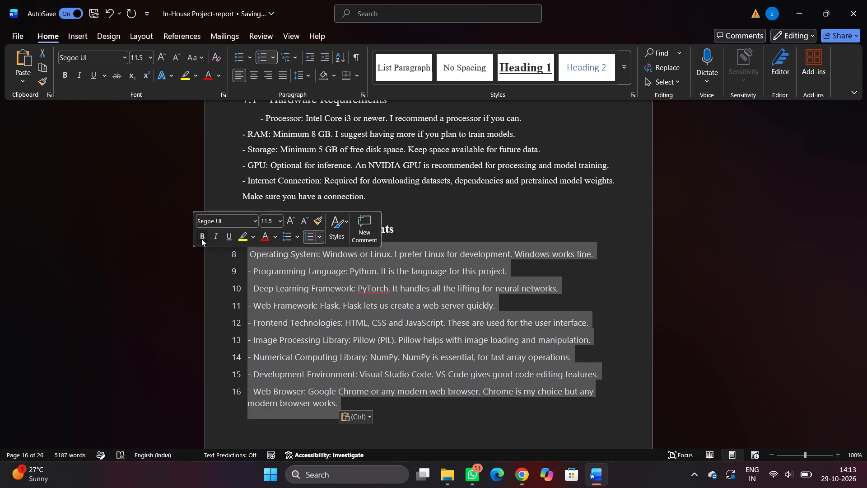
left_click(207, 239)
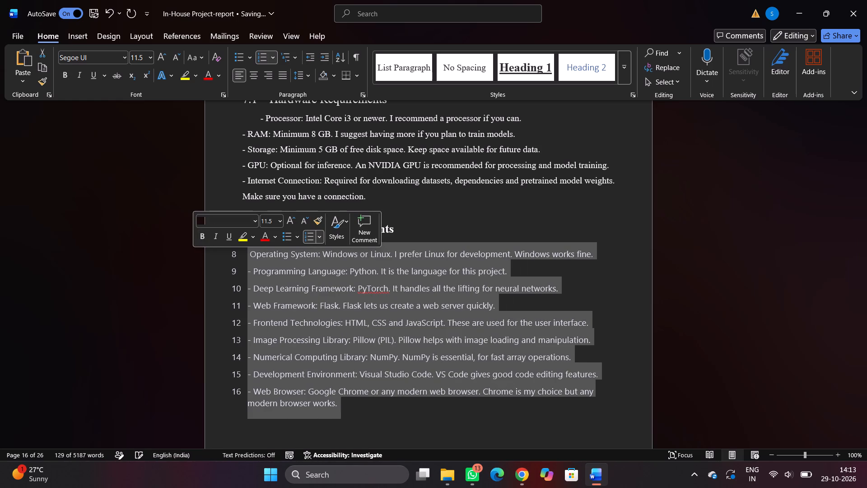
left_click(252, 221)
type("new")
key("BackSpace")
key("BackSpace")
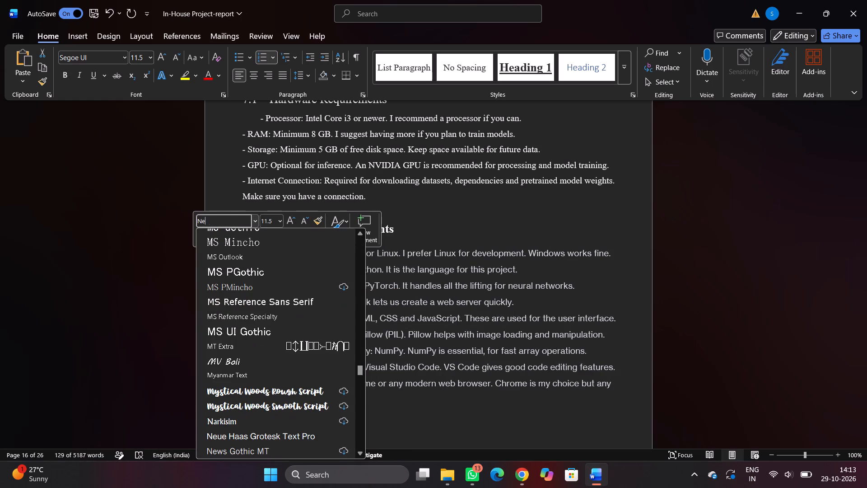
key("BackSpace")
key("BackSpace")
type("time")
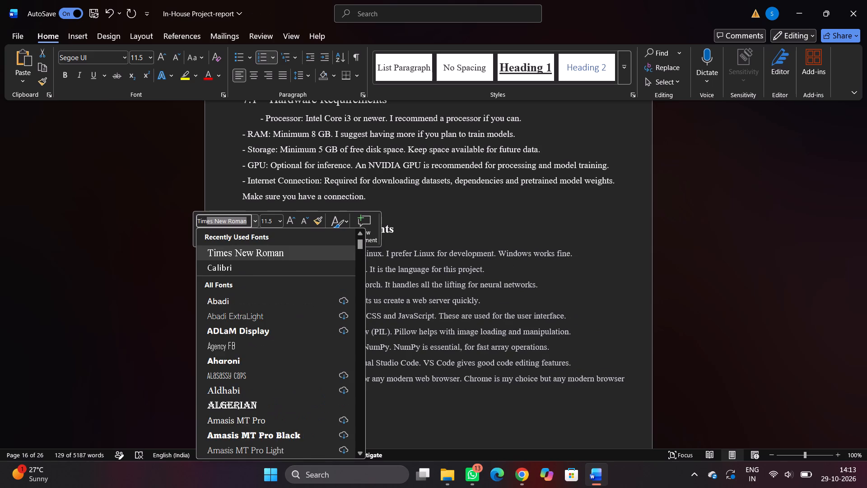
key("Return")
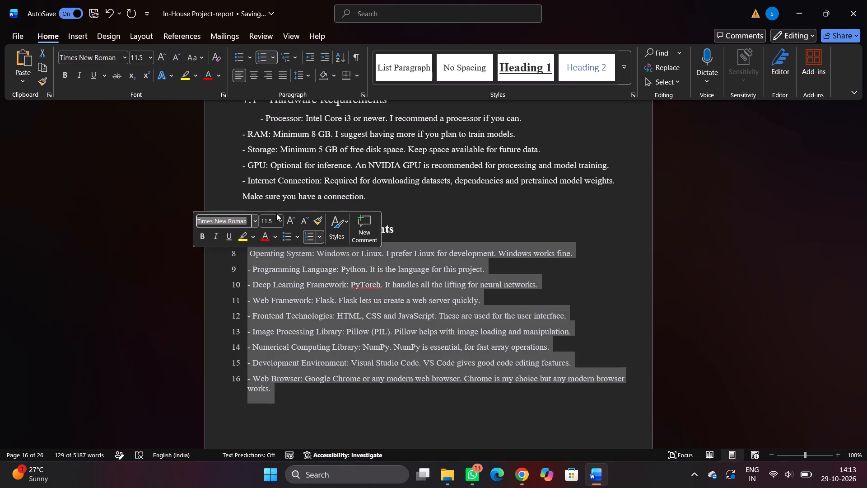
left_click(278, 213)
left_click(280, 219)
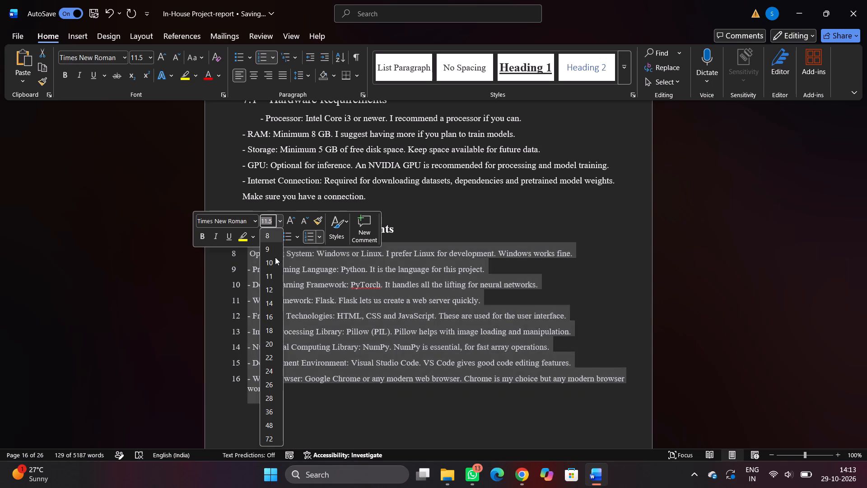
left_click(270, 288)
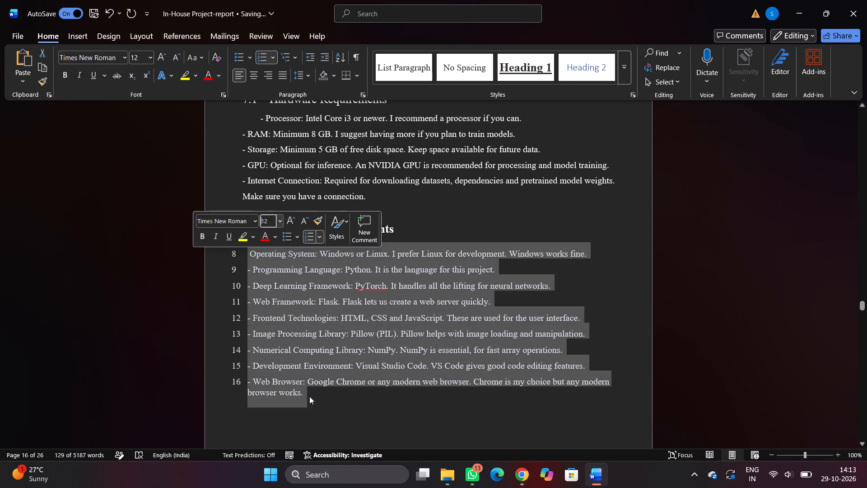
left_click(307, 389)
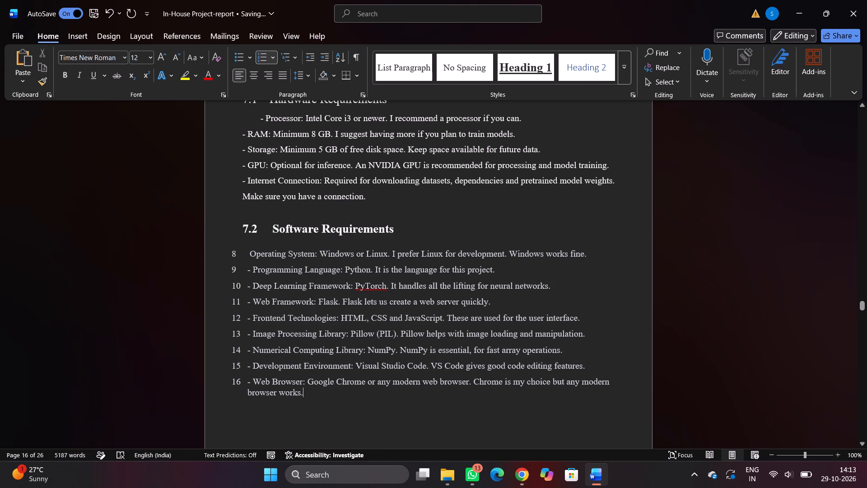
Delete the space after the dash in the Web Browser and Development Environment lines.
left_click(253, 380)
key("BackSpace")
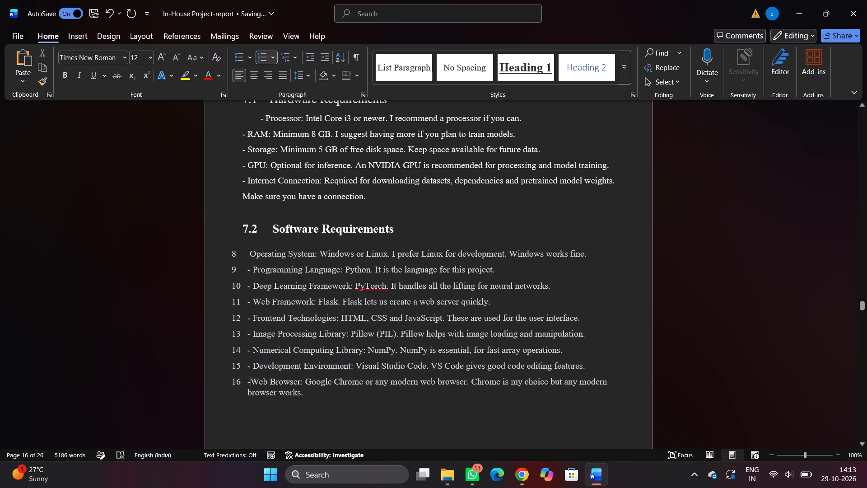
left_click(252, 367)
key("BackSpace")
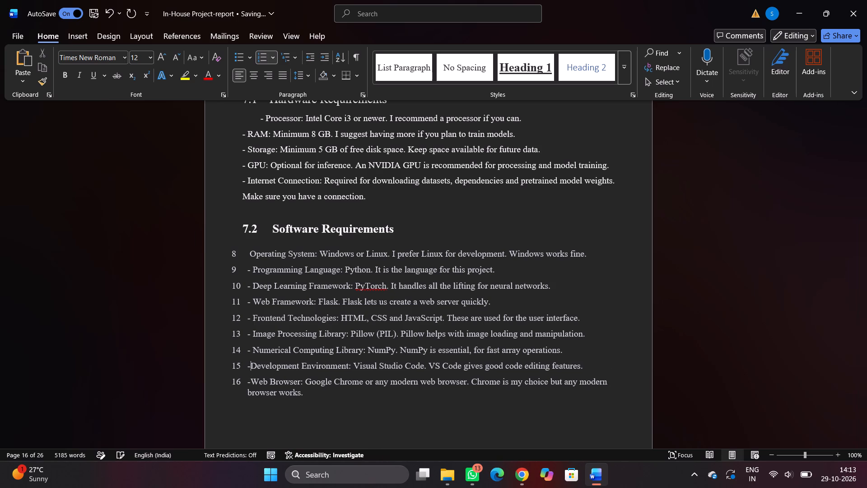
Strip the automatic numbers and leading dashes from the Operating System, Programming Language and Deep Learning Framework lines, keeping their indent.
left_click(238, 252)
key("BackSpace")
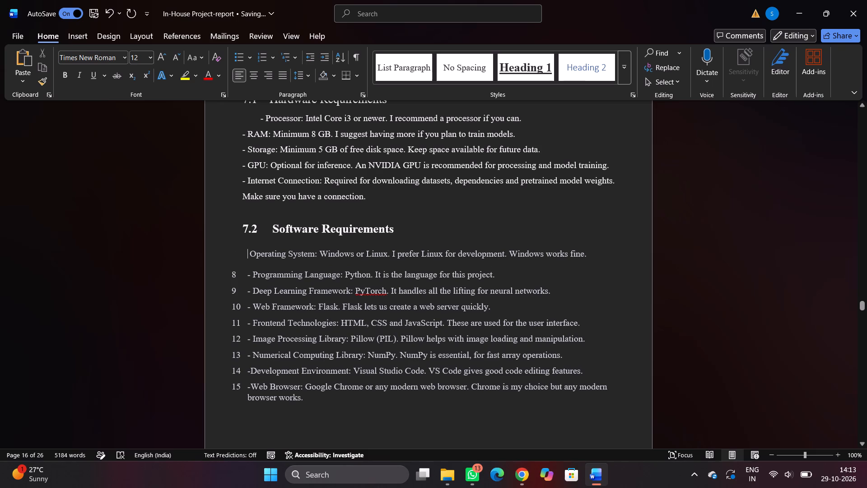
left_click(253, 274)
key("BackSpace")
key("BackSpace")
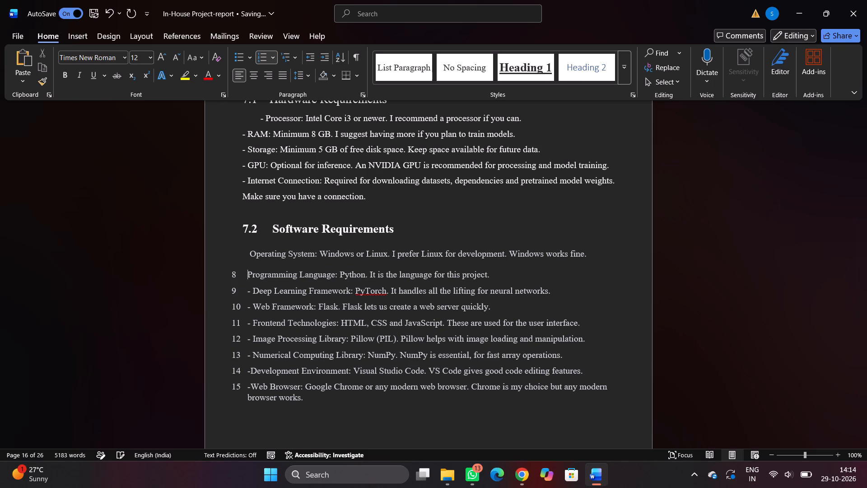
key("BackSpace")
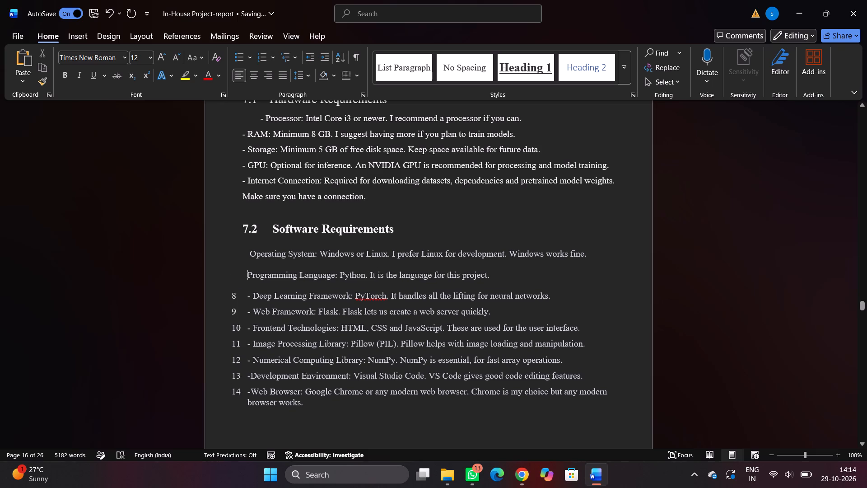
left_click(250, 296)
key("BackSpace")
key("BackSpace")
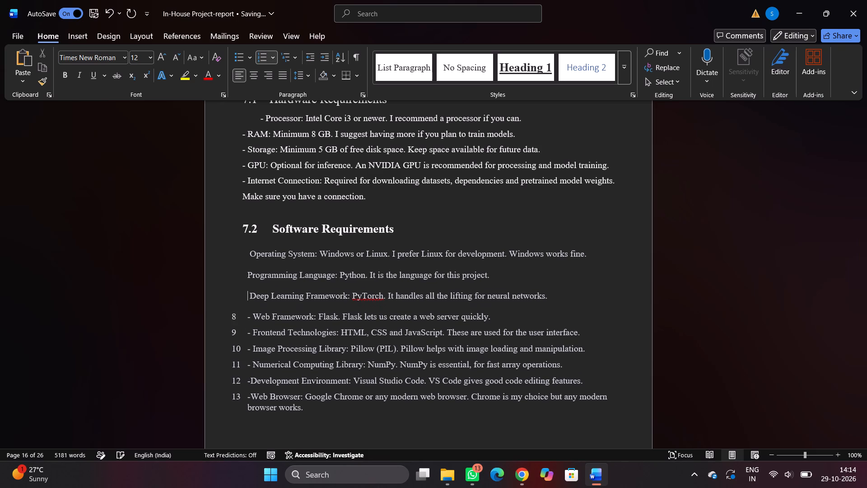
key("BackSpace")
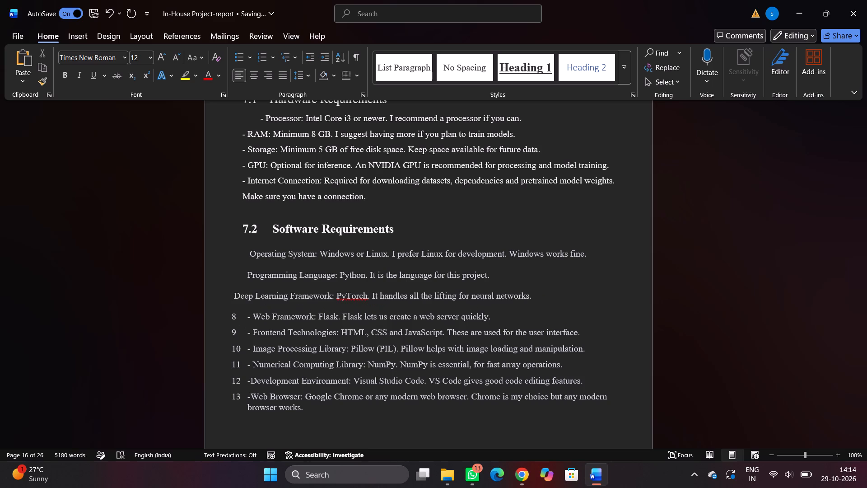
key("ctrl+z")
Strip the automatic numbers and leading dashes from the Web Framework, Frontend Technologies and Image Processing Library lines.
left_click(251, 318)
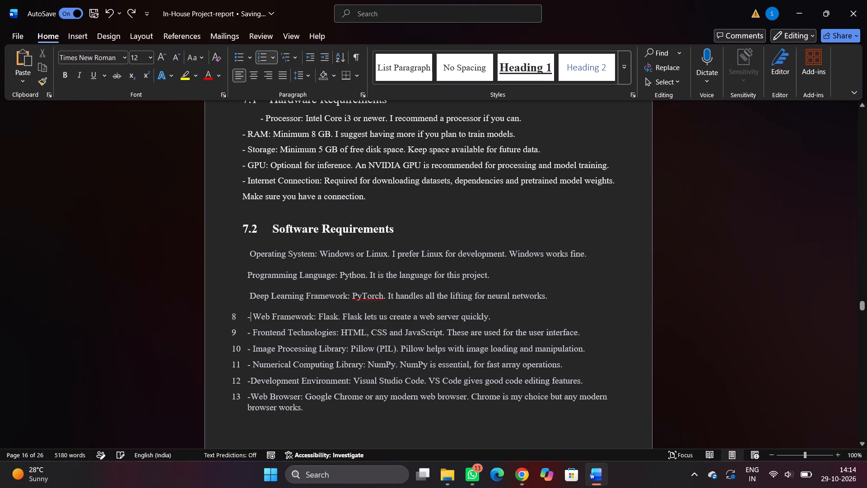
key("BackSpace")
key("BackSpace")
left_click(252, 340)
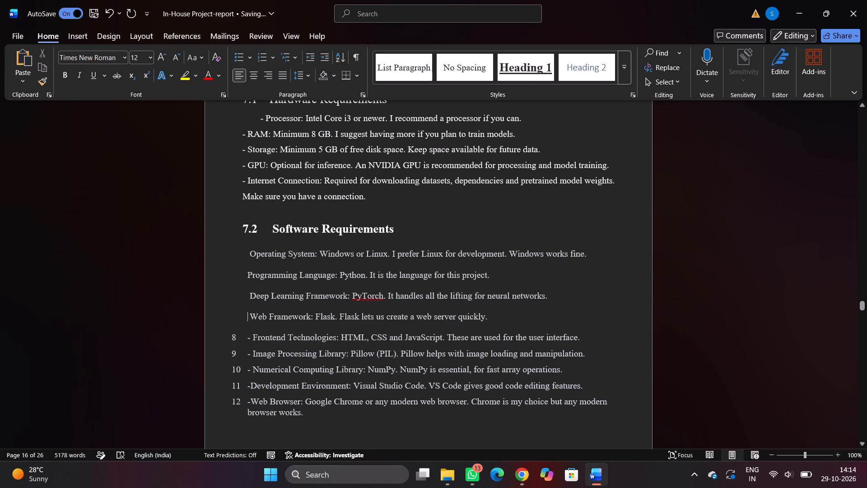
key("BackSpace")
key("BackSpace")
key("BackSpace")
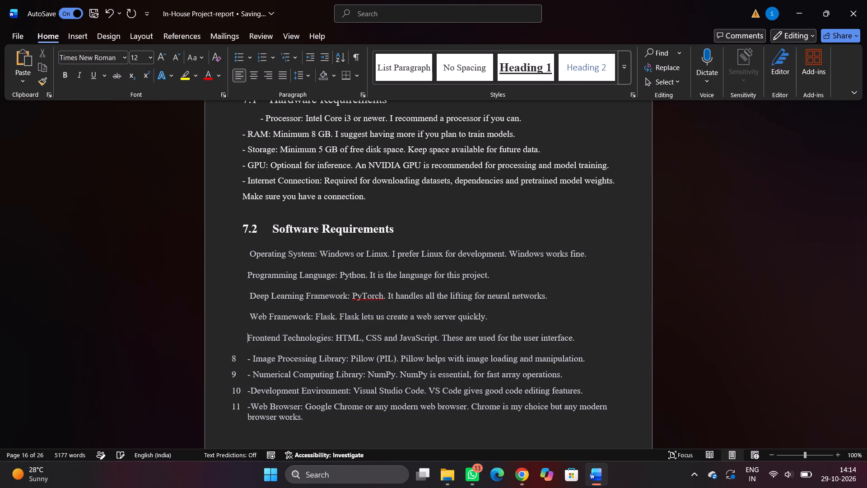
left_click(252, 360)
key("BackSpace")
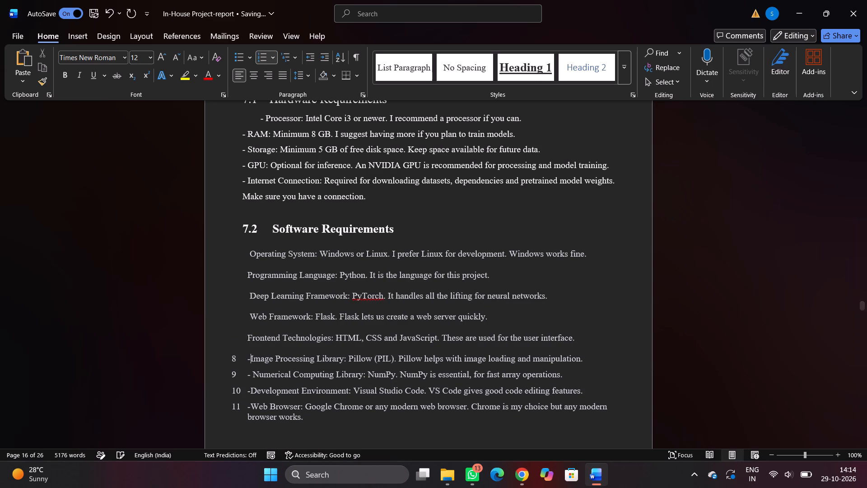
key("BackSpace")
key("BackSpace")
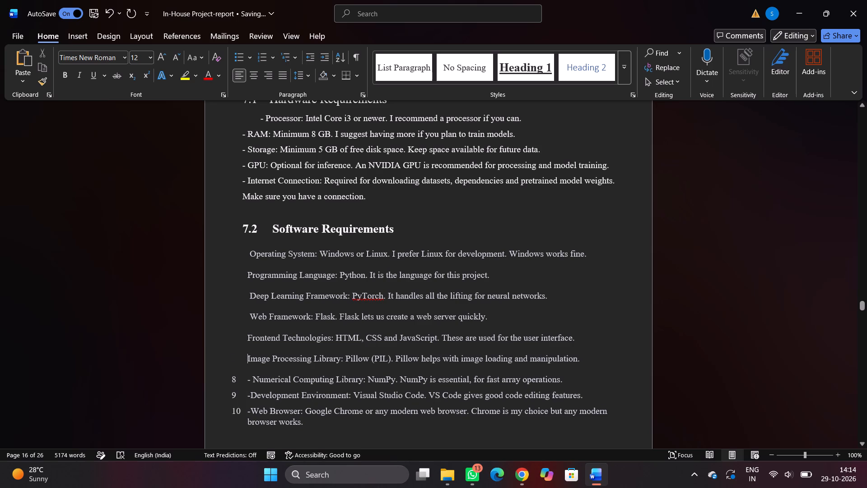
Strip the automatic numbers and leading dashes from the Numerical Computing Library, Development Environment and Web Browser lines.
left_click(253, 381)
key("BackSpace")
key("BackSpace")
key("BackSpace")
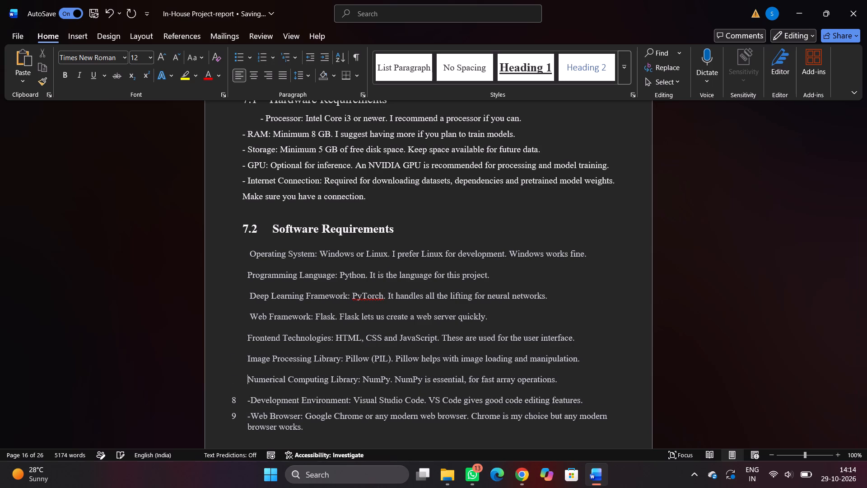
left_click(251, 401)
key("BackSpace")
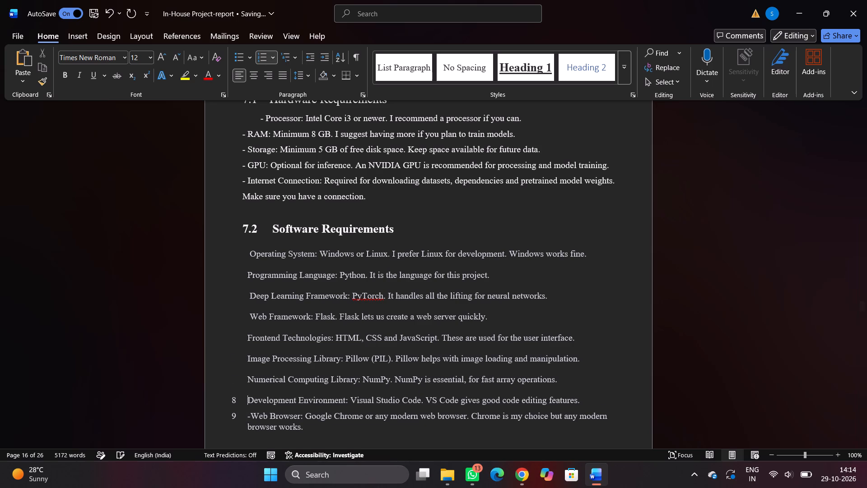
key("BackSpace")
left_click(250, 423)
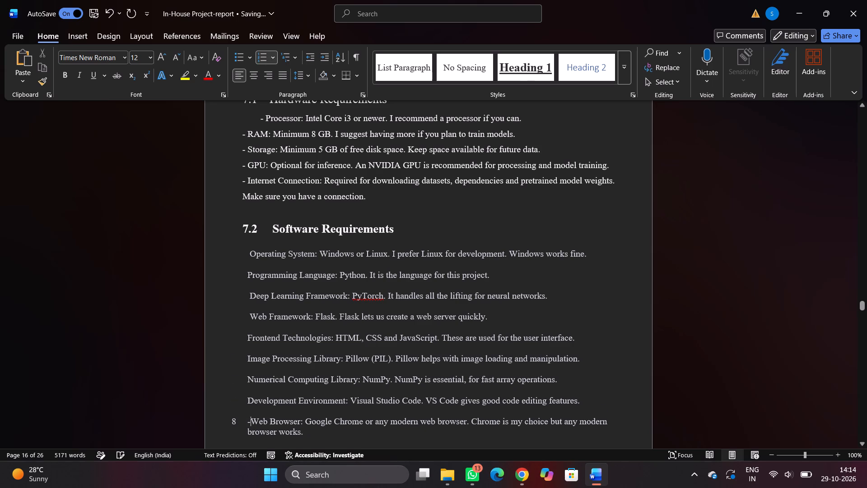
key("BackSpace")
key("BackSpace")
Delete the leading space before Operating System in the first line of section 7.2.
scroll(250, 423, "down", 2)
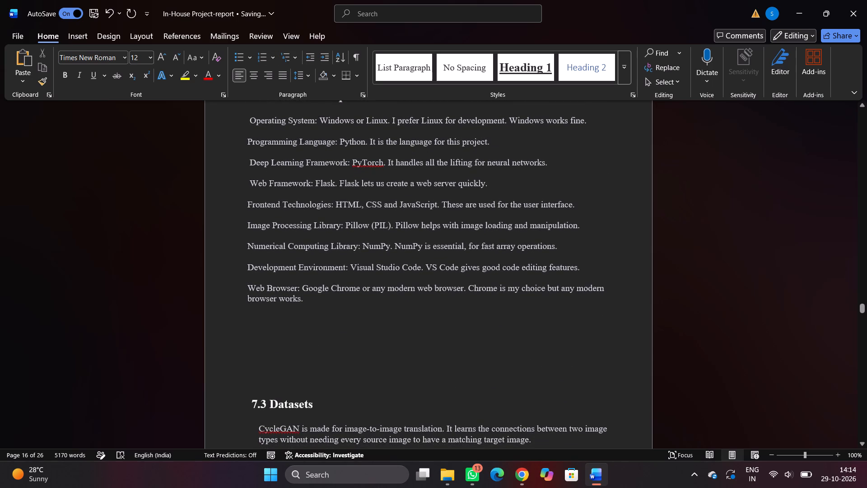
left_click_drag(310, 305, 246, 140)
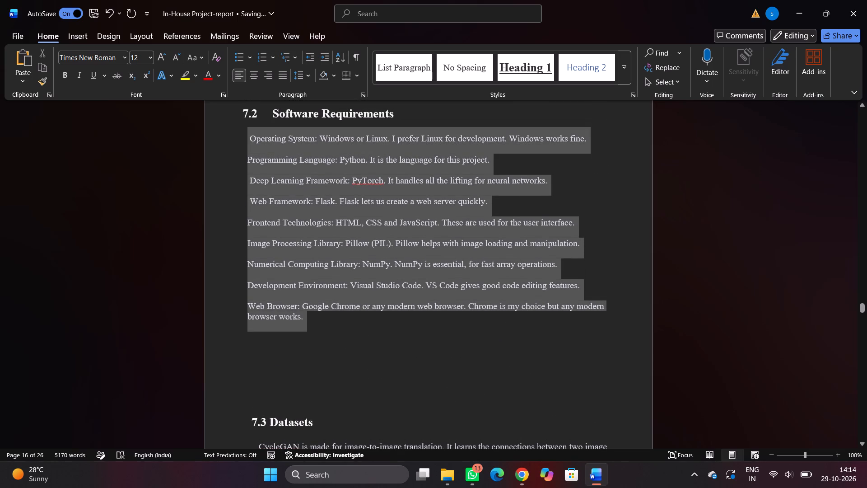
left_click_drag(246, 140, 247, 133)
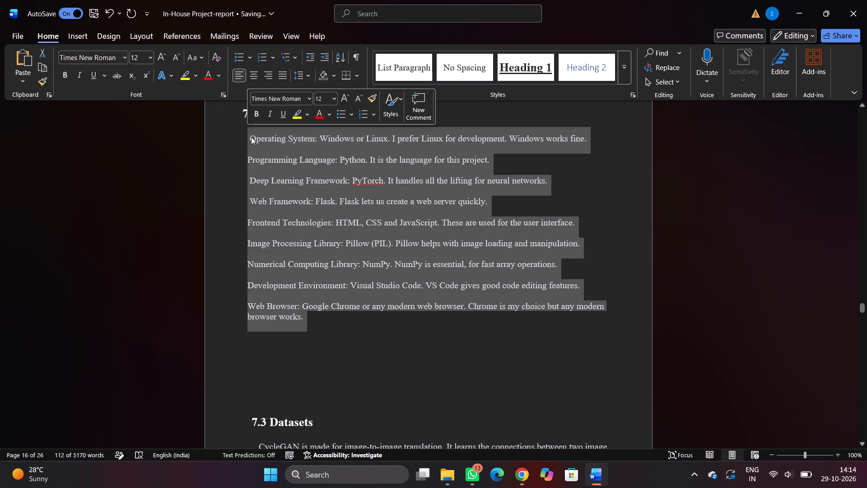
left_click(251, 137)
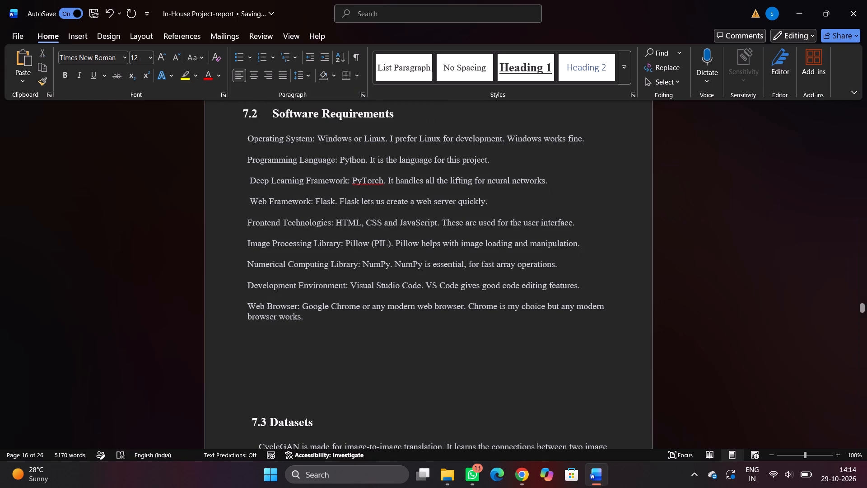
key("BackSpace")
Apply solid round bullets to all the software requirement lines from Operating System through Web Browser.
left_click(301, 324)
left_click_drag(306, 320, 244, 145)
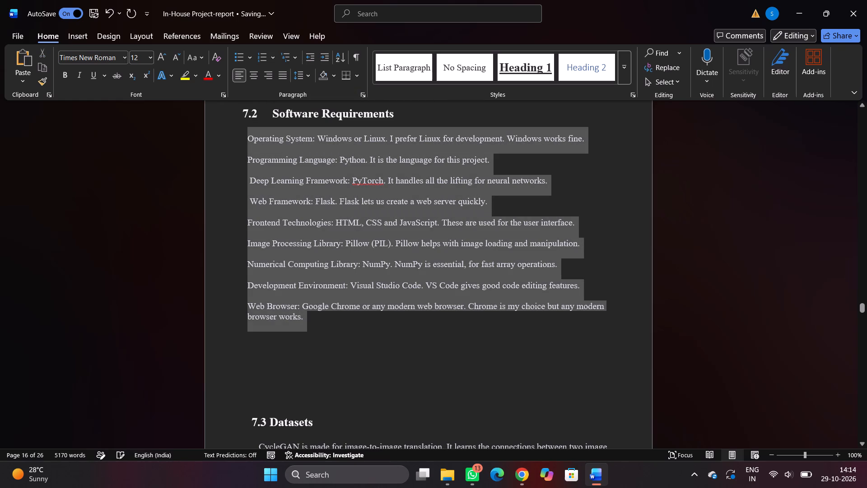
left_click_drag(244, 145, 244, 141)
left_click(248, 55)
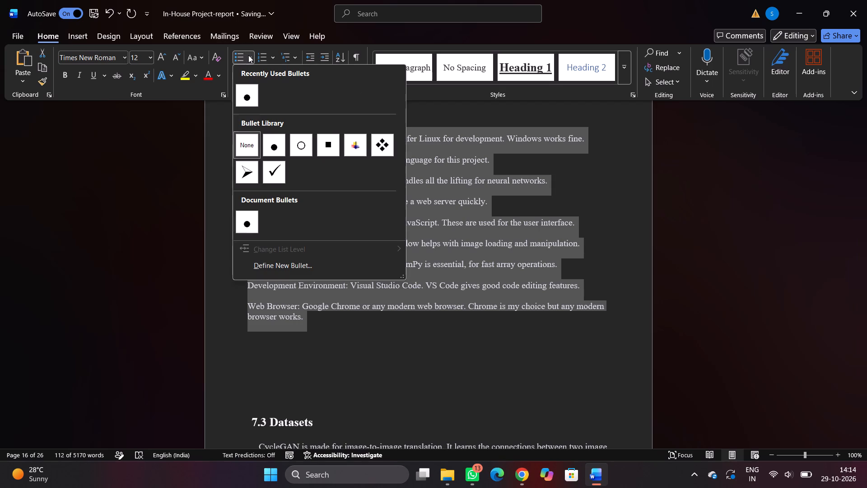
left_click(254, 103)
left_click(276, 280)
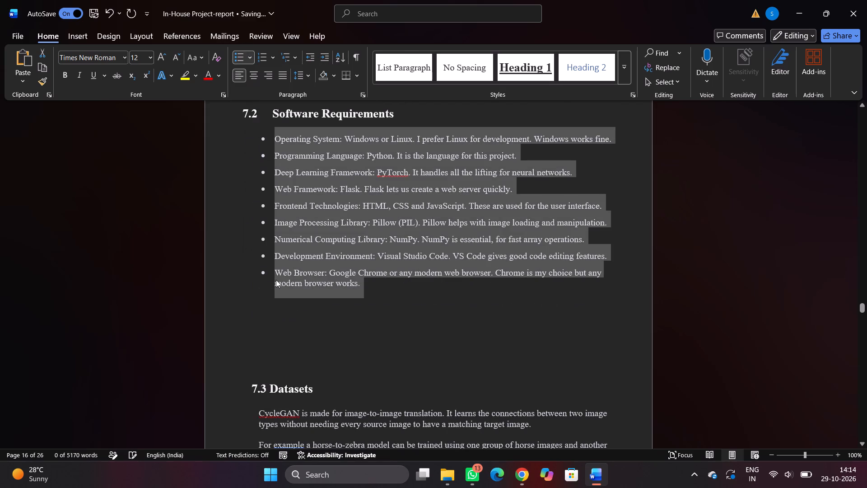
Strip the leading dashes from the Internet Connection, GPU, Storage and RAM lines in section 7.1.
scroll(302, 339, "up", 1)
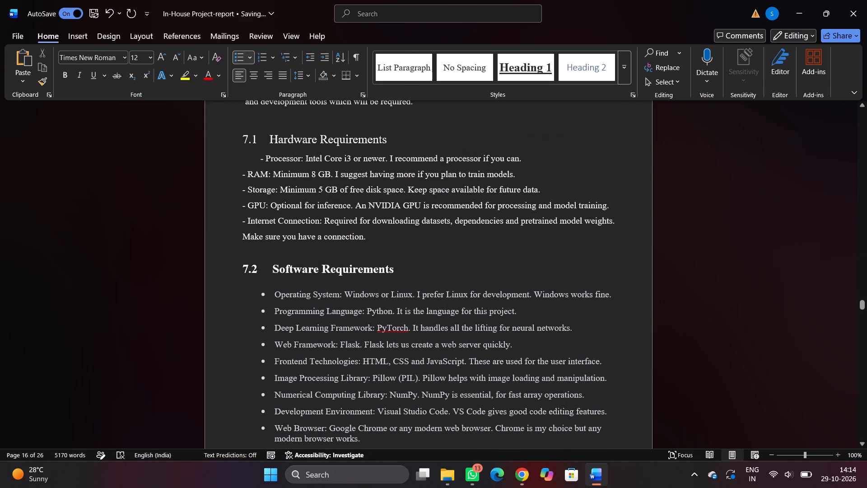
left_click(247, 222)
key("BackSpace")
key("BackSpace")
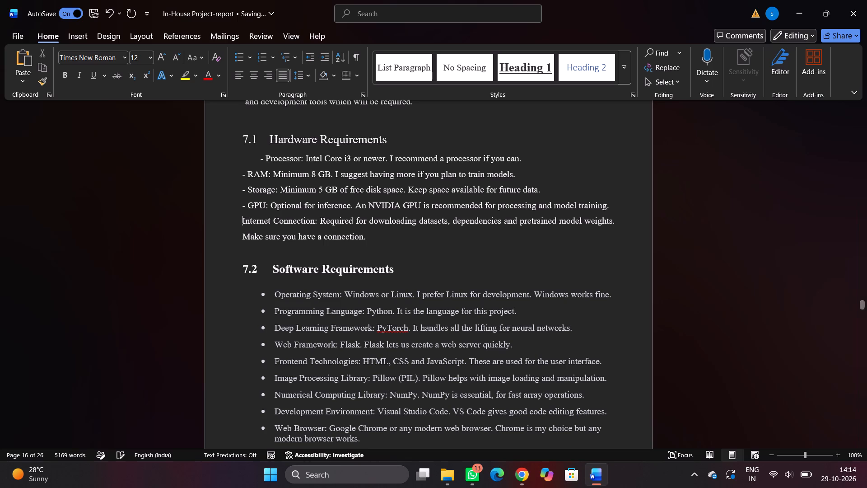
left_click(246, 208)
key("BackSpace")
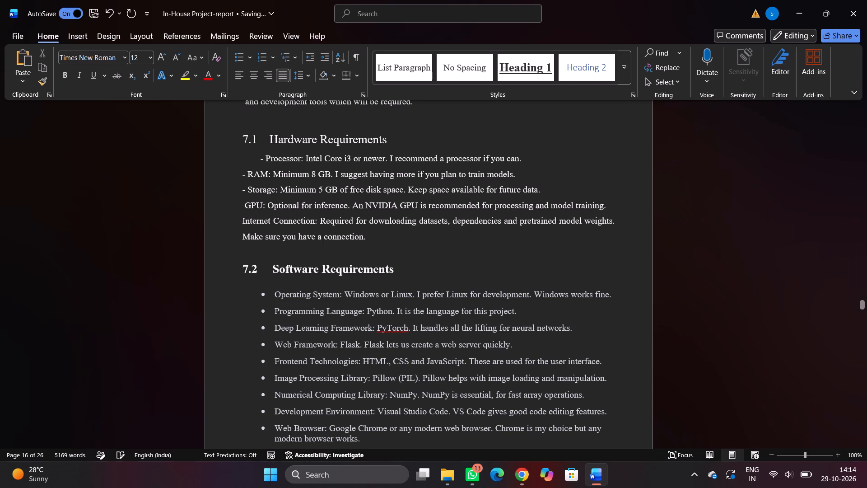
left_click(247, 192)
key("BackSpace")
key("BackSpace")
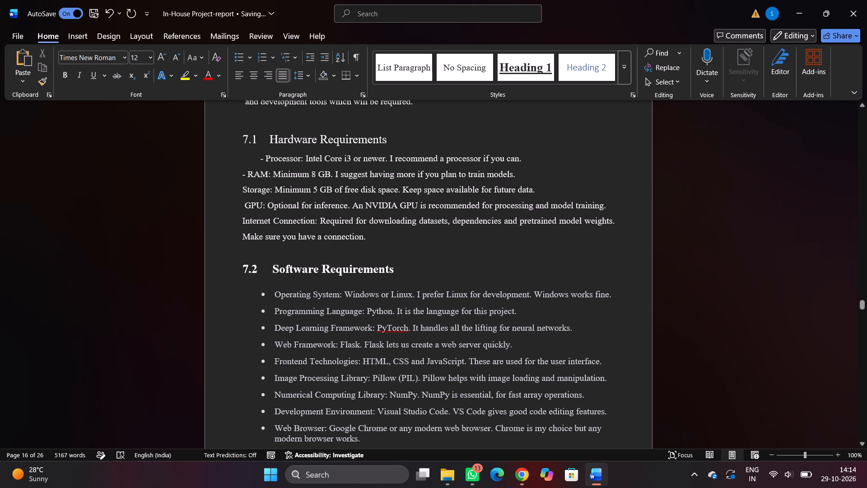
left_click(248, 172)
key("BackSpace")
key("BackSpace")
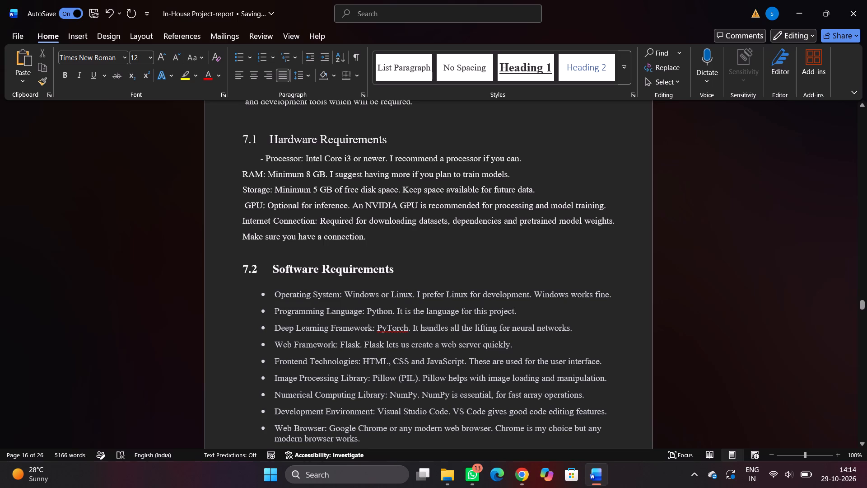
Remove the leading dash and all indentation before Processor in the first line of section 7.1.
left_click(267, 155)
key("BackSpace")
key("BackSpace")
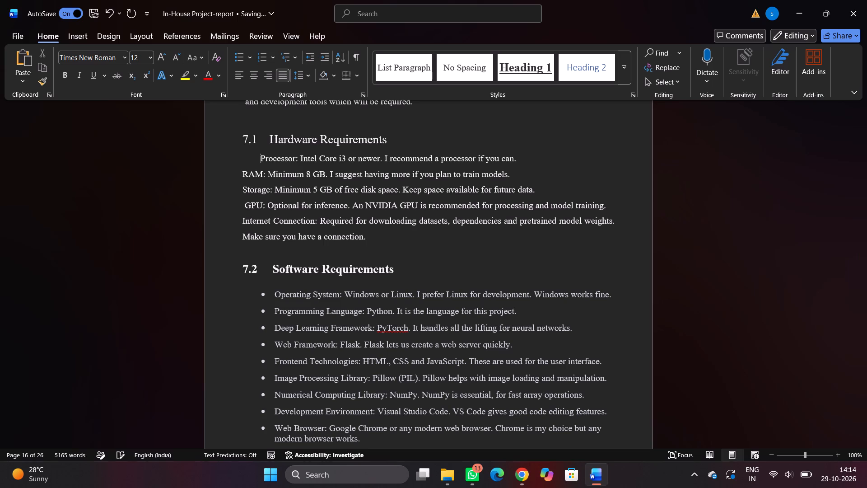
key("BackSpace")
key("BackSpace")
key("BackSpace")
key("BackSpace")
key("BackSpace")
key("BackSpace")
key("BackSpace")
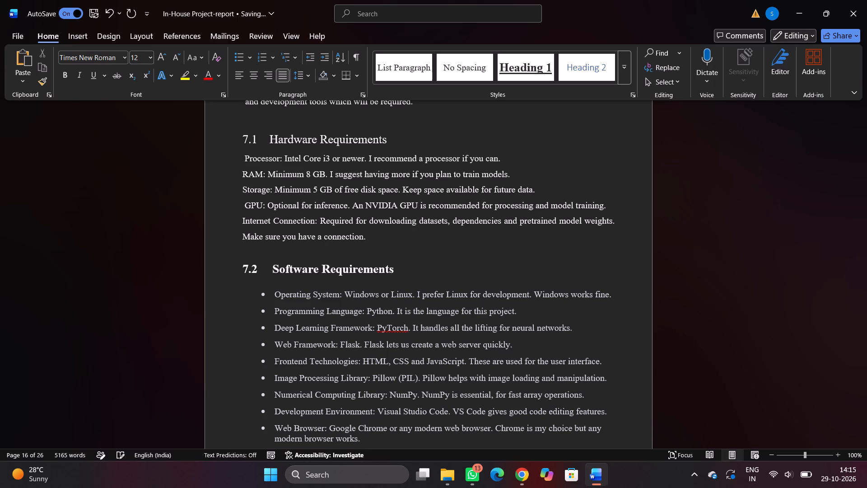
left_click_drag(378, 246, 224, 220)
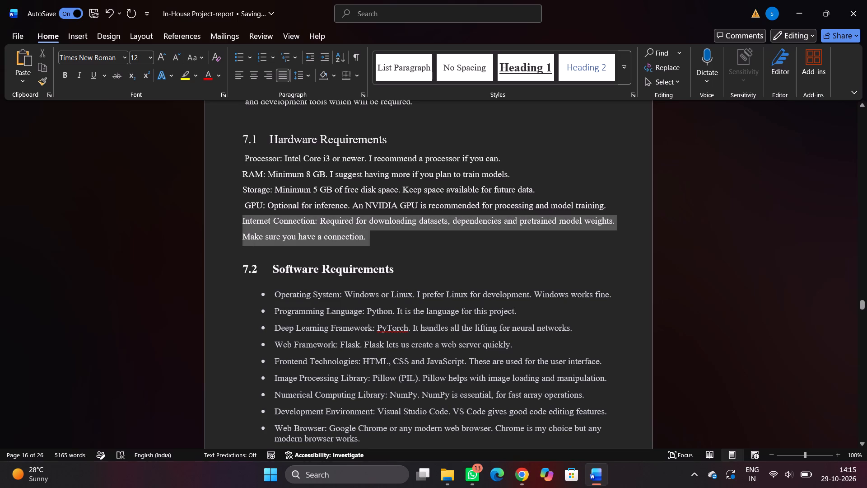
left_click_drag(224, 220, 211, 156)
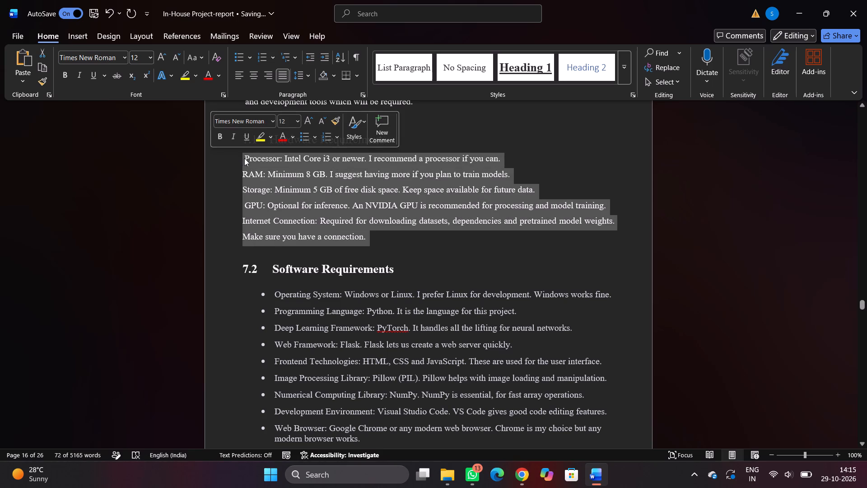
left_click(244, 158)
key("BackSpace")
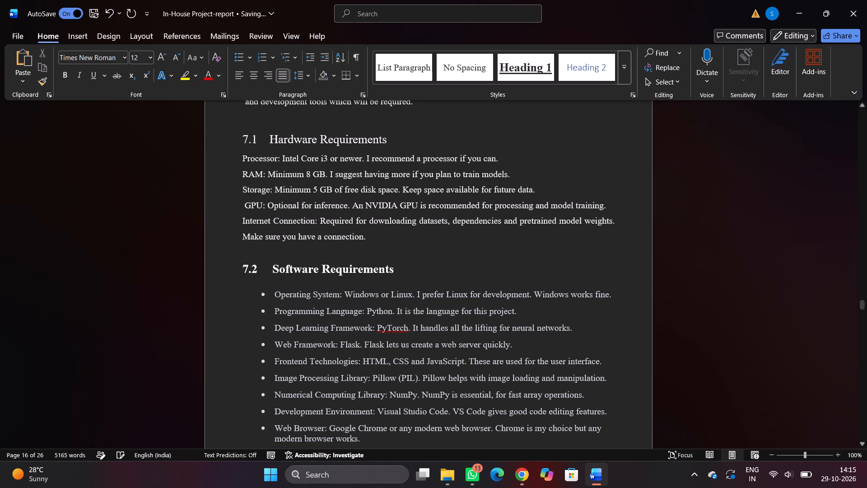
Apply solid round bullets to all the hardware requirement lines from Processor through Internet Connection.
left_click_drag(373, 243, 234, 138)
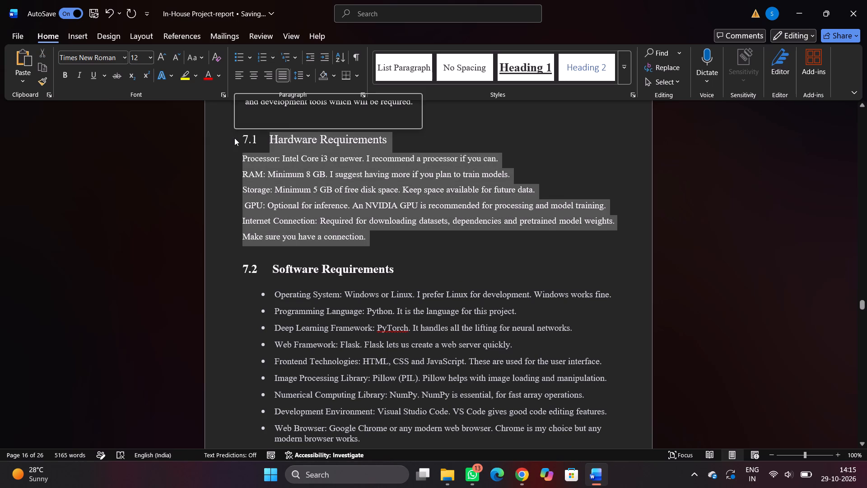
left_click(410, 240)
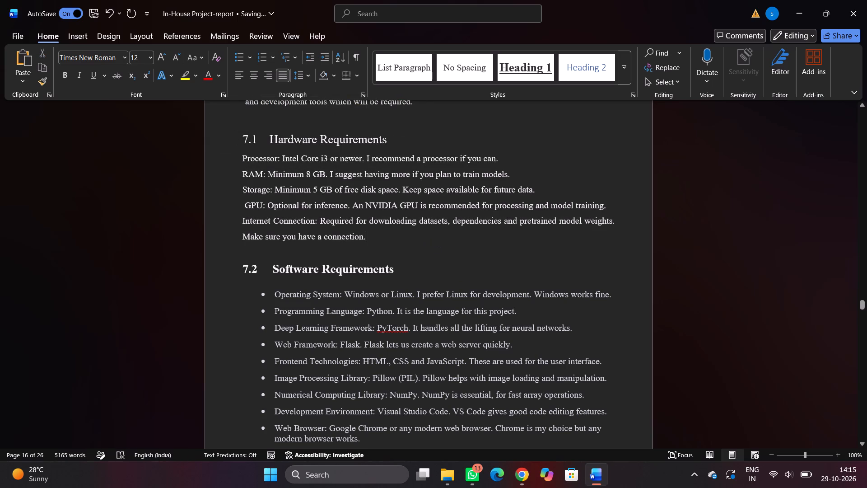
left_click_drag(384, 240, 225, 161)
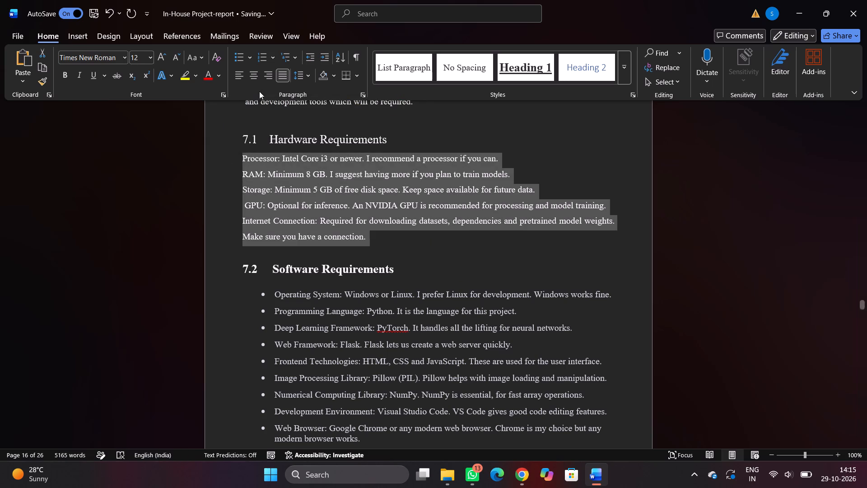
left_click(252, 53)
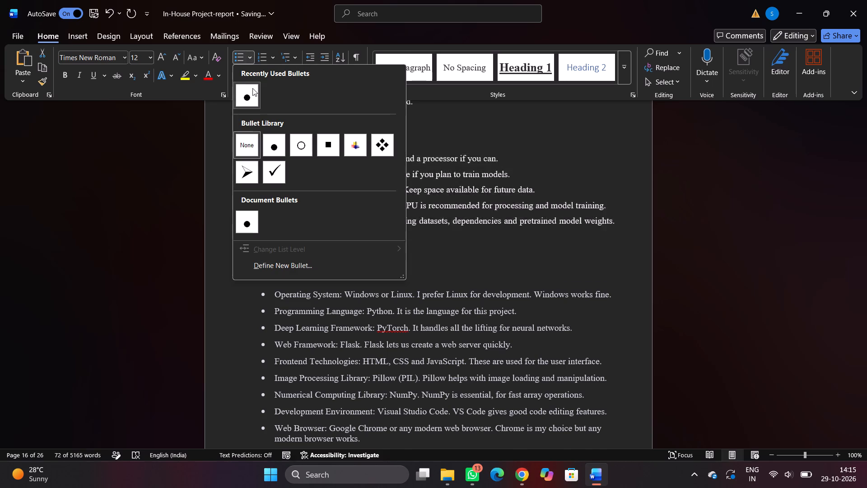
left_click(252, 89)
left_click(242, 227)
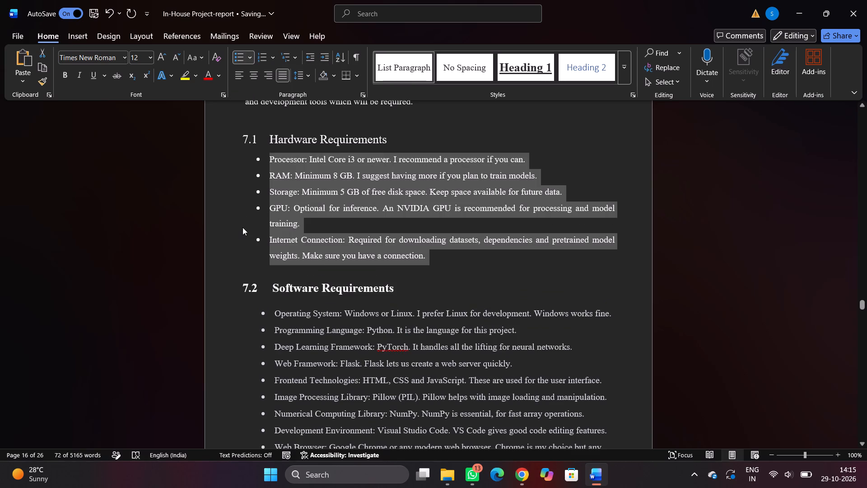
Delete the indentation and the blank lines before the 7.3 Datasets heading.
scroll(242, 227, "up", 2)
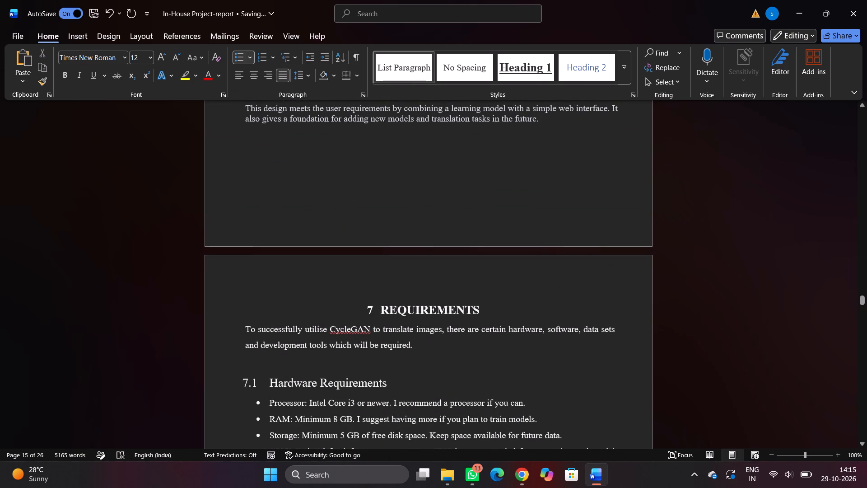
scroll(242, 227, "down", 2)
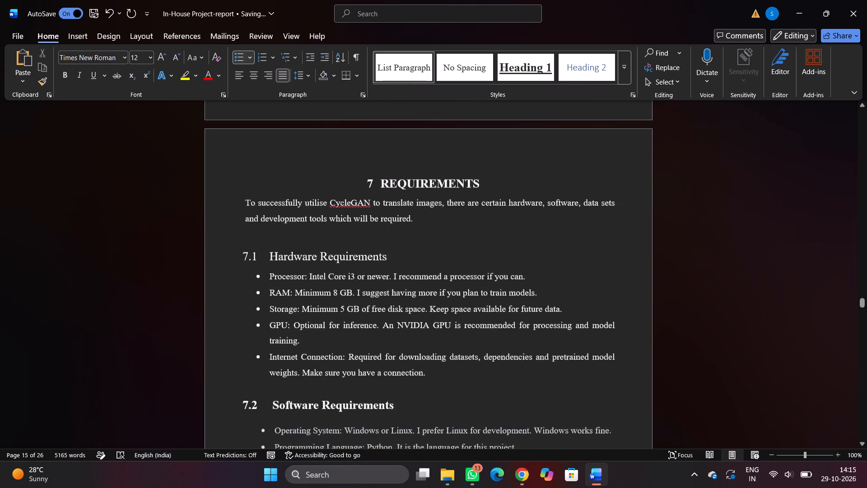
scroll(242, 227, "down", 3)
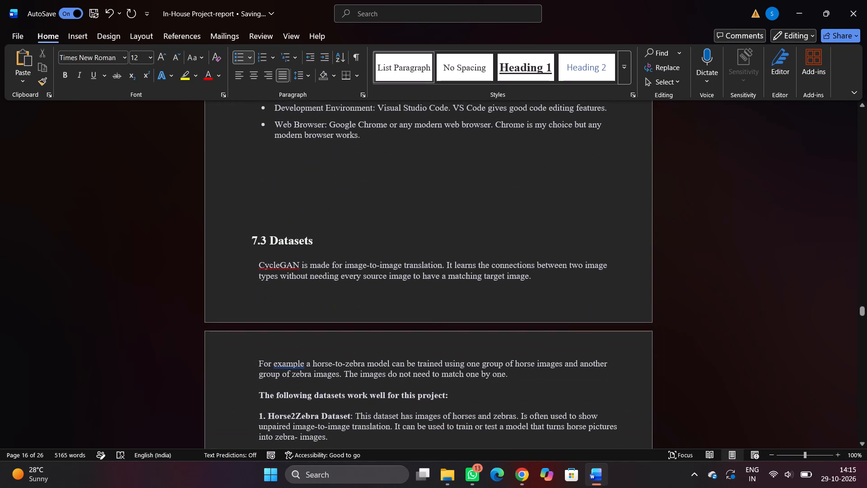
left_click(253, 237)
key("BackSpace")
key("BackSpace")
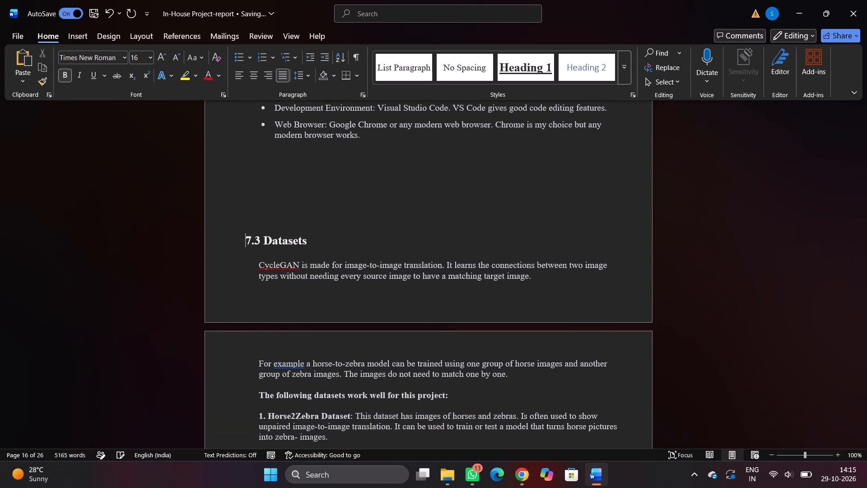
key("BackSpace")
key("BackSpace")
key("BackSpace")
key("BackSpace")
key("BackSpace")
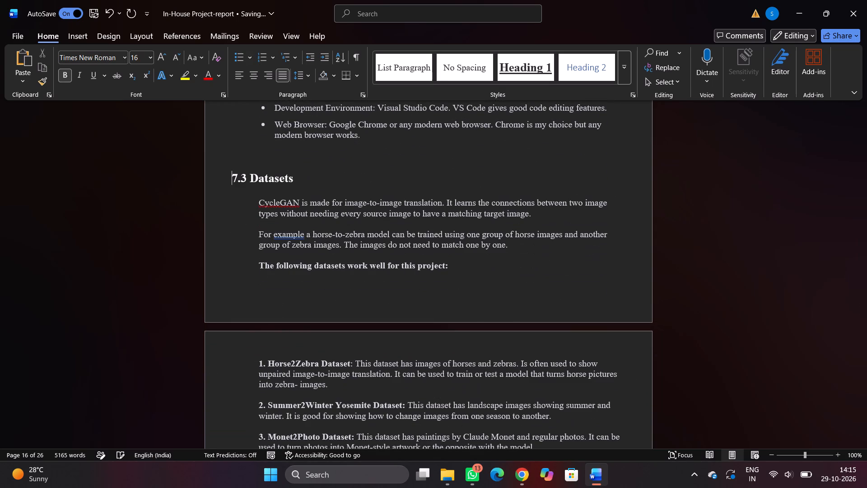
key("BackSpace")
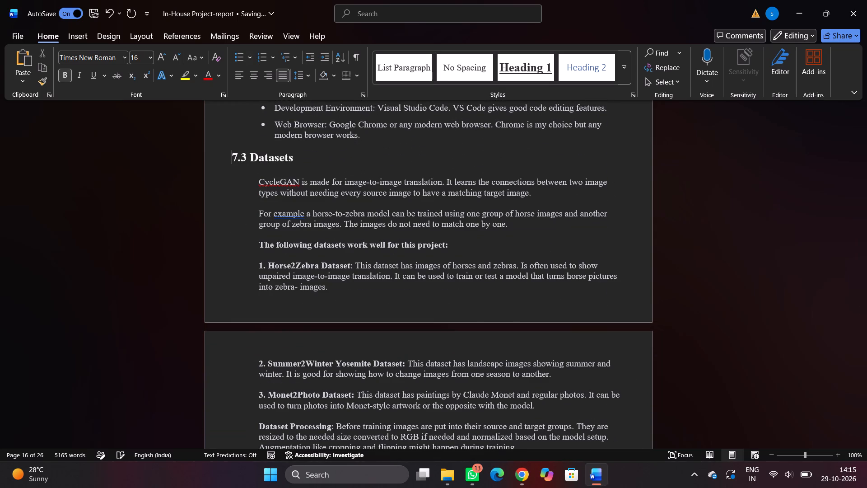
Indent the 7.3 Datasets heading with eight spaces.
key("space")
key("space")
key("space")
key("space")
key("space")
key("space")
key("space")
key("space")
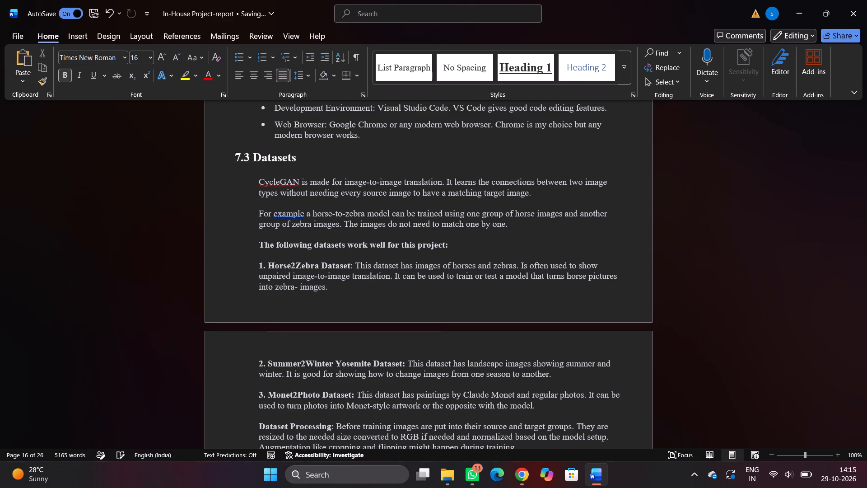
Remove the automatic 7.1 number and its indentation from the Hardware Requirements heading.
scroll(253, 237, "up", 1)
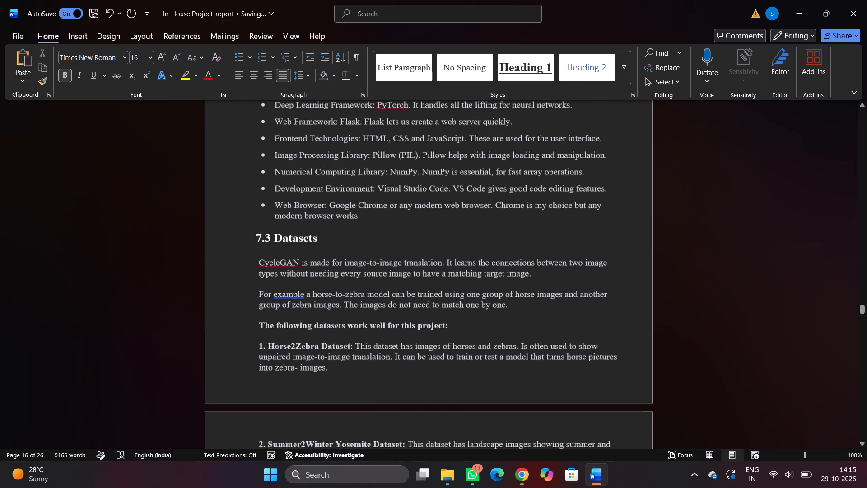
scroll(253, 237, "up", 3)
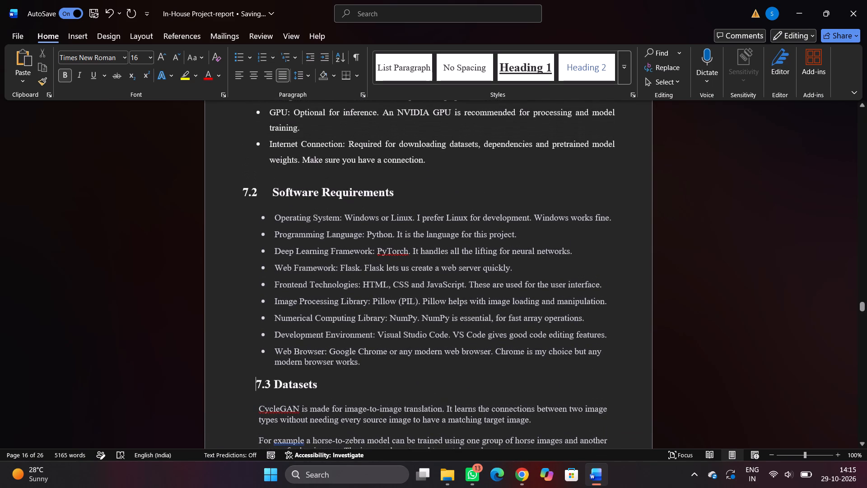
scroll(253, 237, "up", 1)
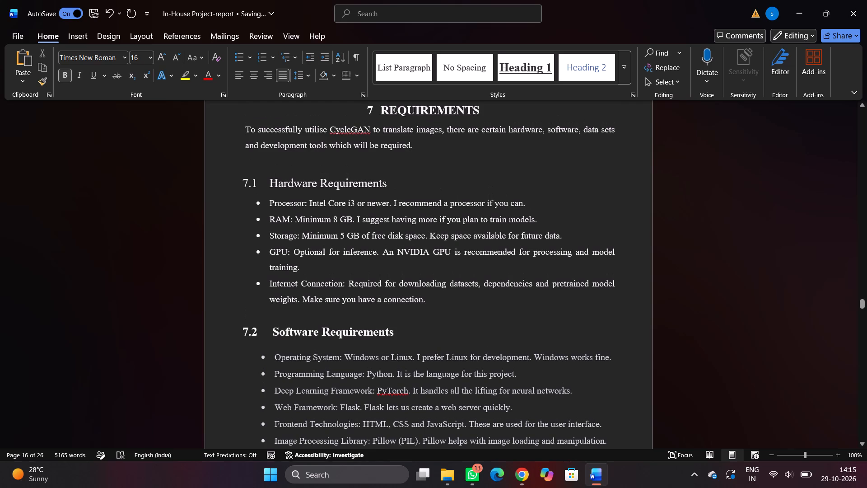
left_click(241, 183)
key("space")
key("BackSpace")
key("BackSpace")
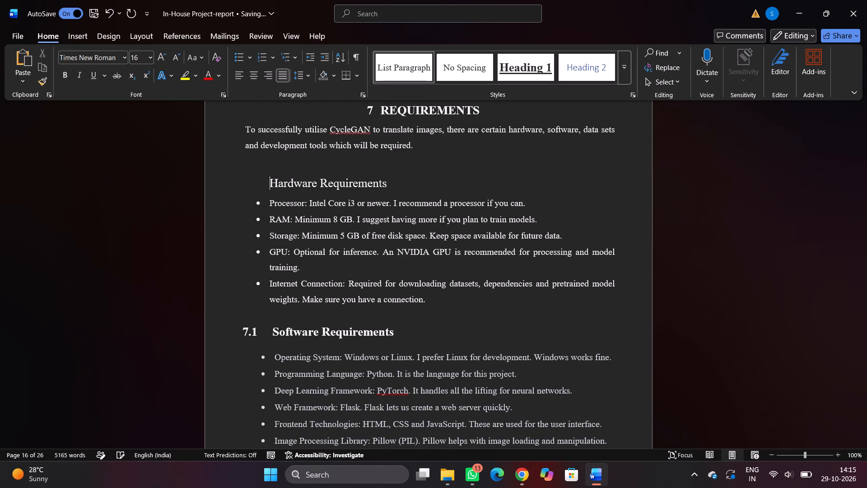
key("BackSpace")
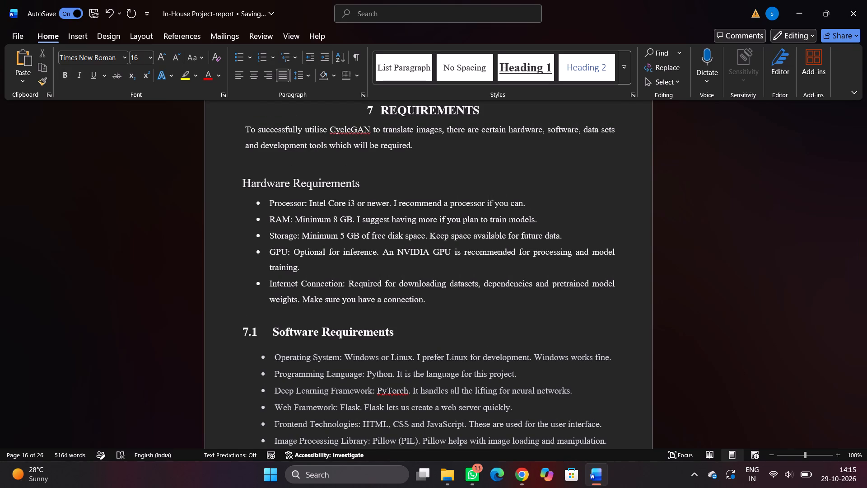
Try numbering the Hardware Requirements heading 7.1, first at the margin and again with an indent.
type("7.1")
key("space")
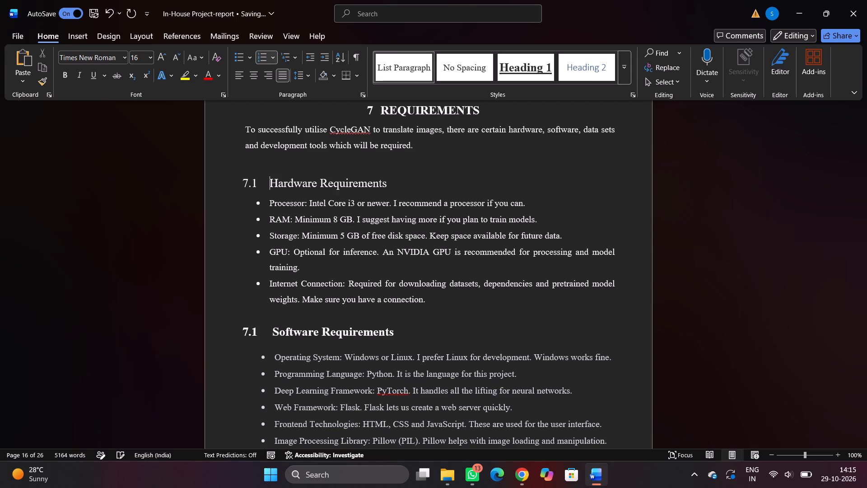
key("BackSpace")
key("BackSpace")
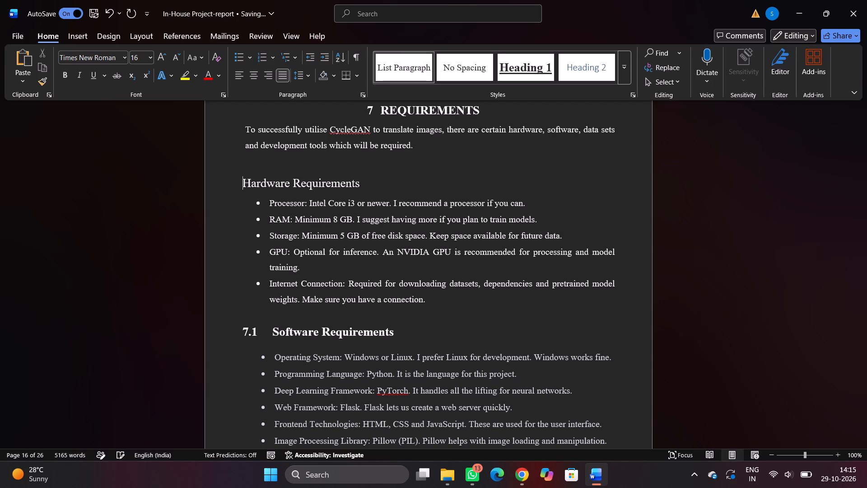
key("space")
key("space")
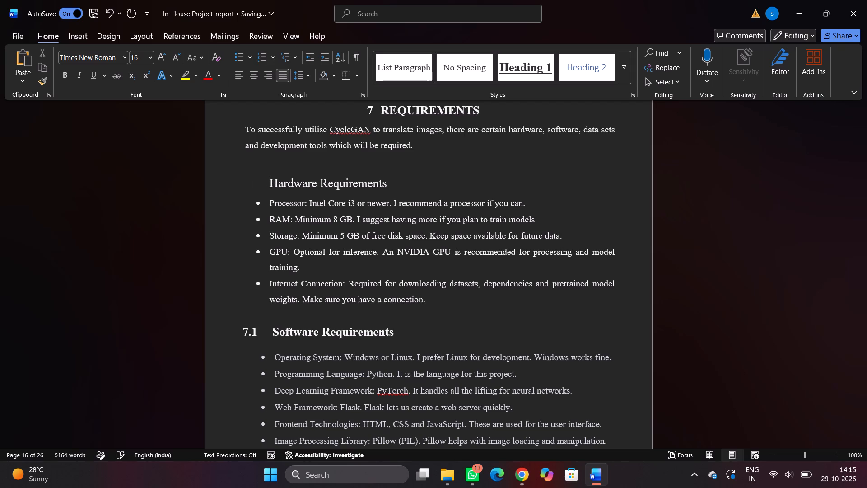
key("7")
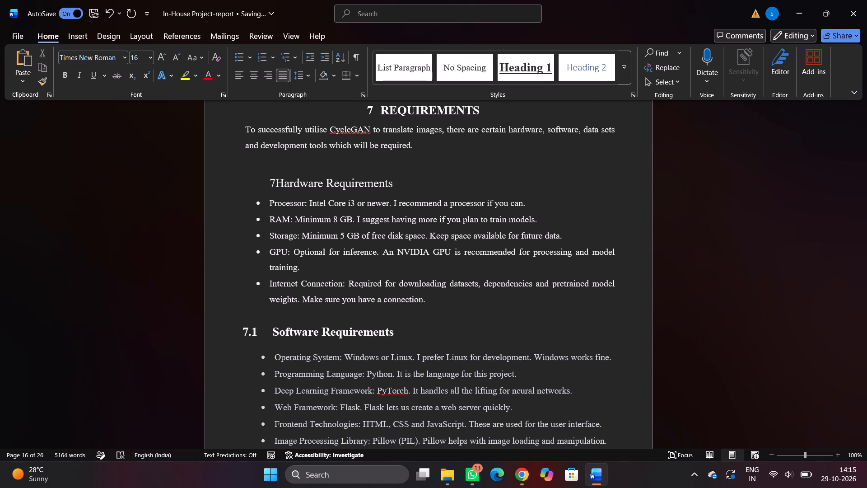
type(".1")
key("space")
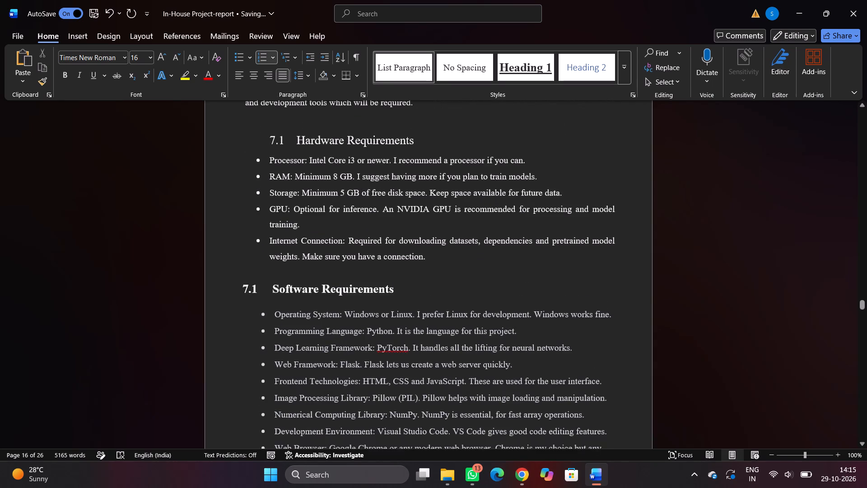
Remove the automatic 7.1 number and extra indentation from the Hardware Requirements heading, keeping a blank line before it.
key("BackSpace")
key("BackSpace")
key("BackSpace")
key("BackSpace")
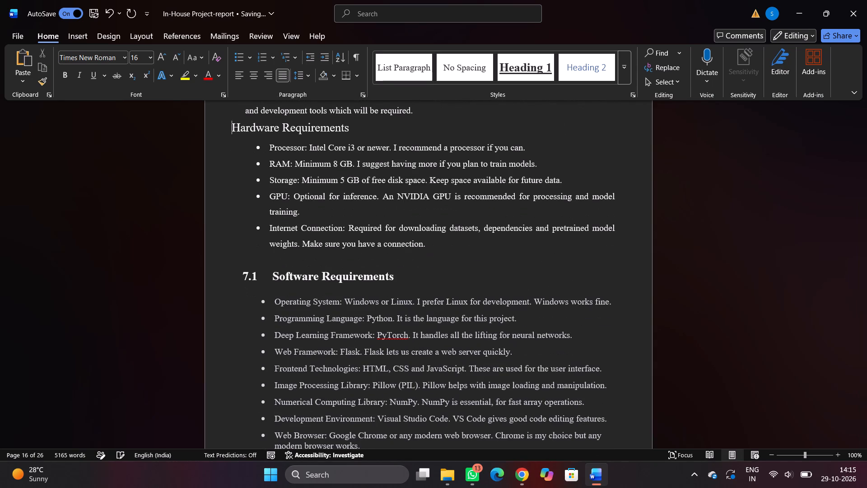
key("Return")
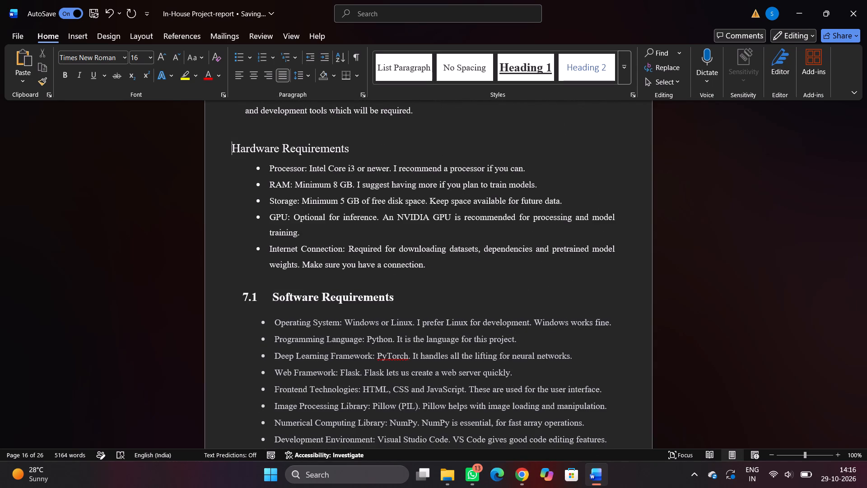
key("ctrl+z")
key("ctrl+z")
key("ctrl+z")
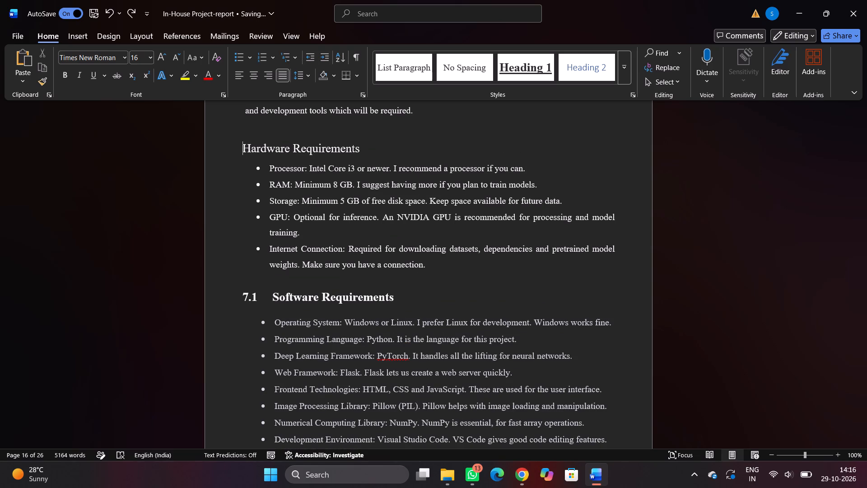
Indent the Hardware Requirements heading with four spaces and number it 7.1.
key("space")
key("space")
key("space")
key("space")
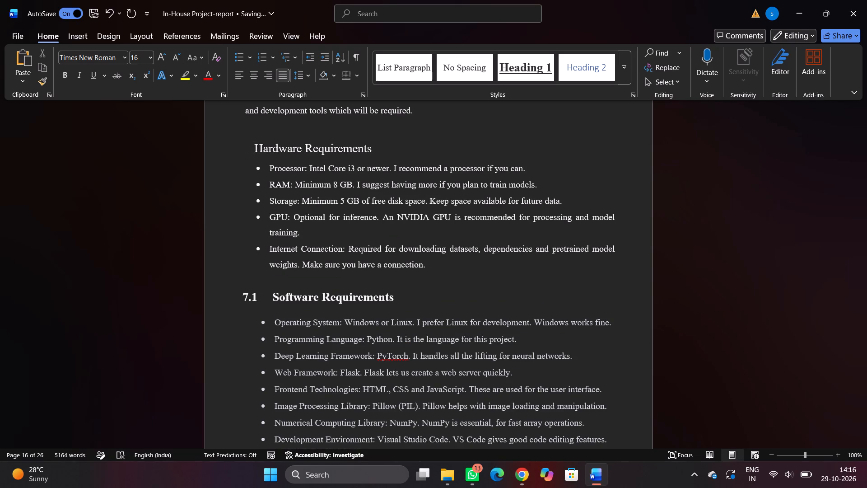
type("7.1")
key("space")
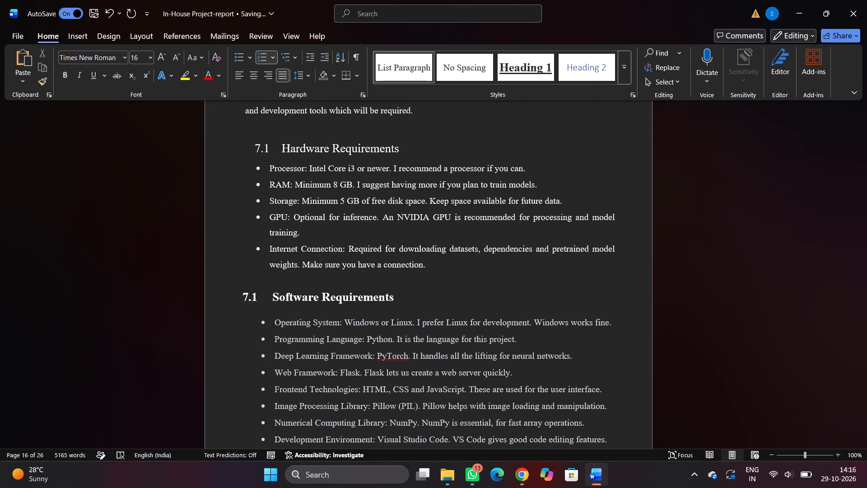
Replace the automatic number of the Software Requirements heading with 7.2.
left_click(259, 294)
key("BackSpace")
key("BackSpace")
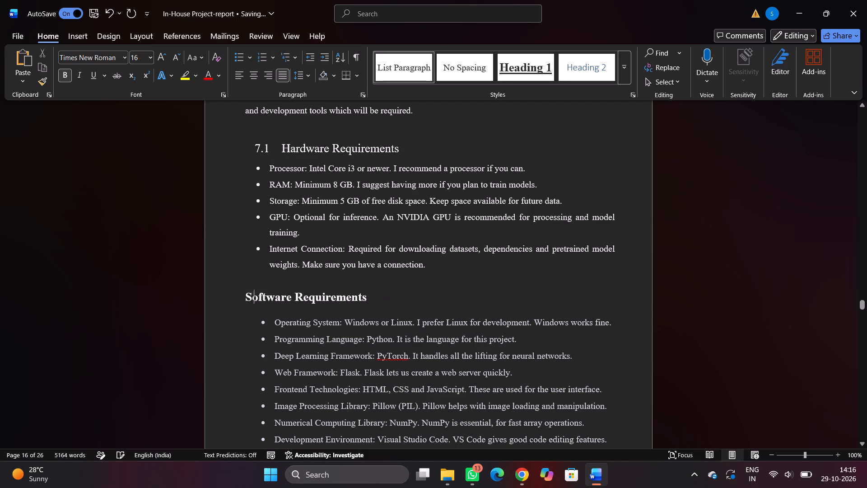
type("7.2")
key("space")
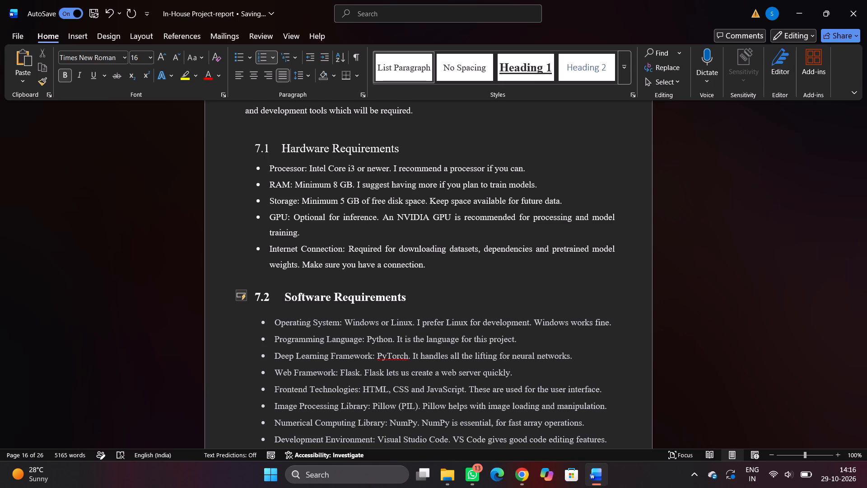
Review the headings, bullets and paragraph layout of sections 7.1 to 7.3, including the dataset descriptions on the following page.
scroll(316, 296, "up", 1)
scroll(316, 296, "down", 1)
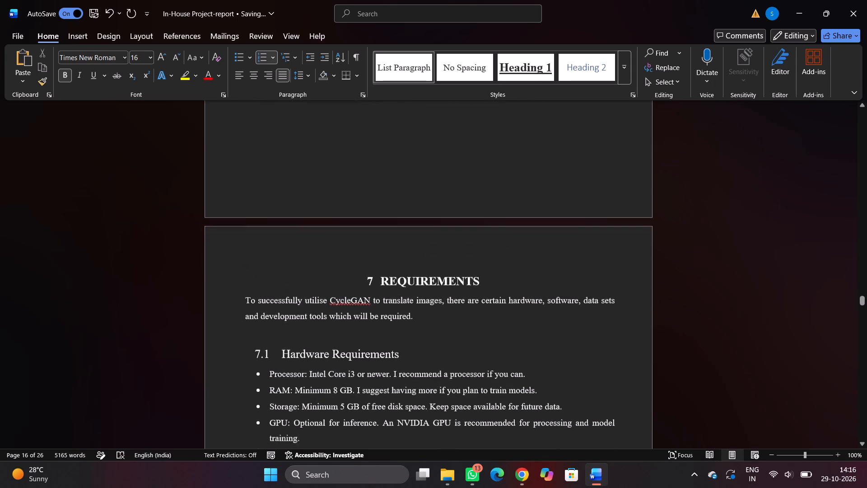
scroll(316, 296, "down", 2)
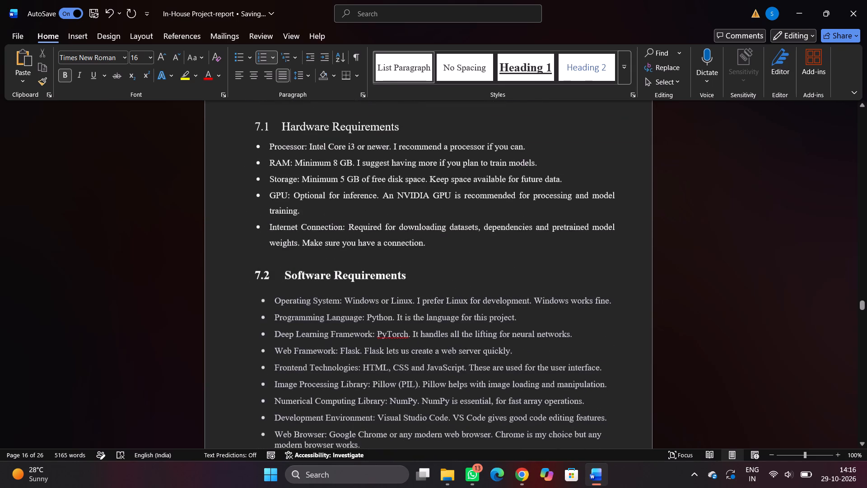
scroll(316, 296, "down", 2)
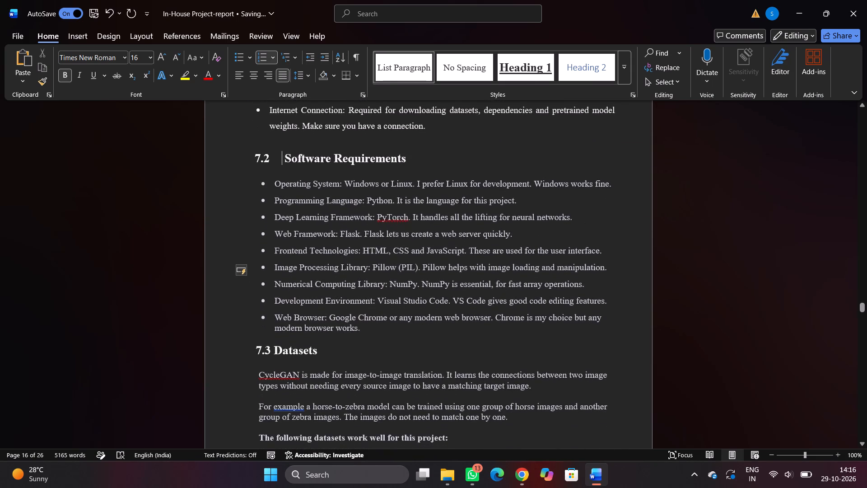
scroll(316, 296, "down", 2)
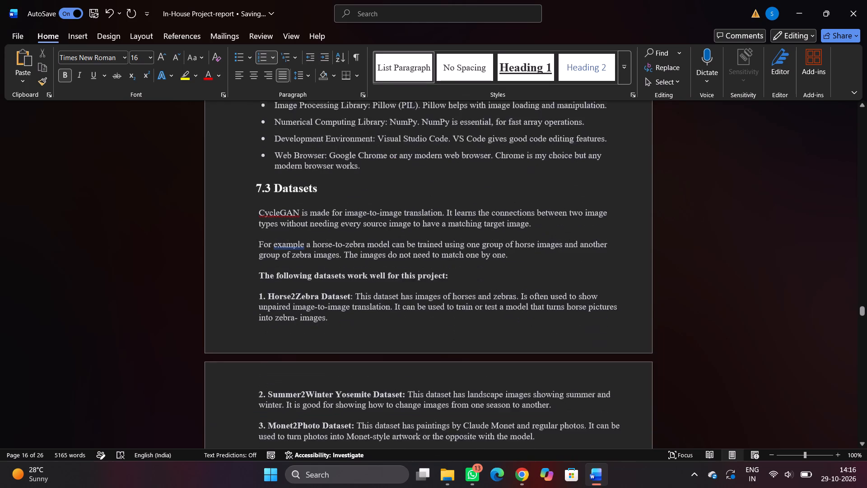
scroll(316, 296, "down", 1)
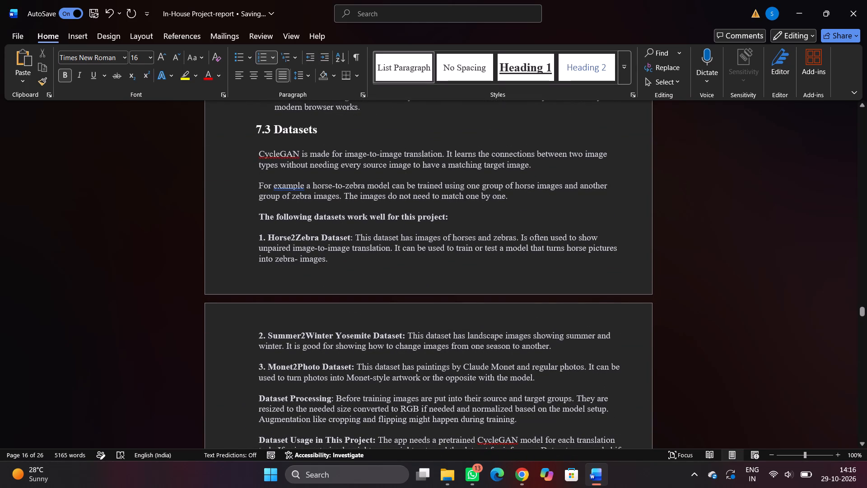
left_click_drag(356, 301, 323, 318)
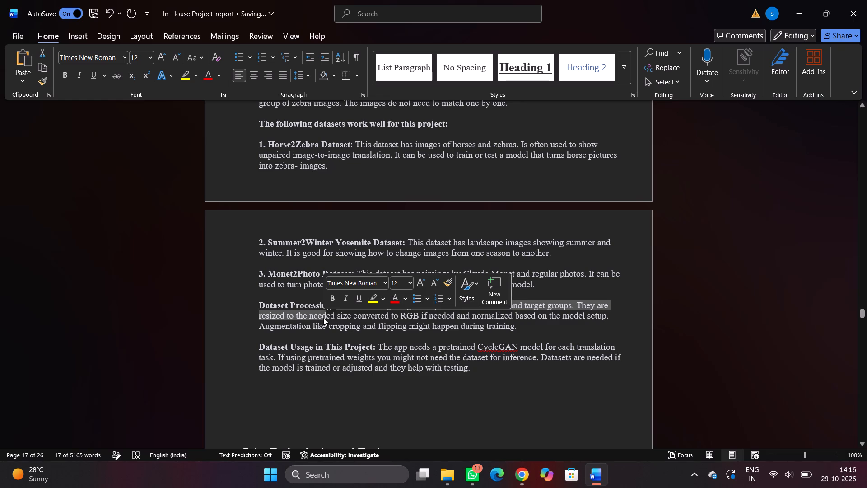
left_click(252, 365)
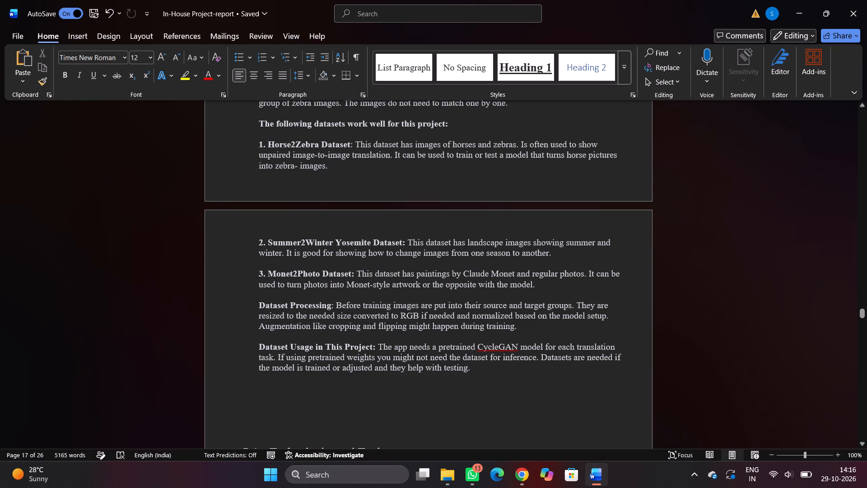
left_click_drag(375, 346, 312, 346)
left_click(322, 398)
scroll(322, 398, "up", 1)
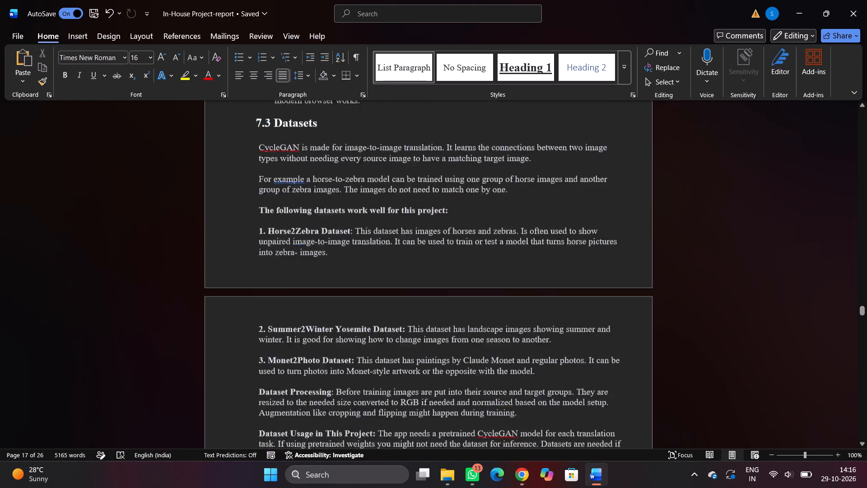
Compare the heading and text formatting of chapter 6 with that of chapter 7, through the end of section 7.4.
scroll(322, 398, "up", 6)
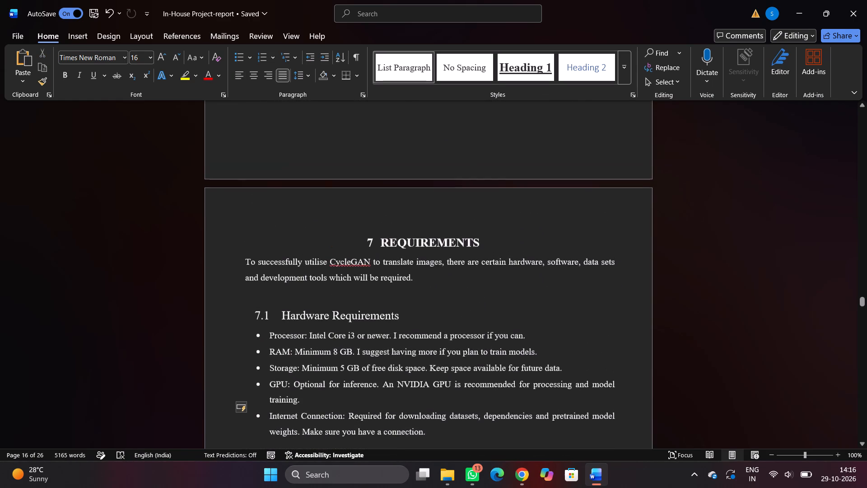
scroll(322, 398, "up", 4)
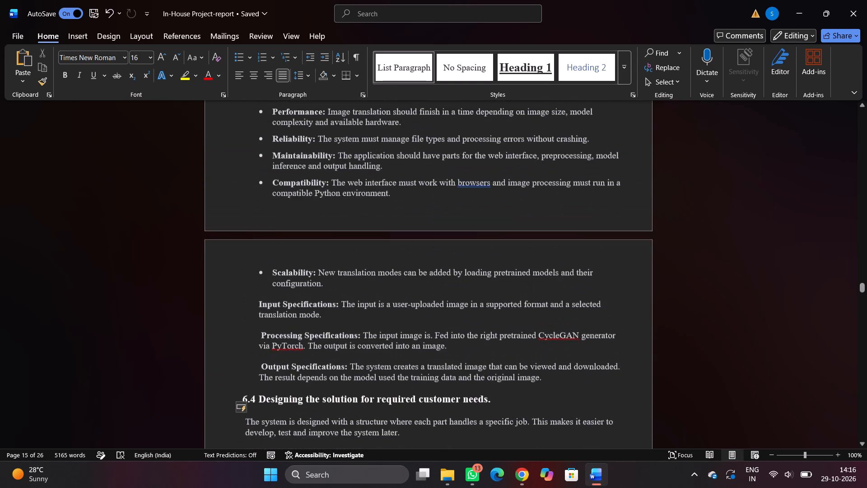
scroll(322, 398, "down", 6)
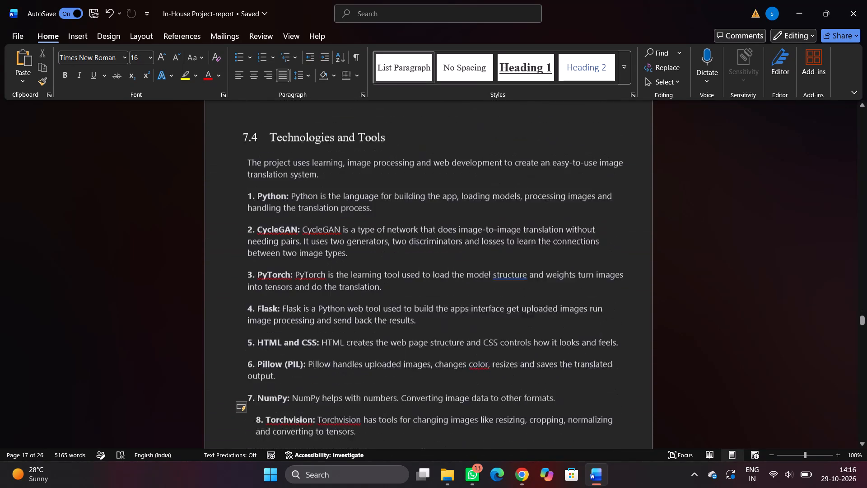
scroll(322, 398, "down", 2)
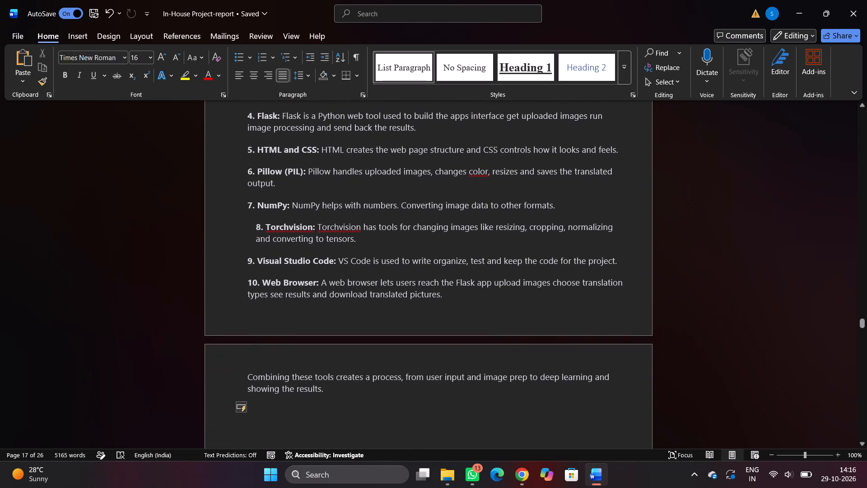
Remove the automatic number and indentation from the Technologies and Tools heading and reduce the gap above it to one blank line.
scroll(261, 240, "up", 2)
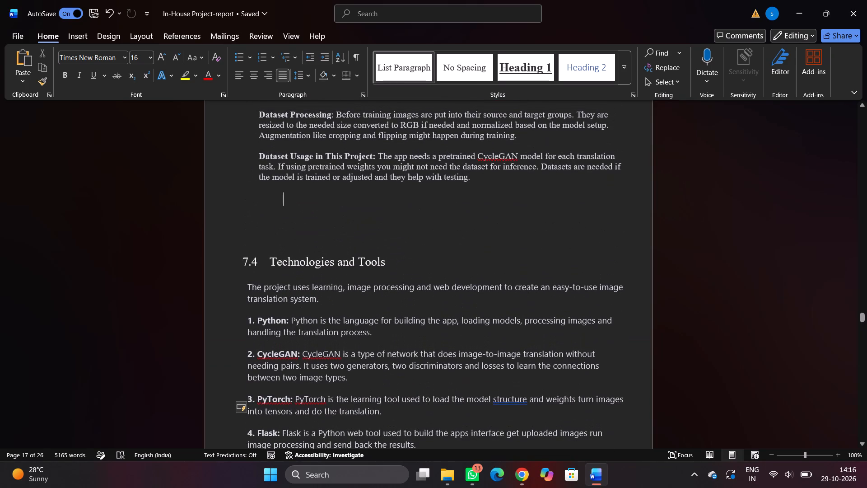
left_click(240, 260)
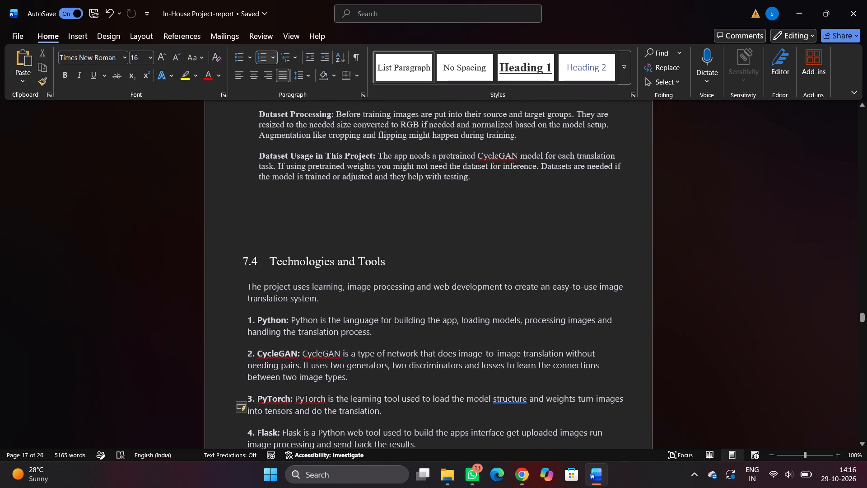
key("BackSpace")
key("BackSpace")
key("BackSpace")
key("BackSpace")
key("BackSpace")
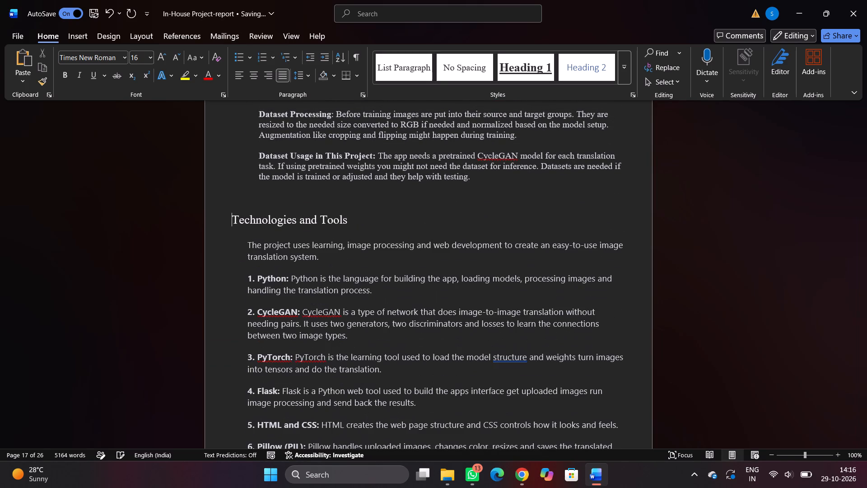
key("BackSpace")
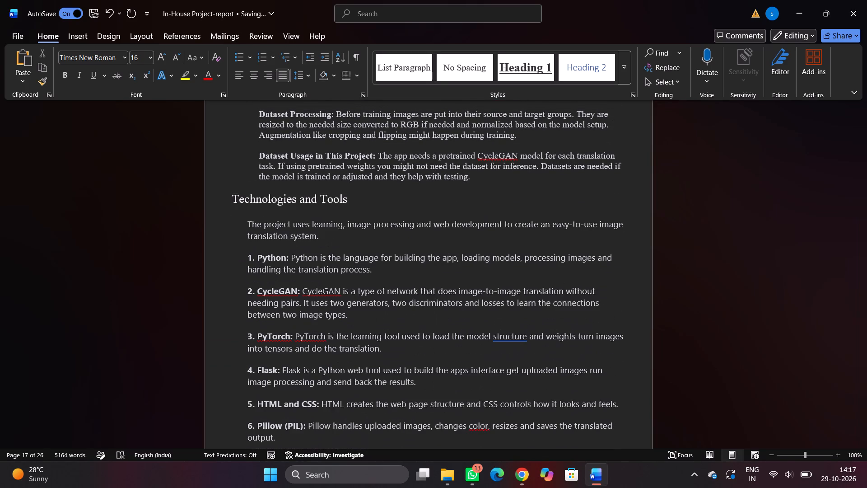
key("Return")
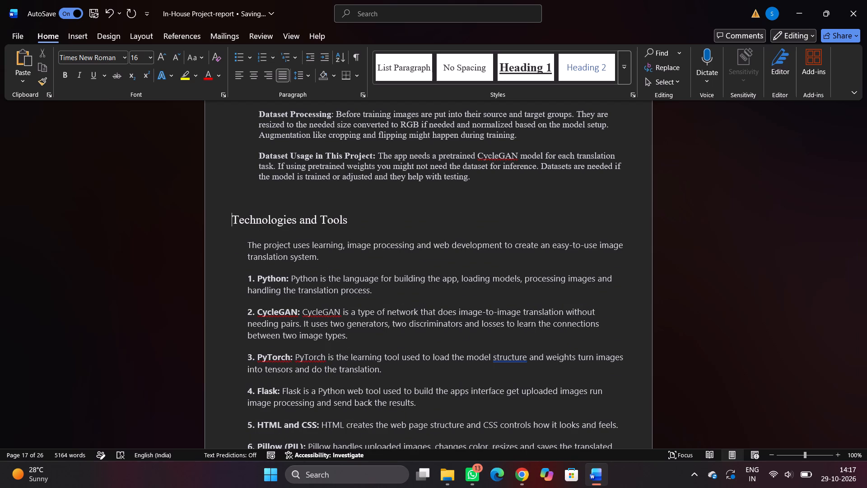
Number the Technologies and Tools heading 7.4, clearing the first automatic number and entering it again.
type("7.")
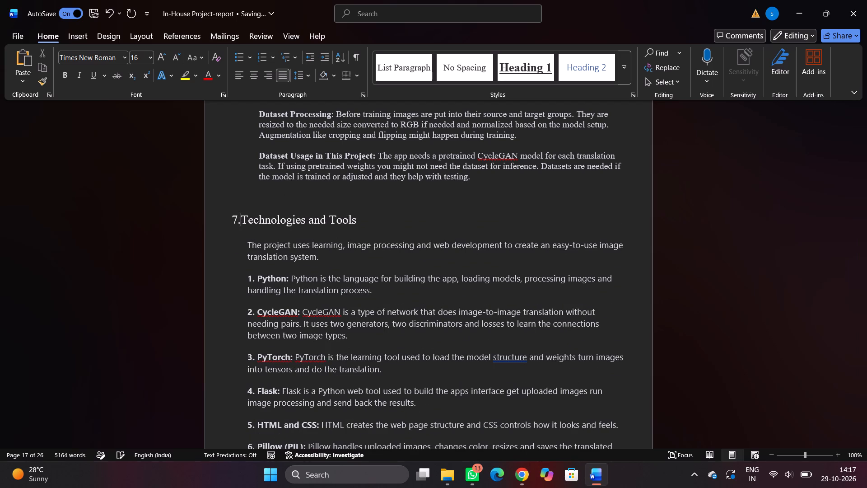
type("4")
key("space")
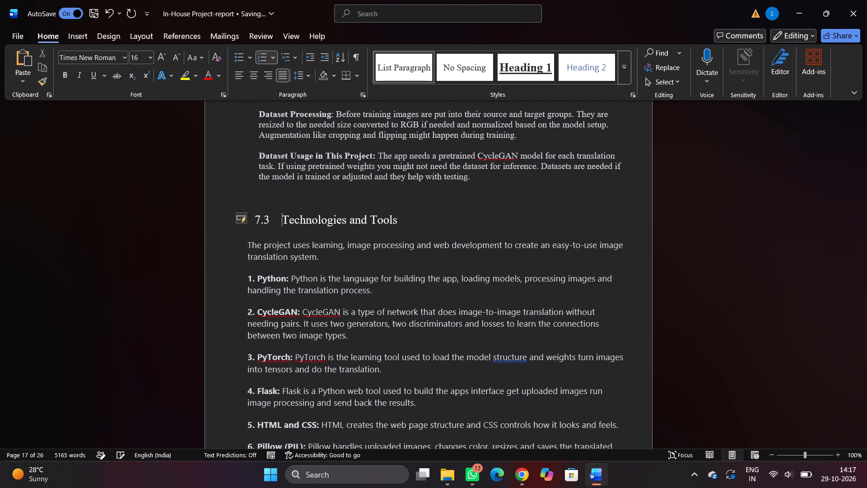
key("BackSpace")
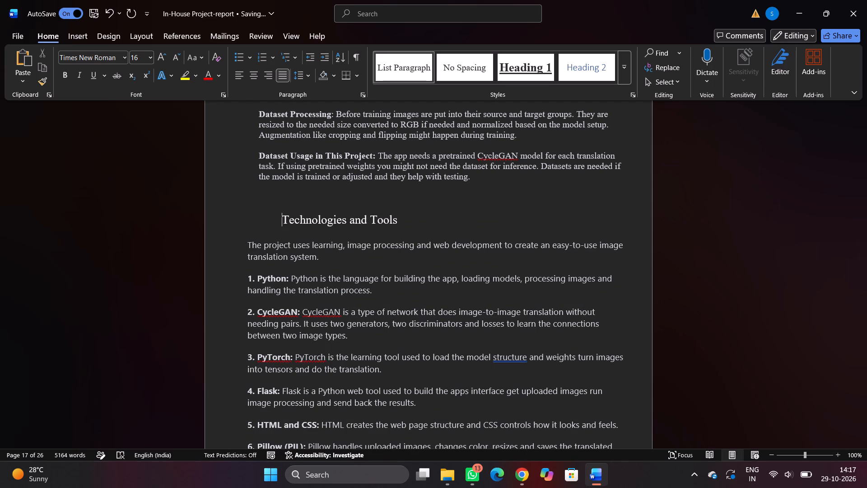
key("BackSpace")
type("7.4")
key("space")
Make the 7.4 Technologies and Tools heading bold.
scroll(240, 260, "up", 1)
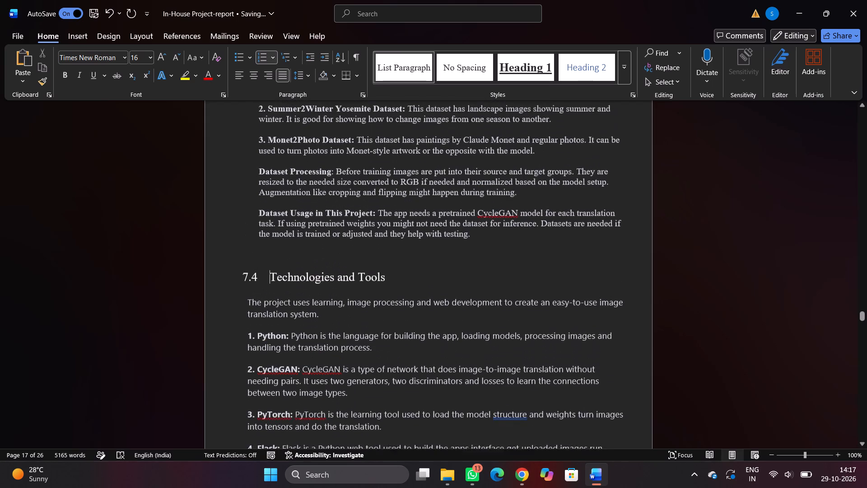
scroll(240, 260, "up", 1)
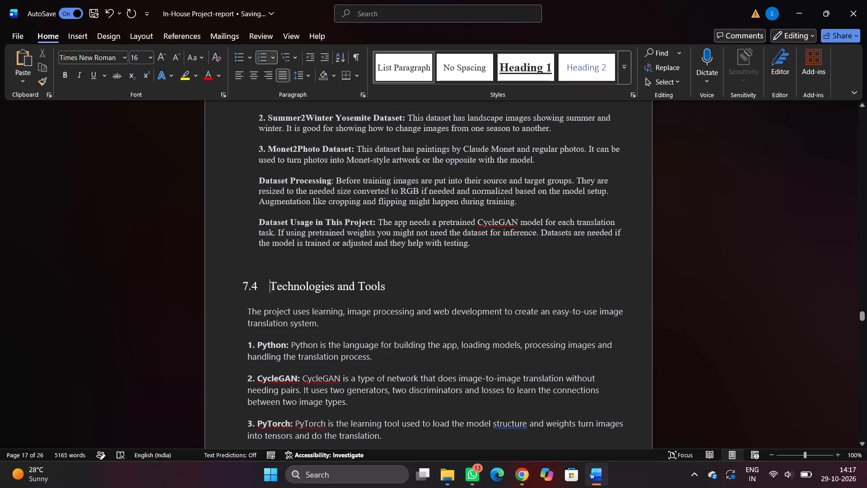
left_click_drag(409, 285, 241, 284)
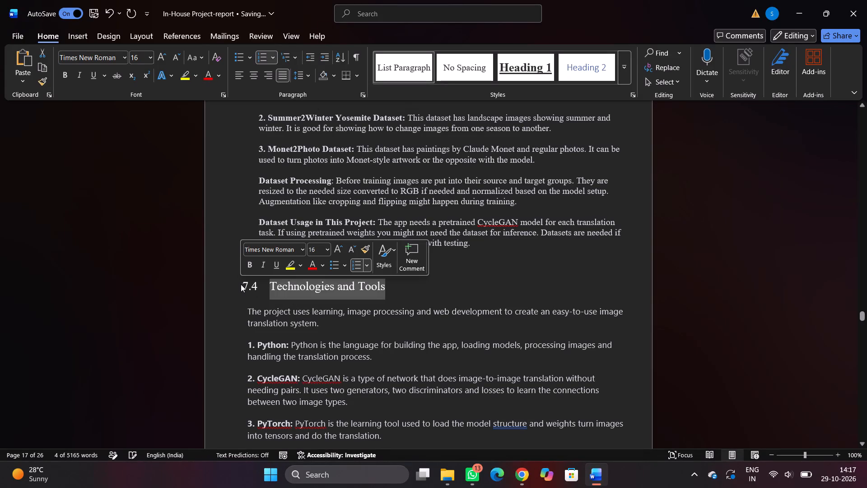
left_click(247, 267)
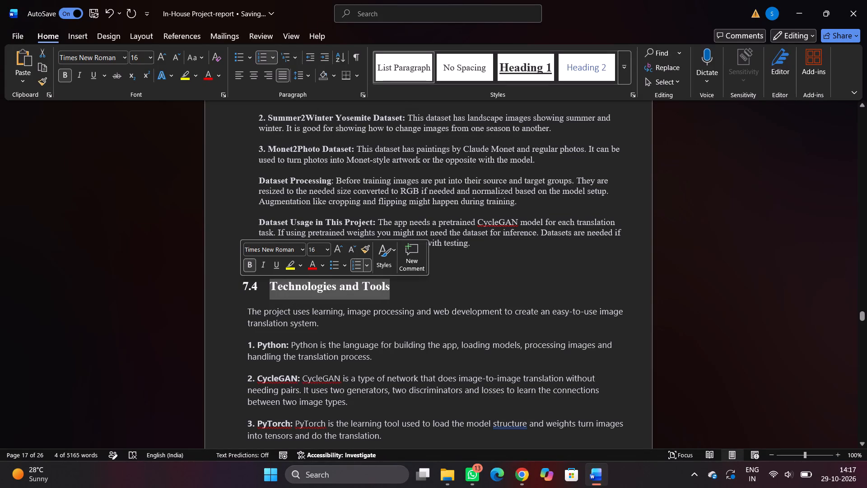
left_click(232, 311)
Review the heading, numbered-item and bullet formatting from section 7.4 back through chapter 6 as far as section 6.1.
scroll(232, 311, "up", 1)
scroll(302, 258, "up", 1)
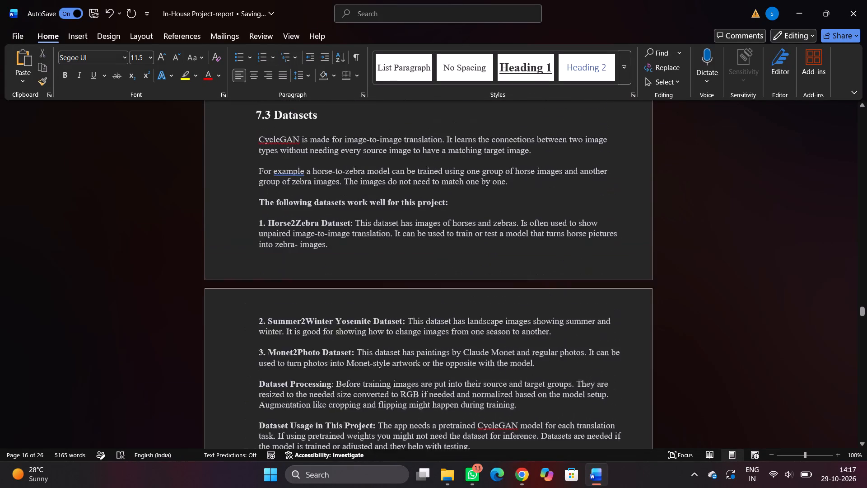
scroll(302, 258, "up", 2)
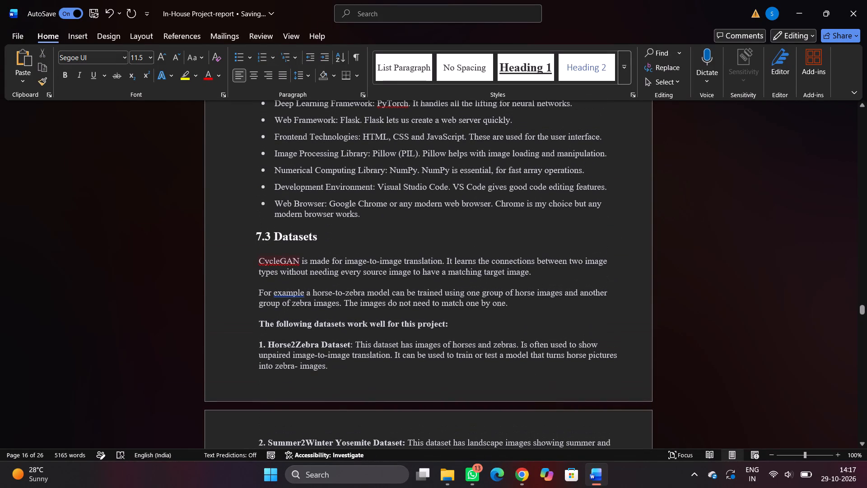
scroll(271, 237, "up", 2)
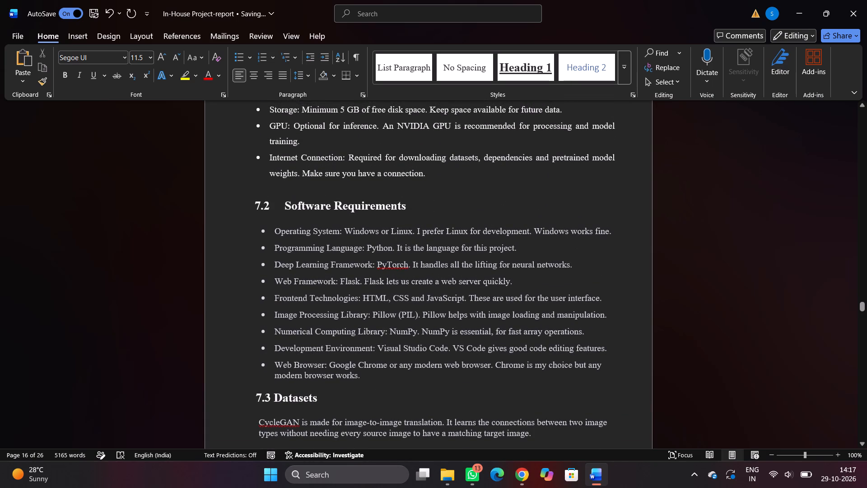
scroll(271, 237, "up", 4)
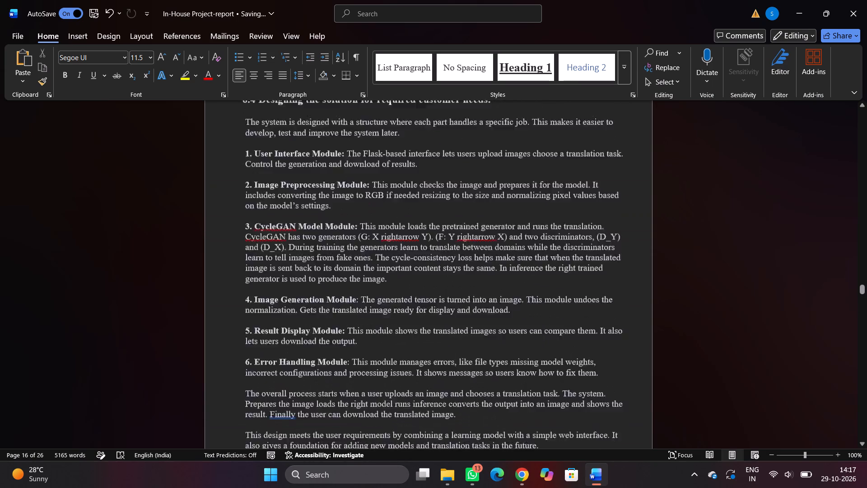
scroll(271, 237, "up", 2)
scroll(271, 237, "down", 2)
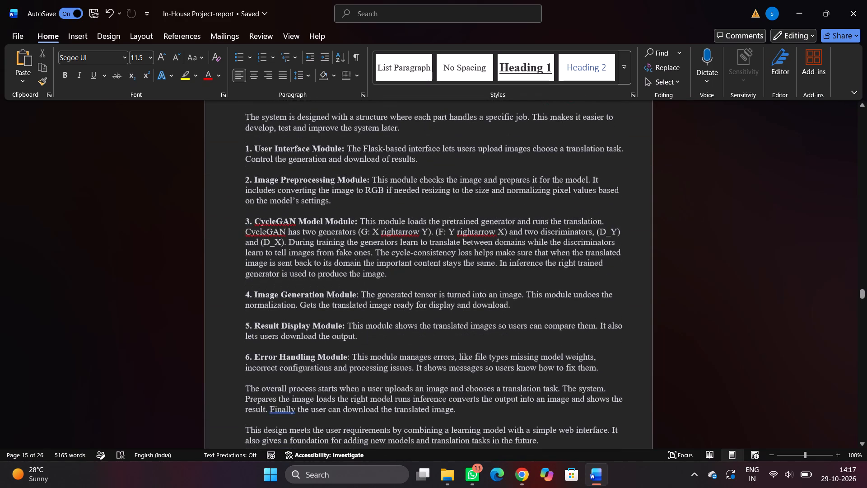
scroll(271, 237, "up", 2)
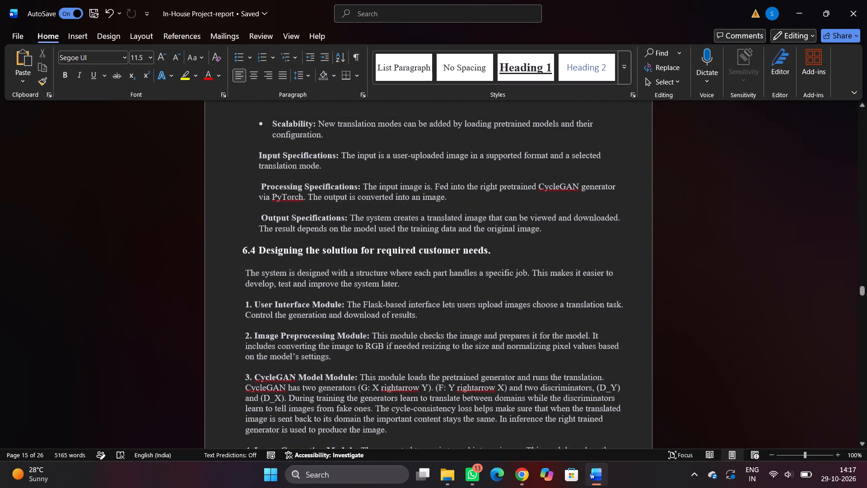
scroll(271, 237, "up", 5)
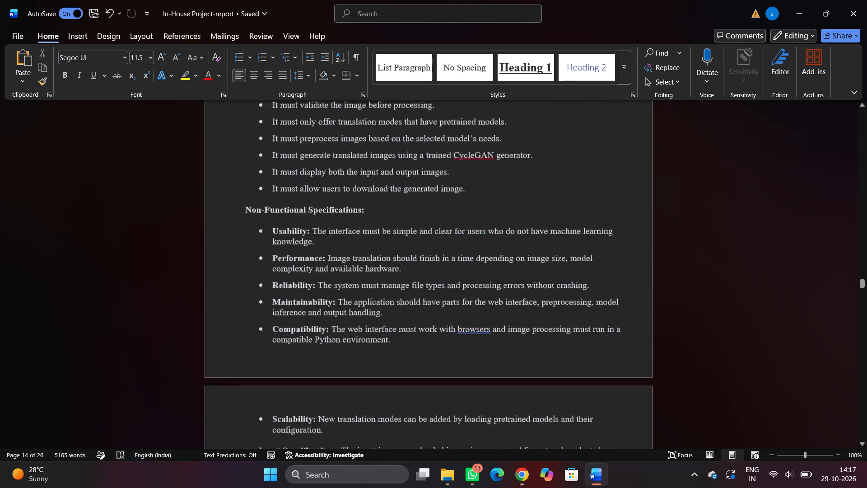
scroll(271, 237, "down", 4)
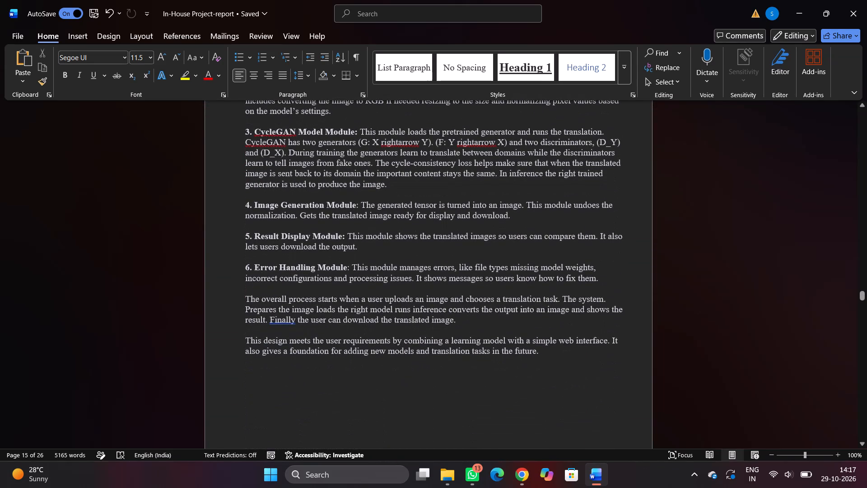
scroll(271, 237, "up", 7)
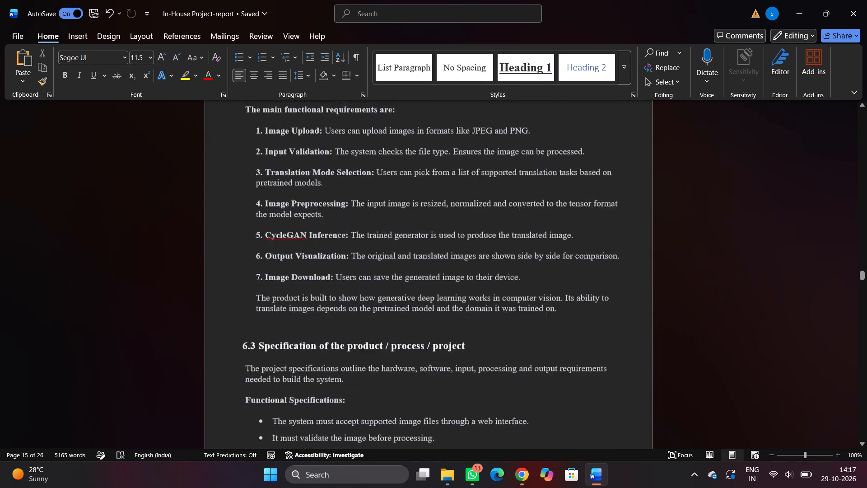
scroll(271, 237, "up", 3)
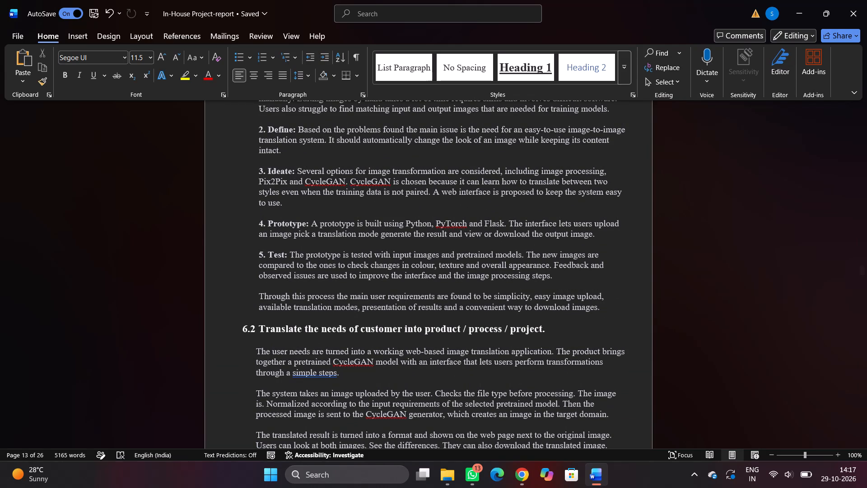
scroll(271, 237, "down", 3)
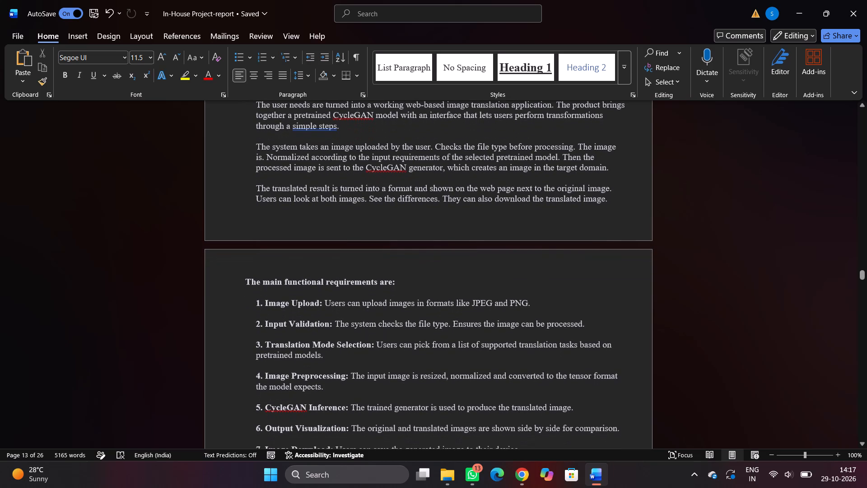
scroll(271, 237, "down", 3)
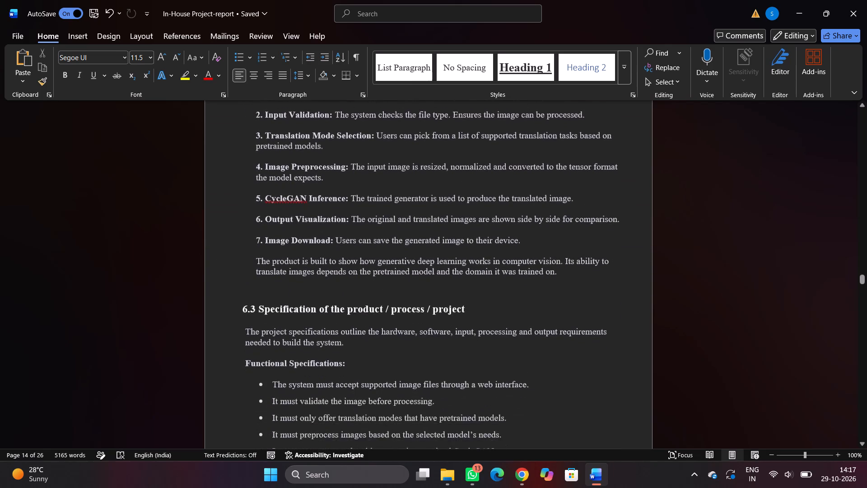
scroll(271, 237, "down", 1)
scroll(271, 237, "up", 3)
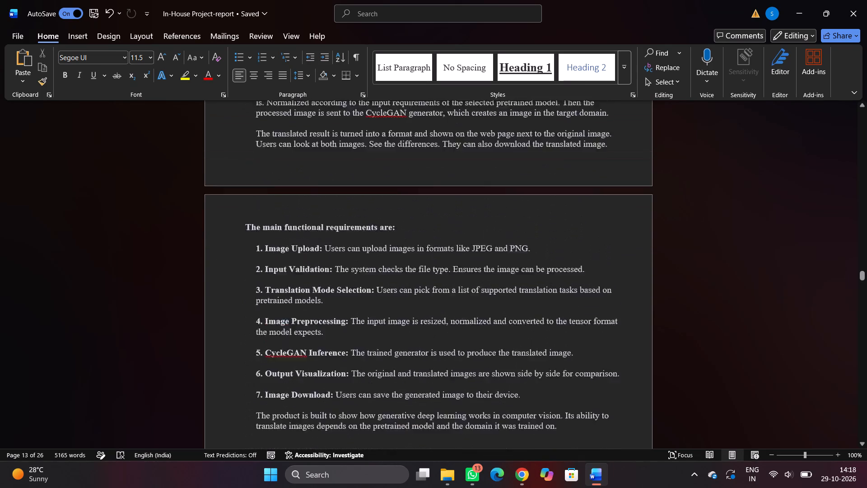
scroll(271, 237, "up", 1)
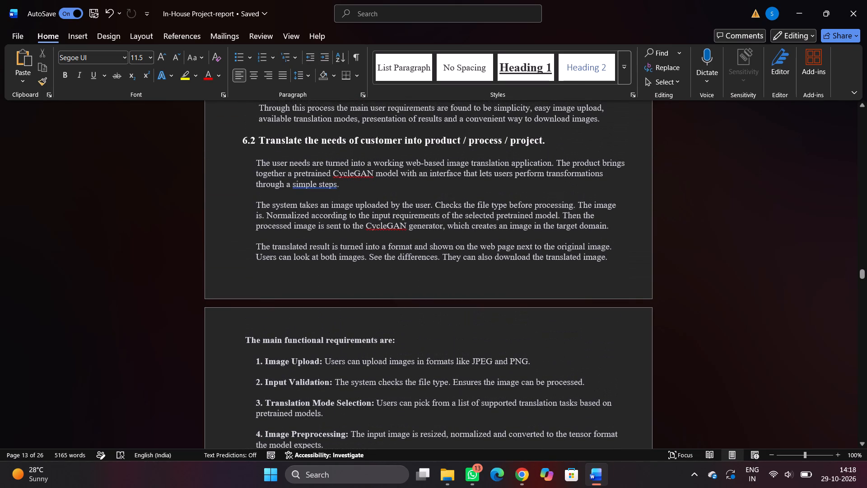
scroll(271, 237, "up", 1)
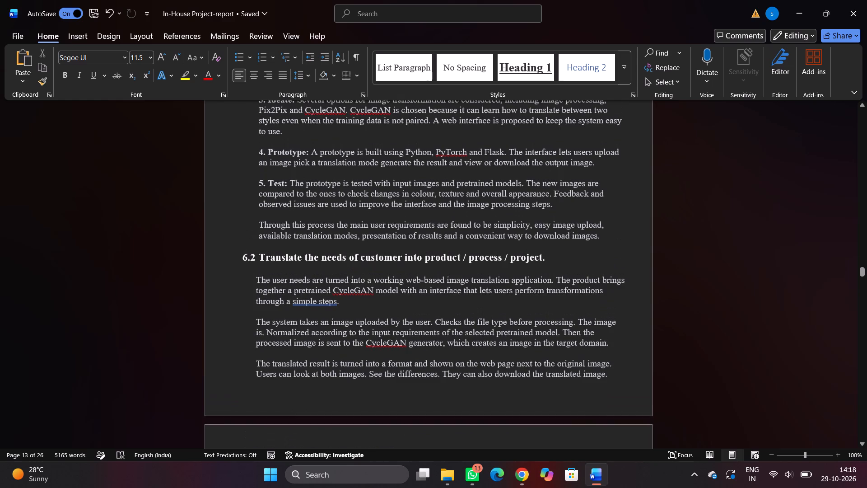
scroll(271, 237, "down", 3)
scroll(271, 237, "up", 3)
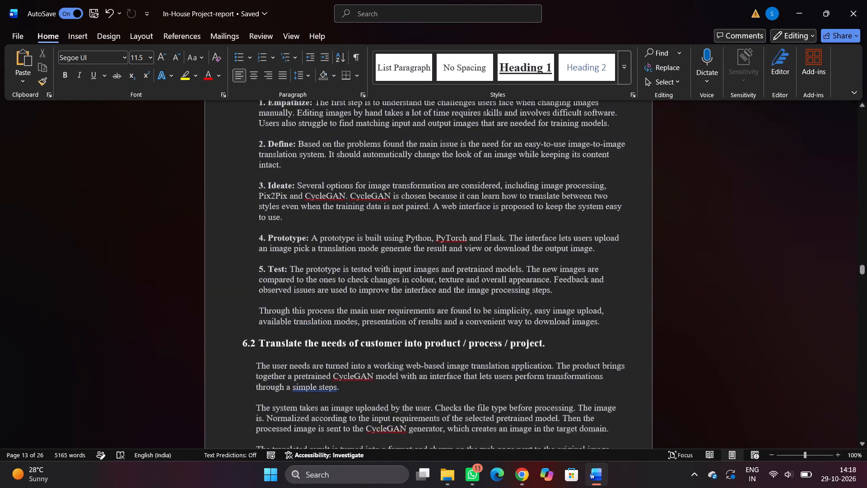
scroll(271, 237, "down", 1)
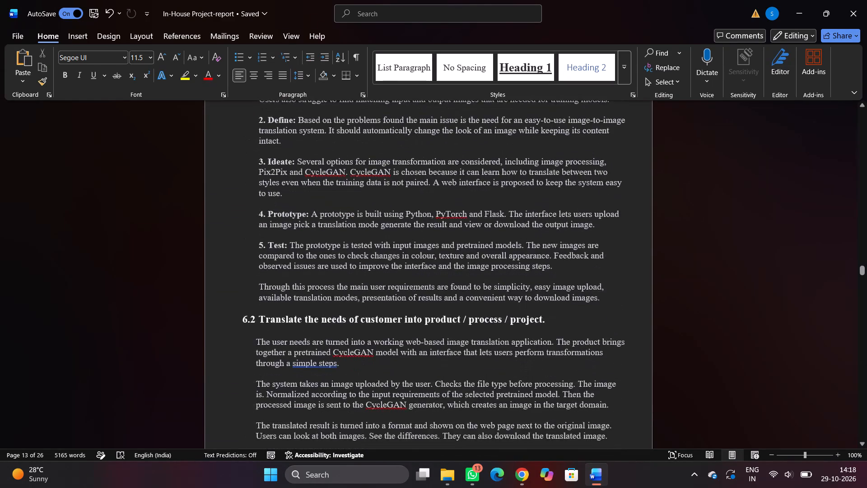
Compare the indentation and spacing of headings and lists from section 6.3 forward through sections 7.1 to 7.4.
scroll(271, 237, "down", 3)
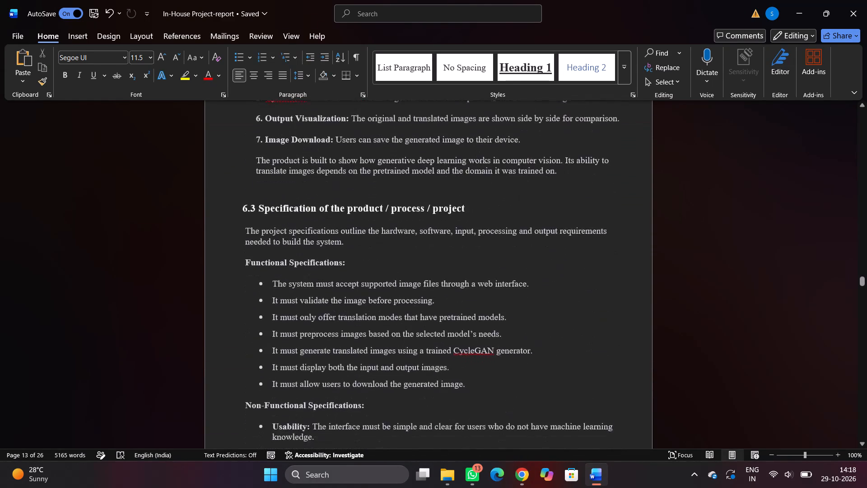
scroll(271, 237, "down", 3)
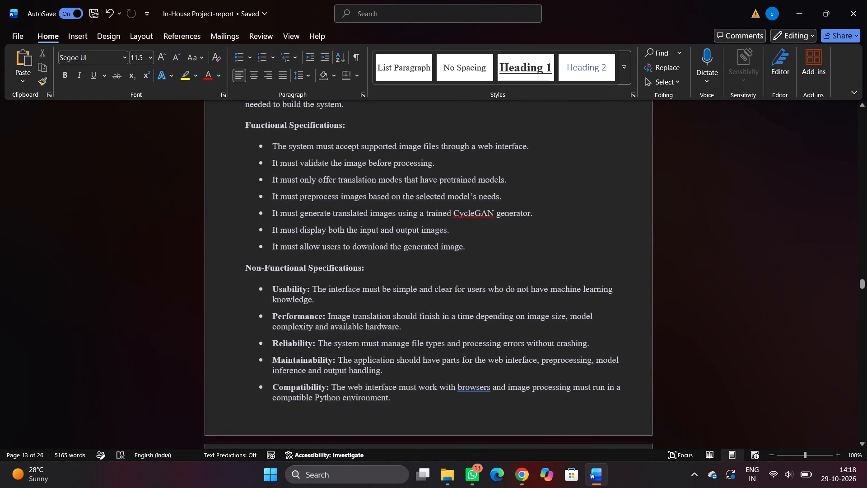
scroll(271, 237, "down", 3)
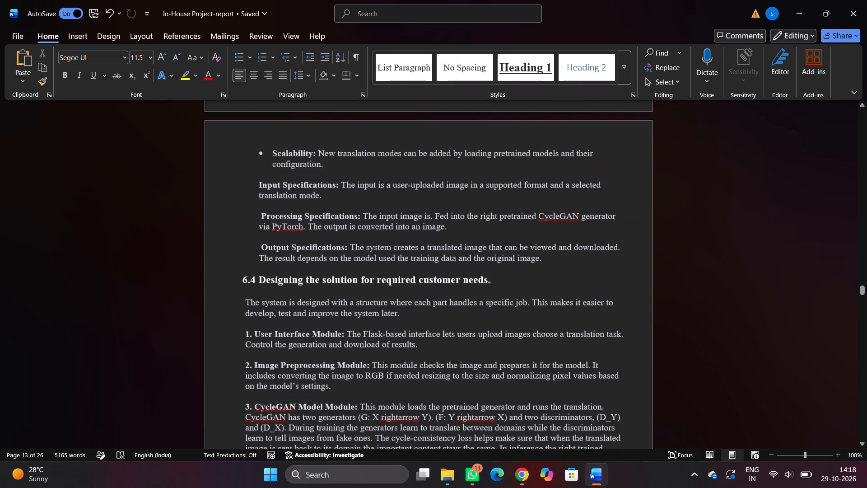
scroll(271, 237, "down", 3)
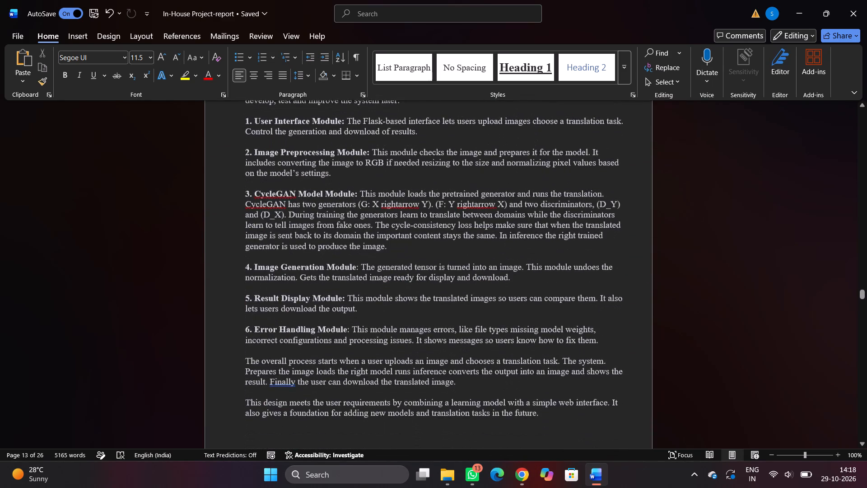
scroll(271, 237, "down", 5)
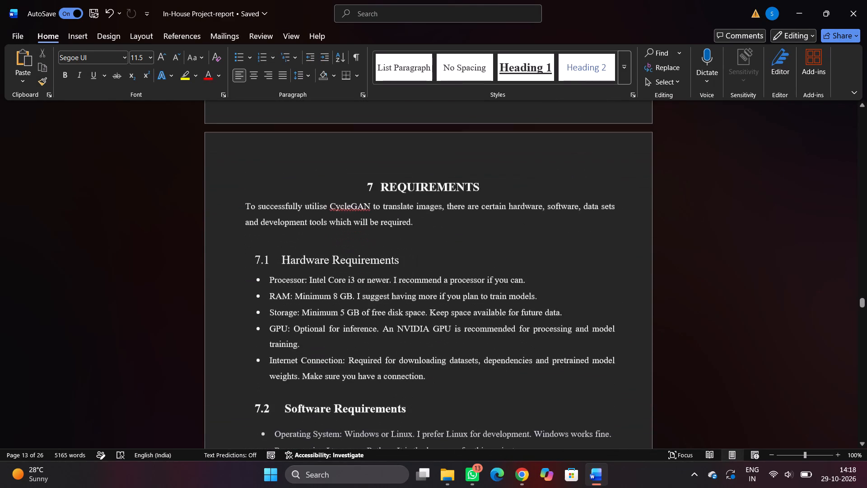
scroll(271, 237, "down", 3)
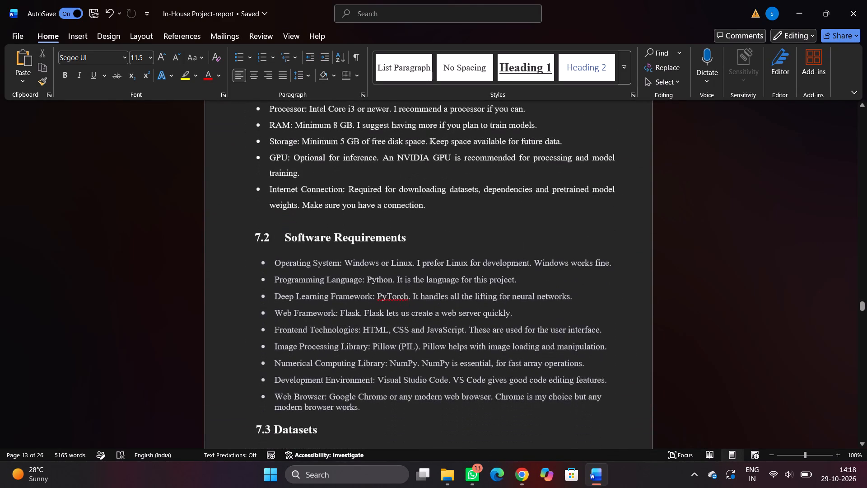
scroll(271, 237, "down", 3)
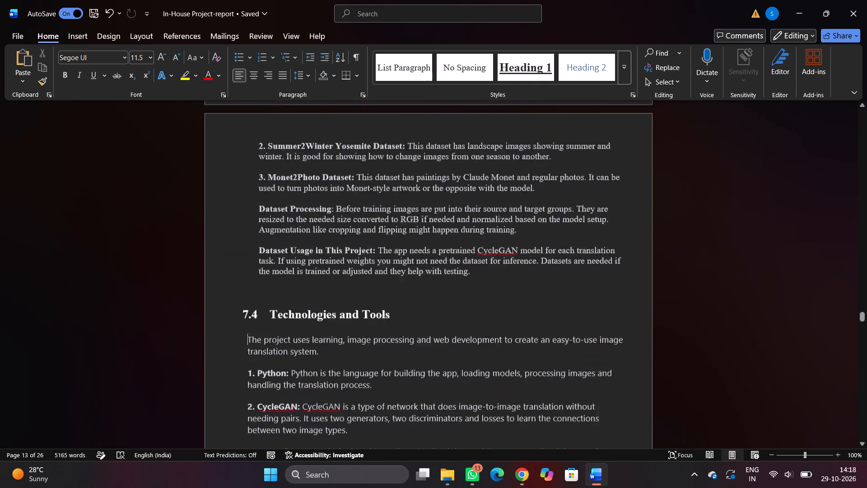
Decrease the indent of the 8. Torchvision paragraph in section 7.4 to align it with the other numbered tools.
scroll(271, 237, "down", 2)
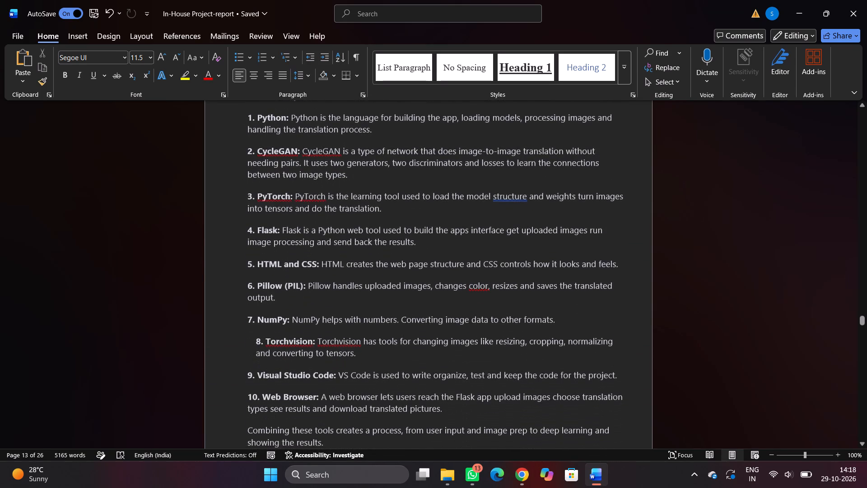
scroll(271, 237, "down", 1)
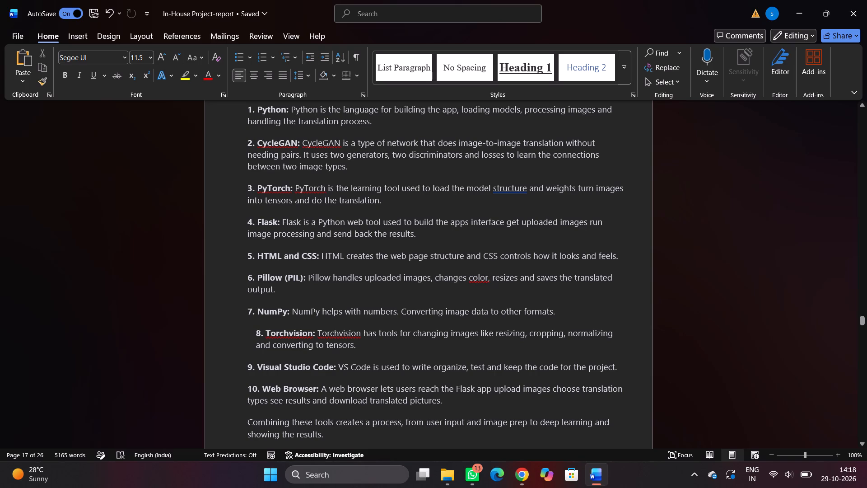
left_click_drag(251, 333, 373, 346)
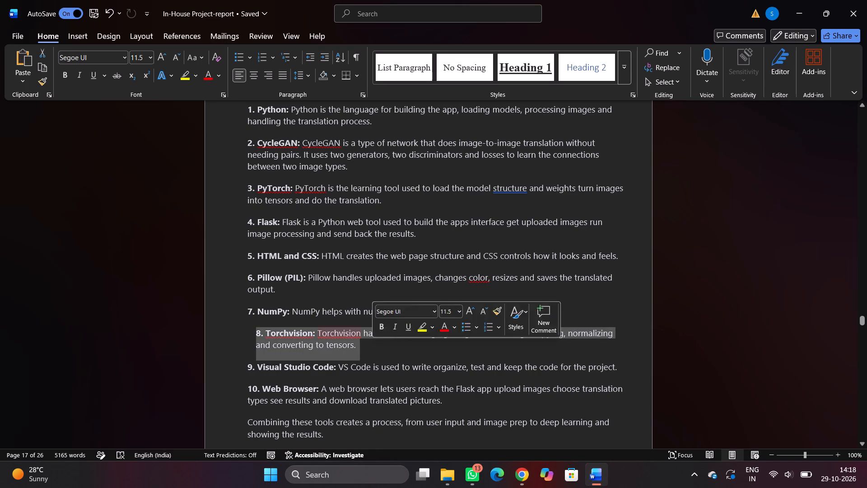
left_click(304, 61)
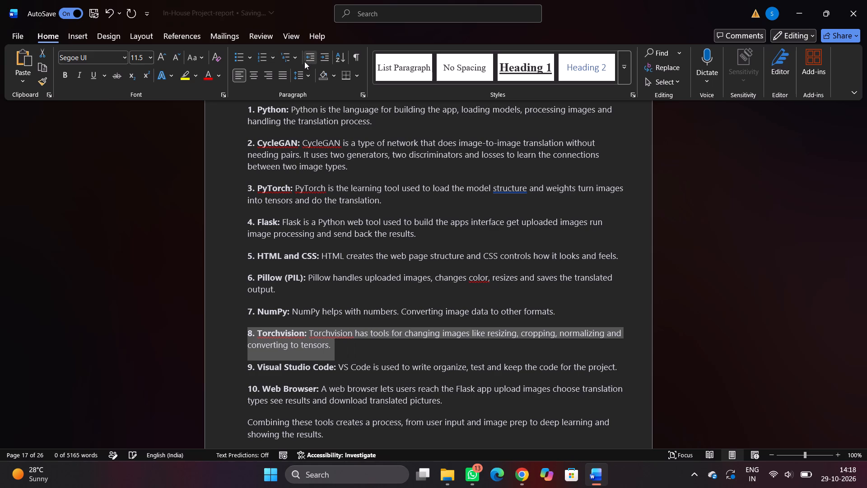
left_click(224, 241)
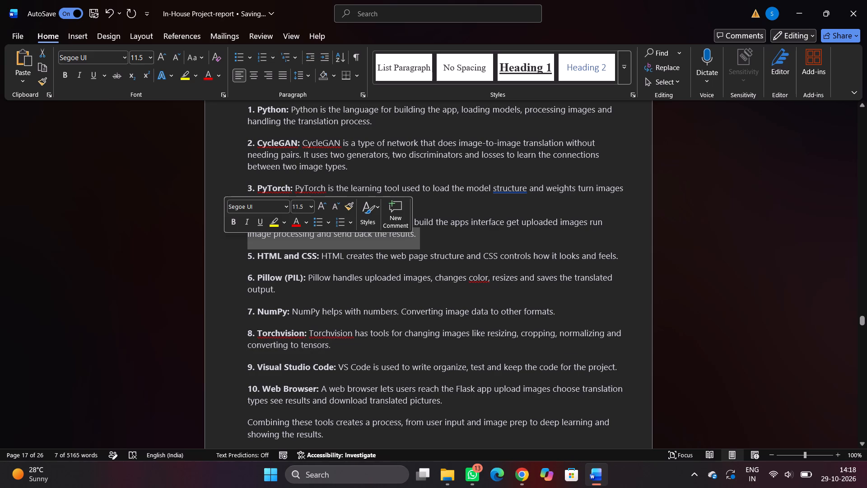
Increase the indent of the 7.4 Technologies and Tools heading by one level.
scroll(224, 241, "up", 4)
scroll(224, 241, "down", 1)
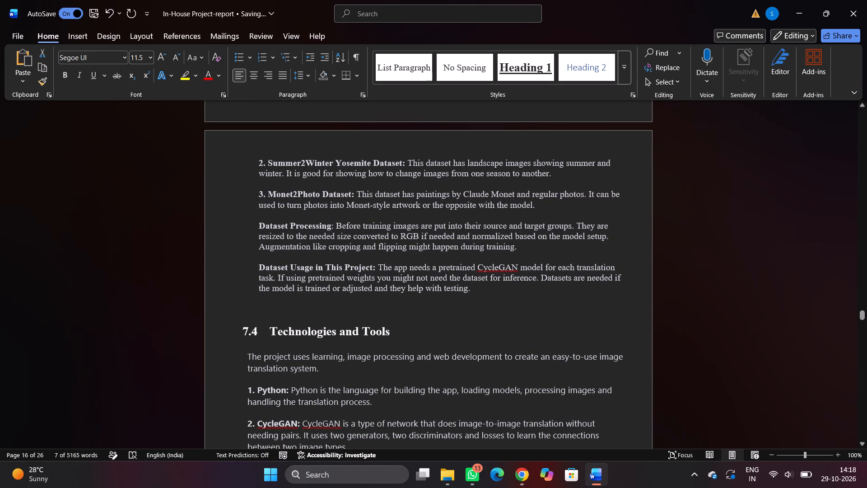
scroll(224, 241, "down", 2)
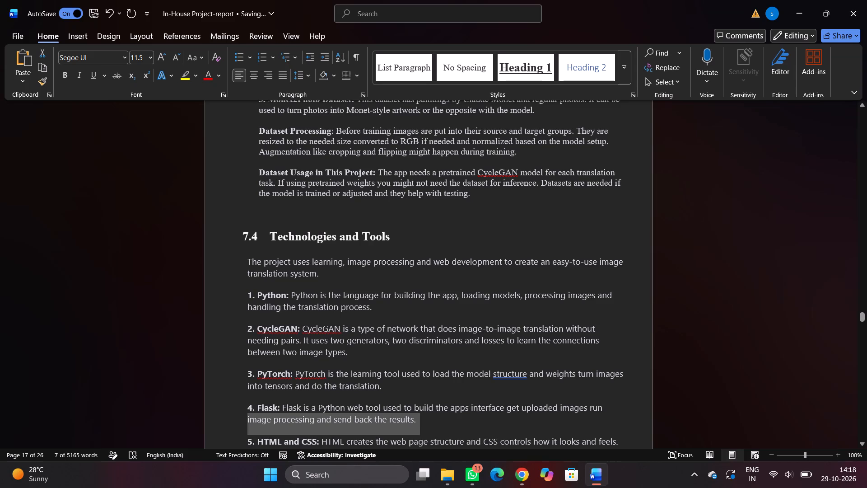
scroll(238, 256, "up", 2)
scroll(238, 256, "down", 2)
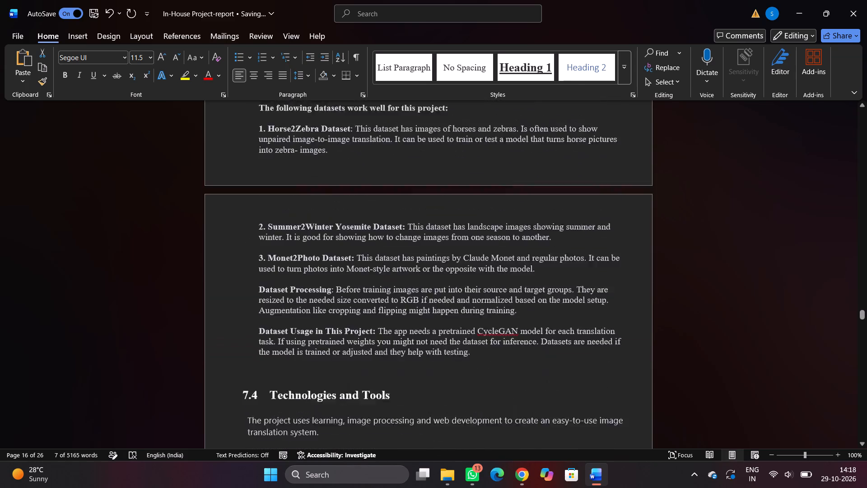
scroll(238, 256, "down", 1)
left_click_drag(236, 304, 399, 309)
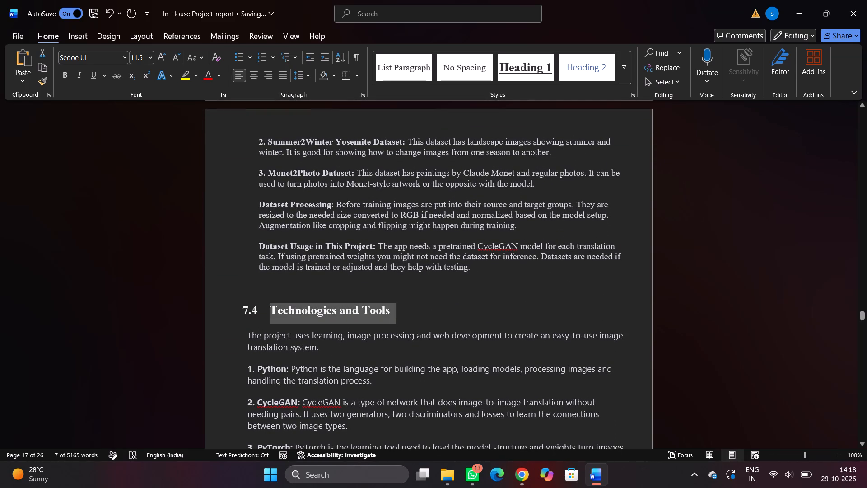
left_click_drag(399, 309, 403, 309)
left_click(322, 53)
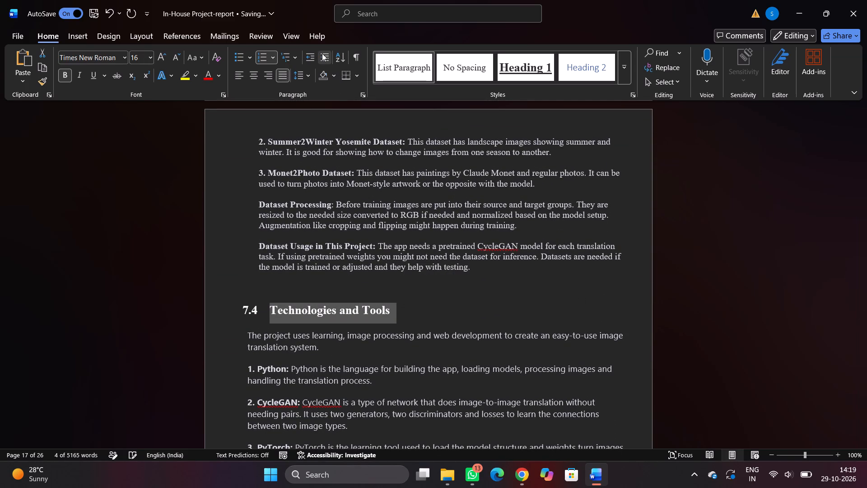
scroll(225, 319, "down", 1)
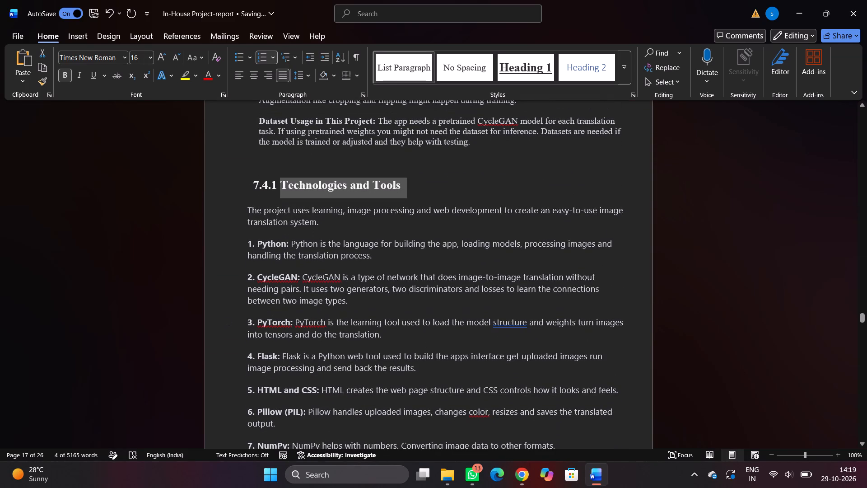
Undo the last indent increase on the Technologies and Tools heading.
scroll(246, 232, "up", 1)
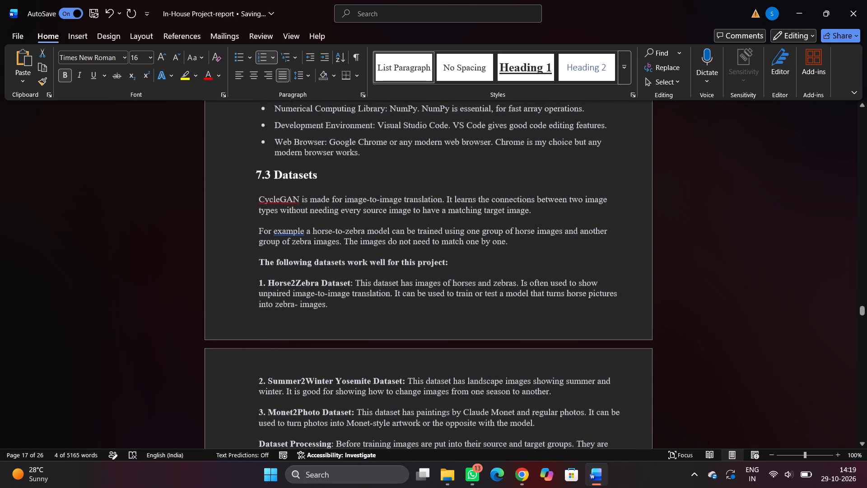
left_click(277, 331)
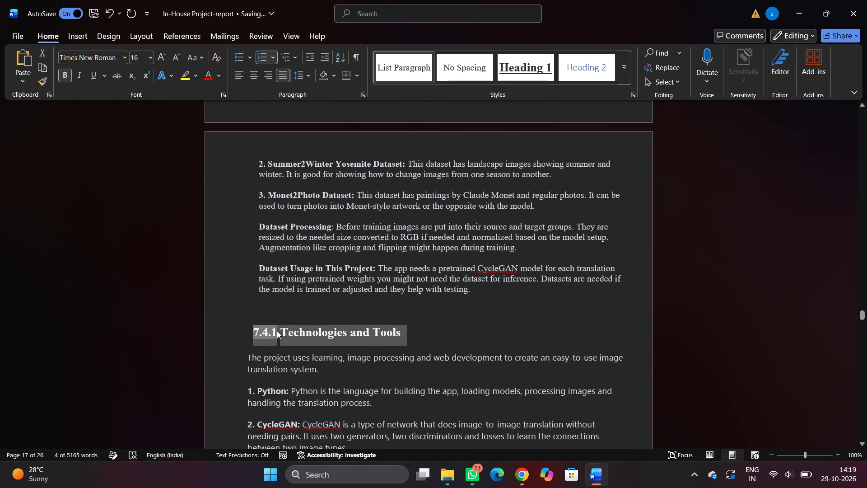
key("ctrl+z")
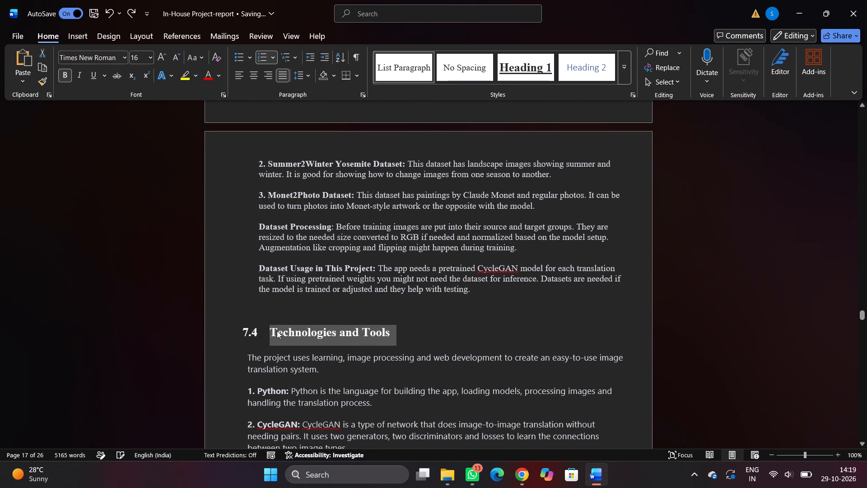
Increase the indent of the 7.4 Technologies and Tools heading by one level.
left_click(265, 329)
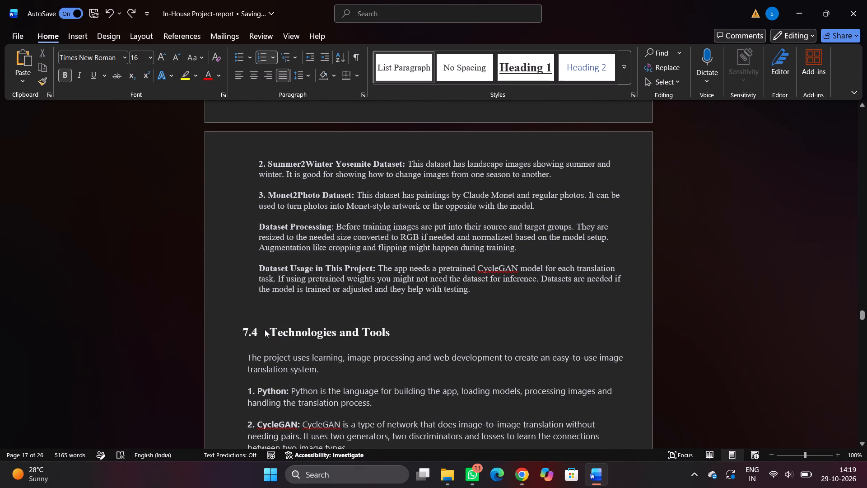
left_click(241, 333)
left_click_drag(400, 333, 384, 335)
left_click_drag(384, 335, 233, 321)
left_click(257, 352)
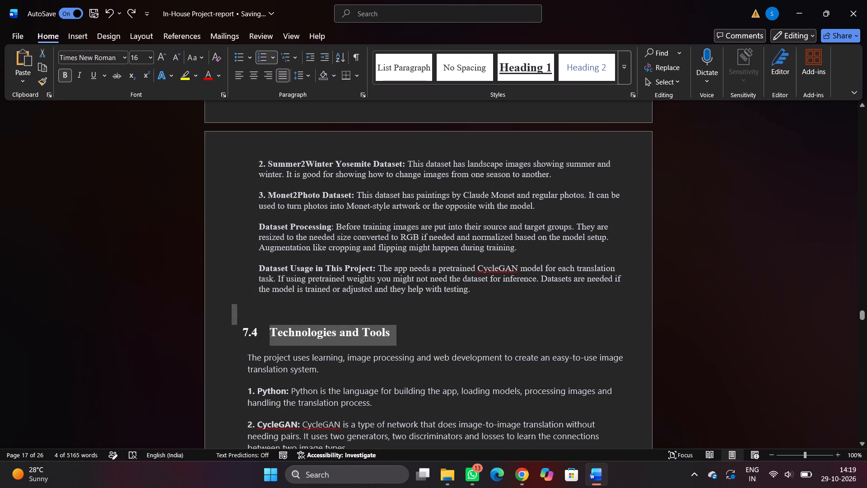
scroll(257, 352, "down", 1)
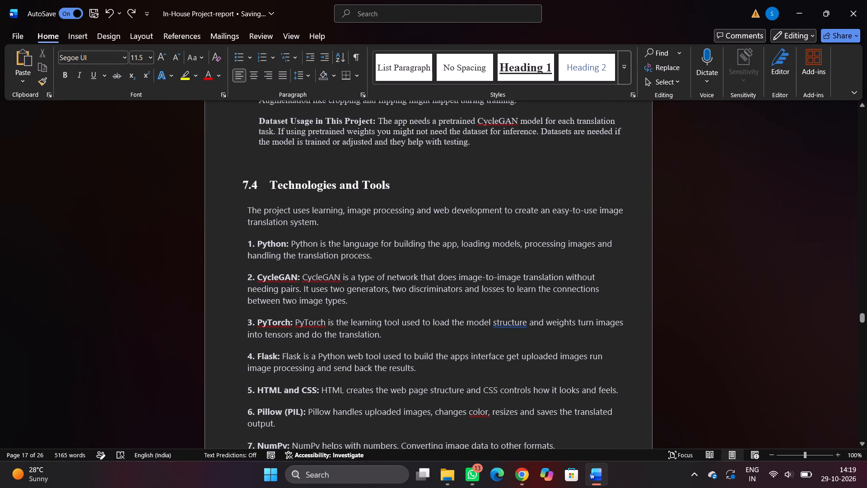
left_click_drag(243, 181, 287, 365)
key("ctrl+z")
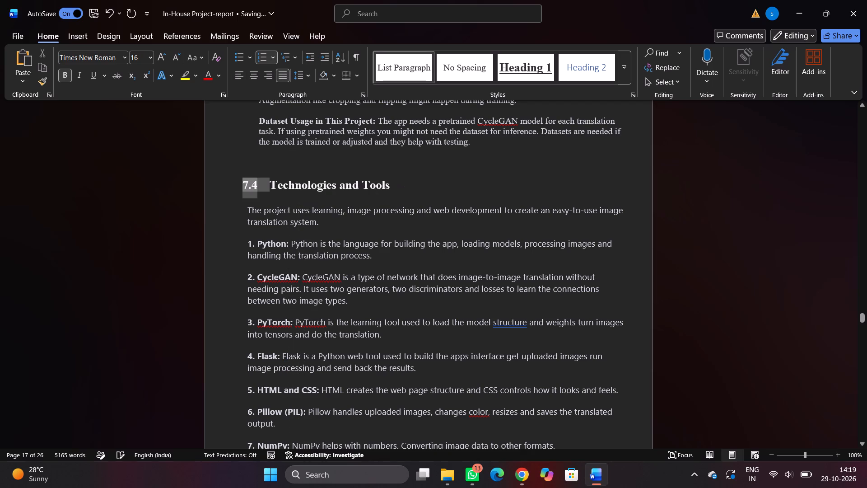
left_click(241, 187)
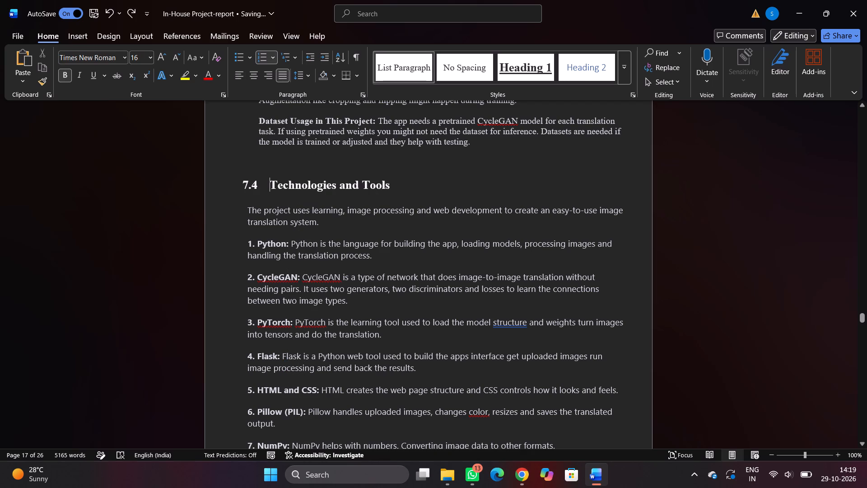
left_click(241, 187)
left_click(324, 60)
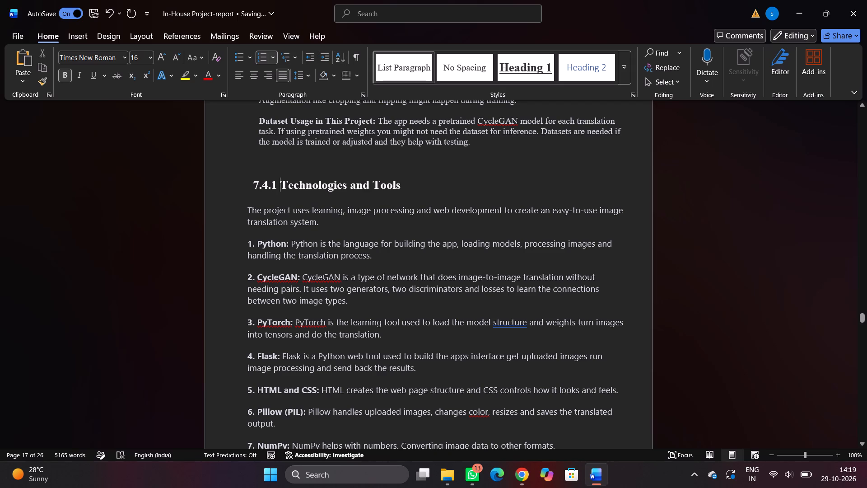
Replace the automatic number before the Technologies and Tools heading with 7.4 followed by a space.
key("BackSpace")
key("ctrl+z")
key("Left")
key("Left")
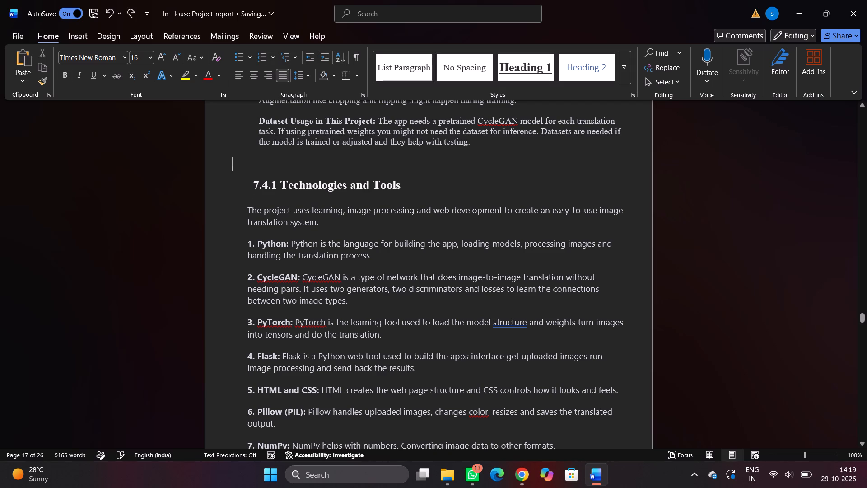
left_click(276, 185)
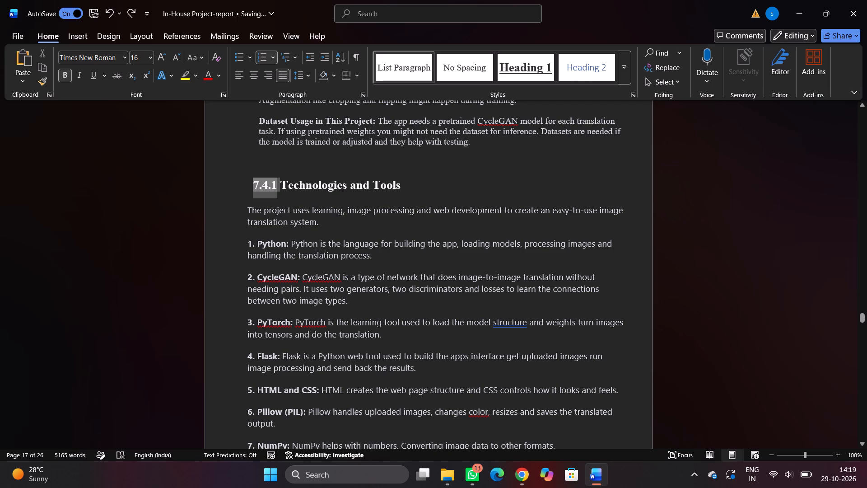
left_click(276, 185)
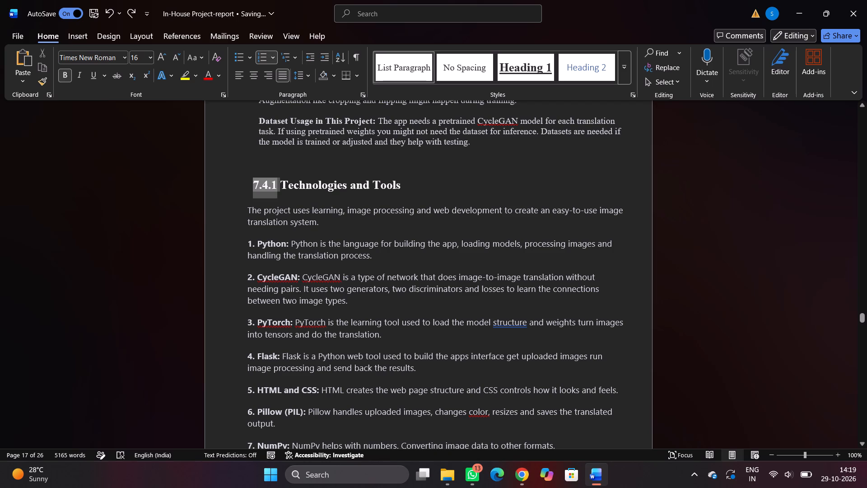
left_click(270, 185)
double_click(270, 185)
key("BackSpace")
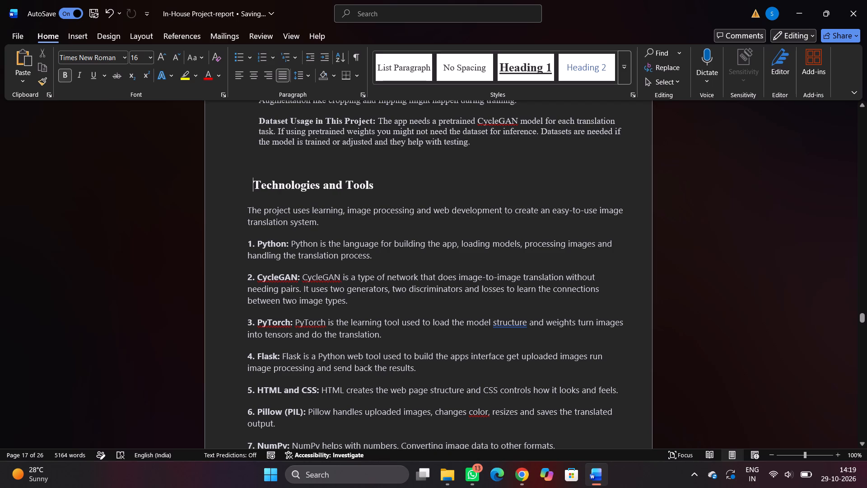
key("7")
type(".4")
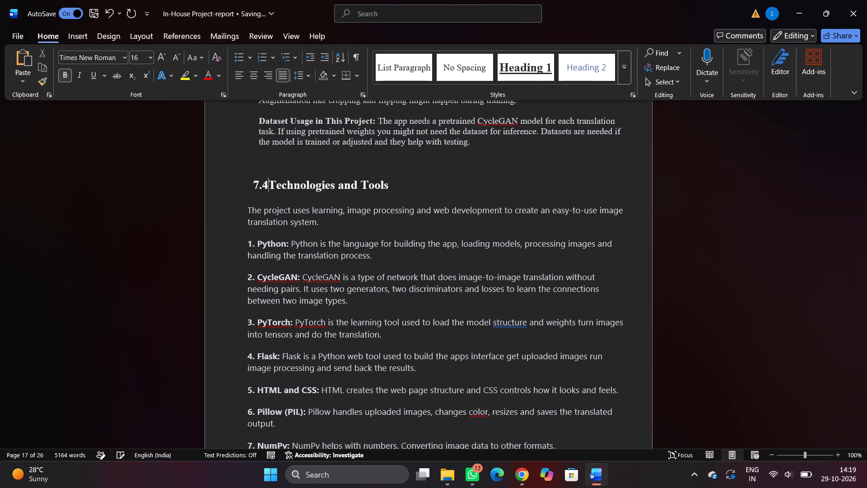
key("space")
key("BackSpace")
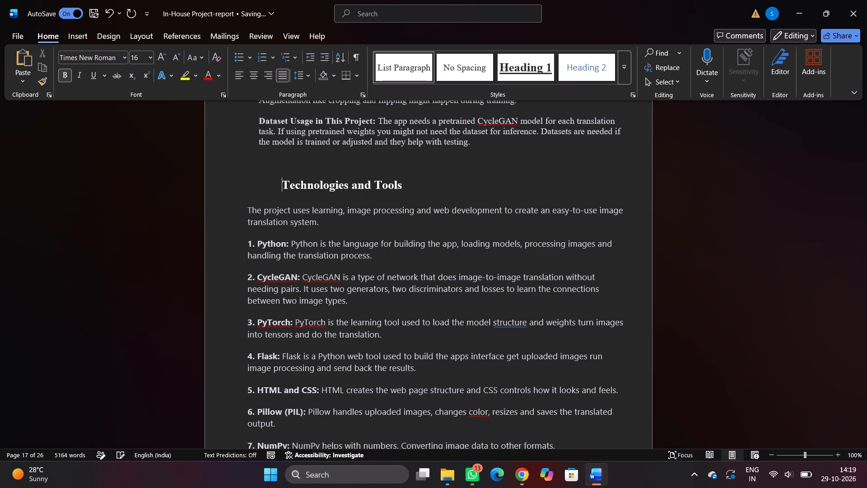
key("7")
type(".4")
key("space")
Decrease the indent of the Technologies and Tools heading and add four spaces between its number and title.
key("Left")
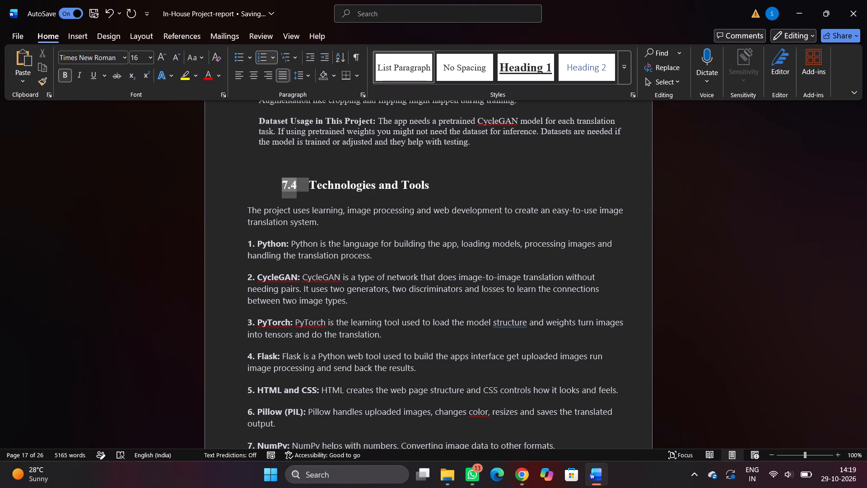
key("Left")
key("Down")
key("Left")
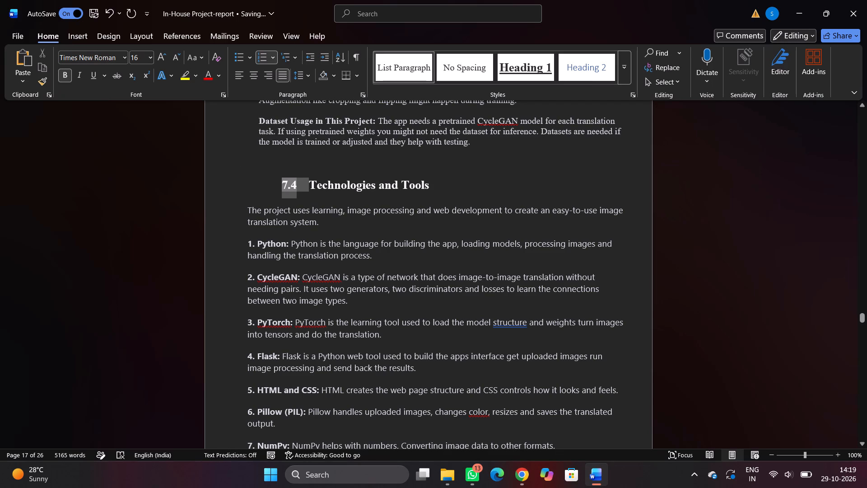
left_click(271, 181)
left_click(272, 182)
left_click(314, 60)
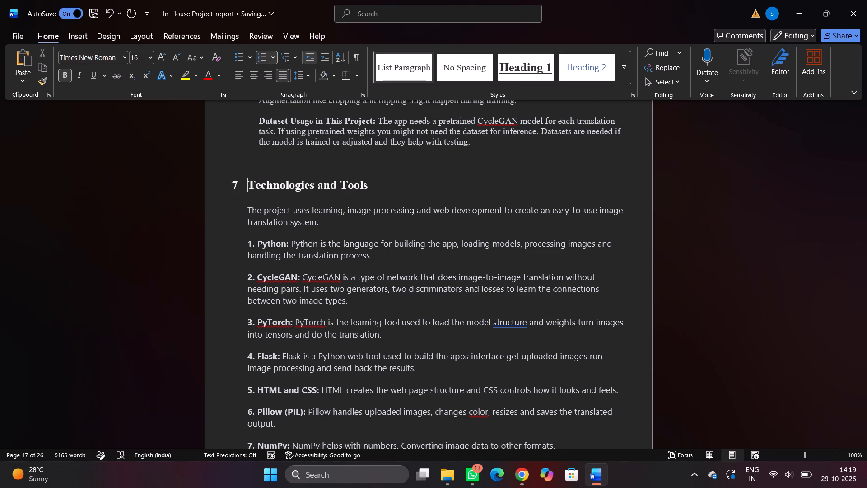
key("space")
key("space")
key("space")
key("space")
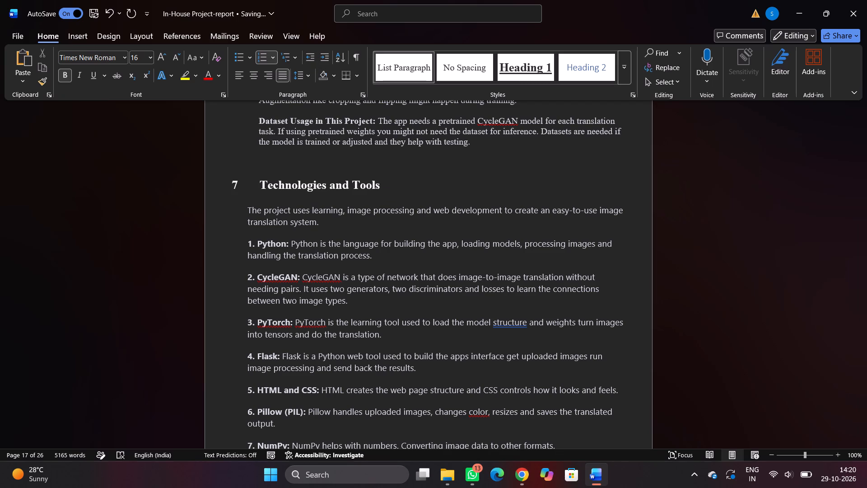
Remove the heading's number and added spaces, and enter ten leading spaces and 7.4 before Technologies and Tools.
key("BackSpace")
key("BackSpace")
key("BackSpace")
key("BackSpace")
key("BackSpace")
key("BackSpace")
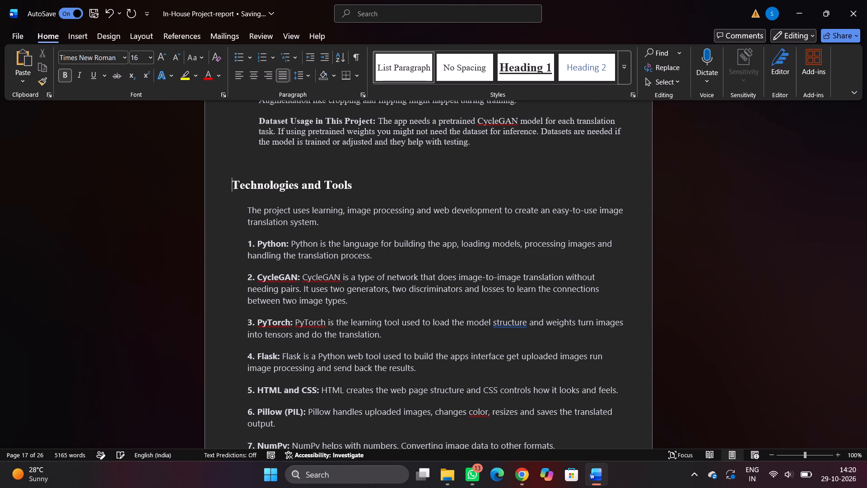
key("space")
key("space")
key("space")
key("space")
key("space")
key("space")
key("space")
key("space")
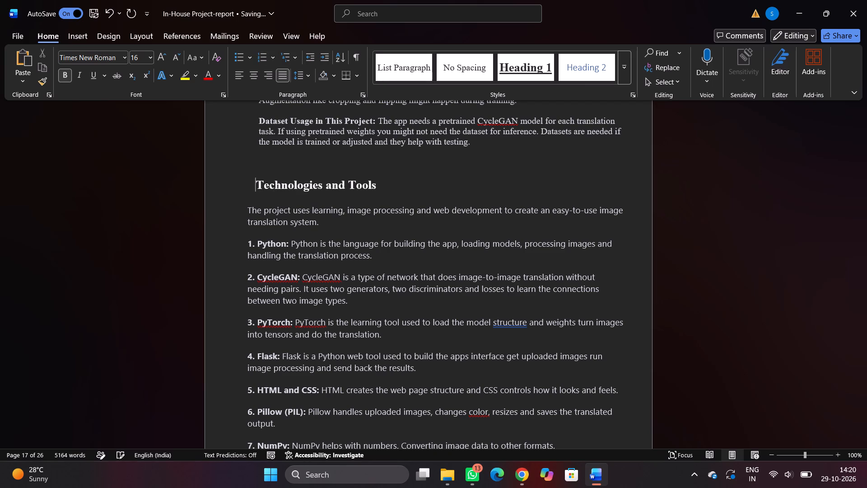
key("space")
key("space")
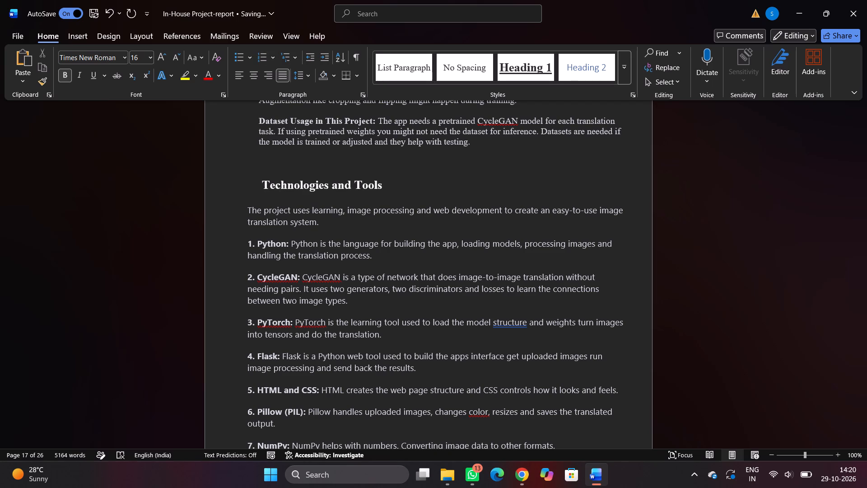
key("7")
type(".4")
key("space")
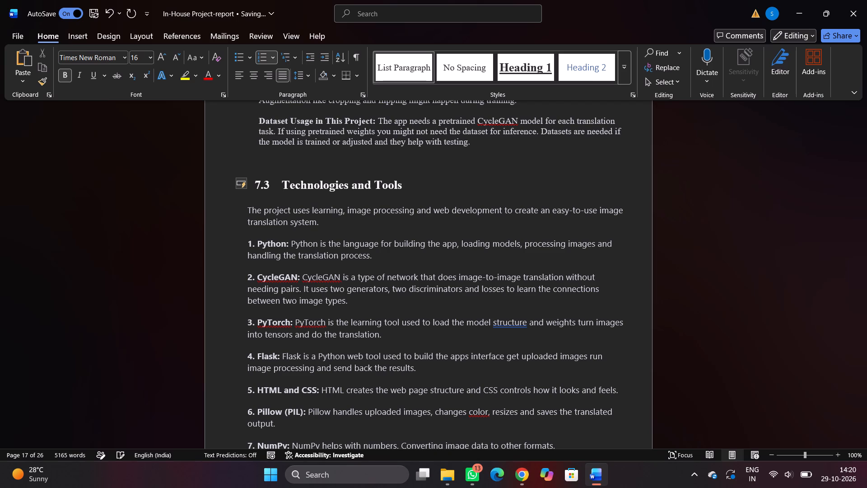
Compare the Technologies and Tools heading's numbering and alignment with the preceding chapter 7 headings, back to 7 Requirements.
scroll(206, 207, "up", 3)
scroll(206, 207, "down", 3)
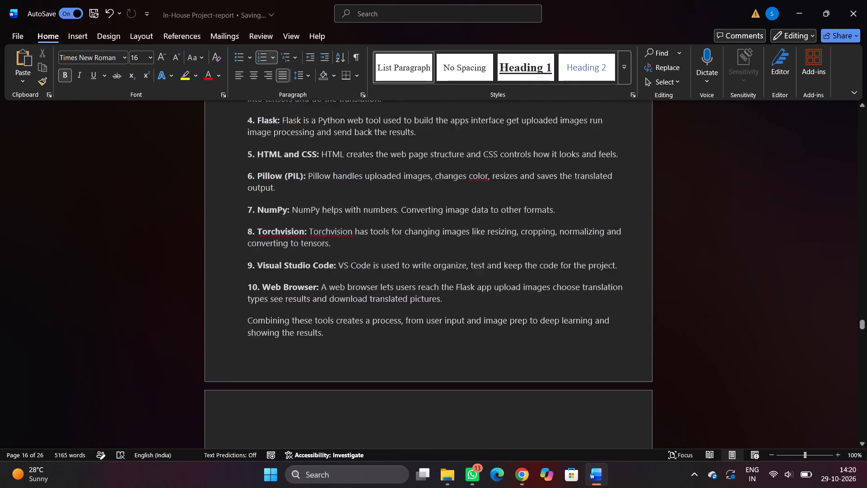
scroll(206, 207, "up", 4)
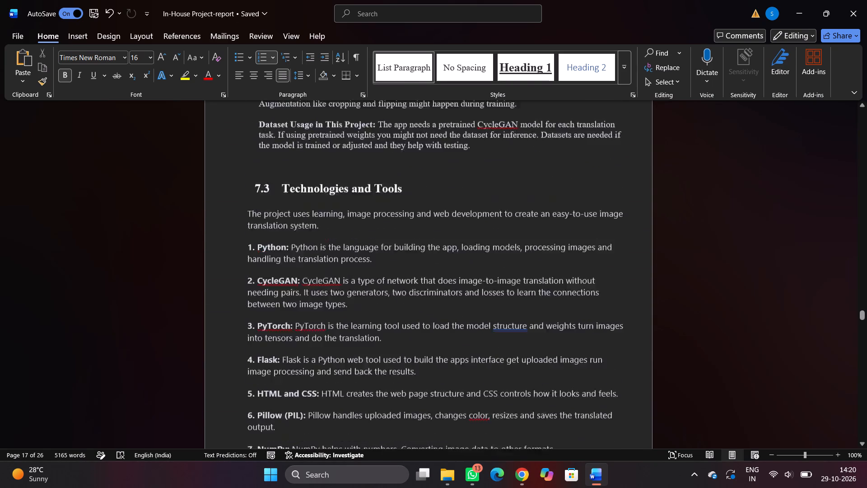
scroll(206, 207, "up", 2)
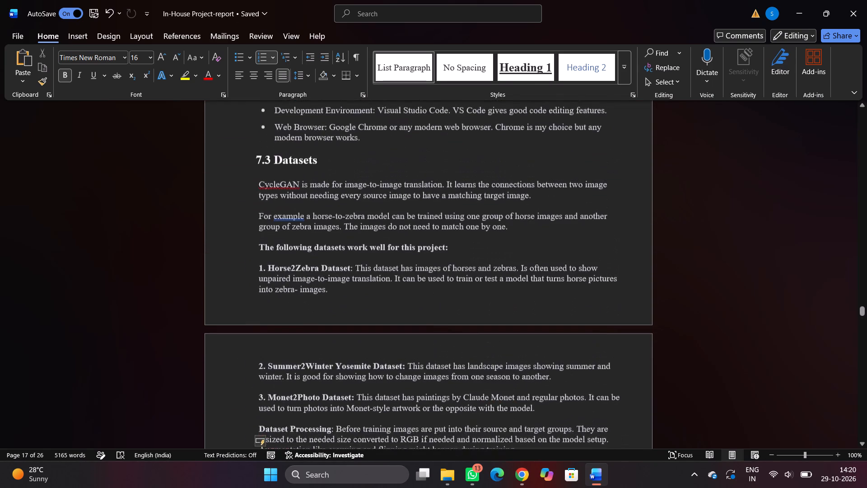
scroll(206, 207, "up", 2)
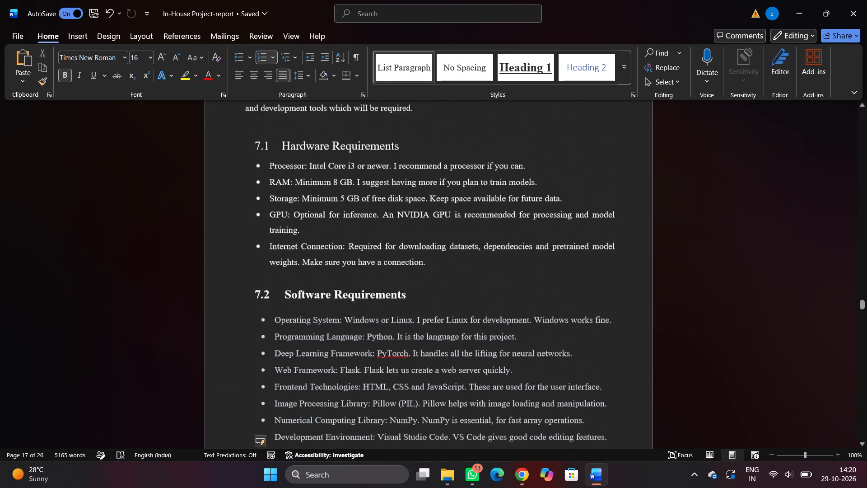
scroll(206, 207, "up", 1)
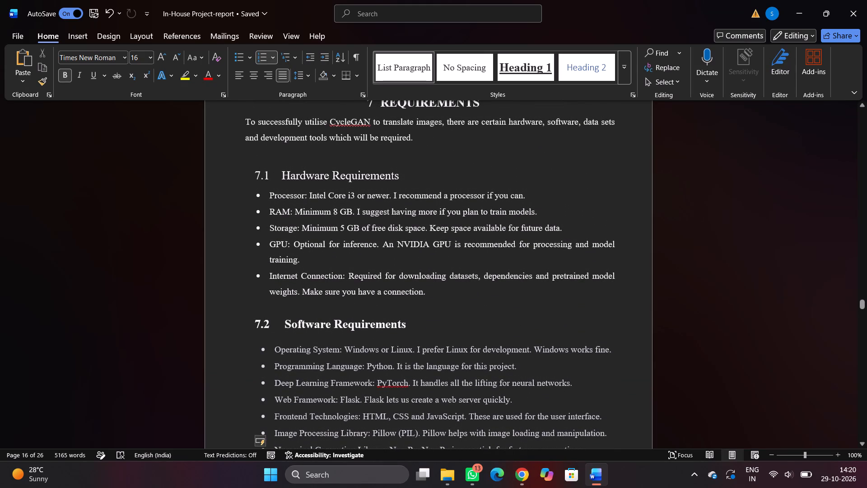
Remove the extra space between the 7.2 number and the Software Requirements heading title, keeping the automatic number.
scroll(206, 207, "down", 1)
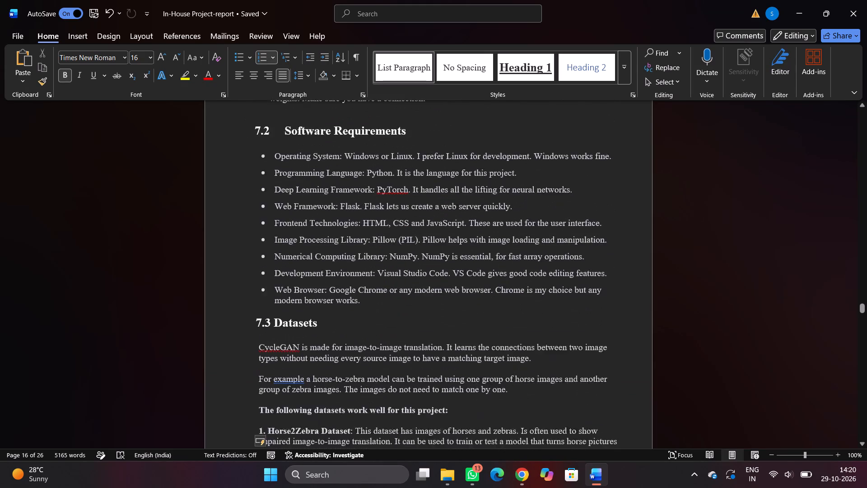
scroll(206, 207, "down", 1)
scroll(206, 207, "up", 1)
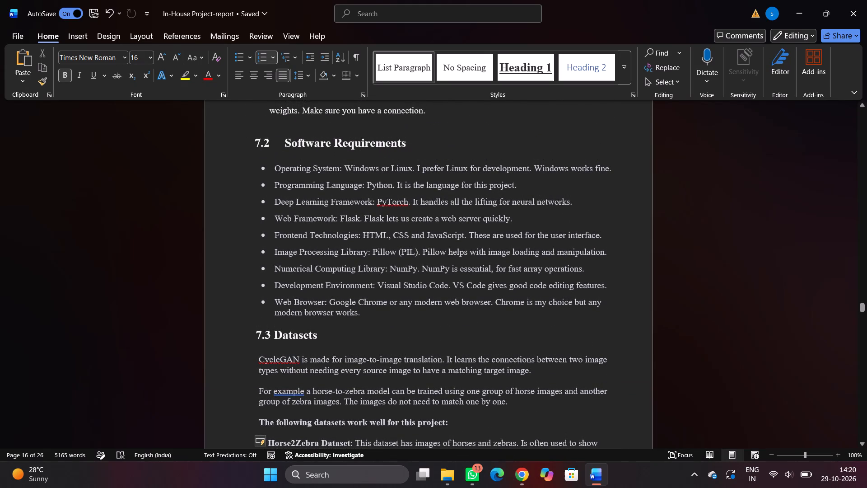
scroll(303, 211, "up", 1)
left_click(283, 176)
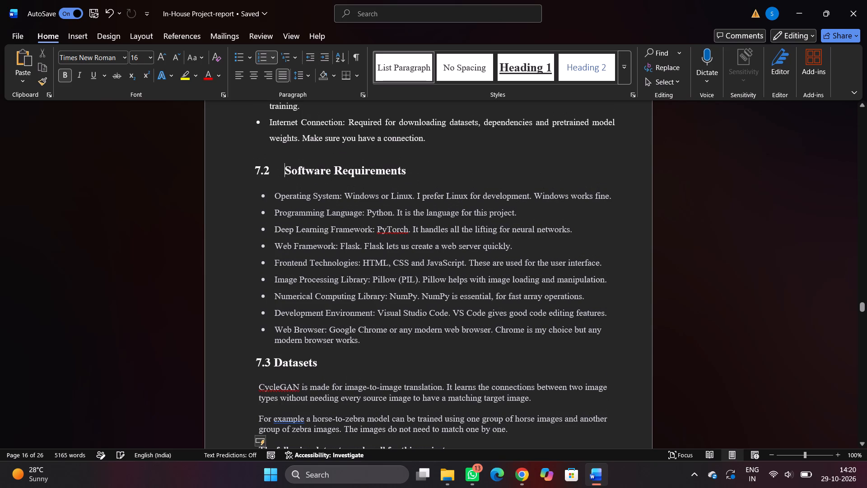
key("BackSpace")
key("BackSpace")
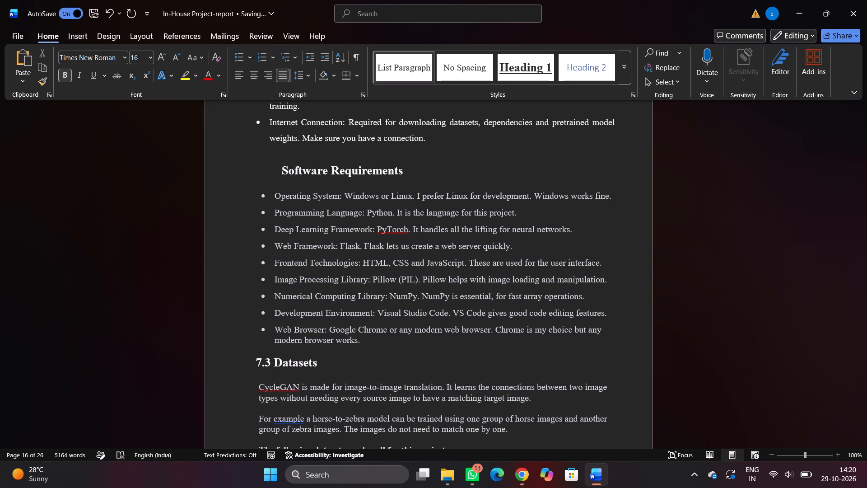
key("ctrl+z")
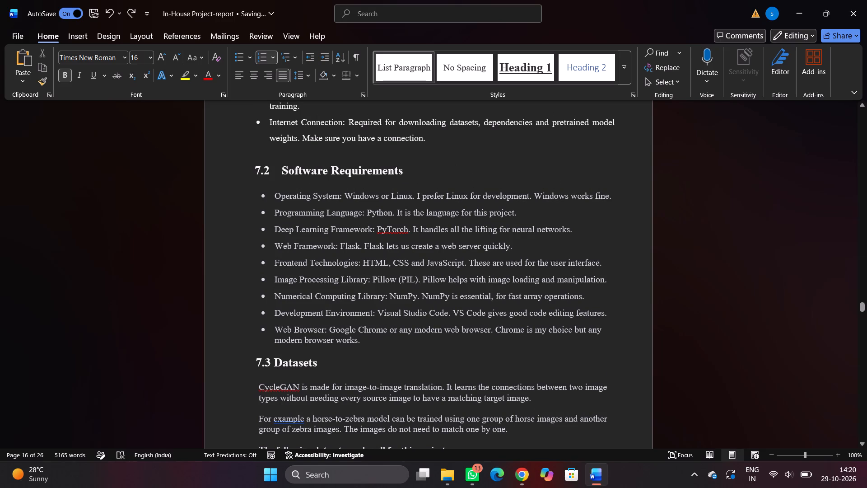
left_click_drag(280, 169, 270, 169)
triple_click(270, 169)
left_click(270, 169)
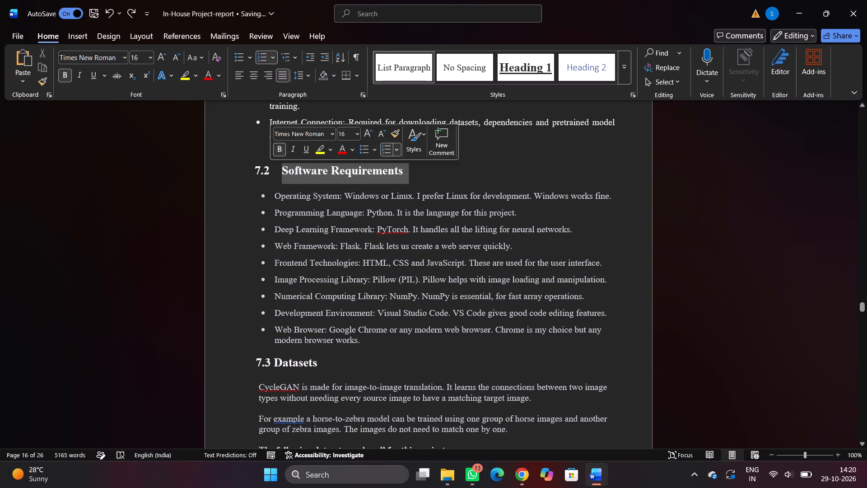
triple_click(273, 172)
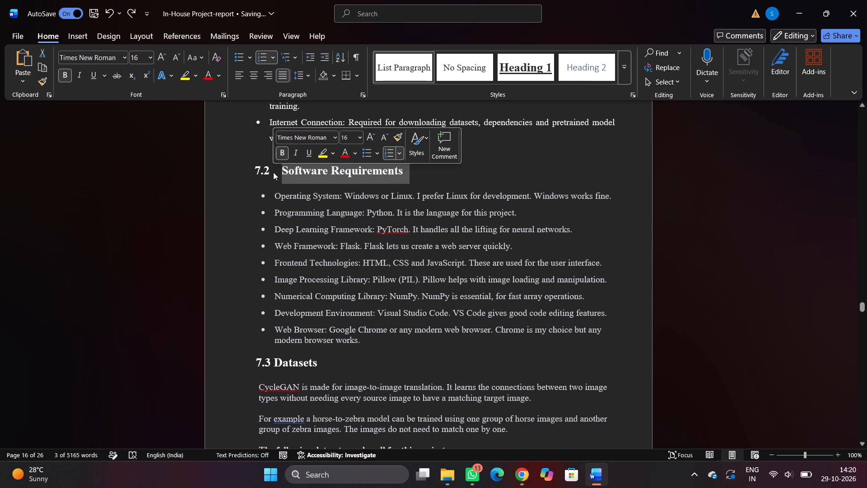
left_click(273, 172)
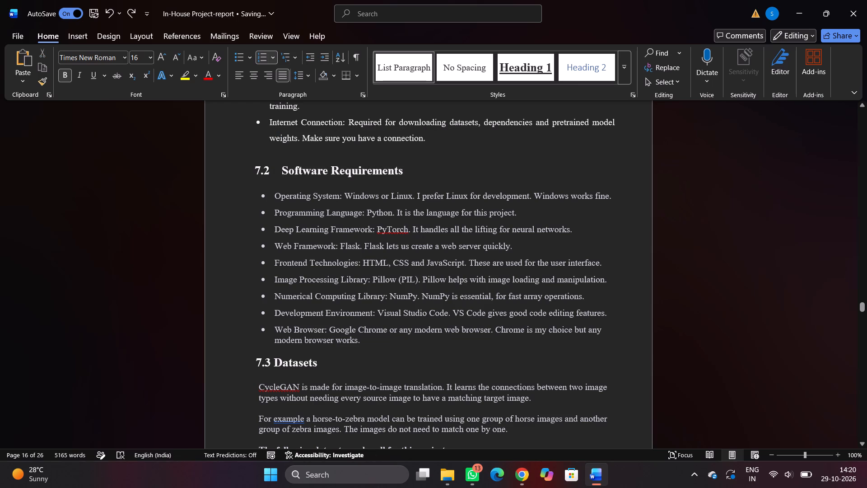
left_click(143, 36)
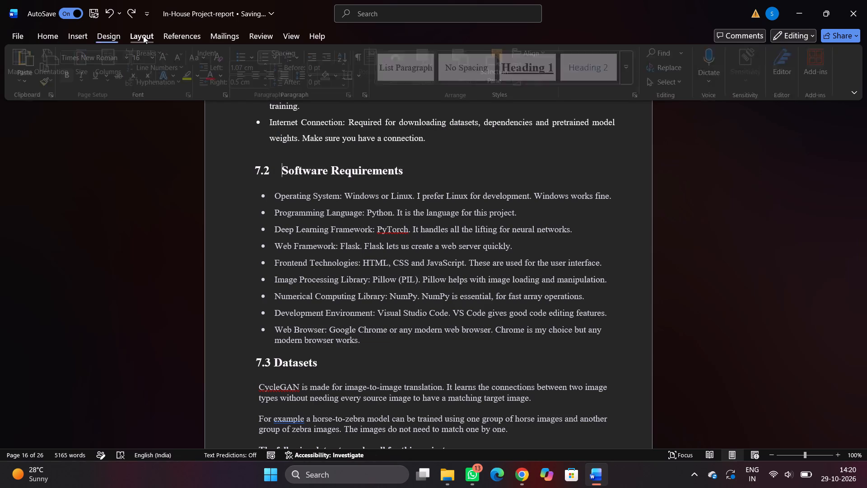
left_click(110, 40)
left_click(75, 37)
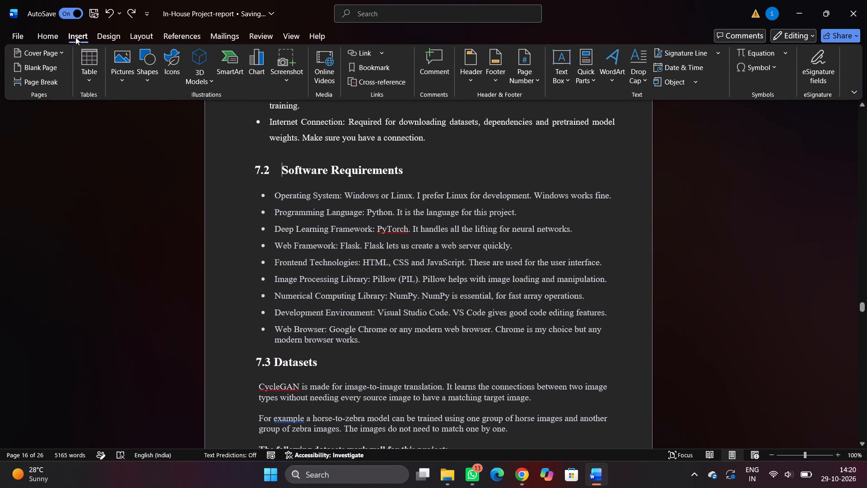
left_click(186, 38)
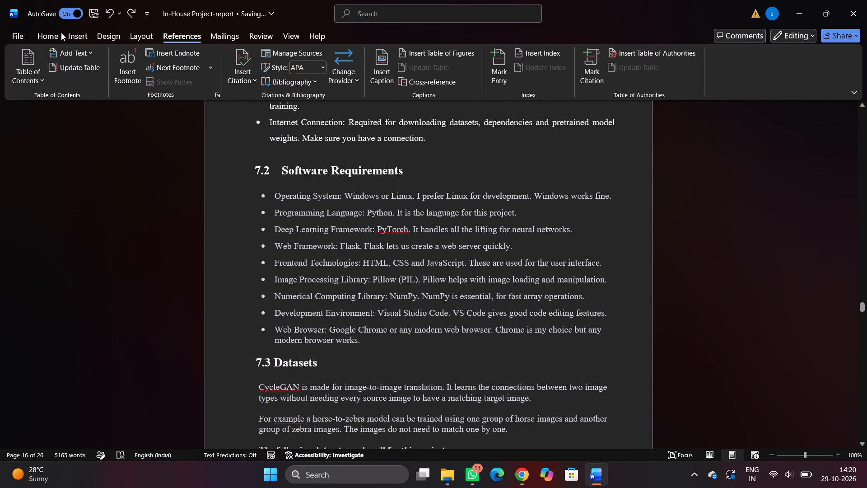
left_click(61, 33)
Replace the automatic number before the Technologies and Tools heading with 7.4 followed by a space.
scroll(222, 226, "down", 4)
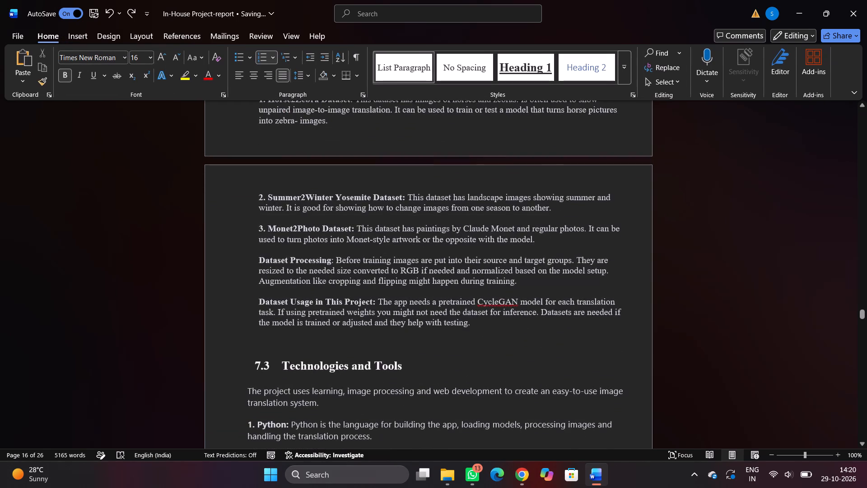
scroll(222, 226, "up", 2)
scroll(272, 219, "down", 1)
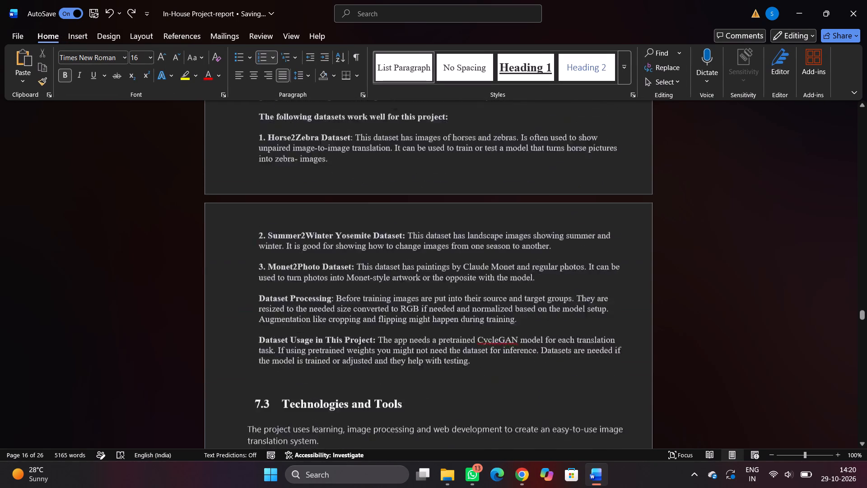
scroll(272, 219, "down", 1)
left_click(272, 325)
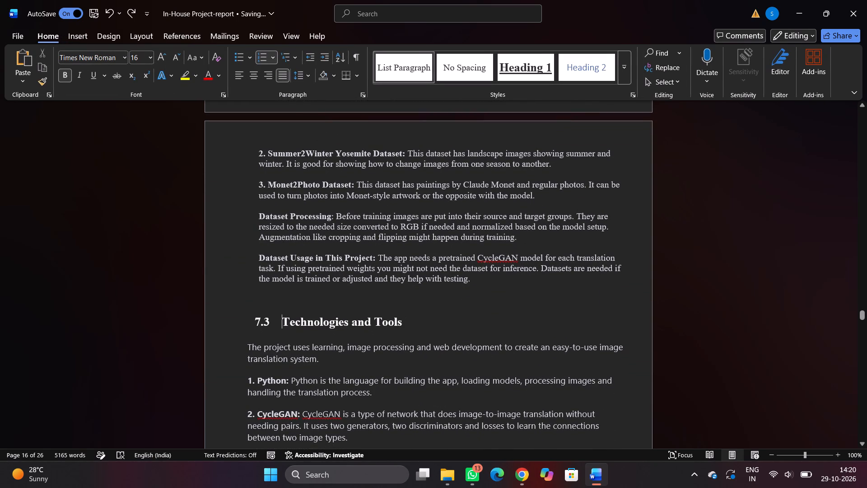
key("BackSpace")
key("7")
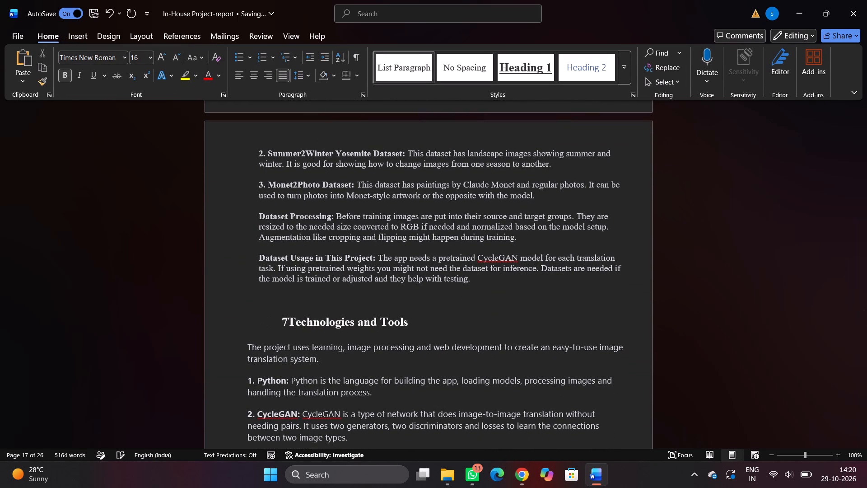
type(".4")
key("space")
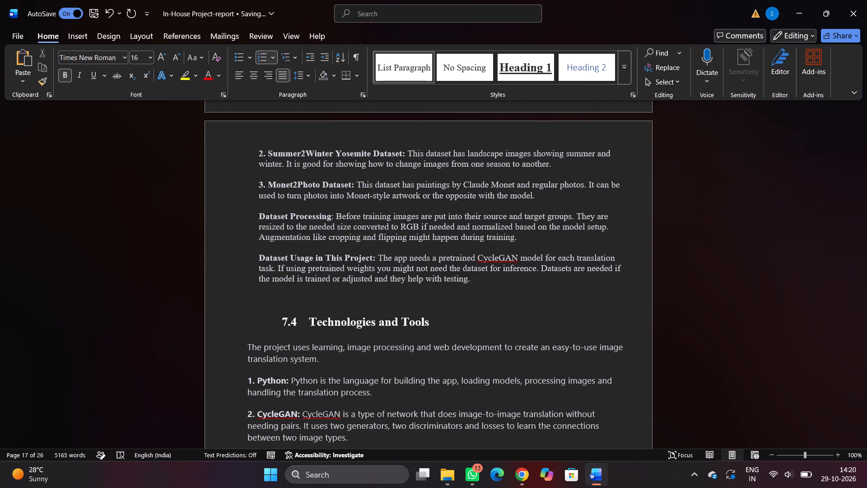
Decrease the indent of the Technologies and Tools heading and insert four spaces before its title.
key("Left")
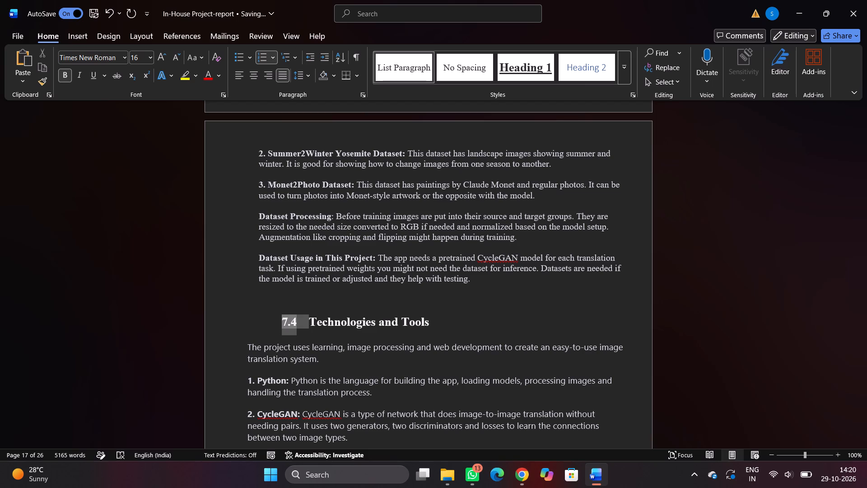
left_click(269, 329)
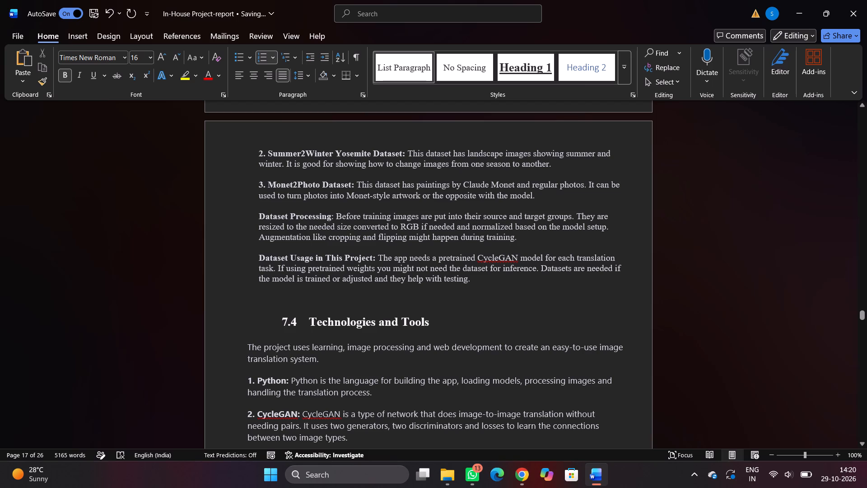
left_click(313, 60)
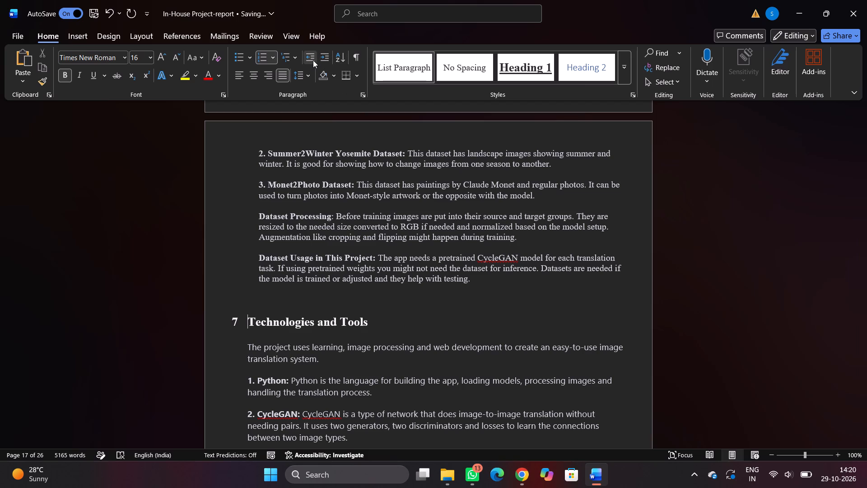
key("space")
key("space")
key("space")
key("space")
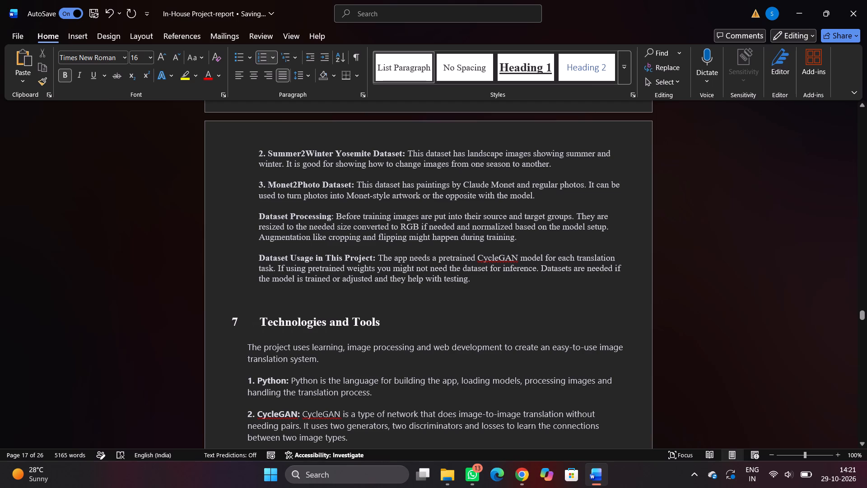
Replace the heading's automatic number with plain 7.4 and remove one of the spaces before Technologies and Tools.
left_click(238, 322)
key("BackSpace")
key("7")
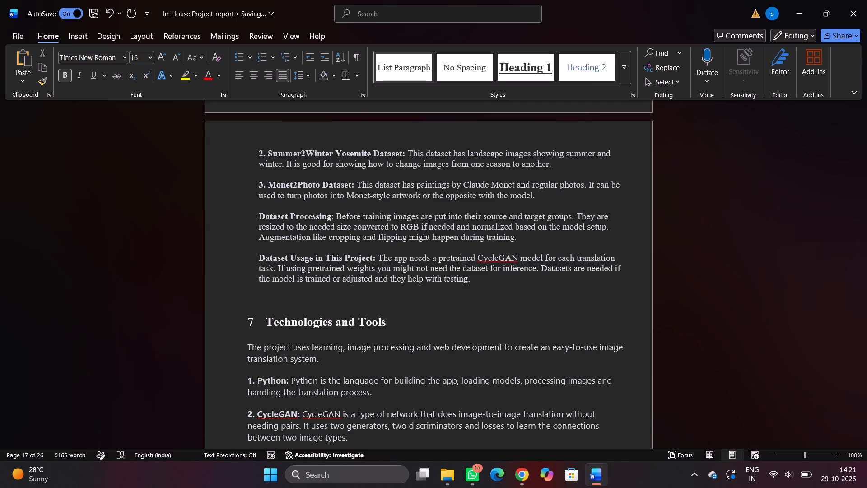
type(".4")
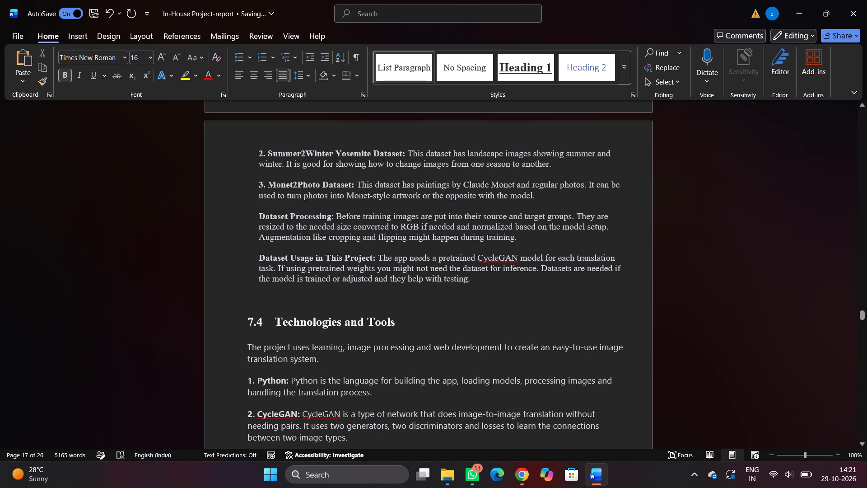
left_click(276, 324)
key("BackSpace")
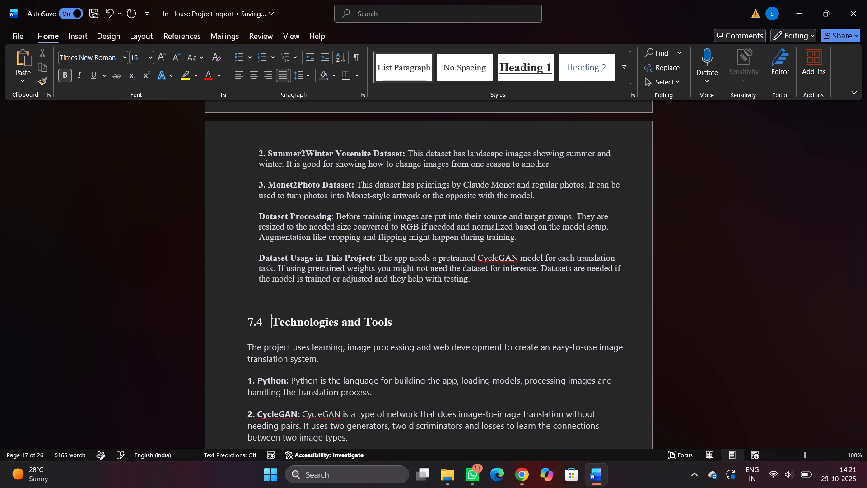
Increase the indent of all body text in section 7.4, from the intro through the closing paragraph, and justify it.
scroll(239, 328, "up", 2)
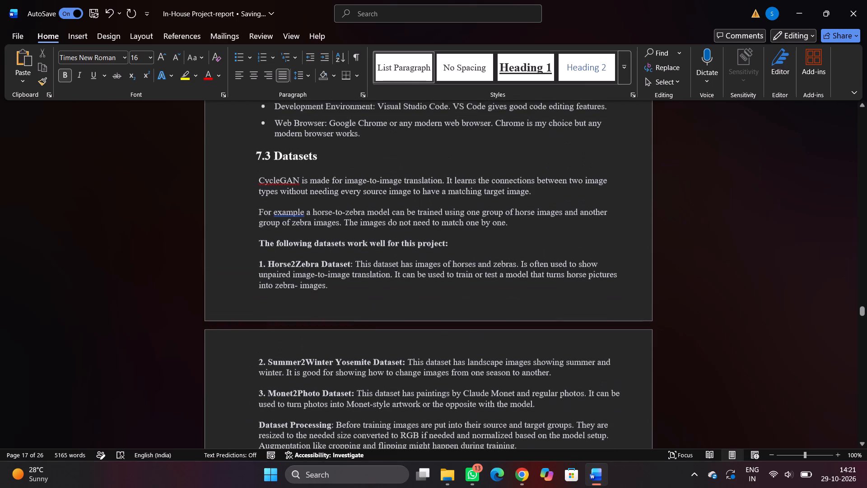
scroll(239, 328, "down", 4)
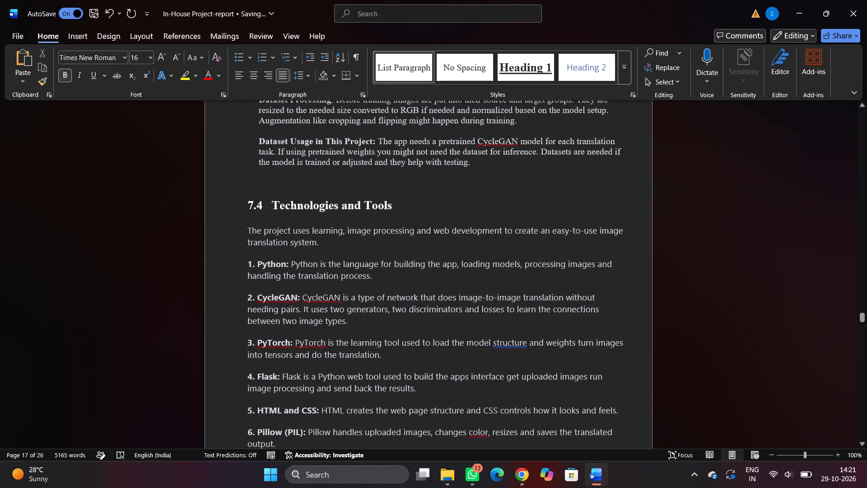
left_click_drag(242, 228, 307, 423)
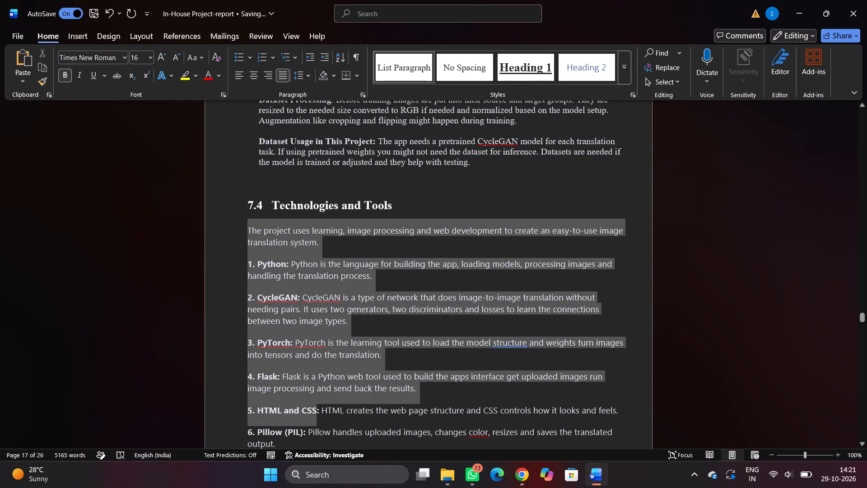
left_click_drag(307, 423, 341, 450)
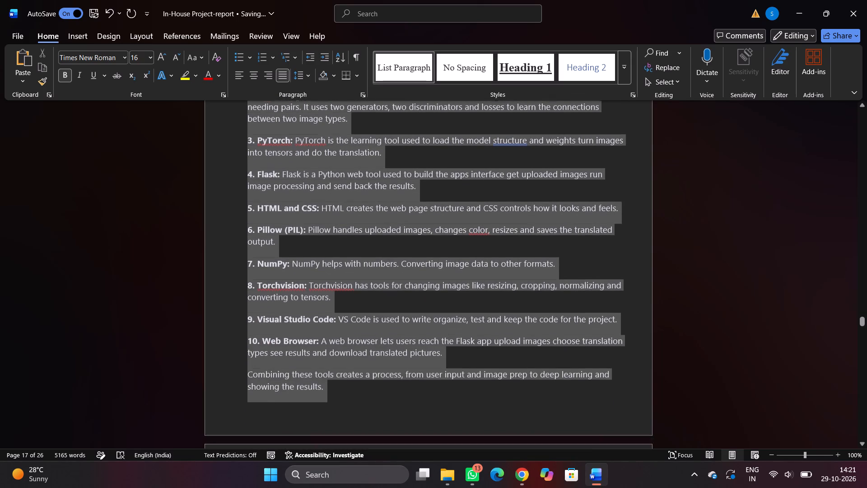
left_click_drag(341, 450, 337, 385)
scroll(337, 385, "up", 3)
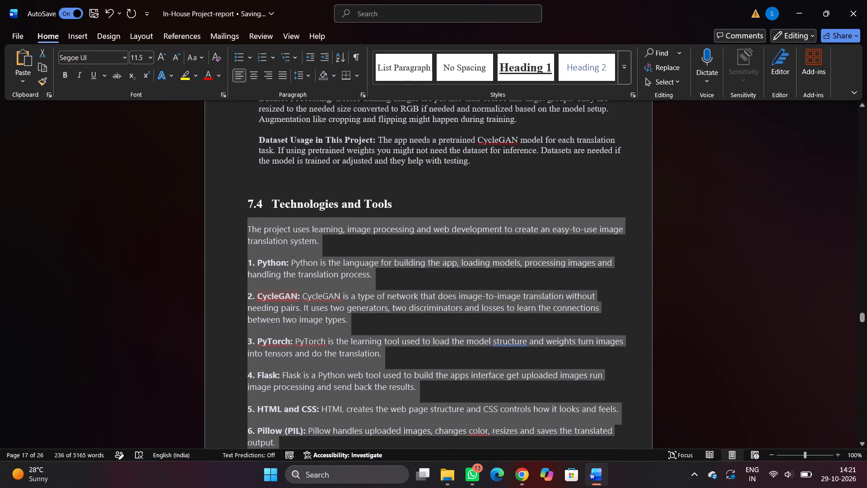
left_click(327, 56)
left_click(280, 75)
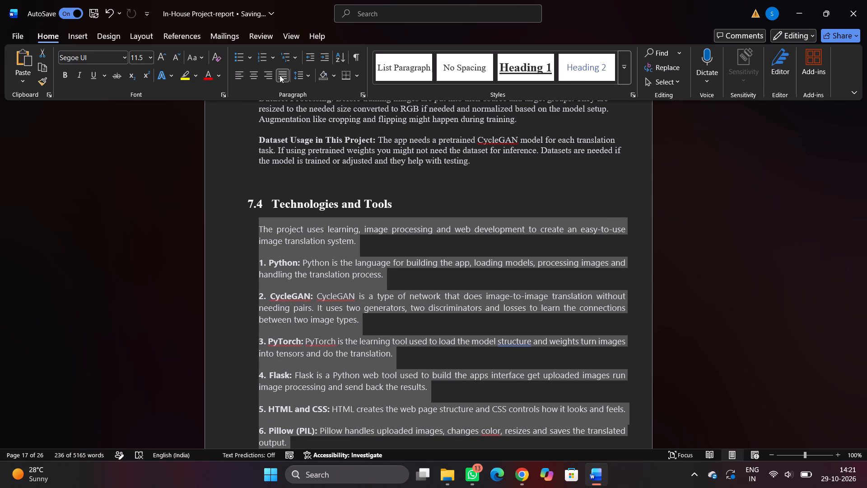
left_click(237, 149)
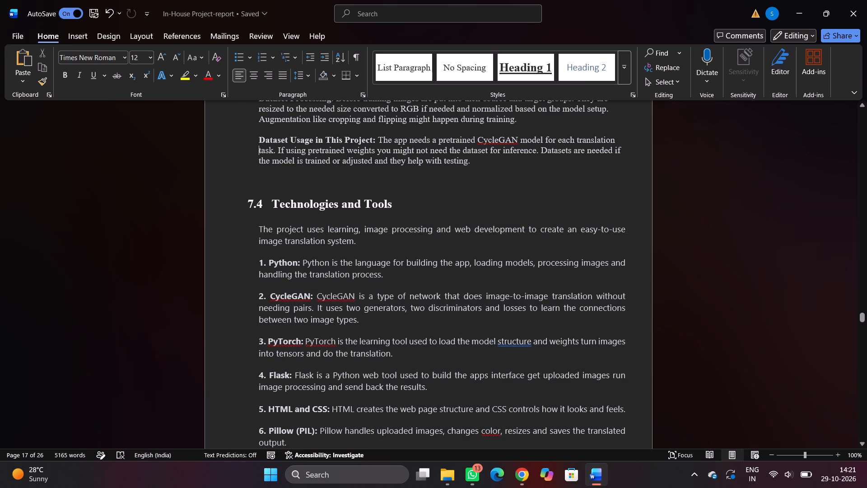
Justify the text of the entire document.
key("ctrl+a")
left_click(285, 75)
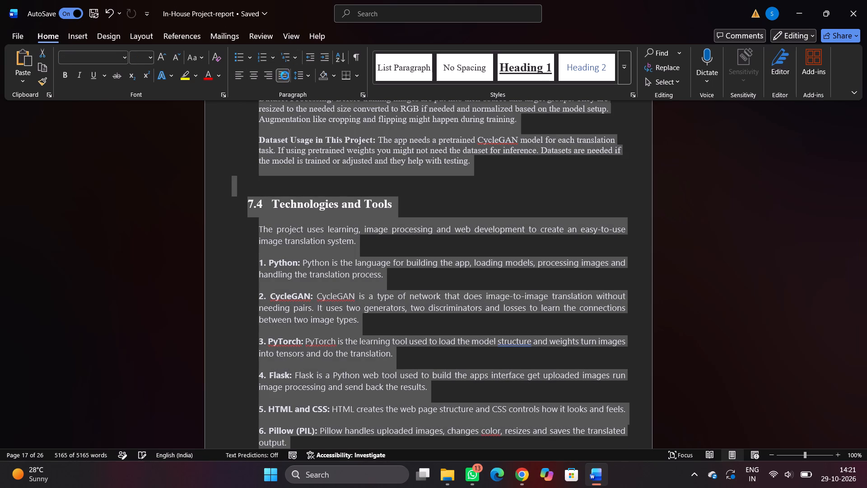
left_click(195, 212)
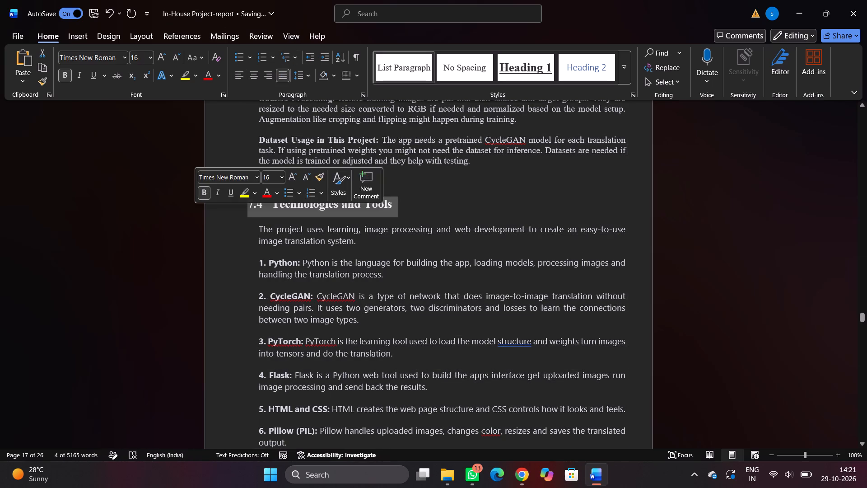
Undo the justification of the entire document and clear the whole-document selection.
scroll(319, 298, "down", 5)
scroll(319, 298, "up", 7)
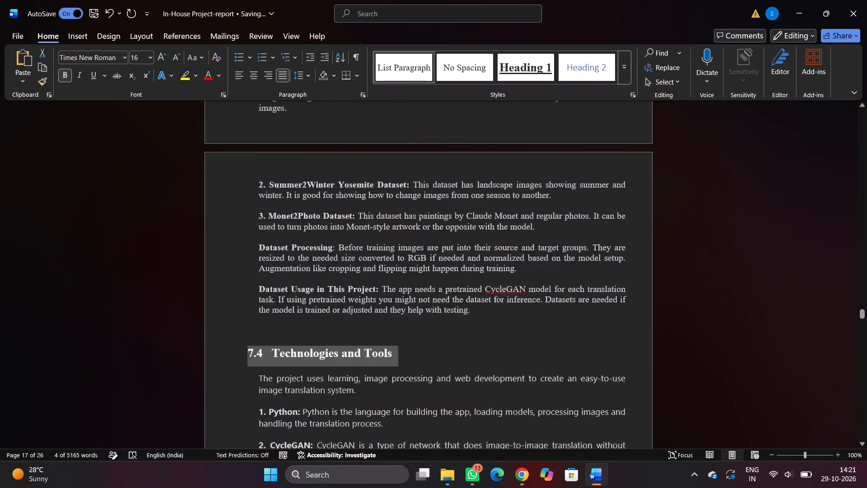
scroll(319, 298, "up", 16)
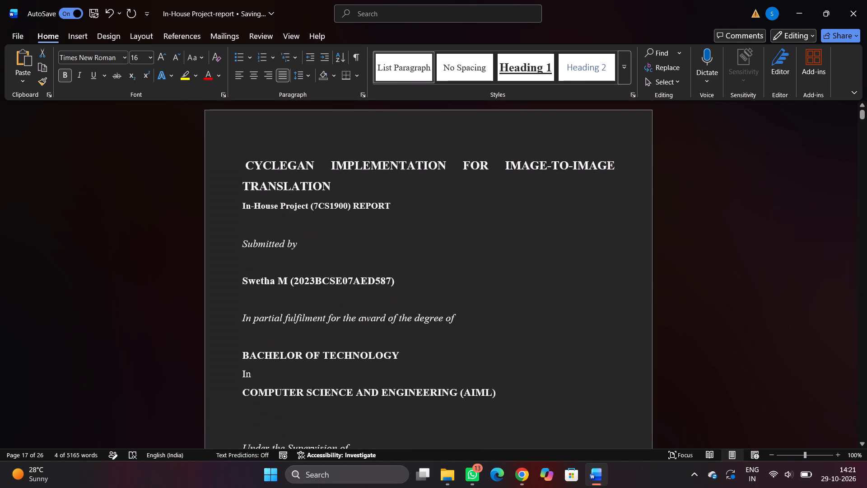
scroll(319, 298, "down", 10)
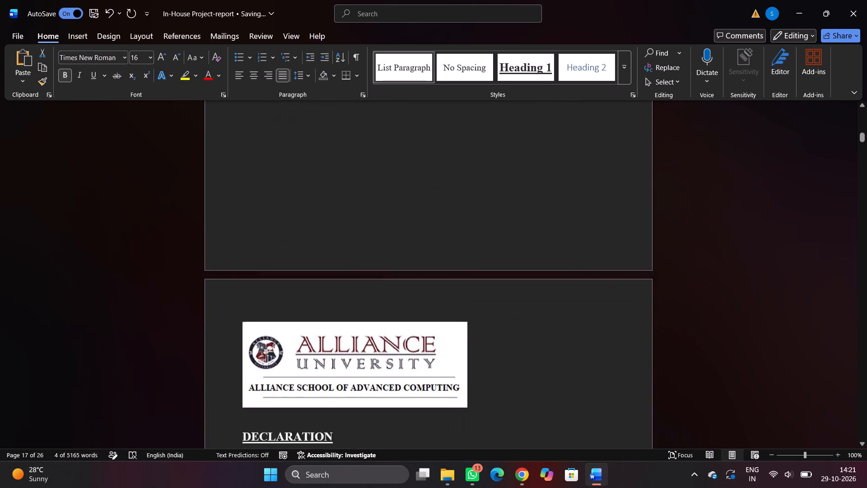
scroll(319, 298, "up", 4)
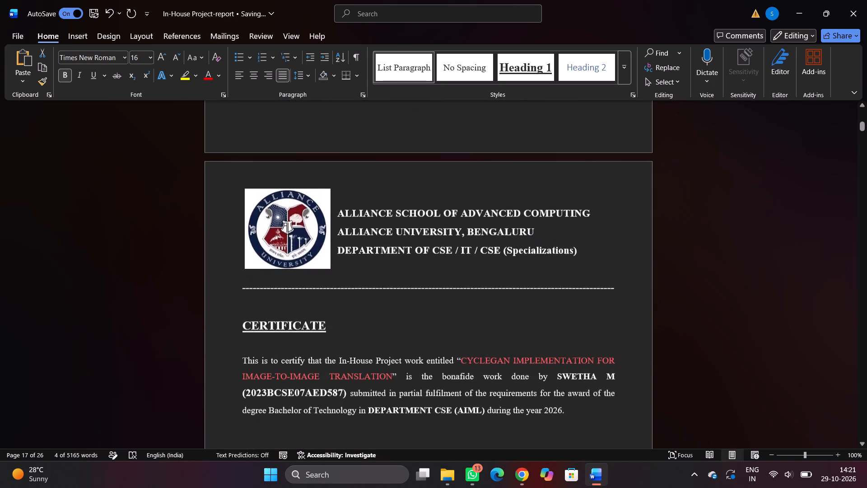
scroll(319, 298, "up", 1)
key("ctrl+z")
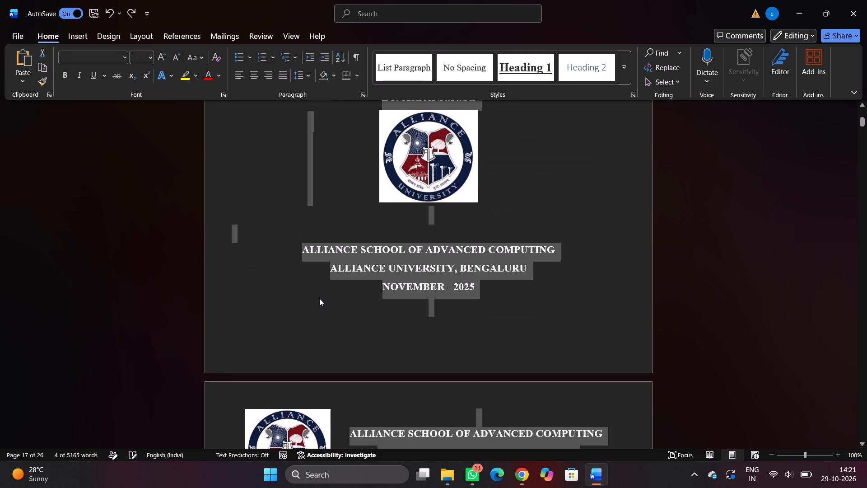
scroll(319, 298, "down", 6)
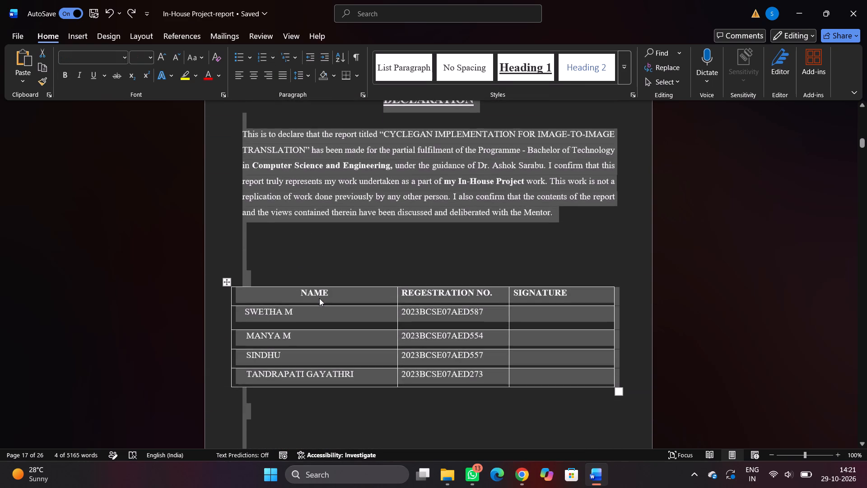
left_click(329, 408)
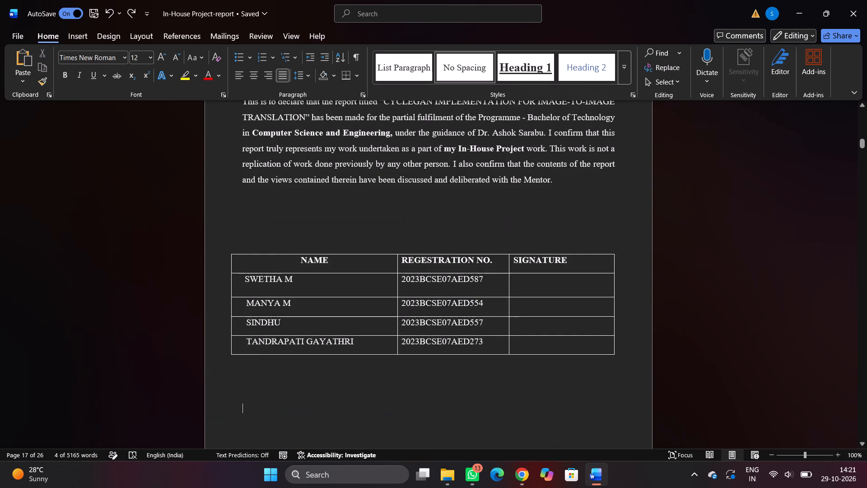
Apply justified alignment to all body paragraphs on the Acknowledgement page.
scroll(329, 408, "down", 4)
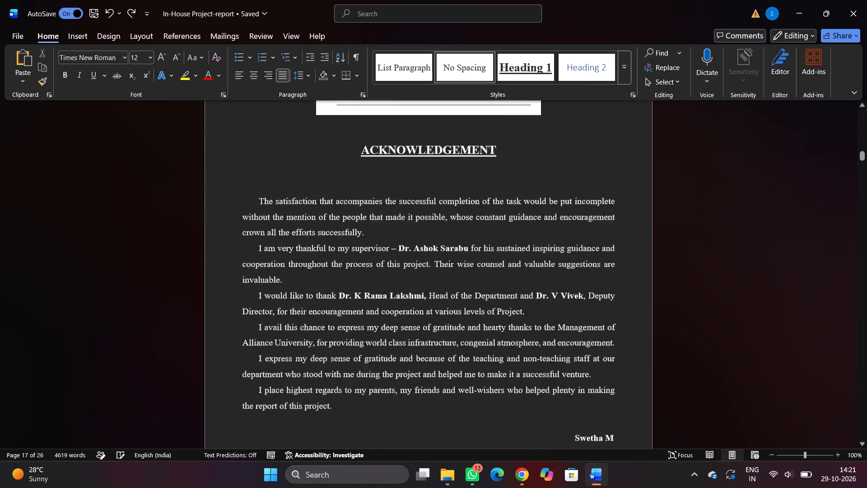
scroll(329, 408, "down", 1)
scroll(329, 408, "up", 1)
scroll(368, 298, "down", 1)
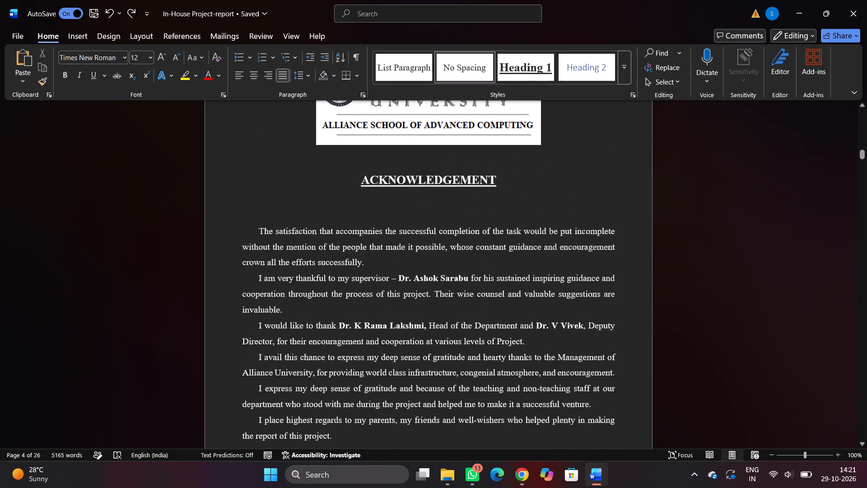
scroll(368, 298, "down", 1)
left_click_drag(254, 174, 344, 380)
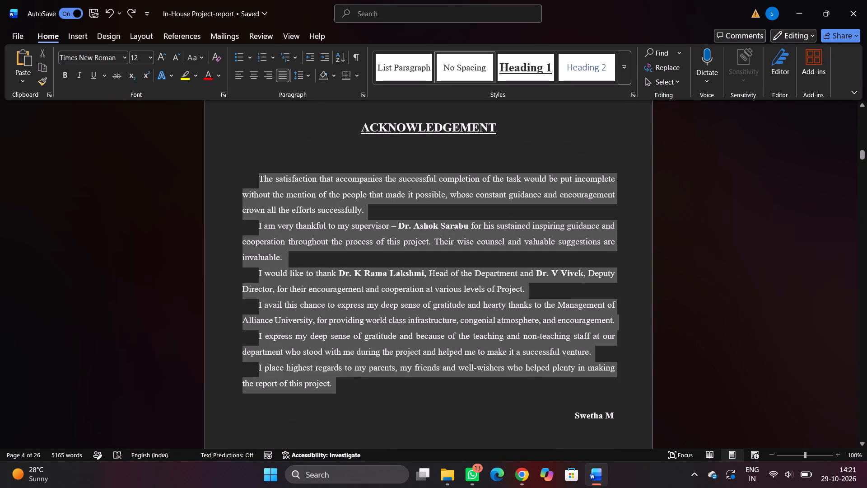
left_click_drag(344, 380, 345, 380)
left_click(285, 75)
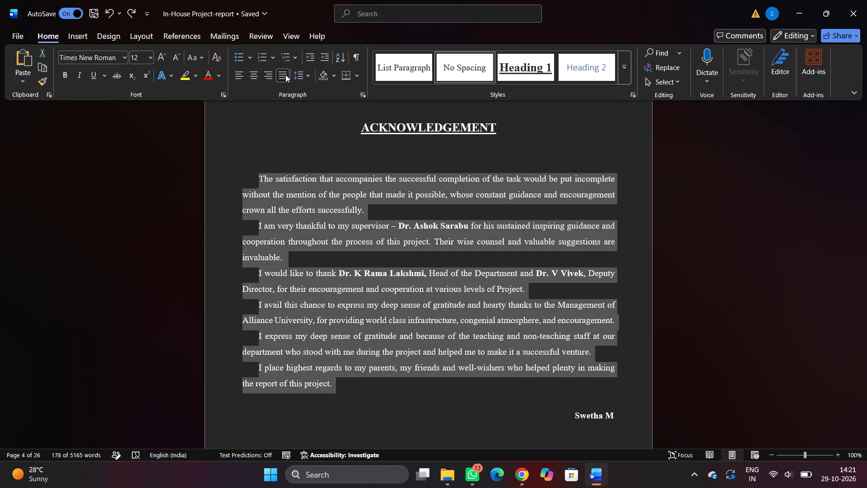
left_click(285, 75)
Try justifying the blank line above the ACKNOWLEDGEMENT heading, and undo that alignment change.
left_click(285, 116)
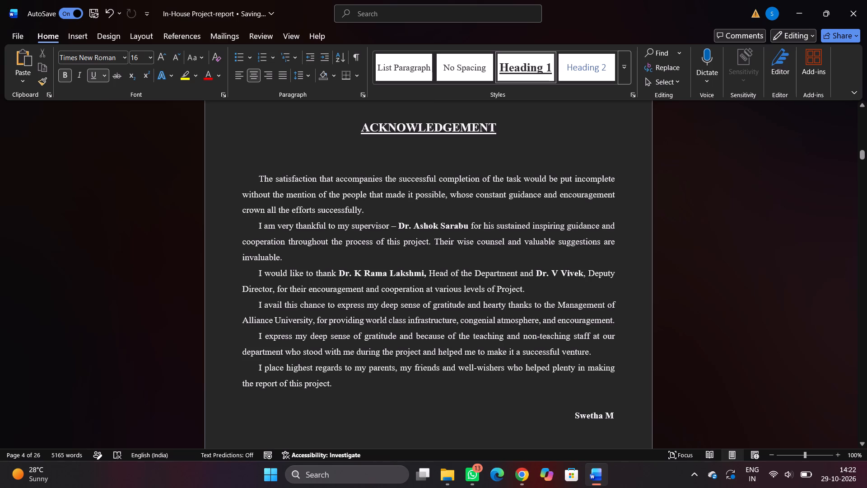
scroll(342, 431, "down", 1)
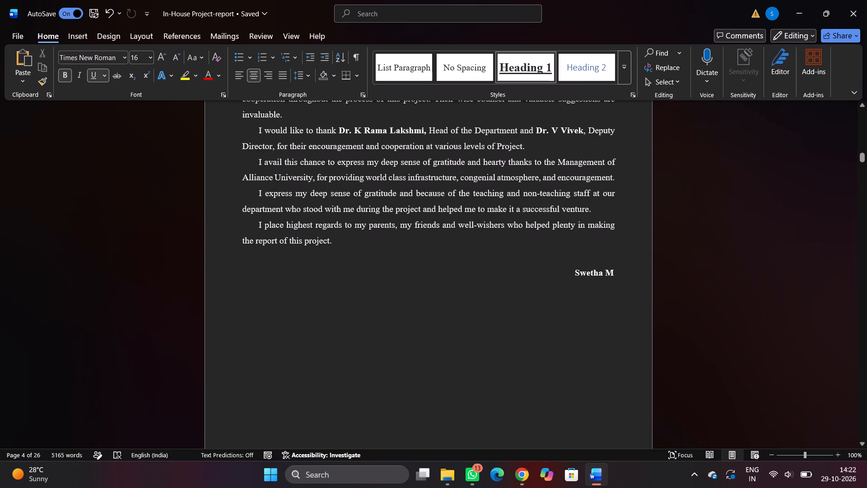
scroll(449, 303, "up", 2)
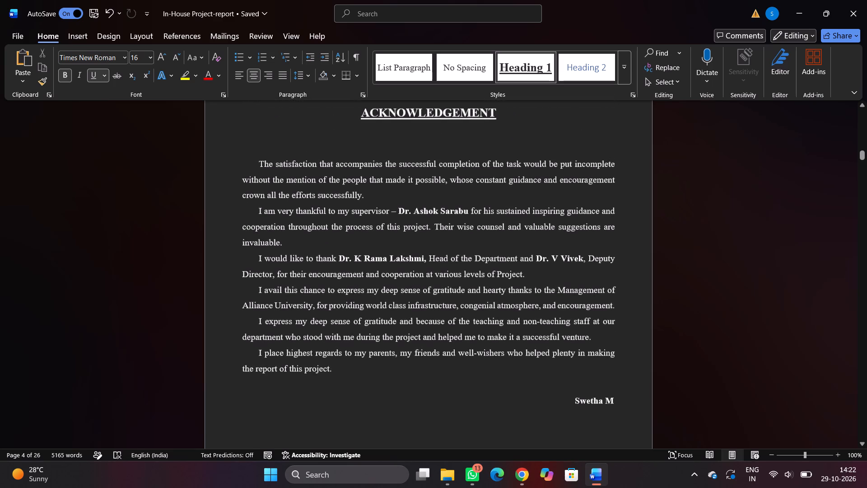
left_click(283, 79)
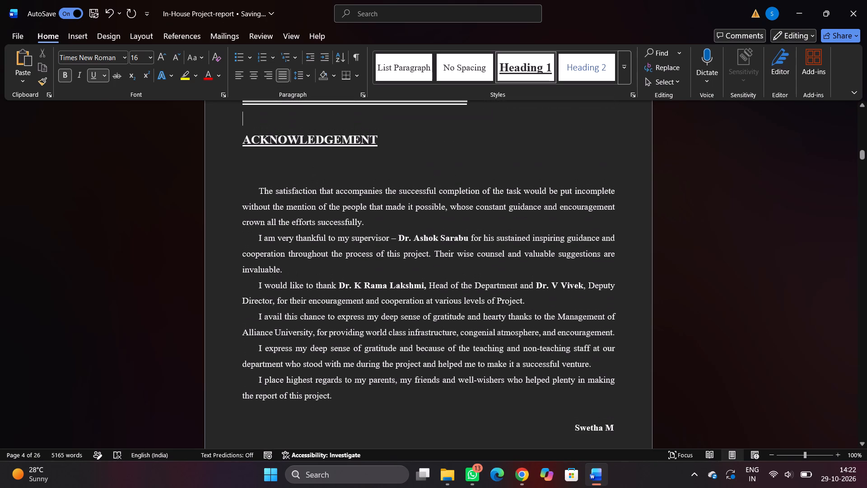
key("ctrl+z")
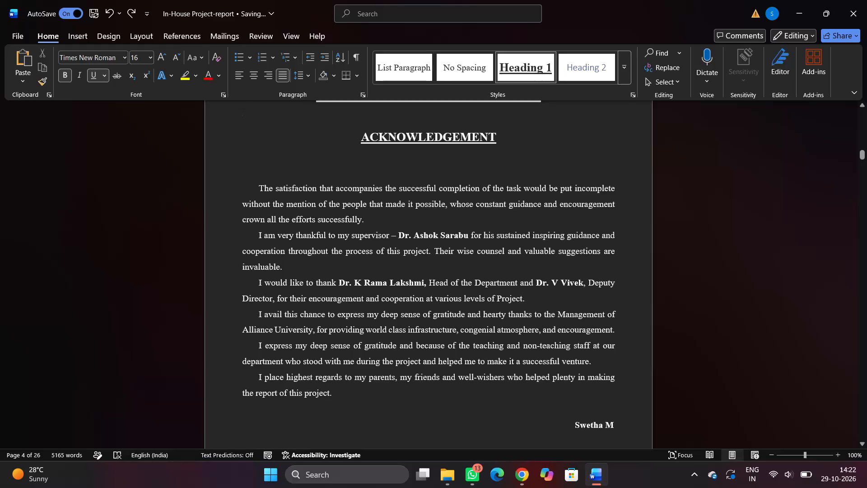
Reset the Acknowledgement body paragraphs to left alignment and justify them again.
scroll(268, 166, "up", 1)
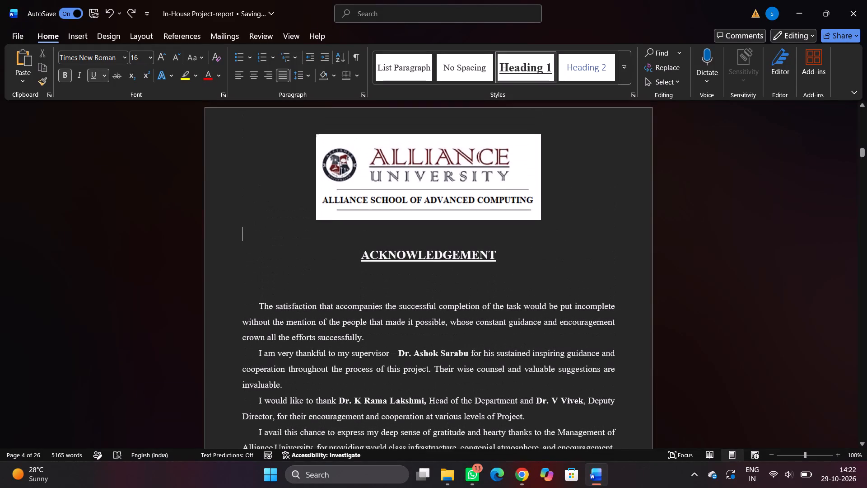
scroll(268, 166, "down", 1)
left_click_drag(252, 143, 305, 314)
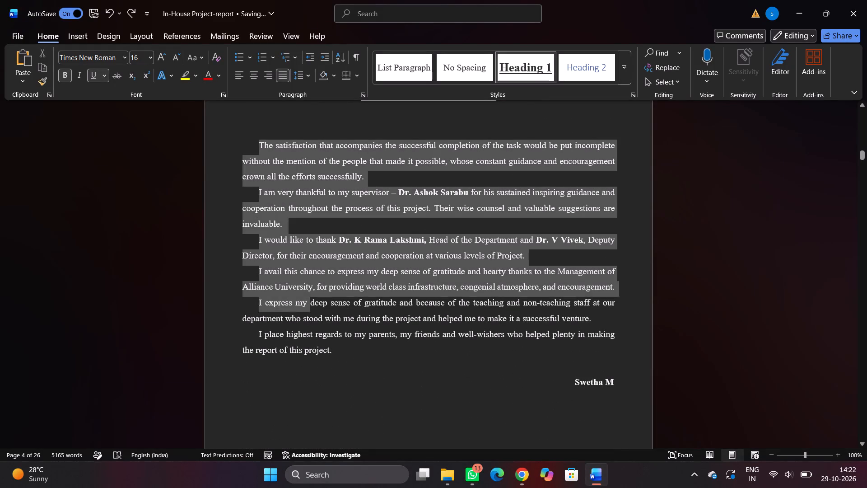
left_click_drag(305, 314, 335, 355)
left_click(335, 355)
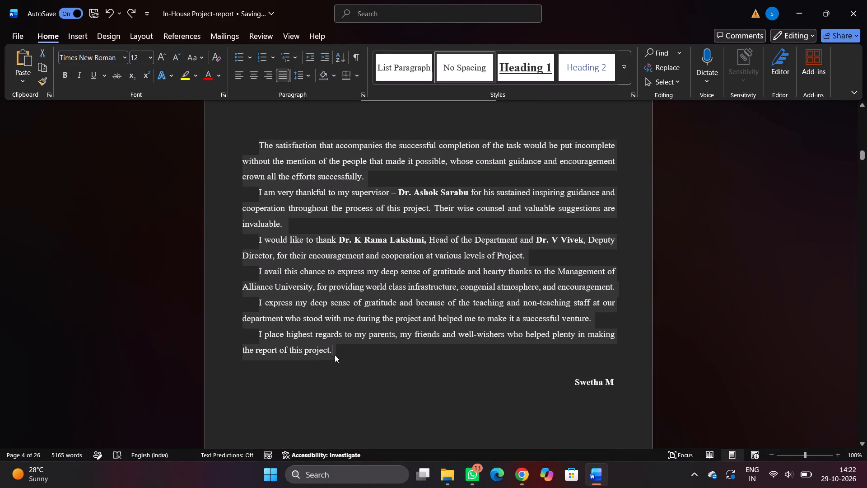
left_click_drag(335, 355, 254, 157)
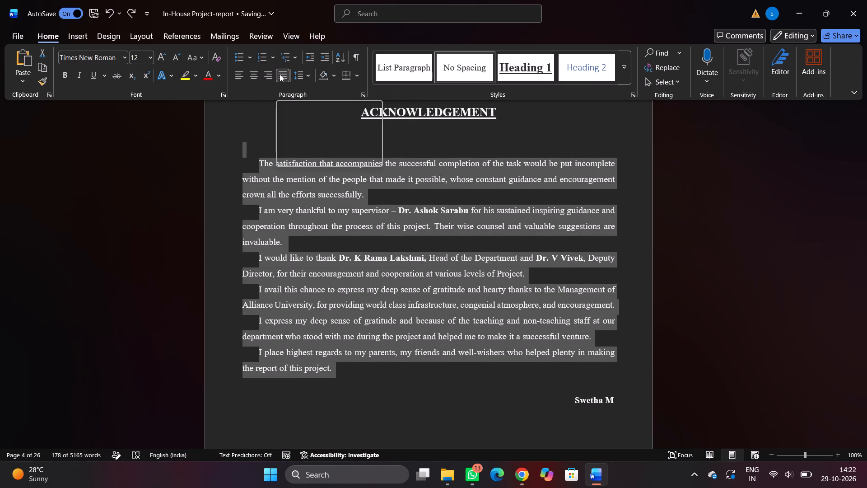
left_click(237, 75)
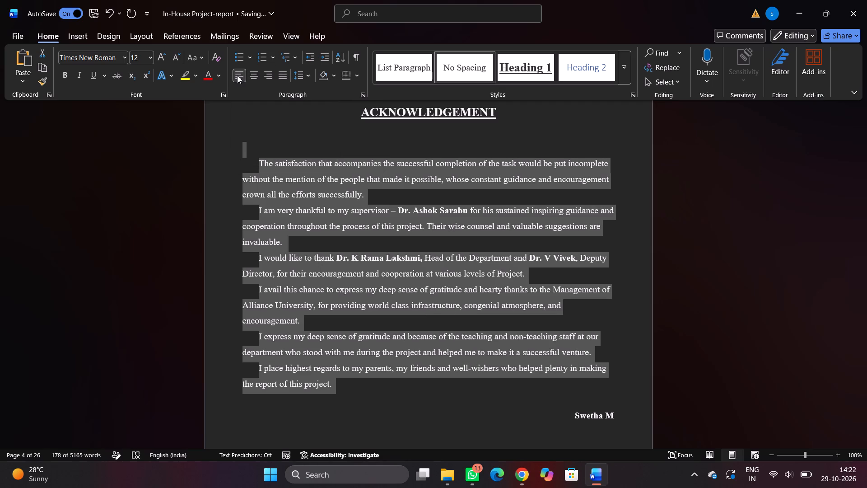
left_click(280, 78)
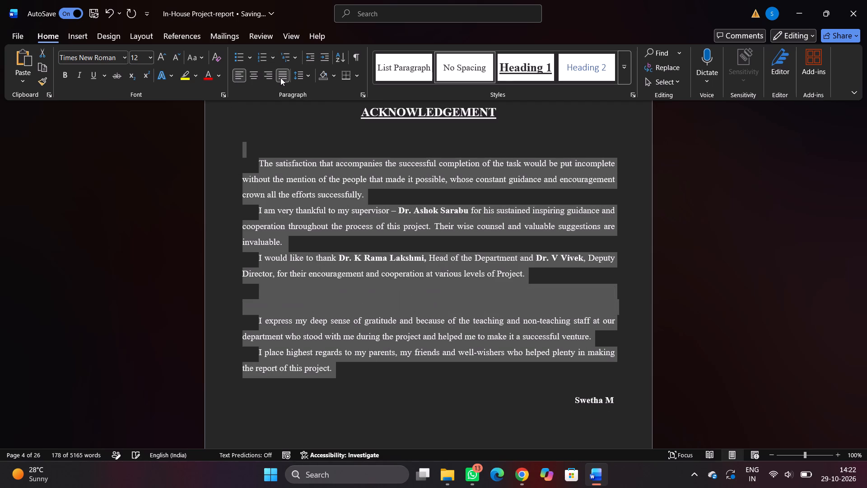
left_click(258, 212)
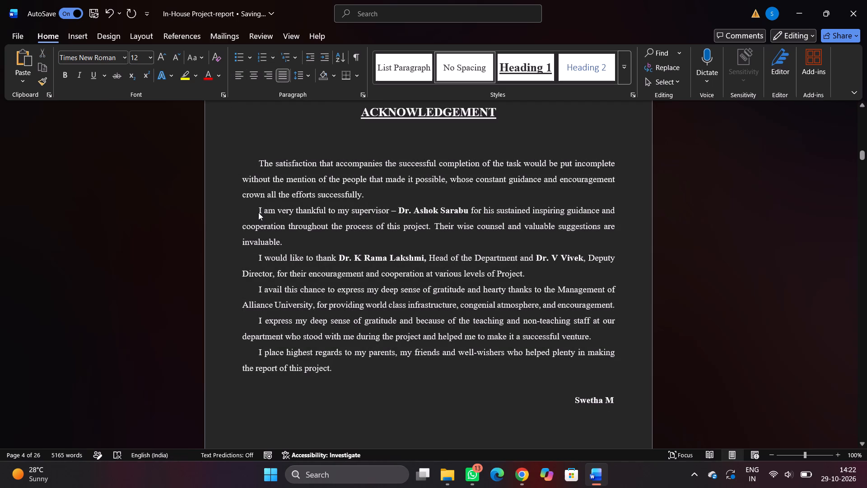
left_click(255, 211)
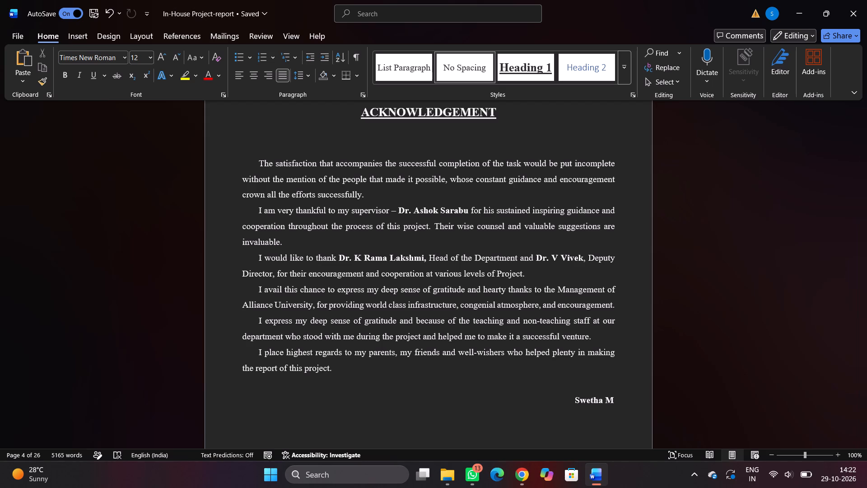
Merge the Acknowledgement paragraphs starting "I would like to thank" and "I avail this chance" into the paragraph thanking the supervisor.
scroll(255, 211, "down", 1)
left_click(254, 224)
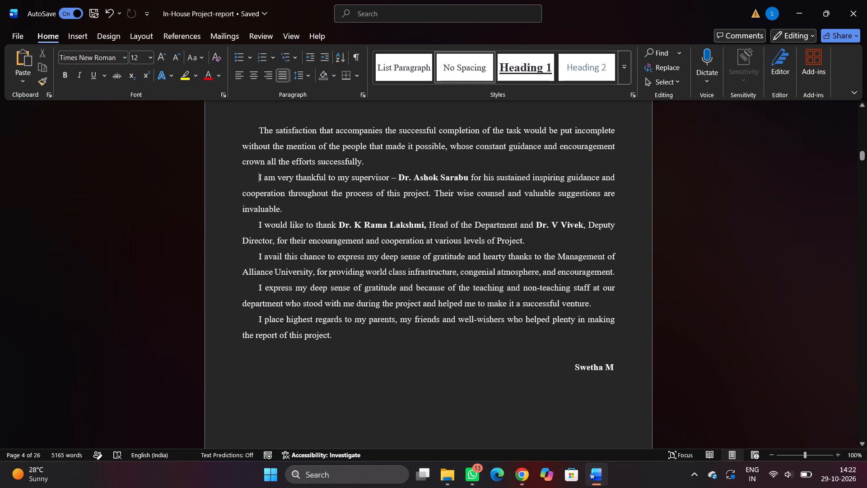
key("BackSpace")
key("BackSpace")
key("BackSpace")
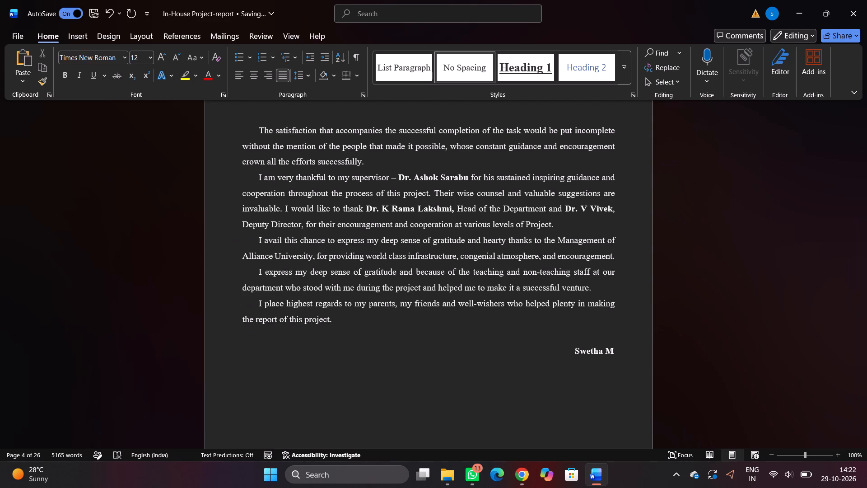
left_click(255, 240)
key("BackSpace")
key("BackSpace")
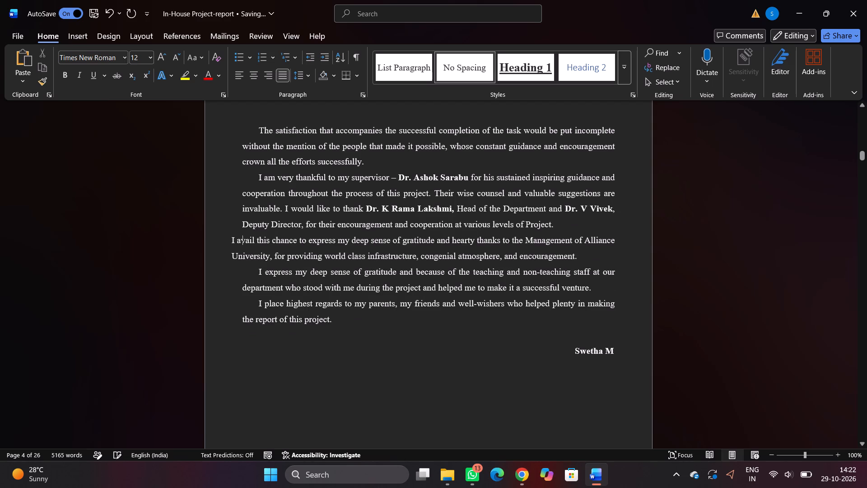
key("BackSpace")
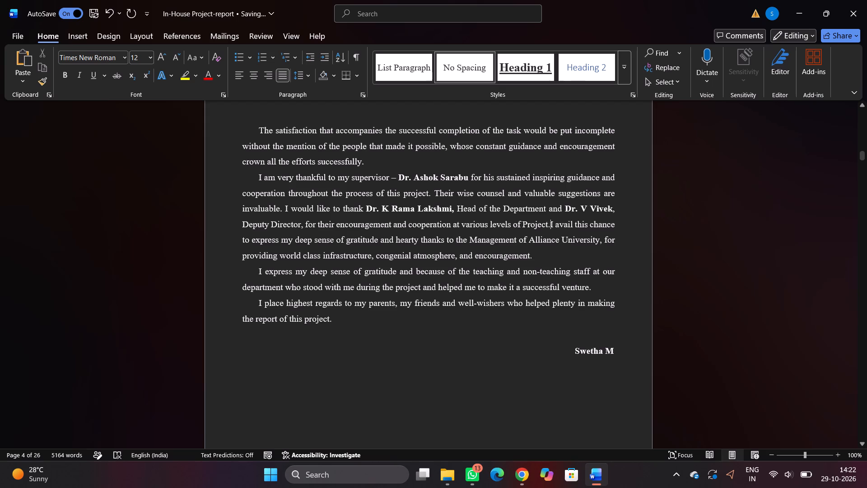
Append the "I express my deep sense" and "I place highest regards" paragraphs to the merged paragraph, with a space before each.
left_click(255, 269)
key("BackSpace")
key("BackSpace")
key("BackSpace")
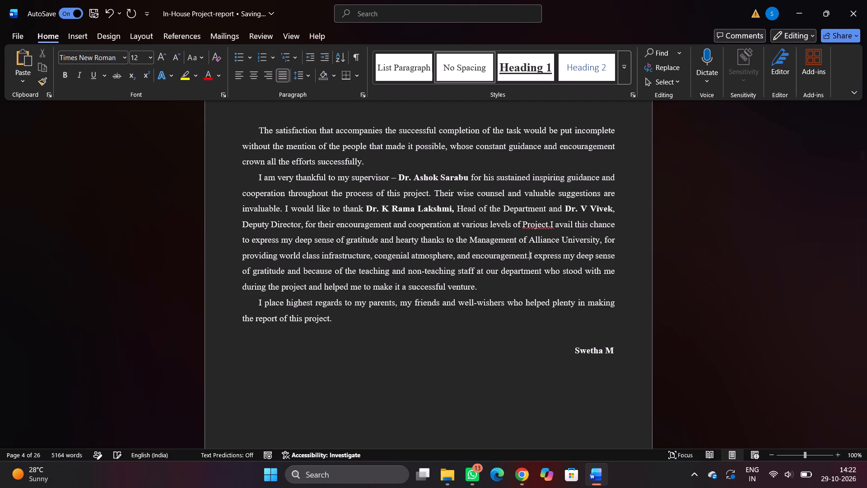
key("space")
left_click(255, 301)
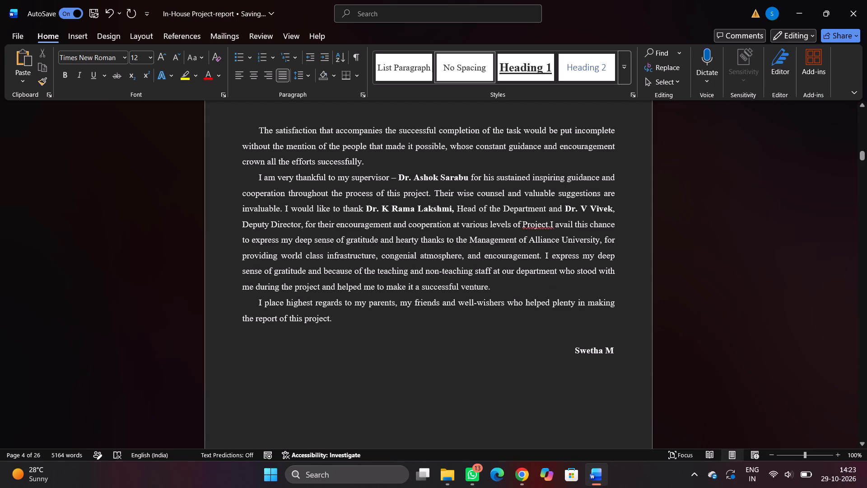
key("BackSpace")
key("BackSpace")
key("BackSpace")
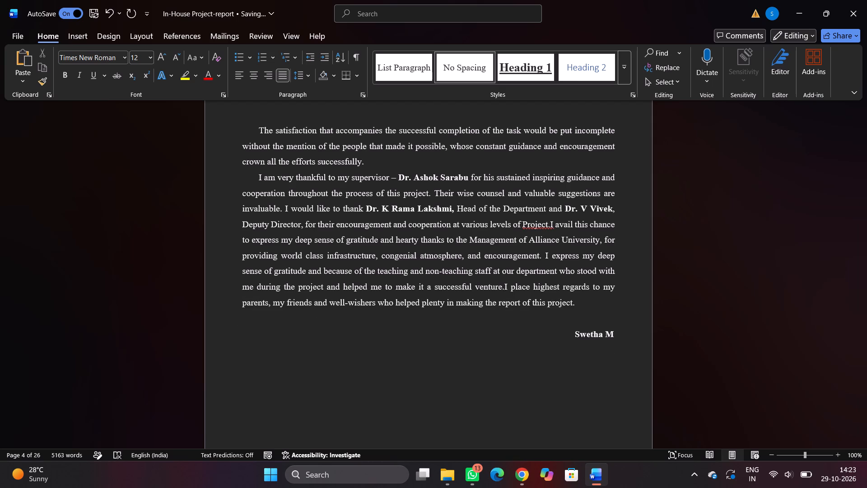
key("space")
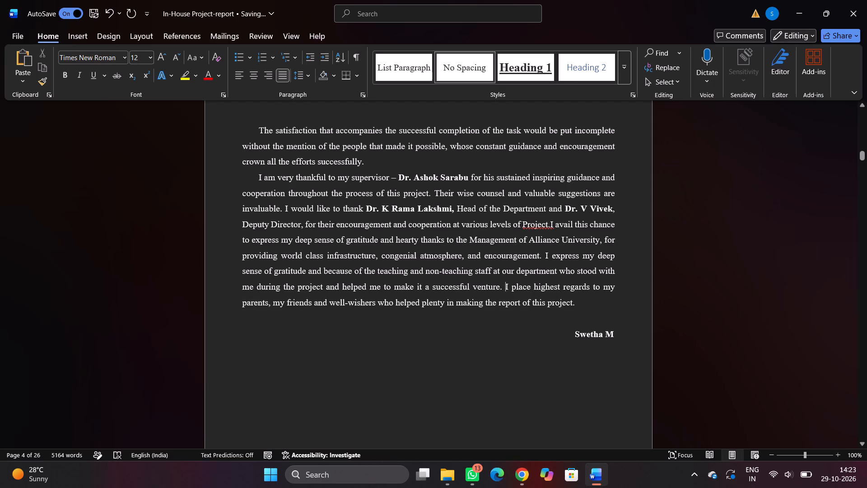
Insert the missing space between "Project." and "I avail this chance" in the merged paragraph.
left_click(550, 222)
key("space")
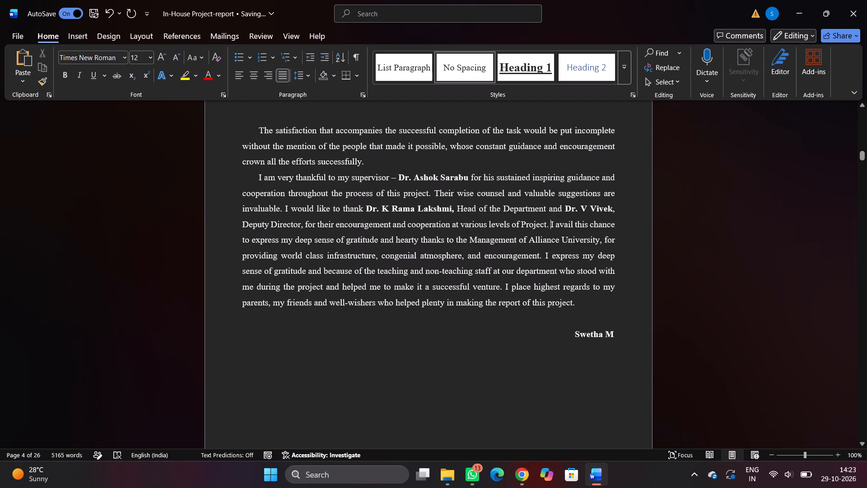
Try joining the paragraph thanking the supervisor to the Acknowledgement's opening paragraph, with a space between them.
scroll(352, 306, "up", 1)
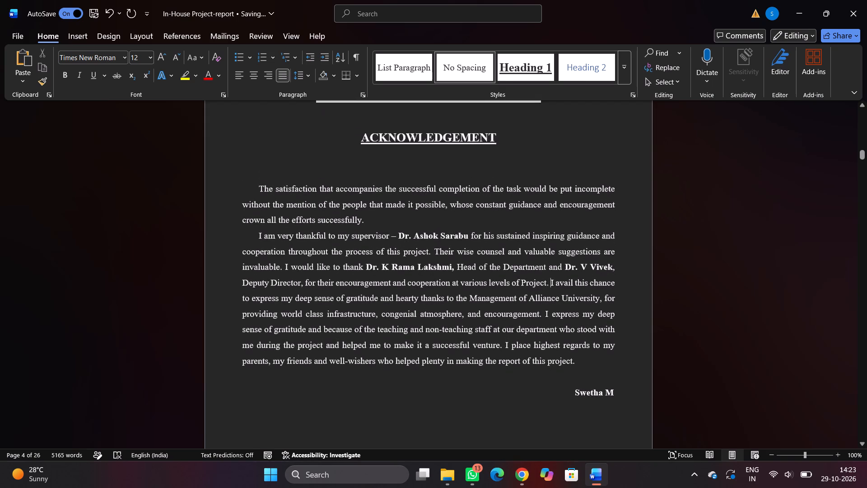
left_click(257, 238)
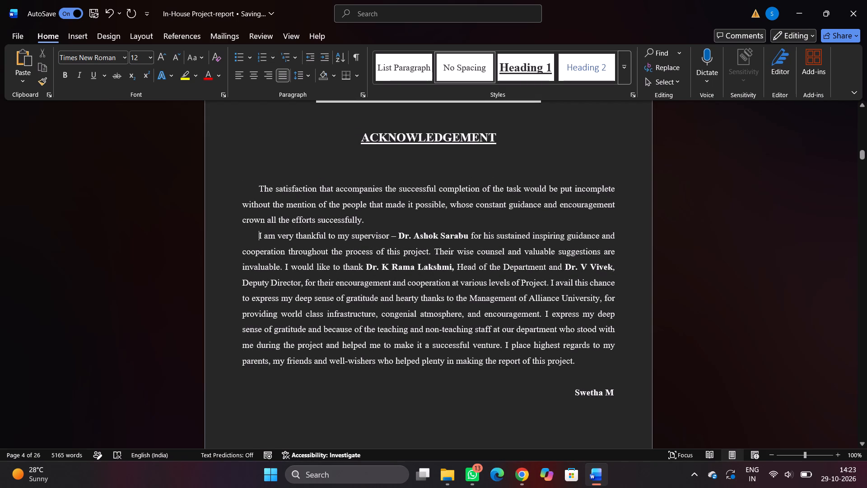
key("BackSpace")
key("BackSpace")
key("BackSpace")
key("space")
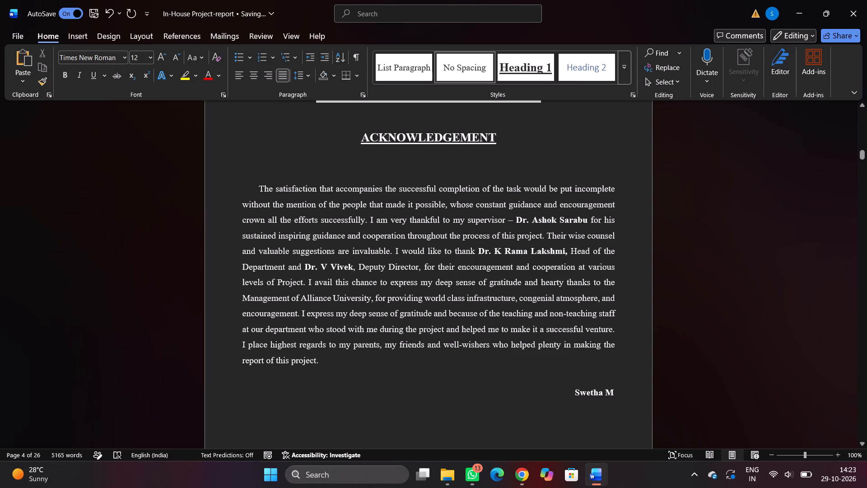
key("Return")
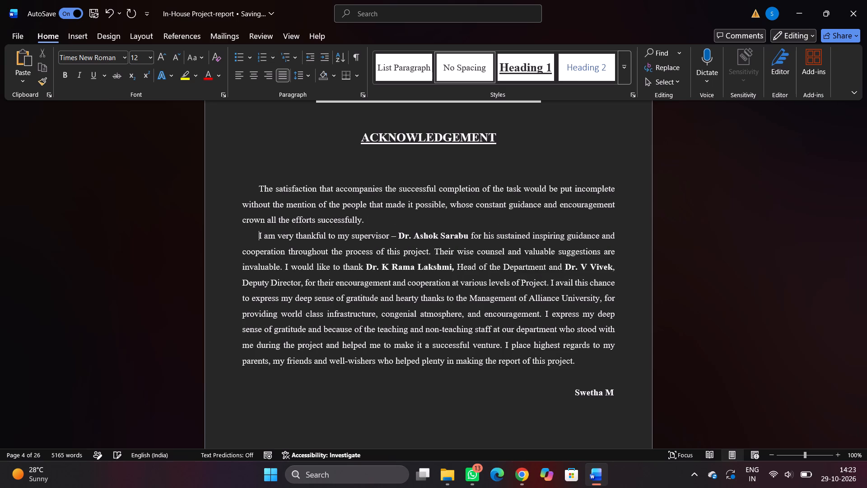
Remove the first-line indent from the Acknowledgement paragraph thanking the supervisor.
key("BackSpace")
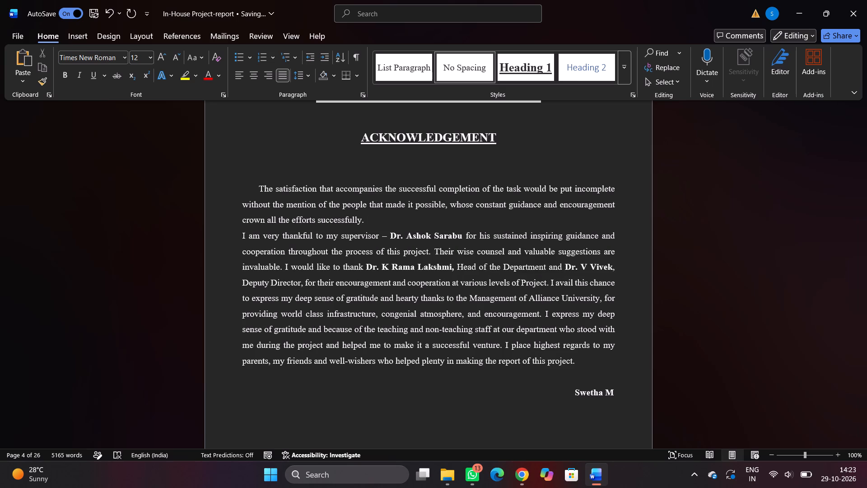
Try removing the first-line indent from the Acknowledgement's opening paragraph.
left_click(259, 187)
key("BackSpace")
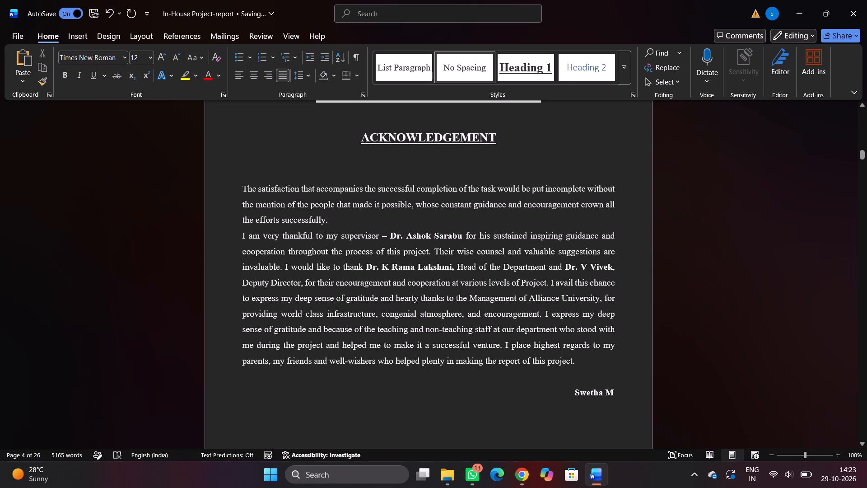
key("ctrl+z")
Add two blank lines above the ABSTRACT heading so it moves onto the page with its body text.
scroll(259, 187, "down", 1)
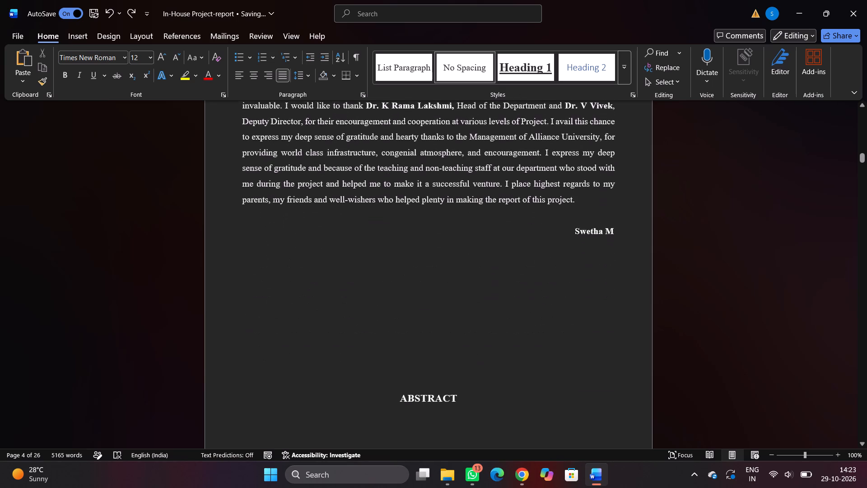
scroll(259, 187, "down", 1)
left_click(432, 216)
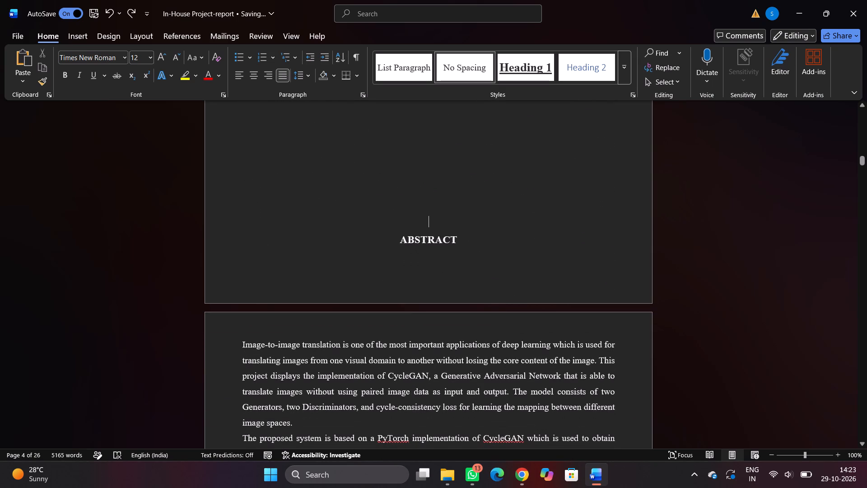
key("Return")
key("Return")
Examine the formatting of the report's pages from the Abstract through the functional requirements in section 6.
scroll(432, 216, "down", 1)
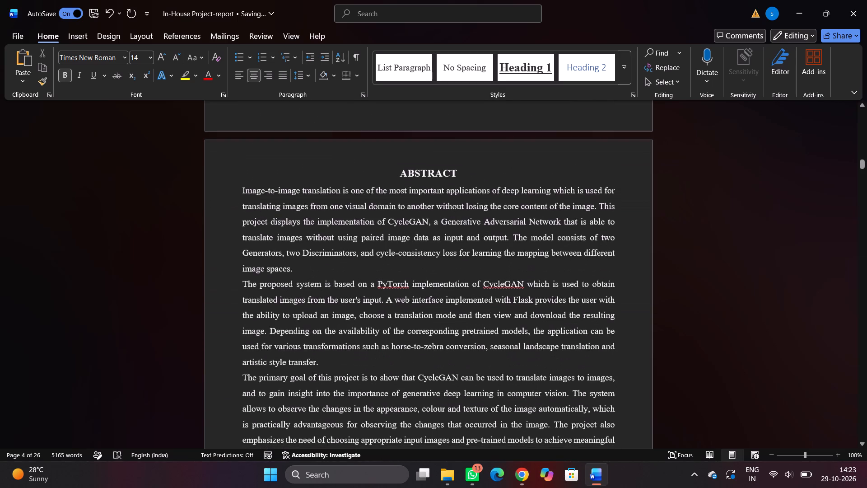
scroll(432, 216, "down", 3)
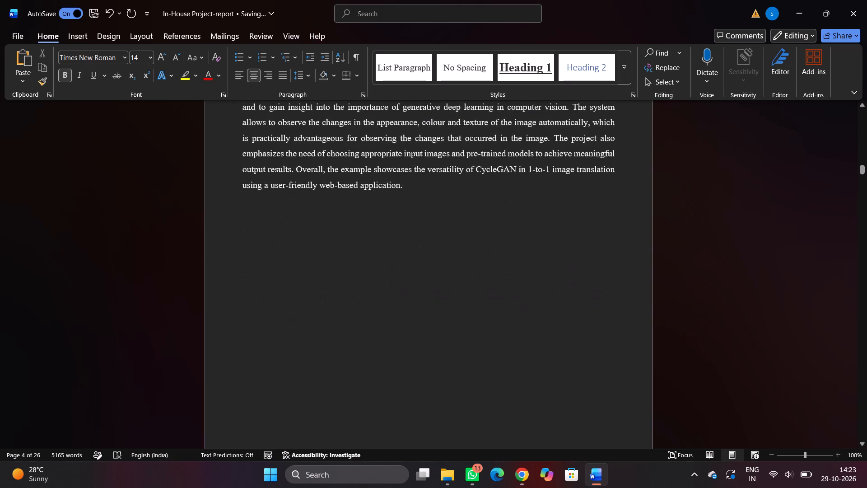
scroll(432, 216, "down", 7)
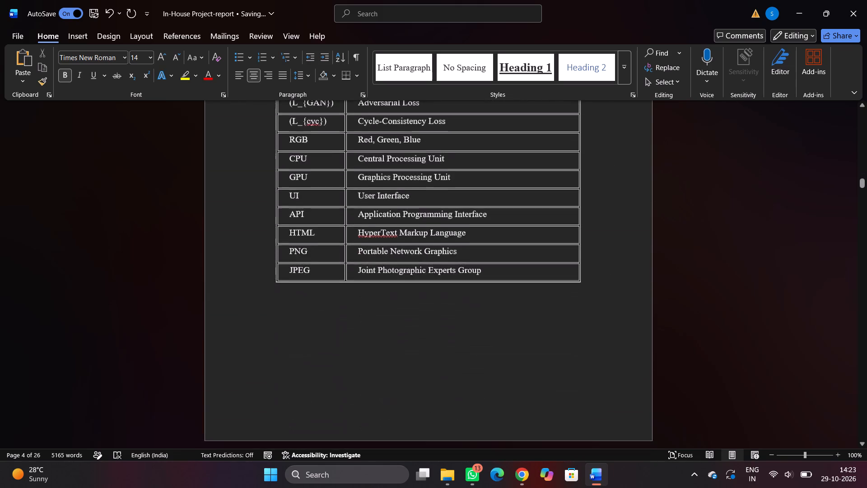
scroll(432, 216, "down", 3)
scroll(432, 216, "up", 1)
scroll(432, 216, "down", 2)
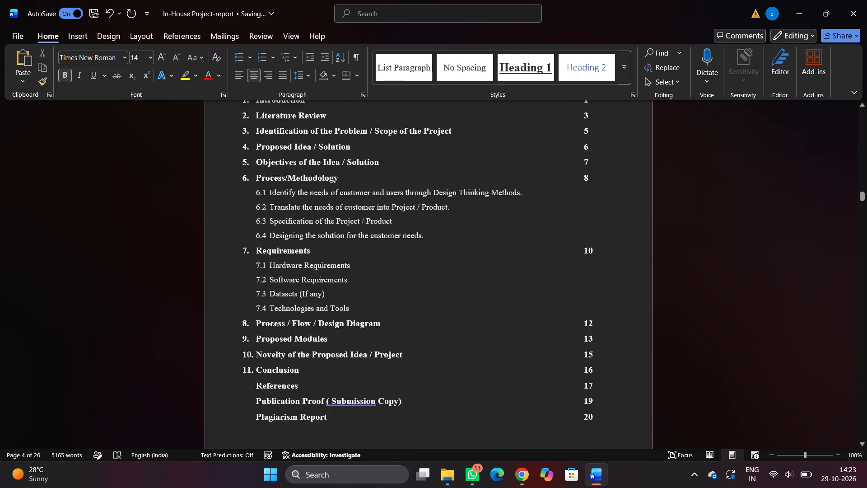
scroll(432, 216, "down", 11)
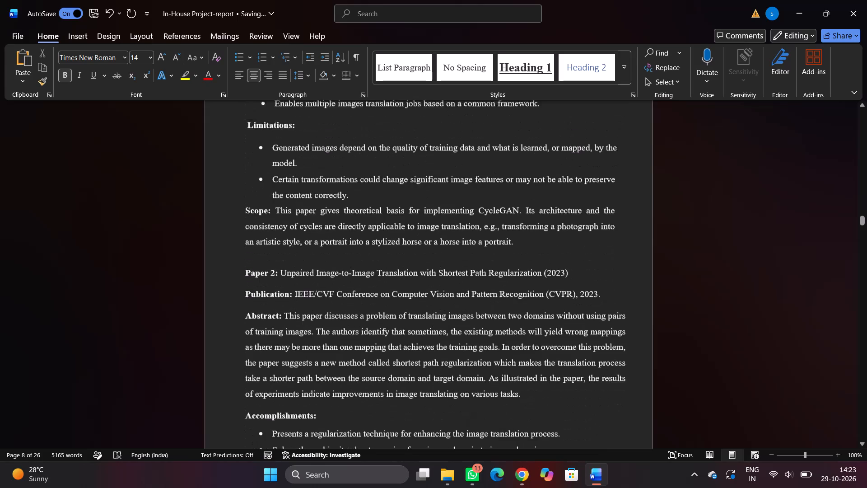
scroll(432, 216, "down", 7)
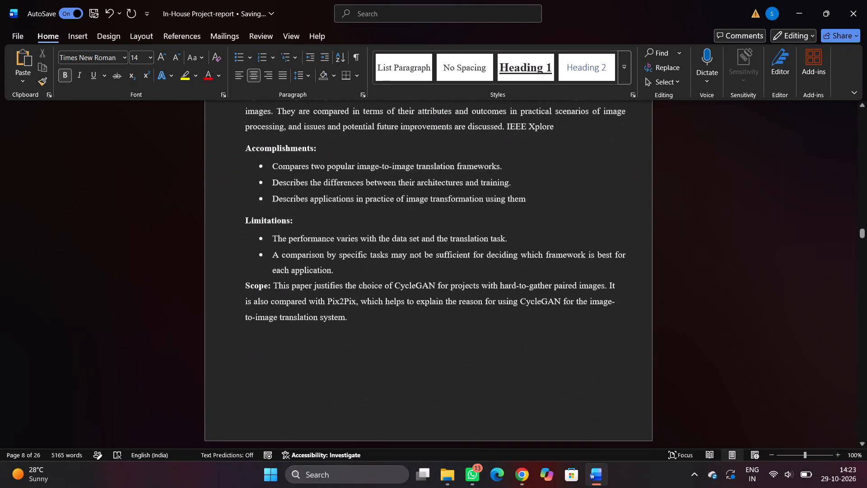
scroll(432, 216, "up", 4)
scroll(432, 216, "down", 4)
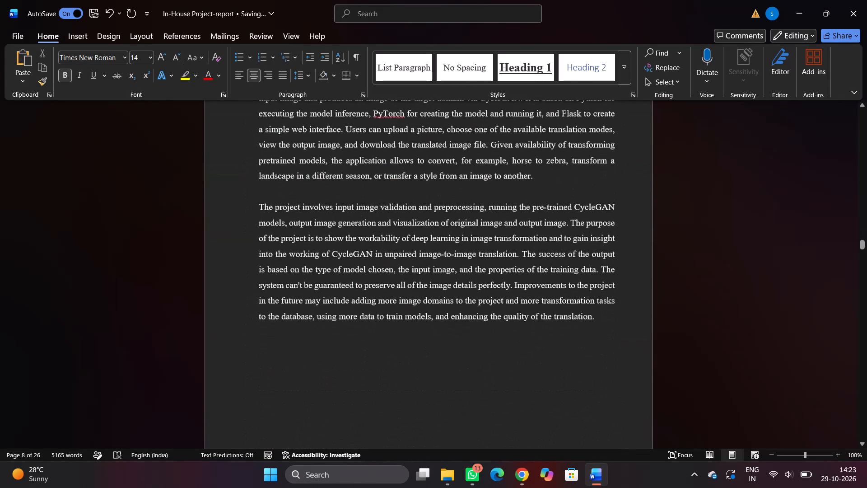
scroll(432, 216, "down", 9)
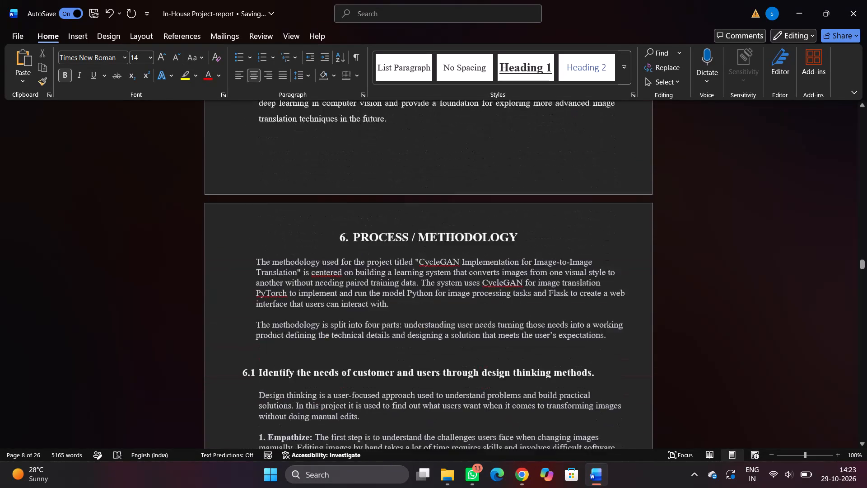
scroll(432, 216, "down", 4)
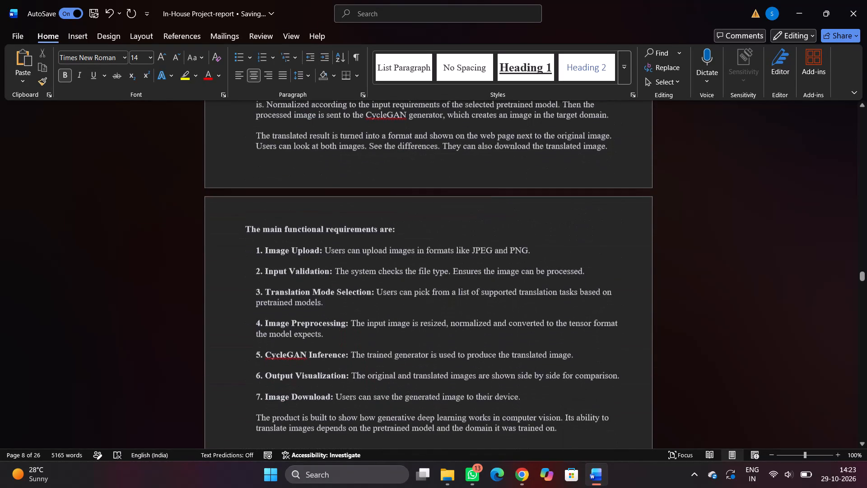
scroll(432, 216, "up", 2)
scroll(303, 310, "up", 4)
scroll(303, 310, "down", 1)
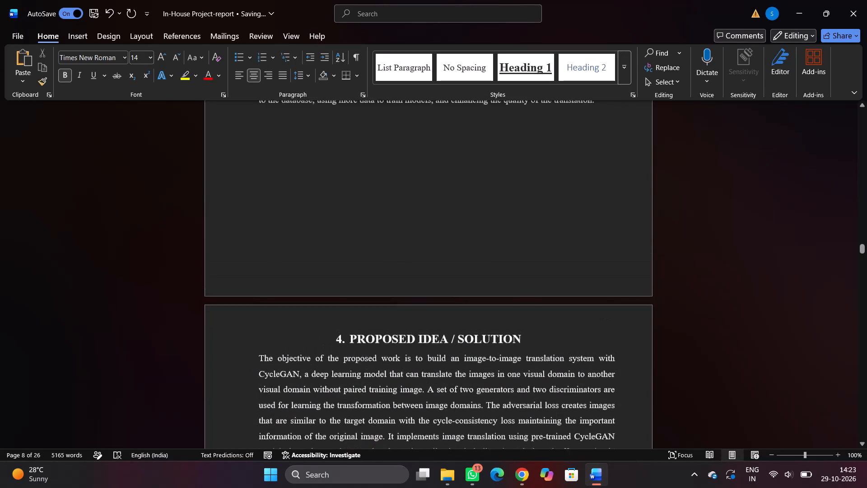
scroll(303, 310, "down", 5)
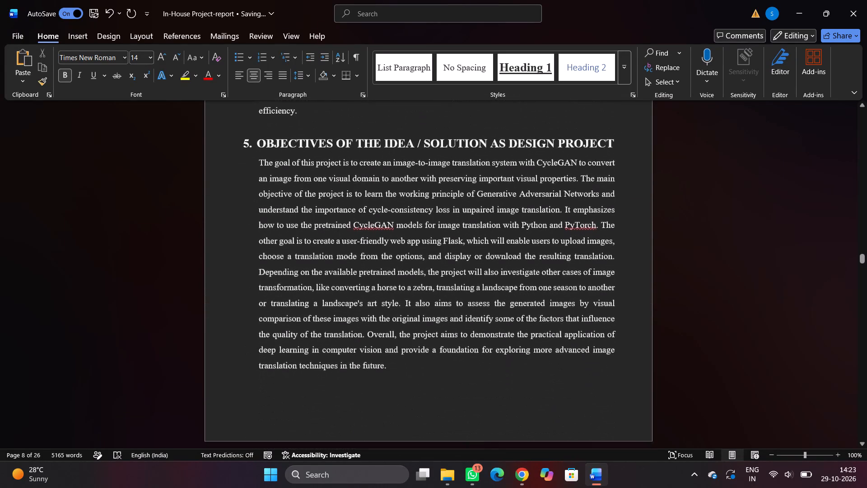
Justify the two introductory paragraphs under the 6. PROCESS / METHODOLOGY heading.
scroll(284, 282, "down", 3)
left_click_drag(253, 167, 386, 230)
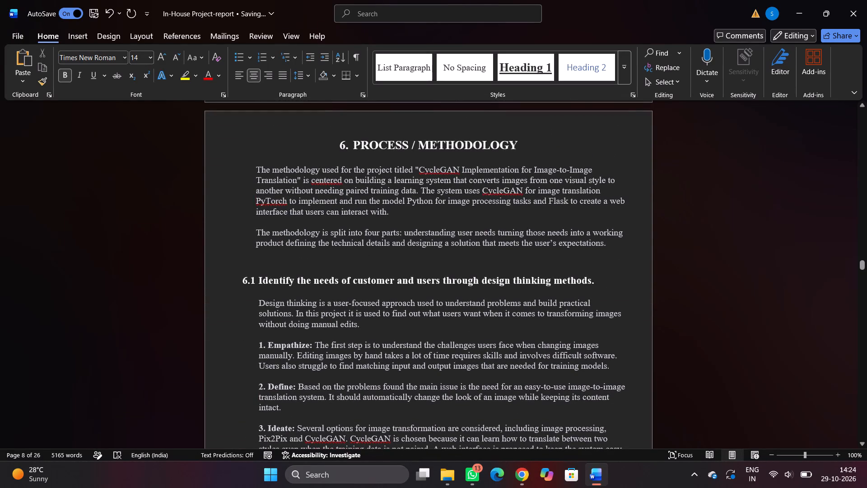
left_click_drag(386, 230, 615, 249)
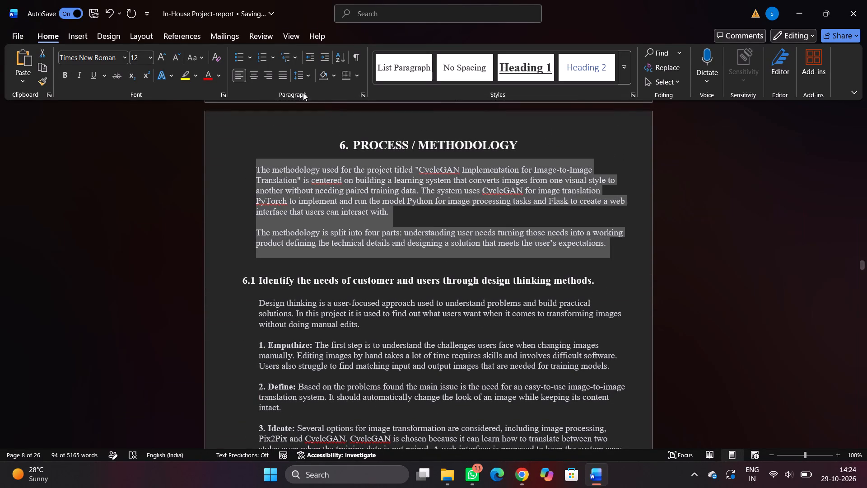
left_click(285, 78)
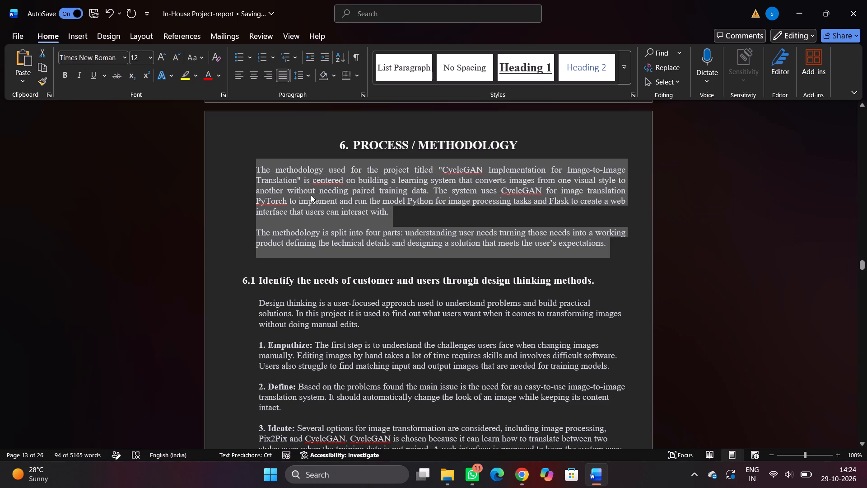
left_click(311, 195)
Justify all text from the design thinking paragraph in section 6.1 through section 7.4, Technologies and Tools.
scroll(311, 195, "down", 1)
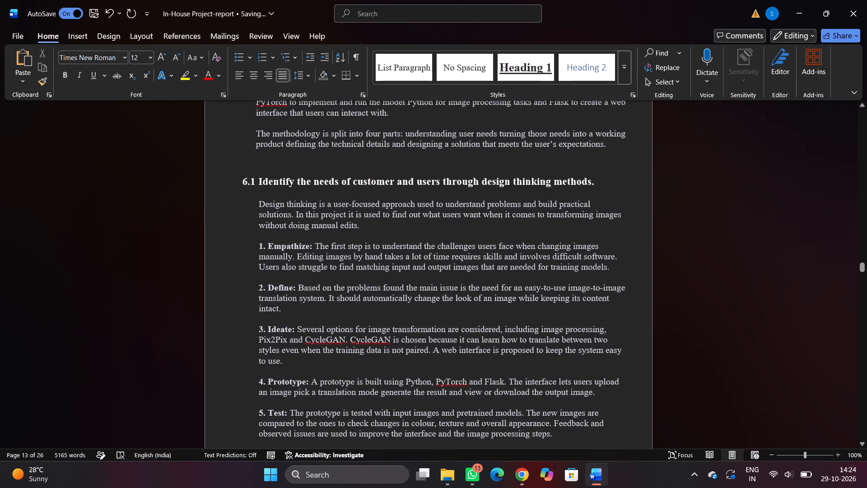
left_click_drag(257, 203, 413, 450)
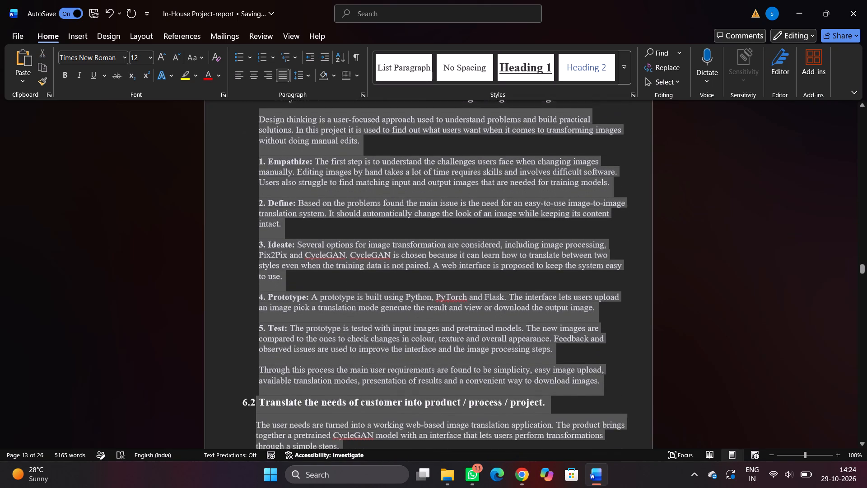
left_click_drag(413, 450, 425, 487)
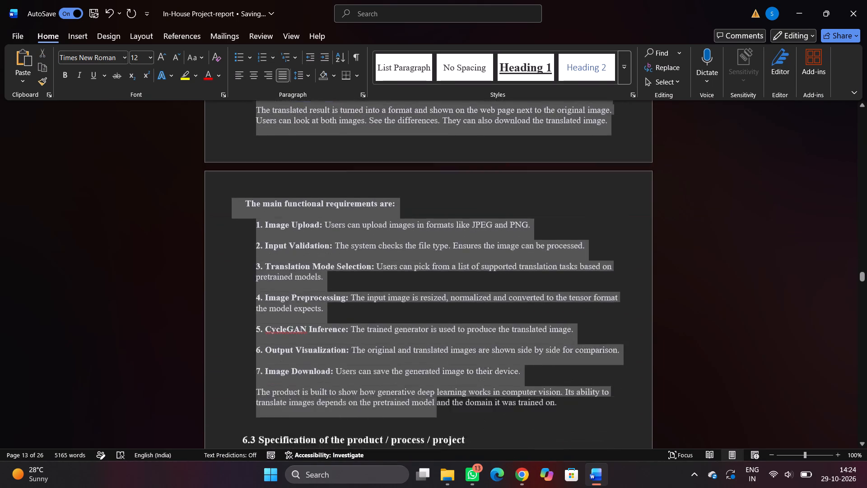
left_click_drag(425, 487, 439, 487)
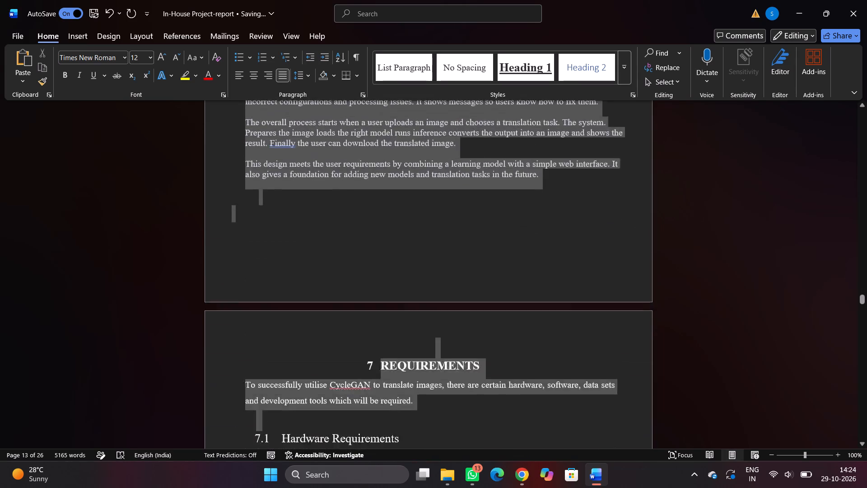
left_click_drag(439, 487, 430, 468)
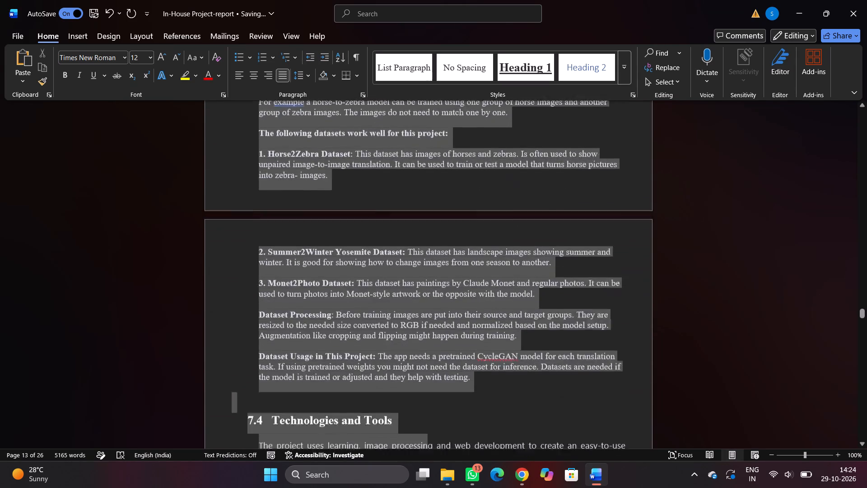
left_click_drag(430, 468, 367, 262)
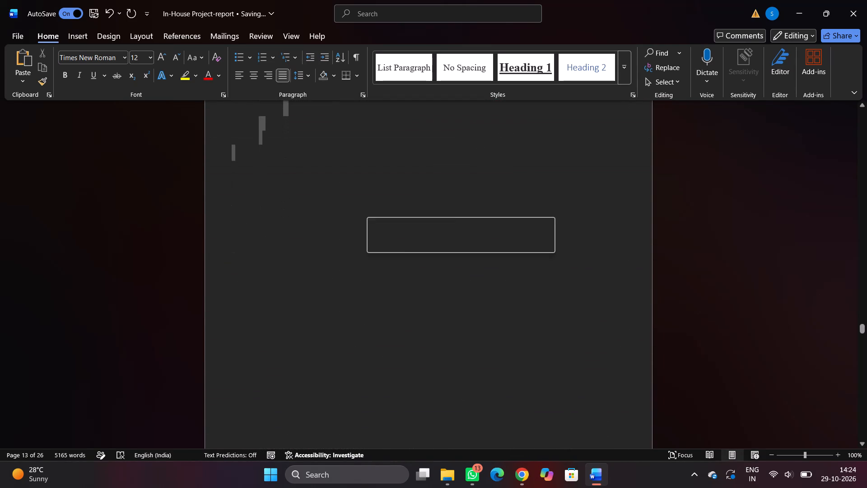
left_click(286, 71)
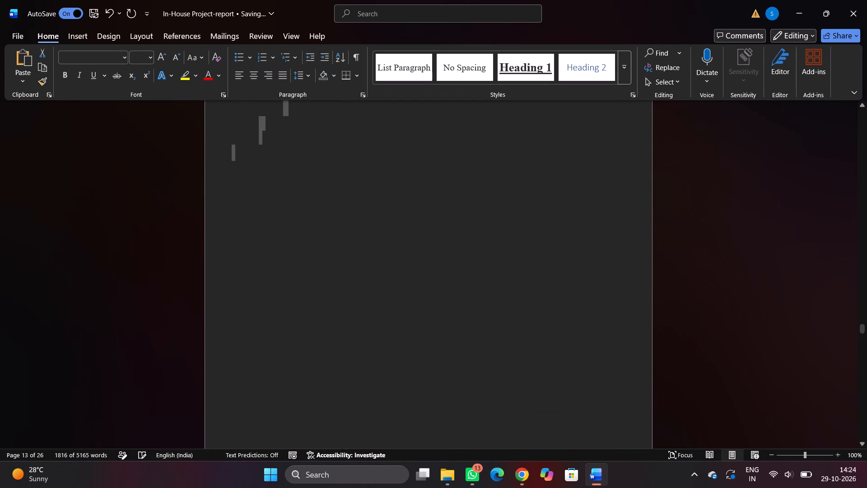
scroll(355, 223, "up", 5)
left_click(247, 146)
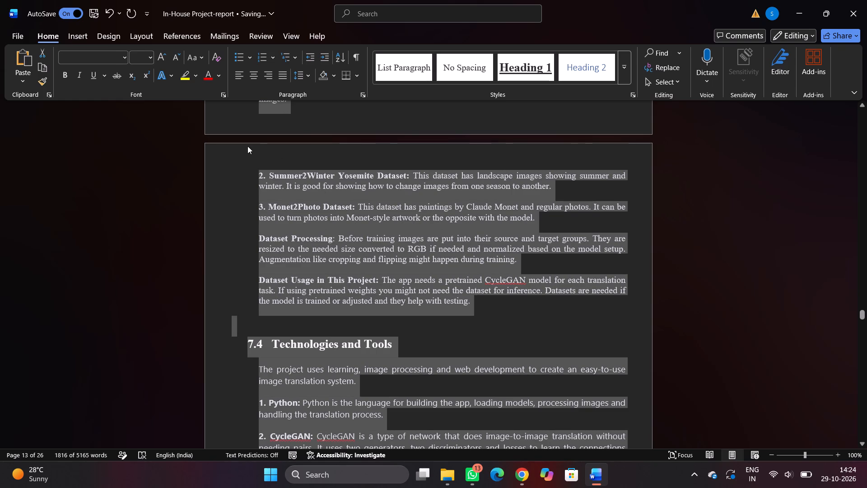
Set the body text of section 7.4, Technologies and Tools, to Times New Roman.
scroll(290, 264, "up", 3)
scroll(290, 264, "down", 2)
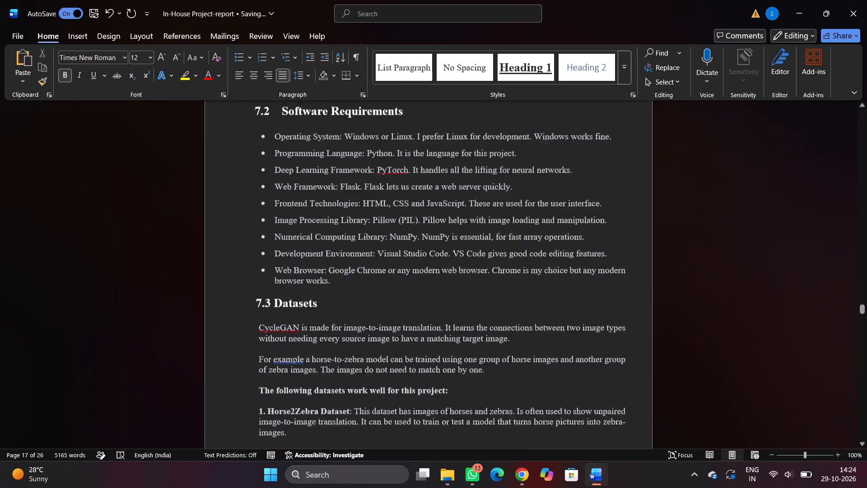
scroll(290, 264, "down", 5)
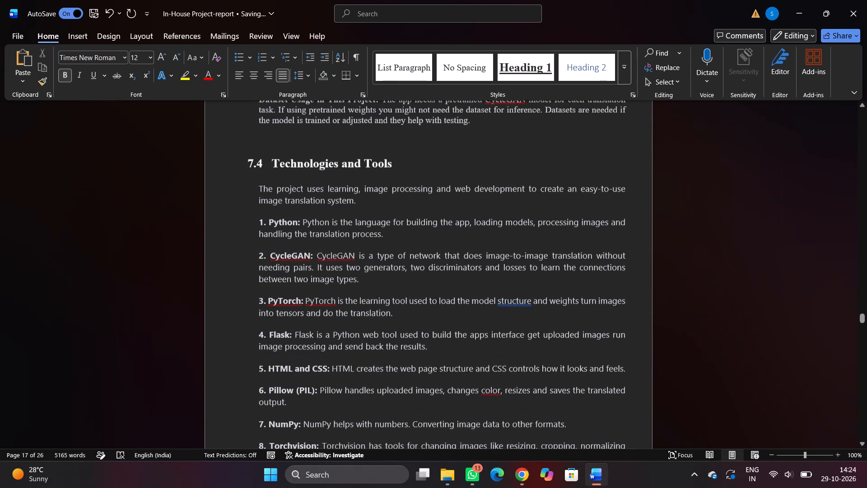
left_click_drag(258, 179, 397, 387)
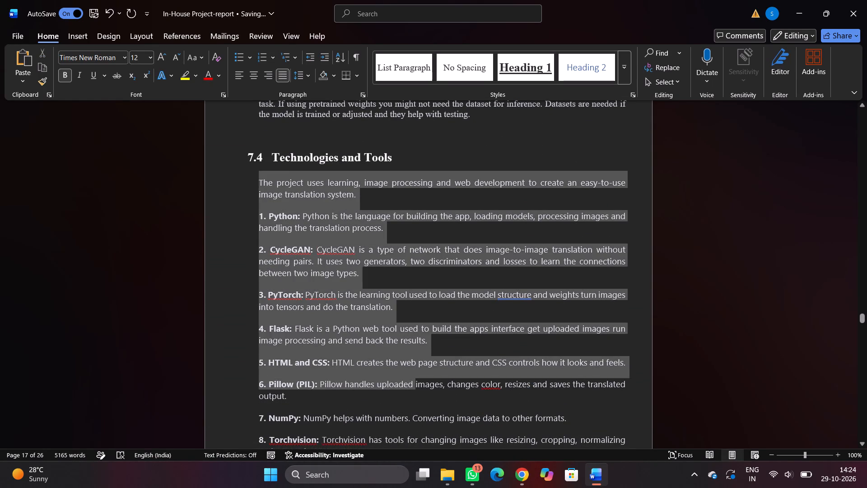
left_click_drag(397, 387, 381, 241)
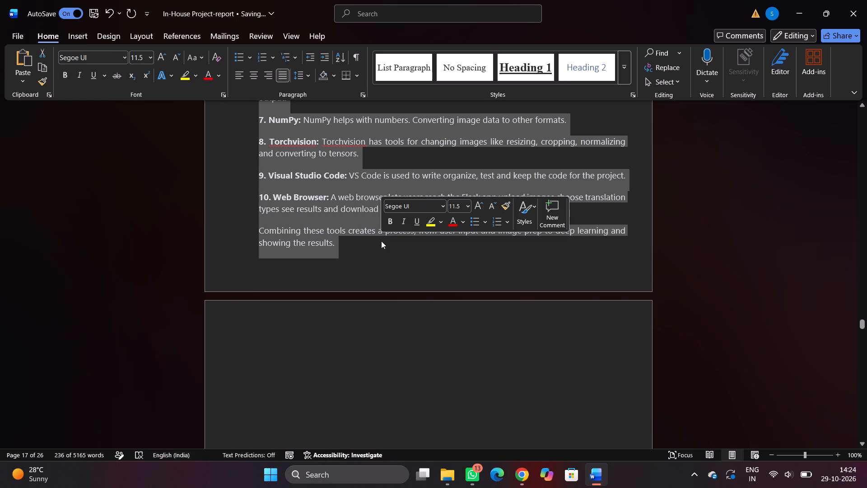
left_click(443, 207)
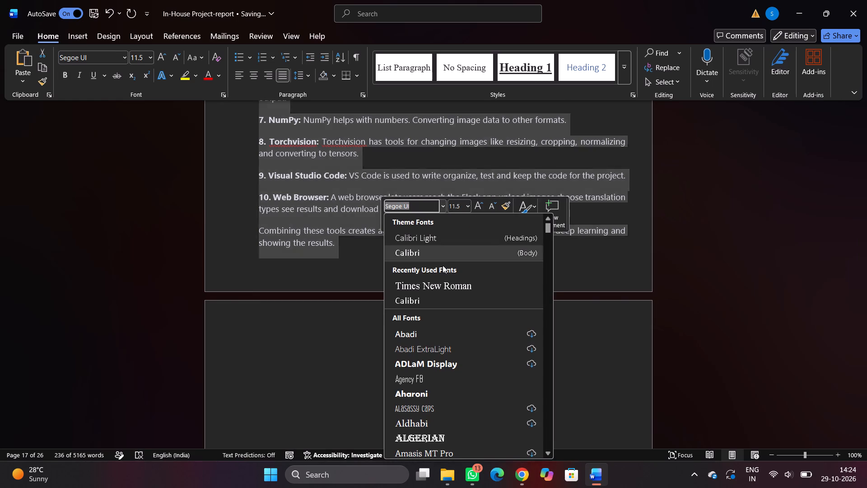
left_click(443, 282)
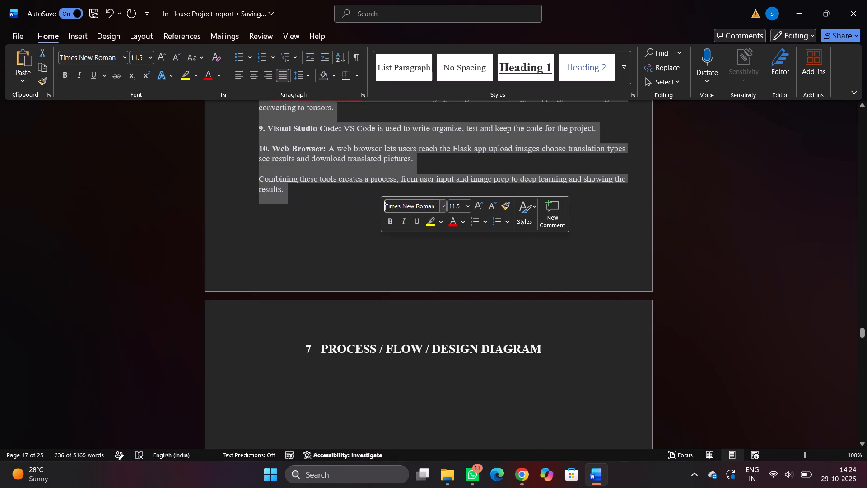
left_click(396, 276)
Set the font size of all body text under 7.4, Technologies and Tools, to 12.
scroll(396, 276, "up", 2)
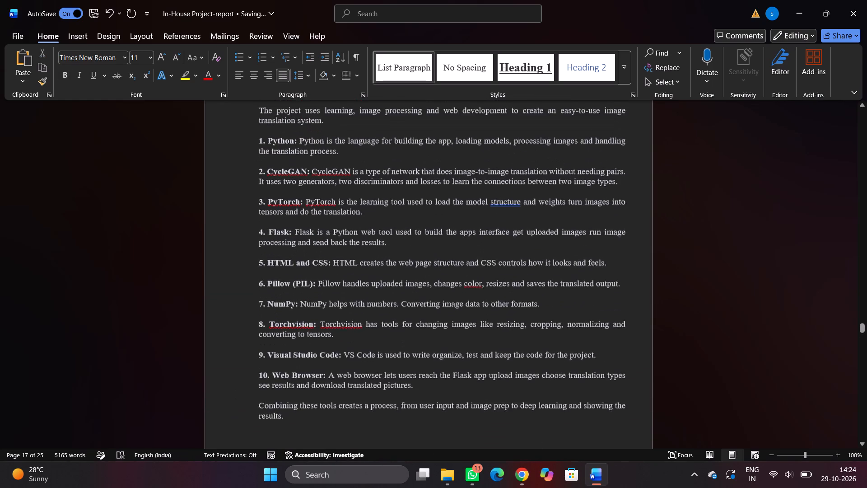
scroll(396, 276, "up", 2)
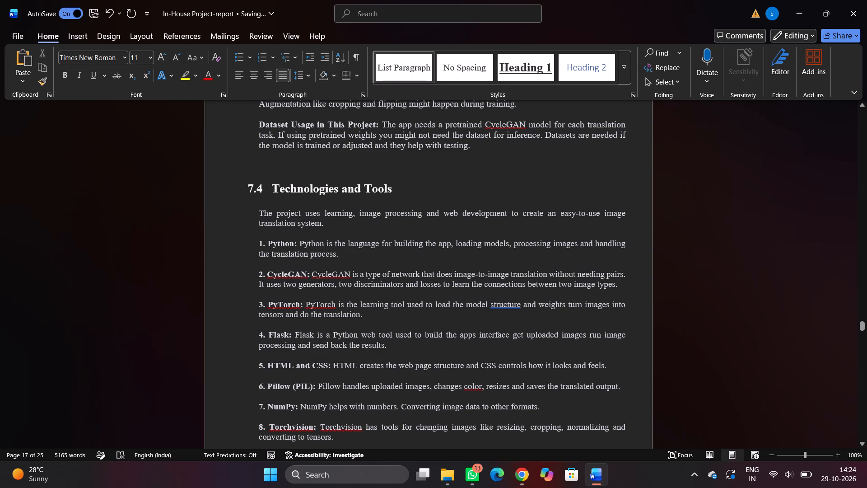
left_click_drag(248, 208, 298, 341)
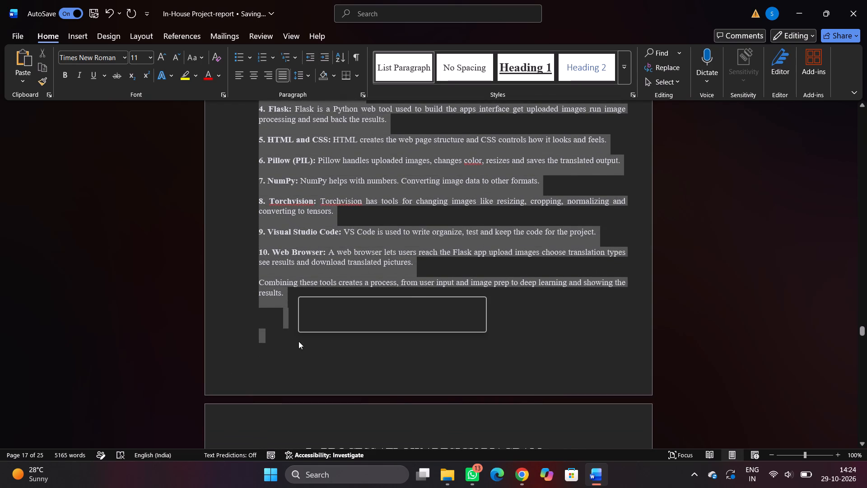
left_click(386, 307)
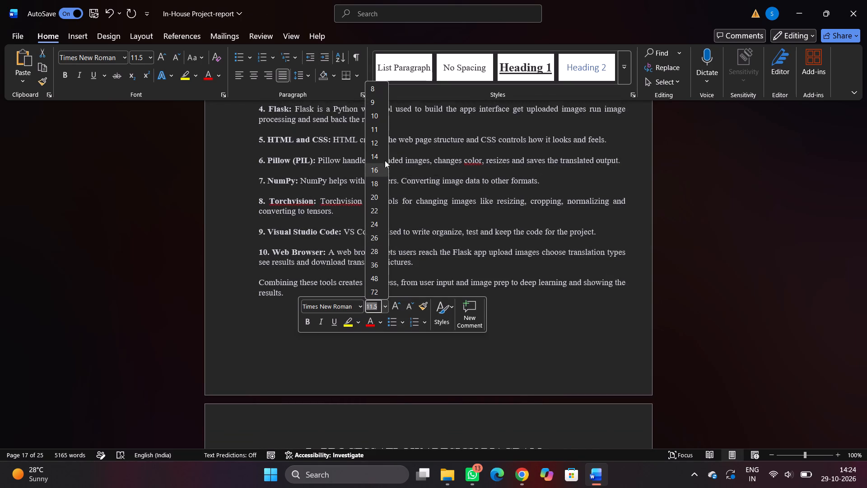
left_click(376, 141)
left_click(275, 357)
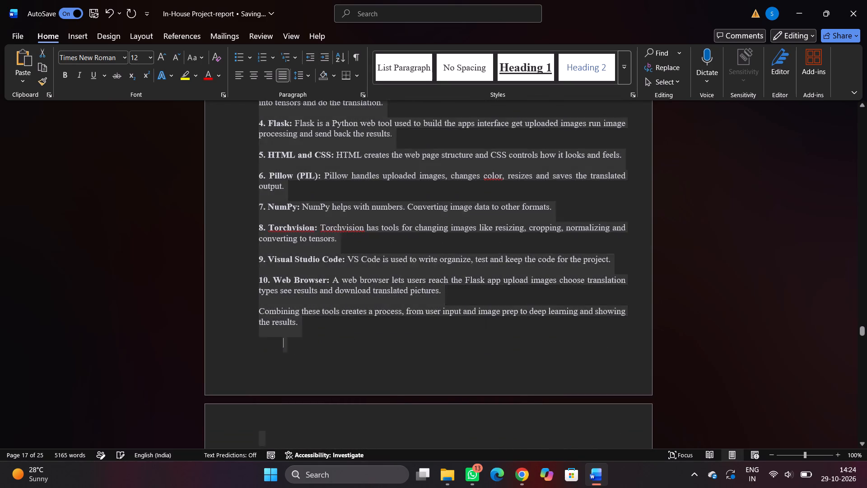
Examine the layout and formatting of sections 7.2 through 7.4 and the page that follows them.
scroll(275, 357, "down", 2)
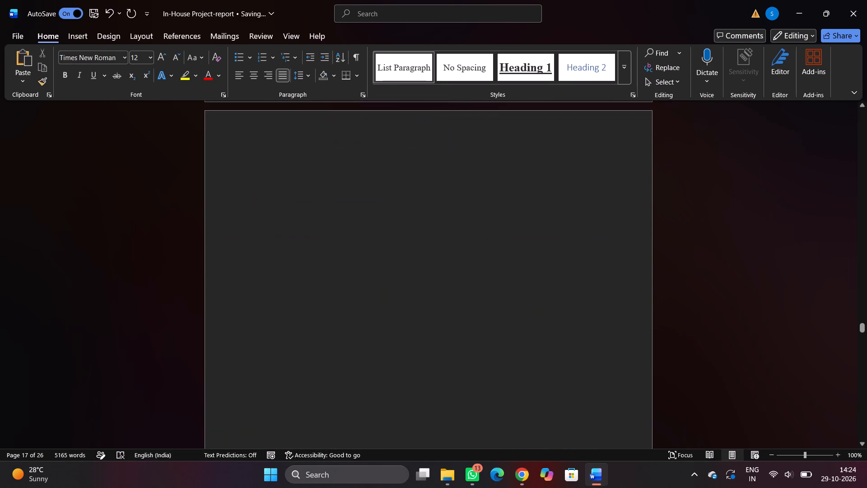
scroll(275, 357, "up", 5)
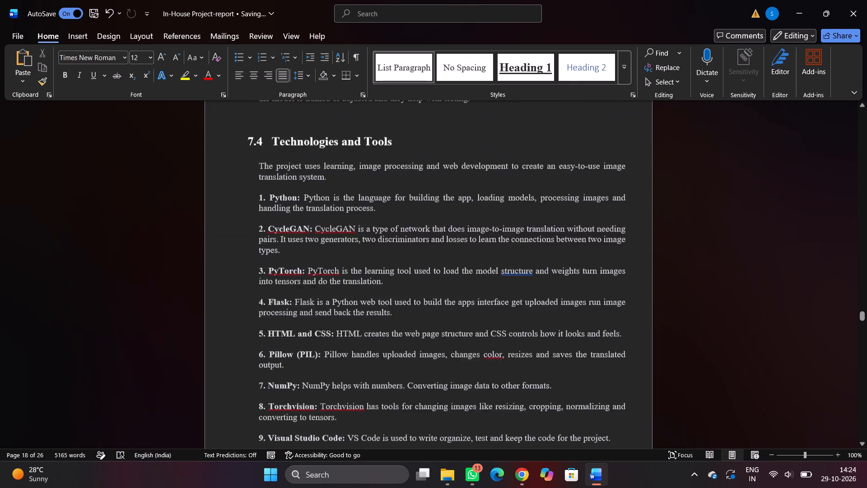
scroll(275, 357, "up", 2)
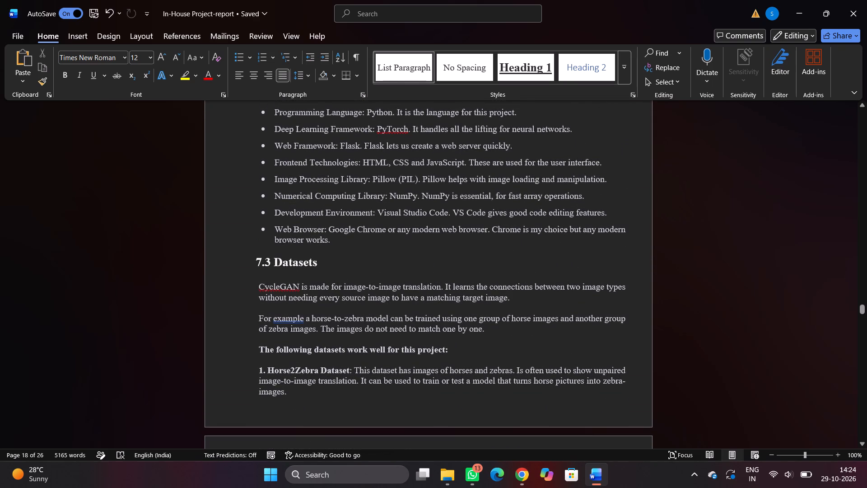
scroll(275, 357, "down", 2)
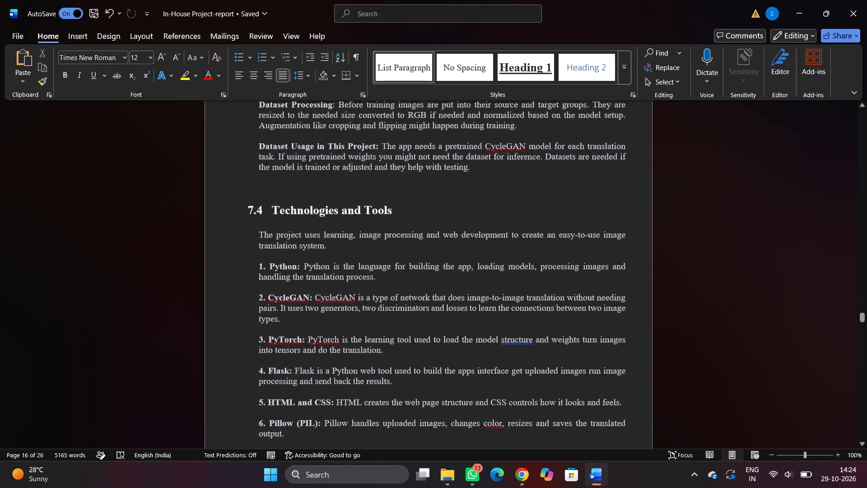
scroll(275, 357, "down", 3)
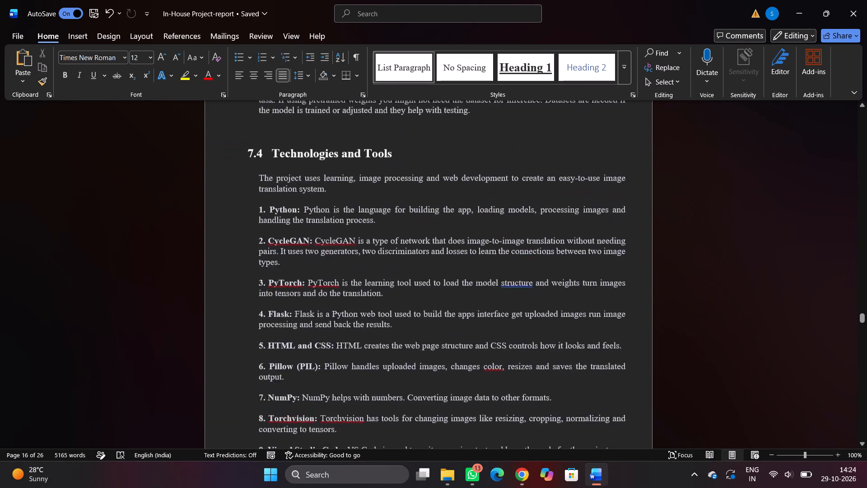
Remove the automatic number and indent from the PROCESS / FLOW / DESIGN DIAGRAM heading and delete the blank page above it.
scroll(275, 357, "down", 2)
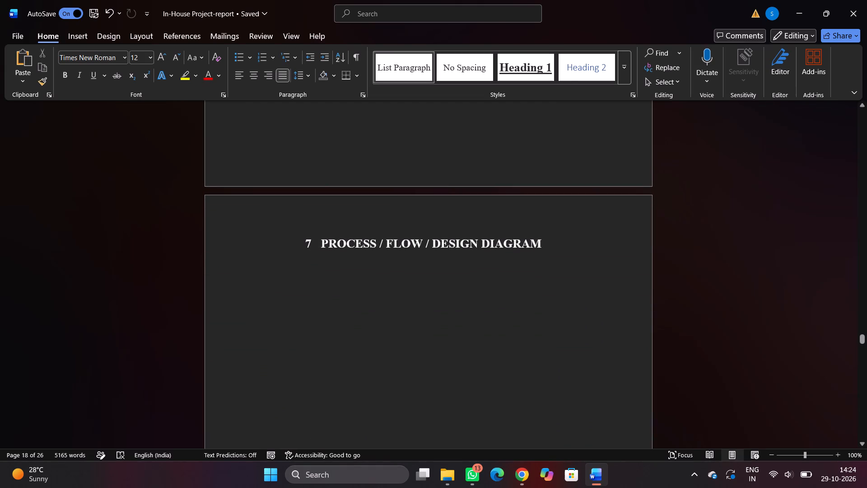
left_click(305, 253)
key("BackSpace")
key("BackSpace")
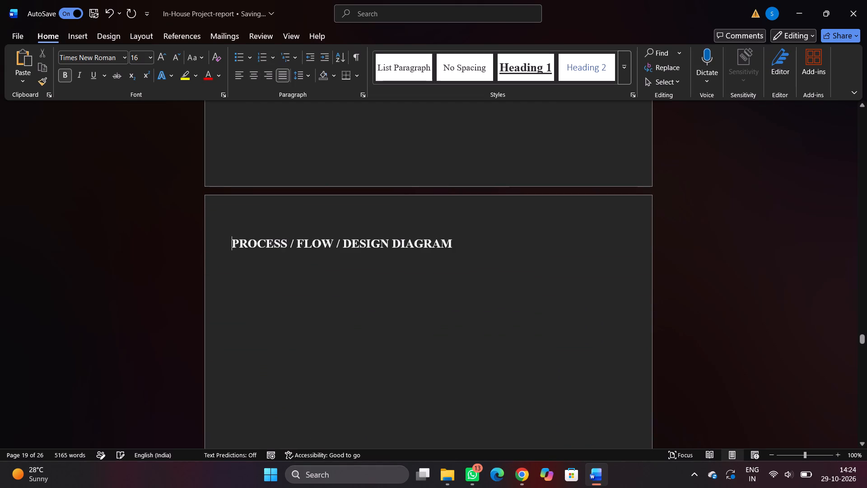
key("BackSpace")
key("BackSpace")
key("BackSpace")
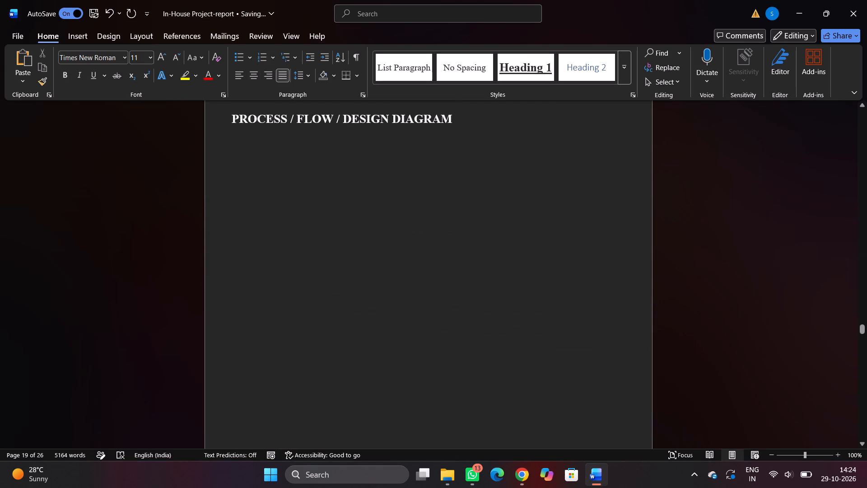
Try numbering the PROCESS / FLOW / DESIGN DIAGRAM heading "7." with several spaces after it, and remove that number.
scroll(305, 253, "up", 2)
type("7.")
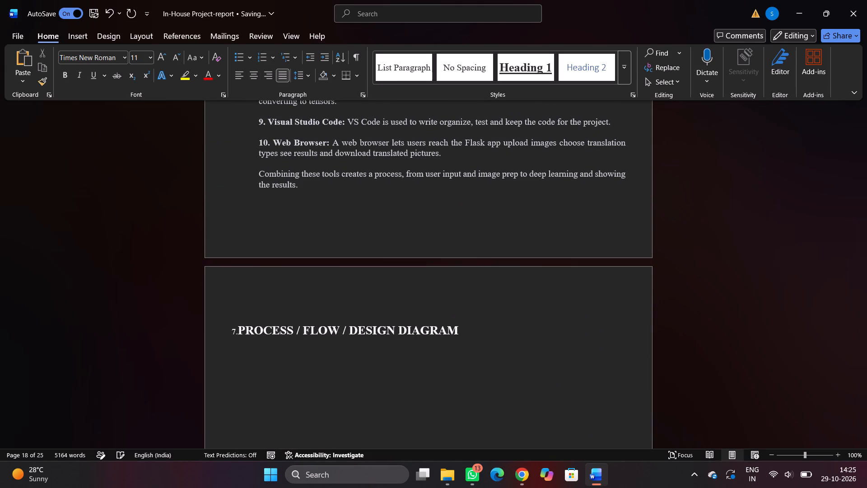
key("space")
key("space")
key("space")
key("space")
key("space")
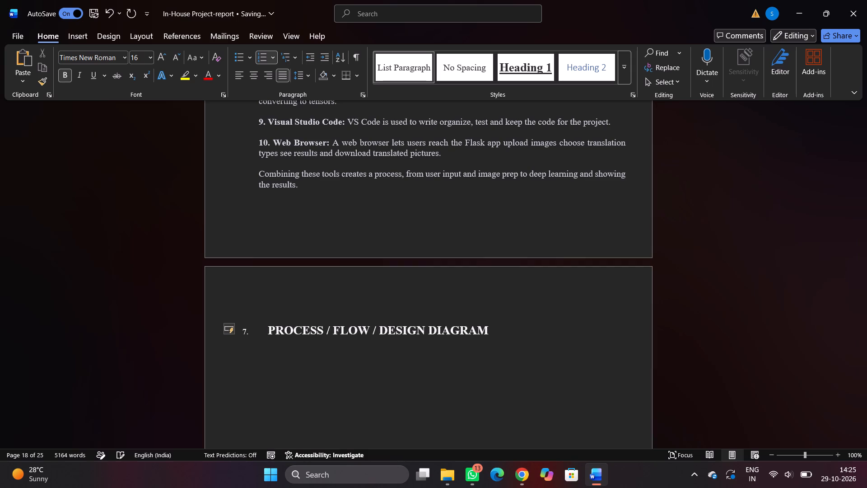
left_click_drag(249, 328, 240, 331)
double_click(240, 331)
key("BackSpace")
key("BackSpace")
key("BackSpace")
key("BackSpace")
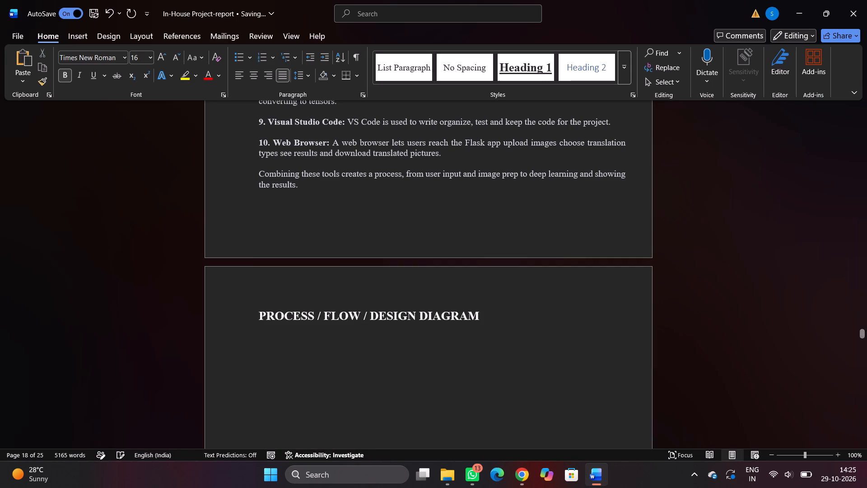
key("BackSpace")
Put the PROCESS / FLOW / DESIGN DIAGRAM heading on its own line and number it "7." with a single space.
key("Return")
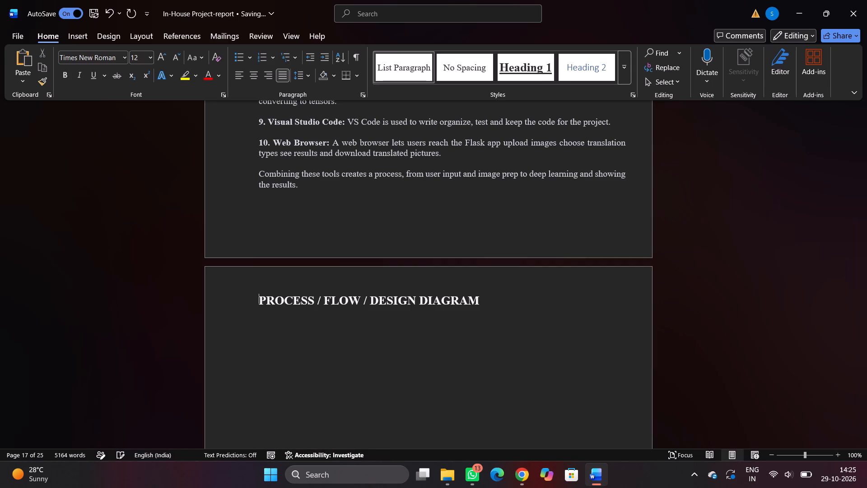
key("7")
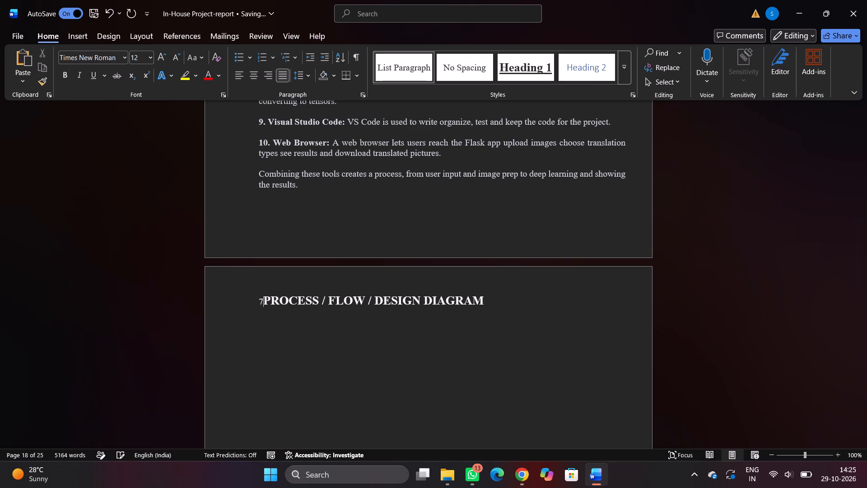
type(".")
key("space")
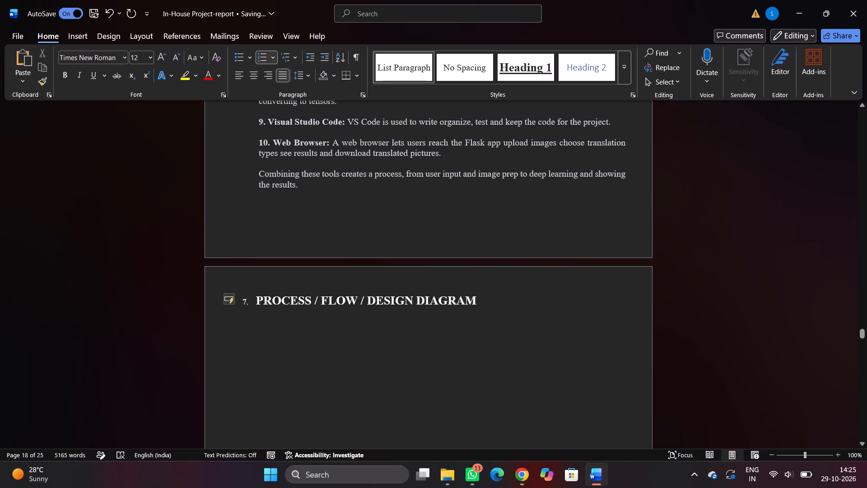
left_click_drag(250, 304, 241, 299)
left_click(241, 299)
left_click_drag(241, 299, 247, 300)
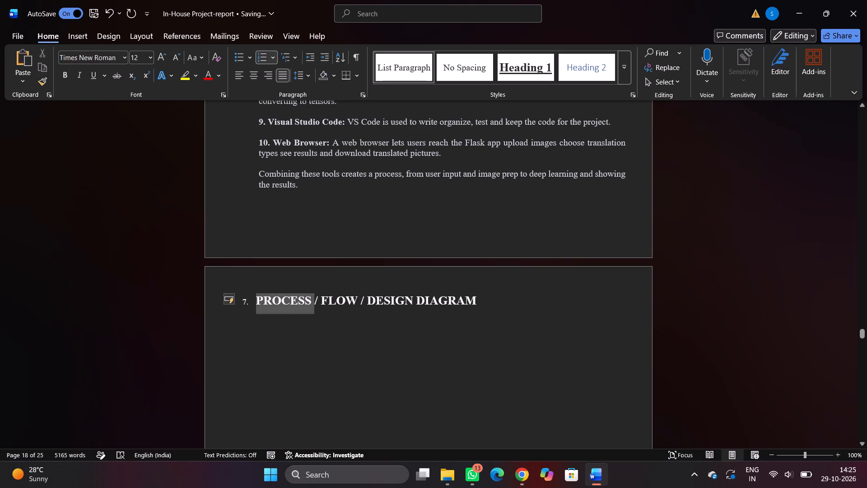
left_click_drag(247, 300, 254, 305)
left_click(548, 221)
Insert two spaces between the number 7.3 and the word Datasets in the section heading.
scroll(548, 221, "up", 7)
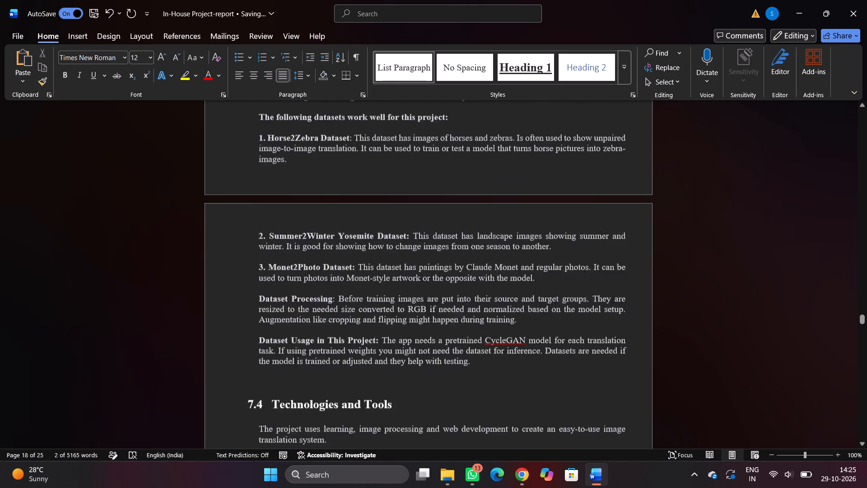
right_click(548, 221)
scroll(548, 221, "up", 3)
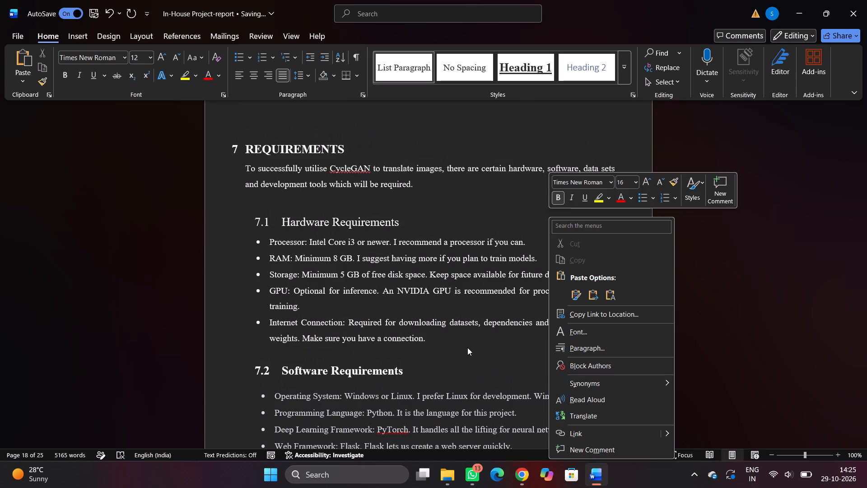
left_click(467, 347)
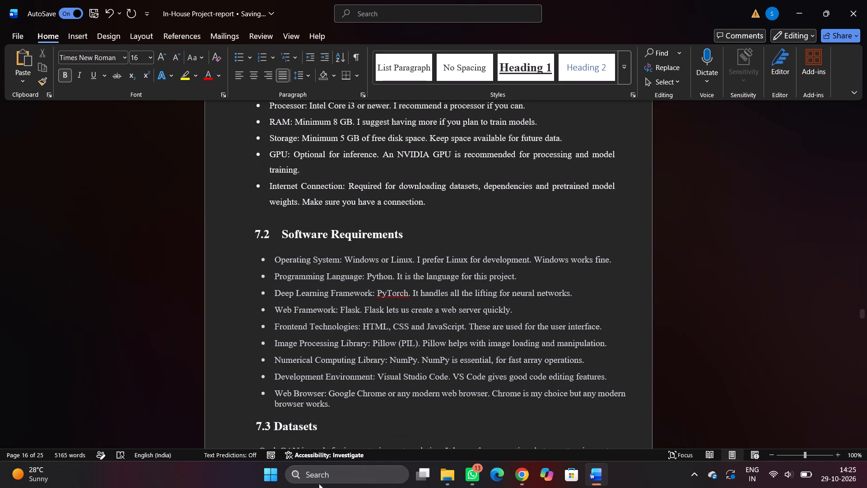
left_click(270, 422)
key("space")
key("space")
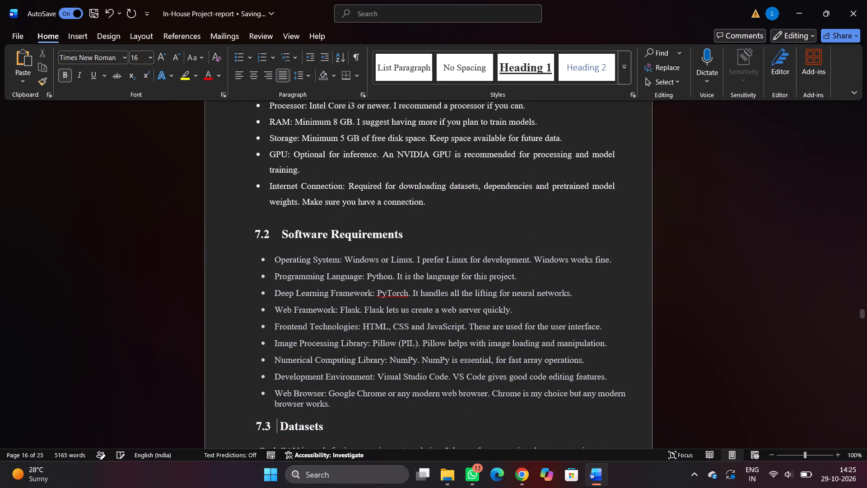
Look through the contents list, the early sections and the Requirements subsections 7.2 to 7.4 of the report.
scroll(392, 387, "down", 6)
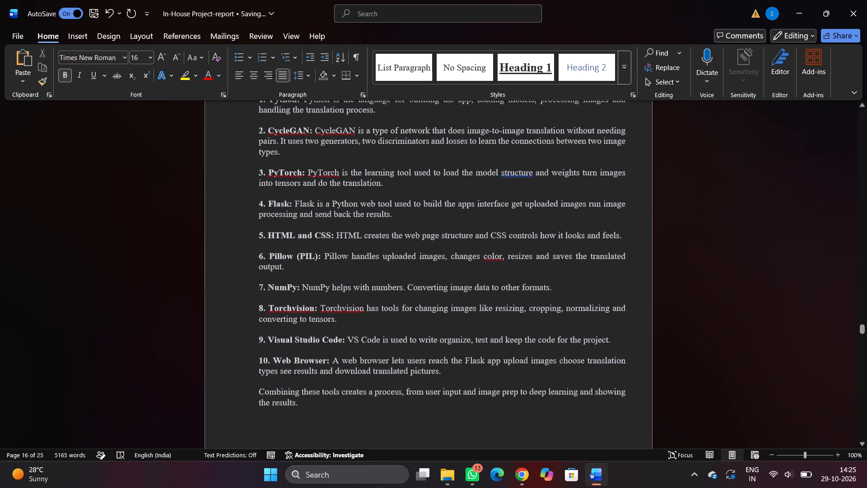
scroll(392, 387, "up", 12)
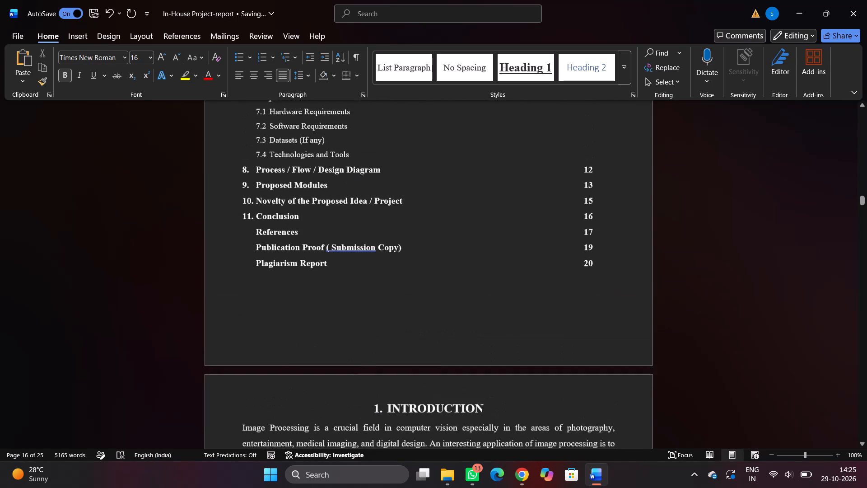
scroll(392, 387, "up", 1)
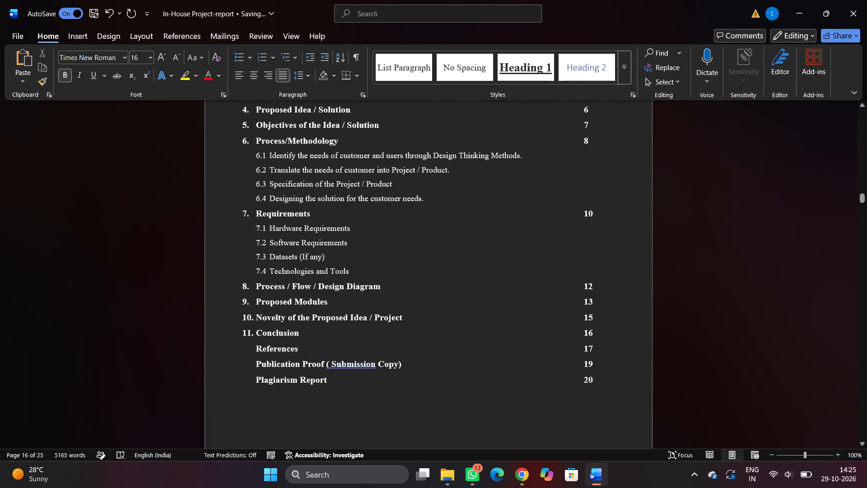
scroll(392, 387, "down", 2)
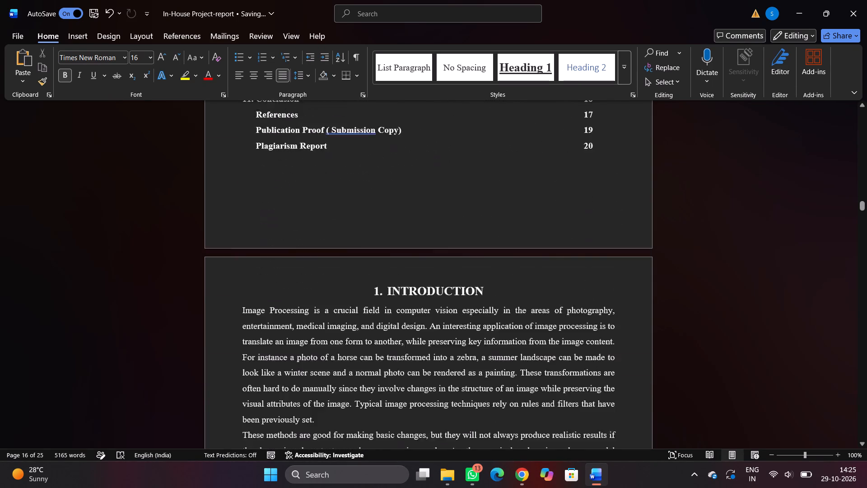
scroll(392, 387, "down", 11)
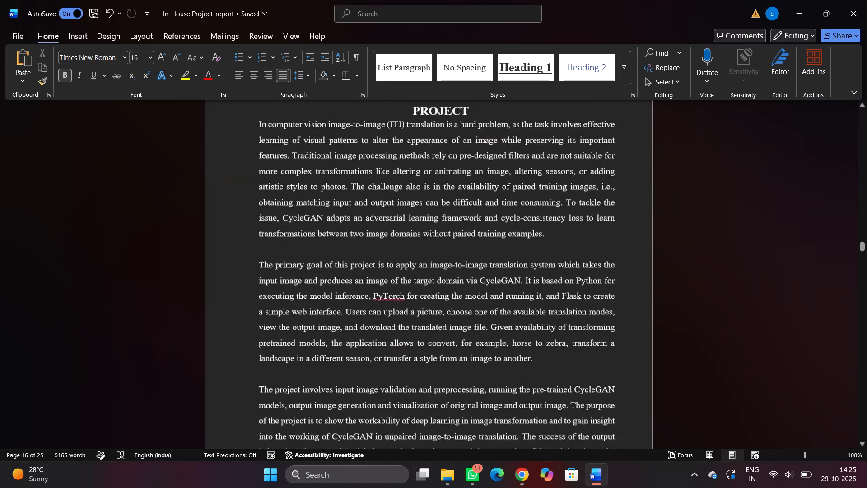
scroll(392, 387, "down", 10)
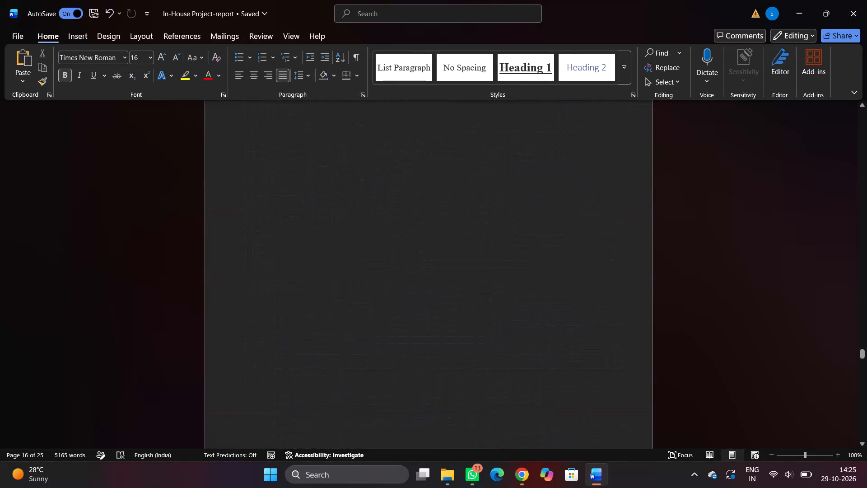
scroll(392, 387, "up", 6)
scroll(392, 387, "down", 3)
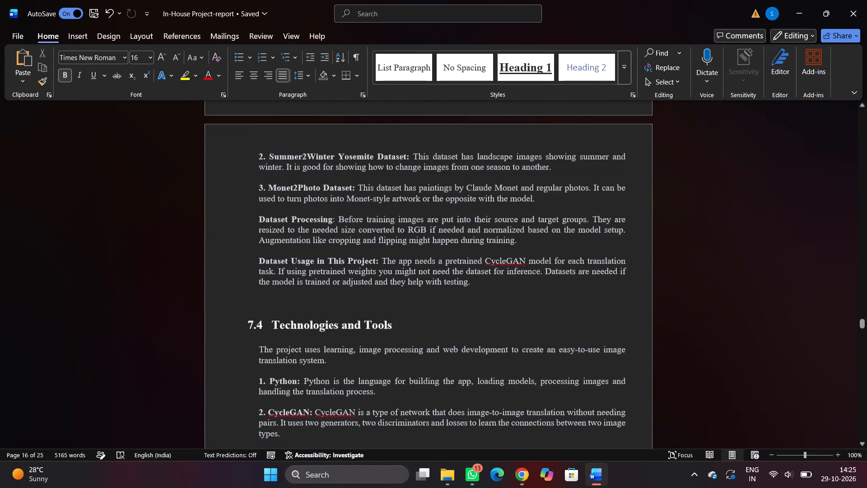
scroll(392, 387, "down", 3)
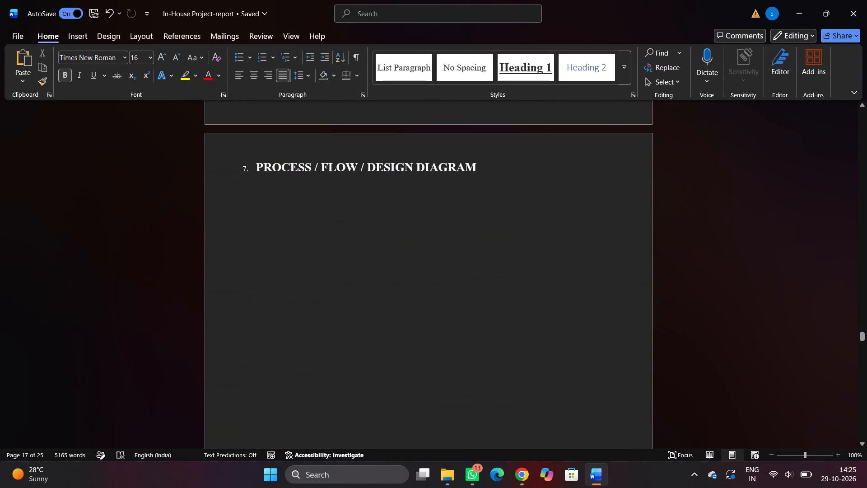
left_click_drag(488, 164, 213, 169)
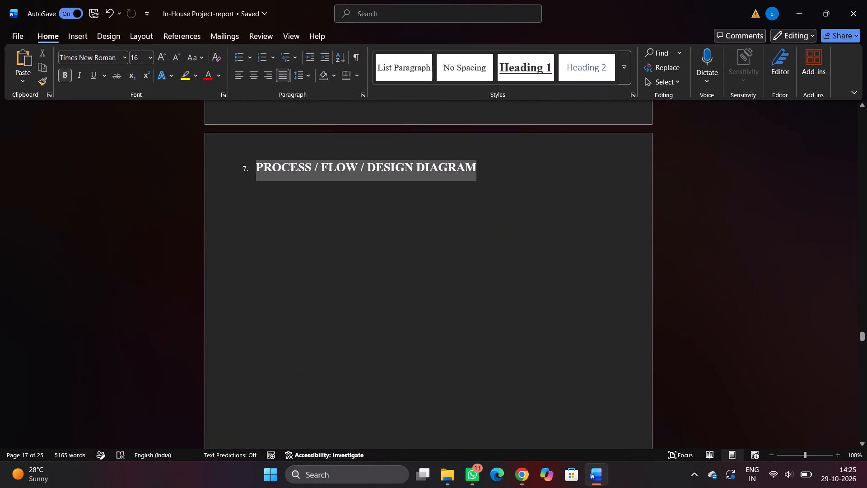
left_click_drag(213, 169, 229, 166)
key("ctrl+c")
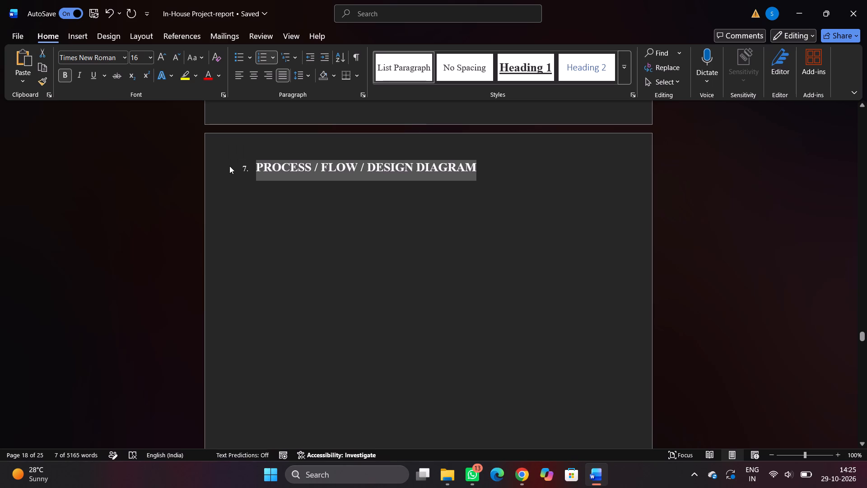
left_click(272, 274)
scroll(272, 274, "down", 4)
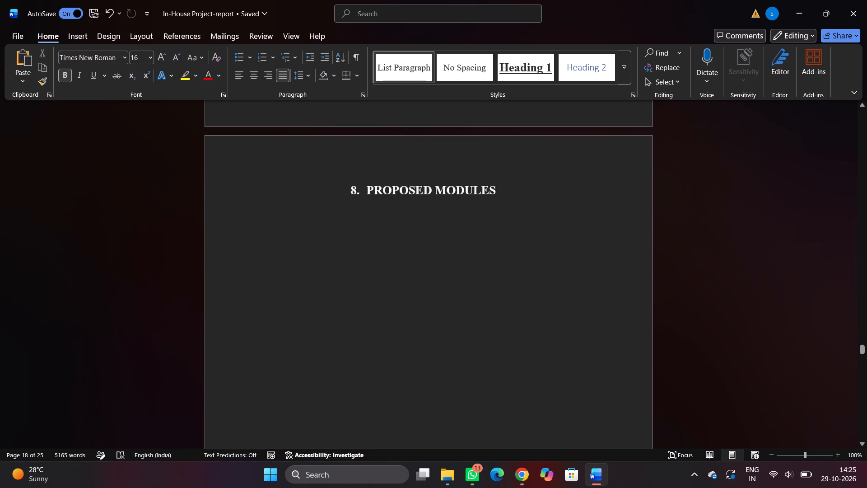
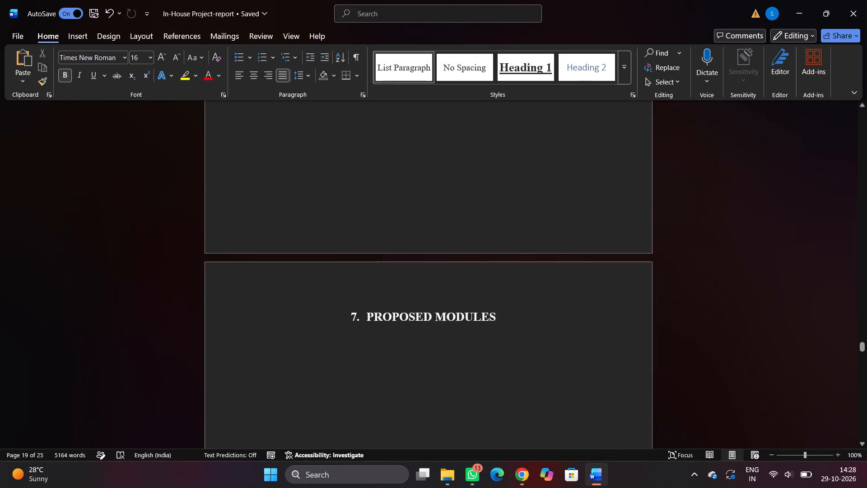
left_click(505, 328)
key("Return")
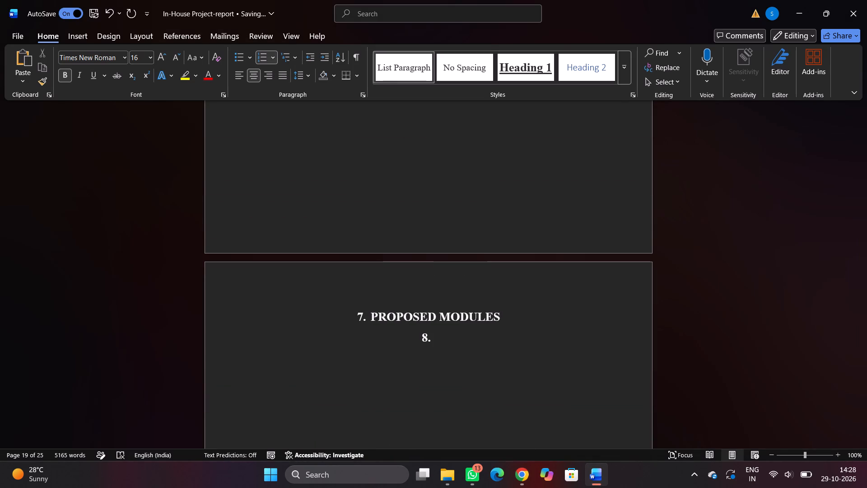
key("BackSpace")
Examine the report's existing section headings and table of contents to check the section number listed for Proposed Modules.
scroll(505, 328, "up", 5)
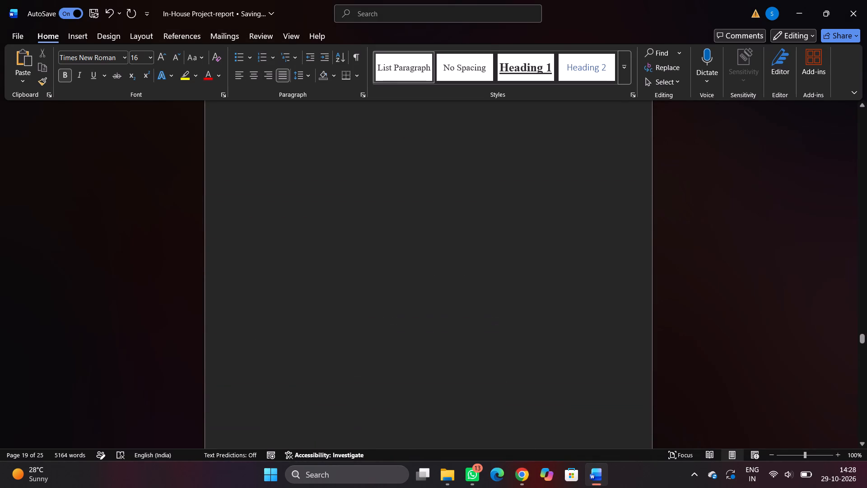
scroll(505, 328, "up", 5)
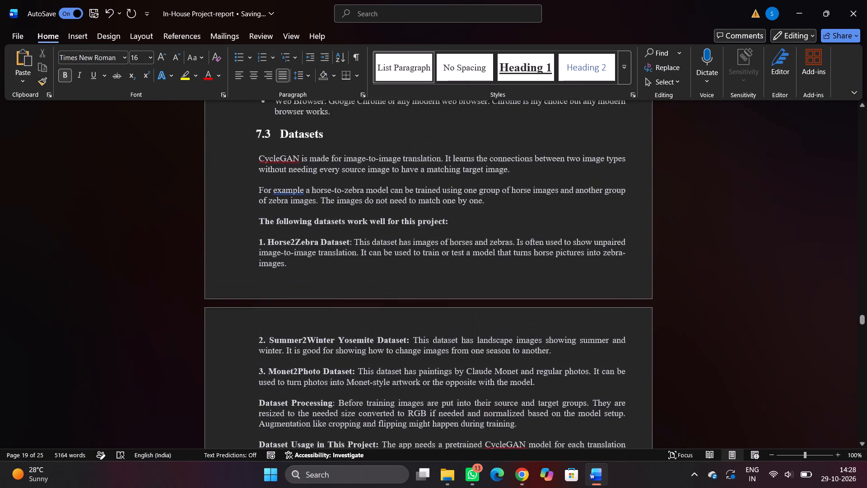
scroll(505, 328, "up", 2)
scroll(505, 328, "down", 8)
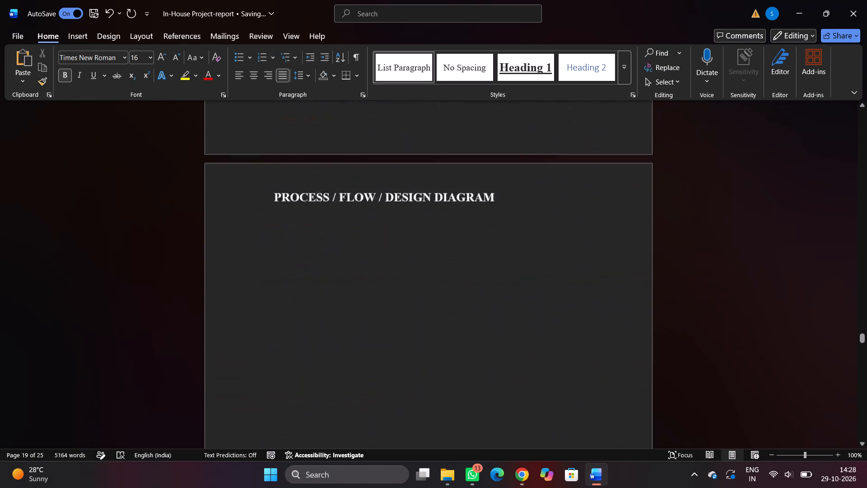
scroll(505, 328, "down", 2)
scroll(505, 328, "up", 11)
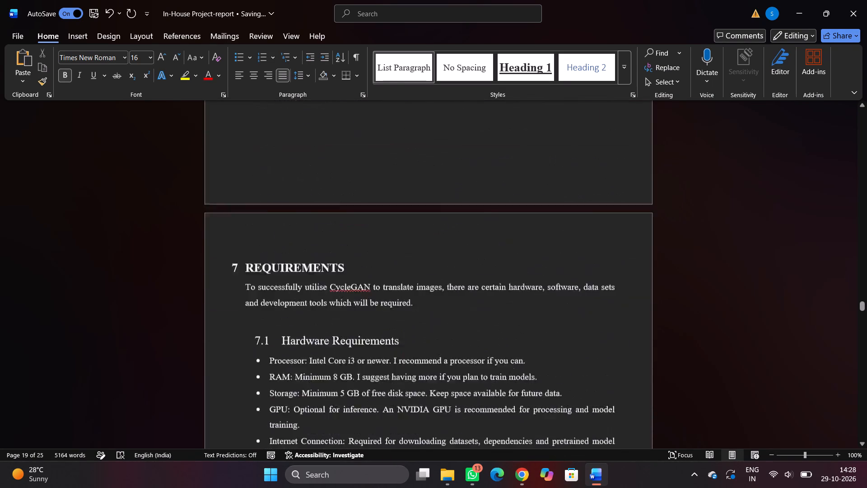
scroll(505, 328, "up", 8)
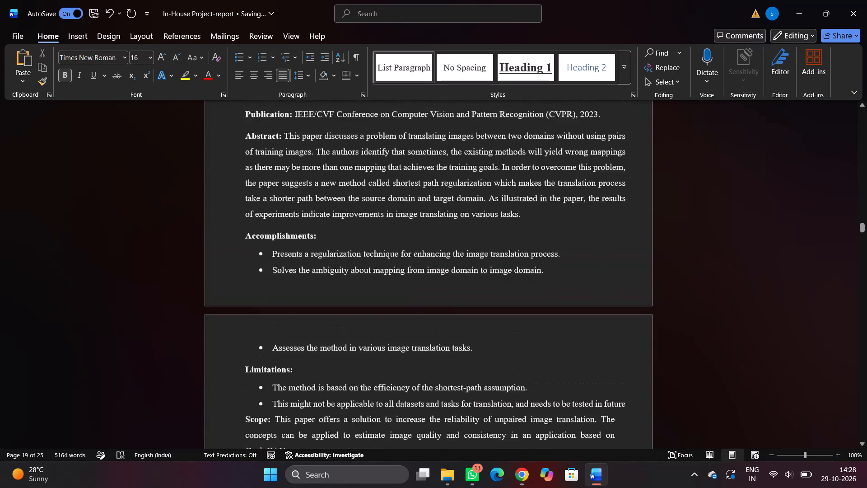
scroll(505, 328, "up", 4)
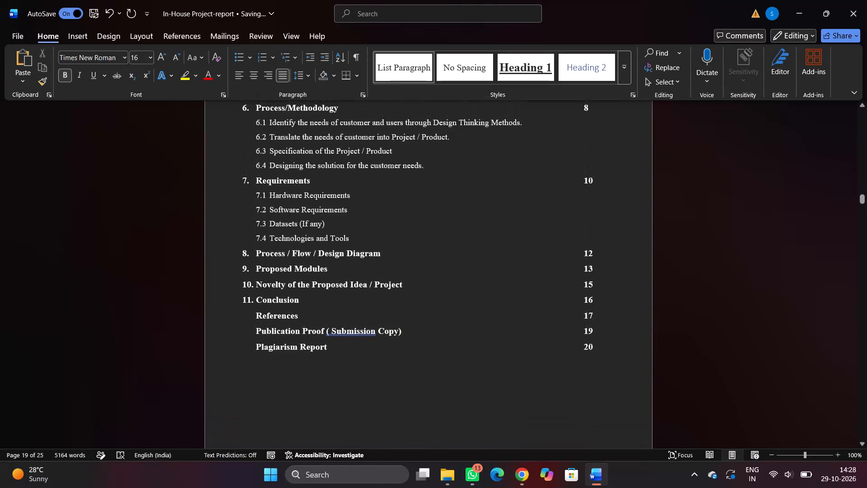
right_click(505, 328)
left_click(467, 347)
scroll(467, 347, "down", 7)
scroll(467, 347, "up", 7)
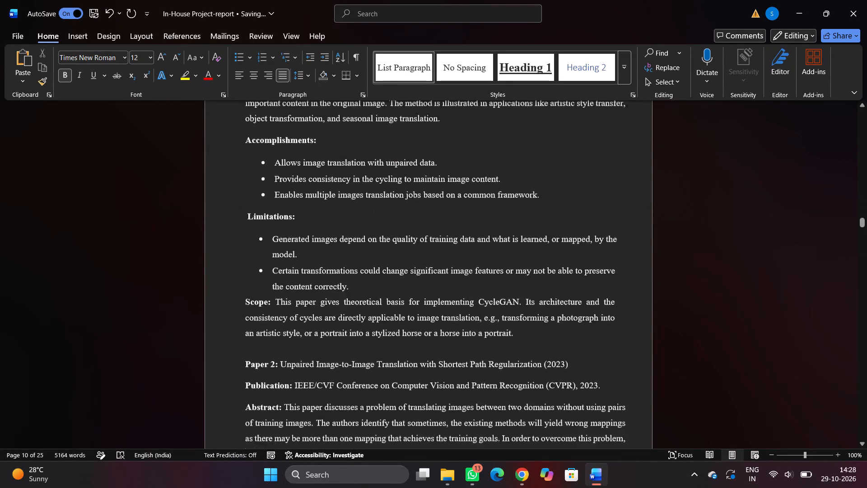
scroll(467, 347, "up", 15)
scroll(467, 347, "down", 1)
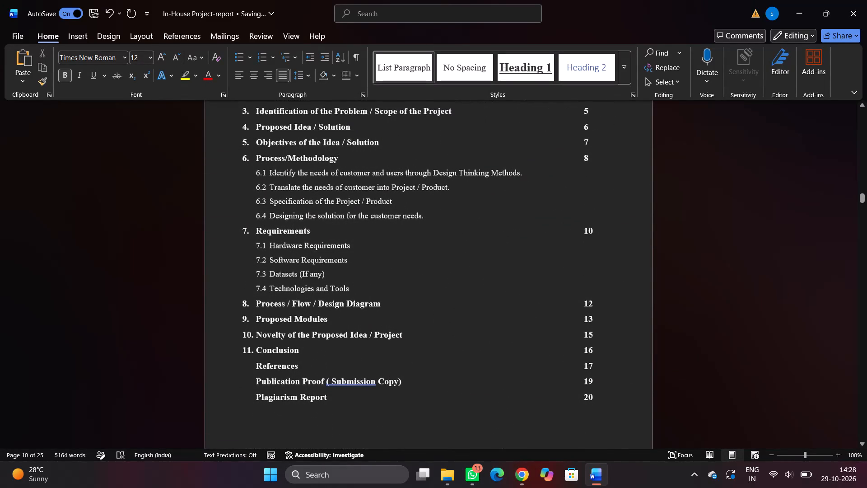
Change the PROPOSED MODULES heading's section number to 9.
scroll(467, 347, "down", 9)
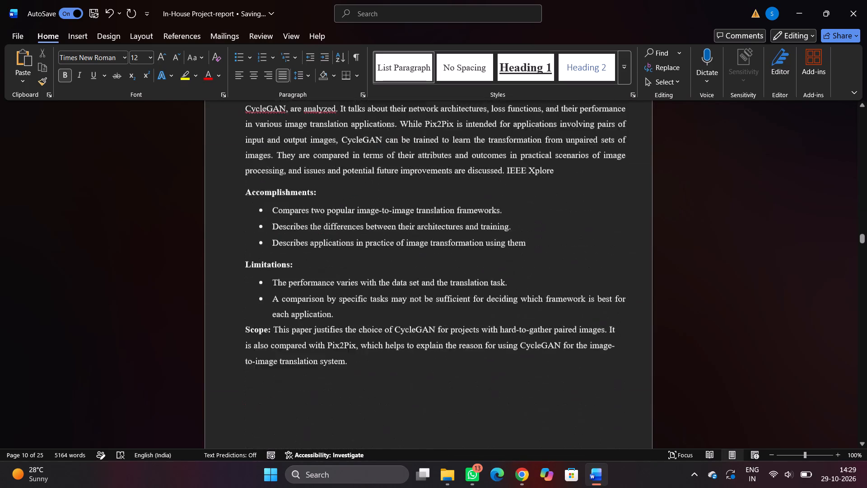
scroll(467, 347, "down", 5)
scroll(467, 347, "up", 3)
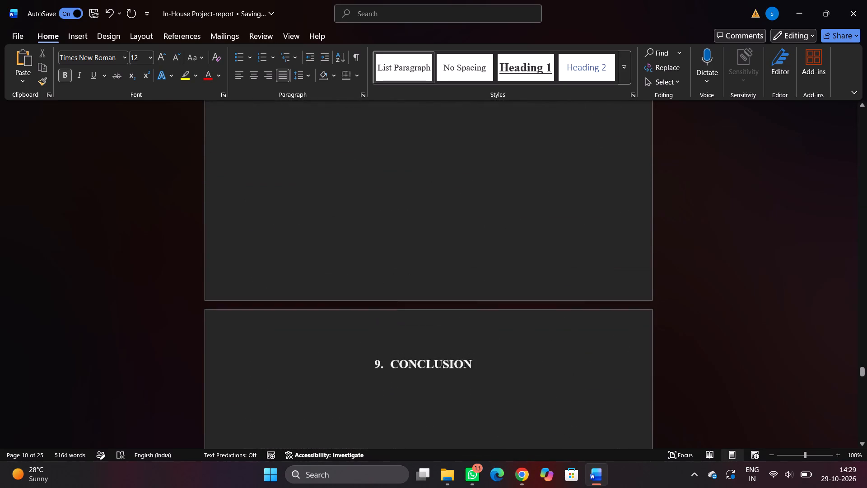
scroll(467, 347, "up", 6)
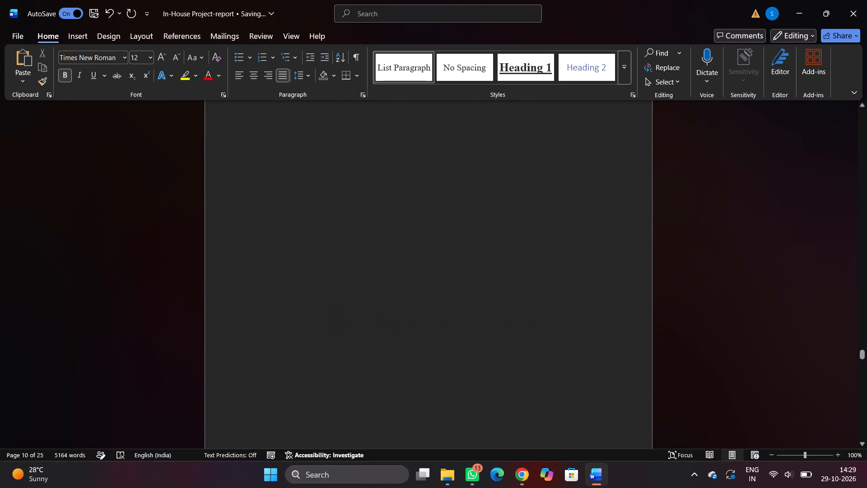
scroll(467, 347, "up", 7)
scroll(467, 347, "down", 2)
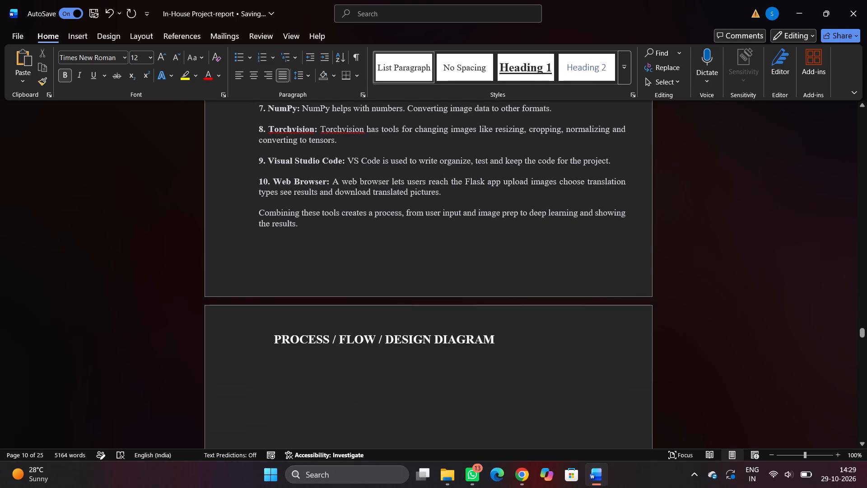
scroll(467, 347, "down", 4)
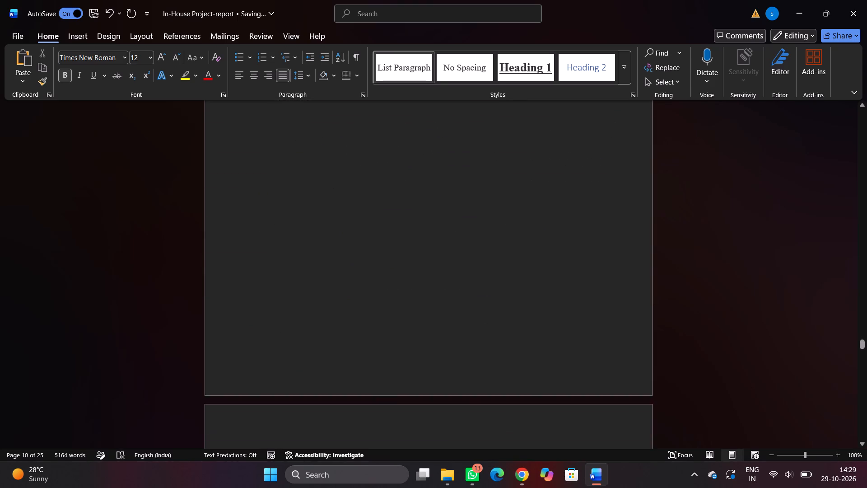
scroll(467, 347, "down", 1)
left_click(363, 361)
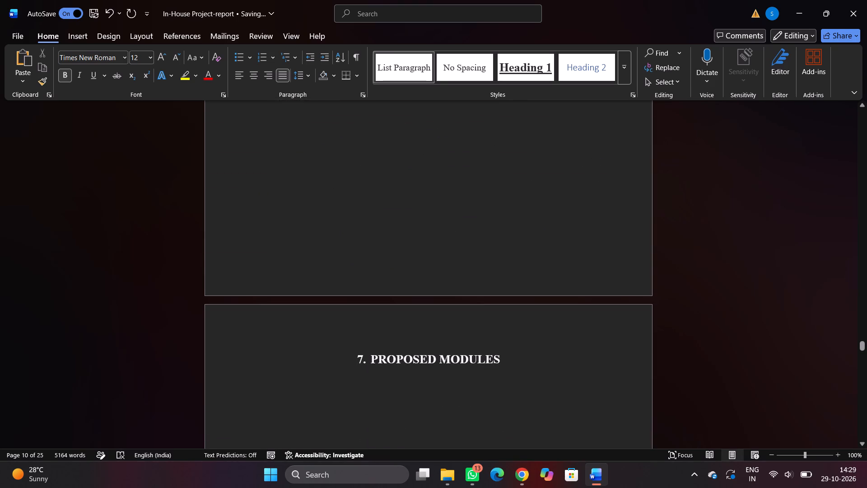
key("BackSpace")
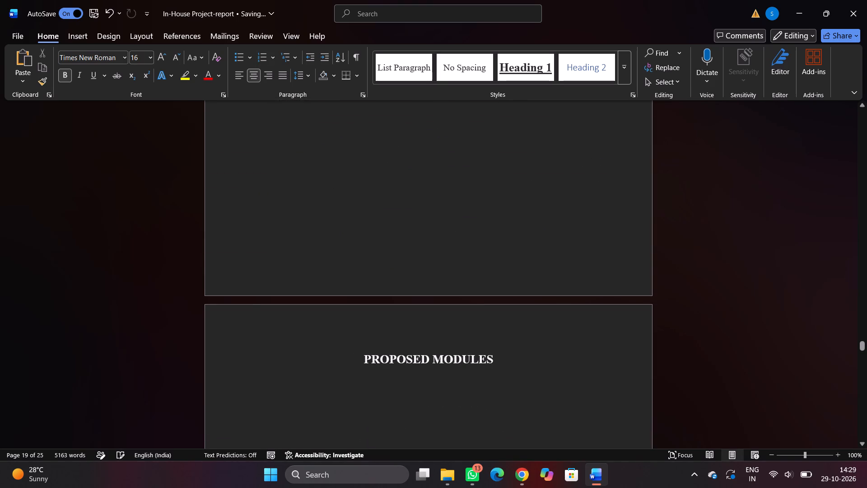
key("9")
type(".")
key("space")
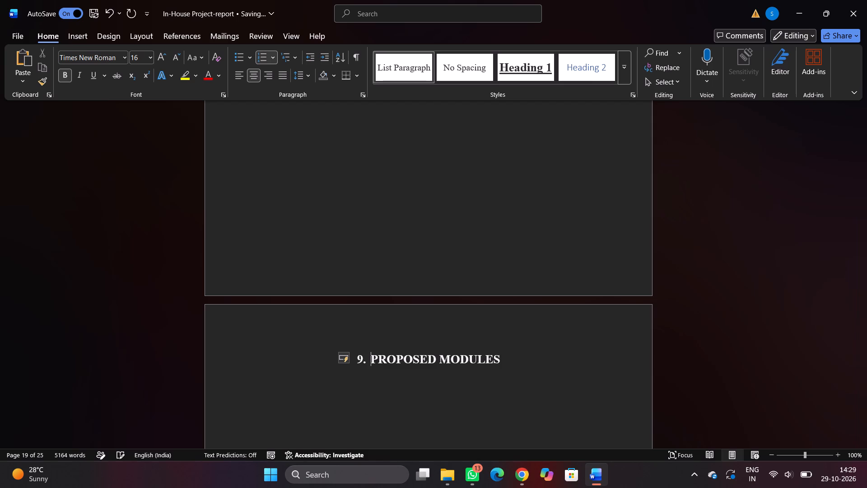
Paste the copied humanized modules text beneath the PROPOSED MODULES heading.
scroll(363, 361, "up", 4)
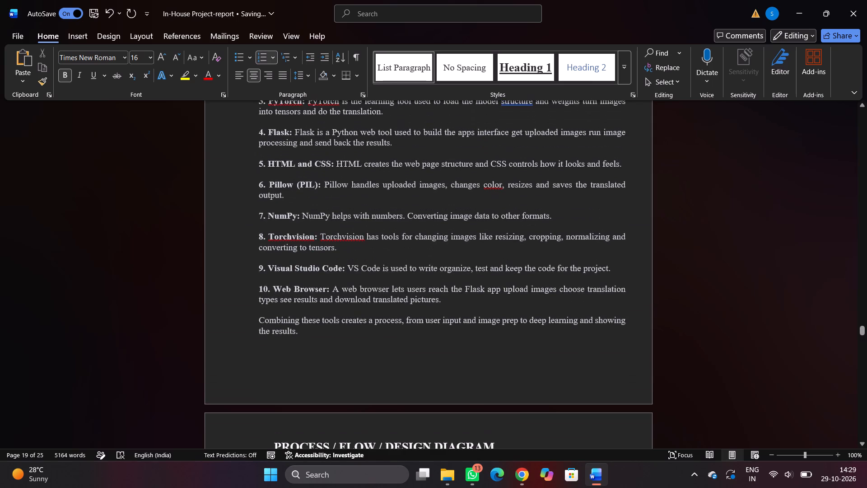
scroll(363, 361, "up", 3)
scroll(363, 361, "down", 7)
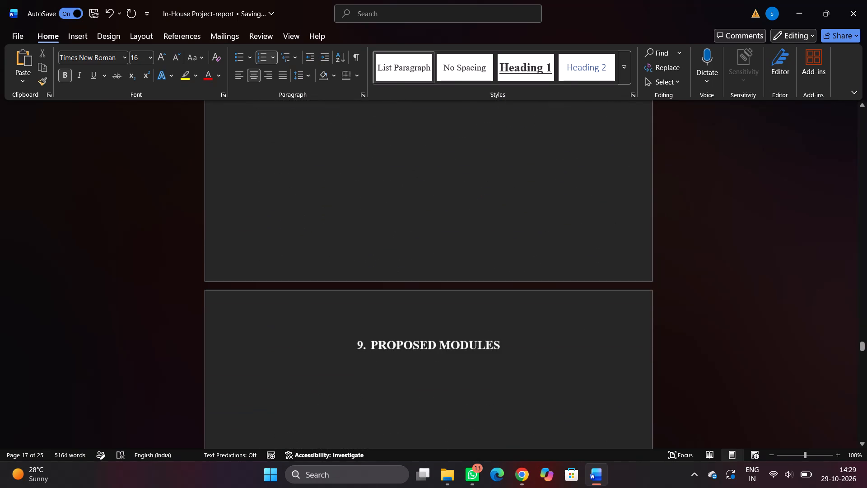
scroll(363, 361, "down", 1)
left_click(518, 246)
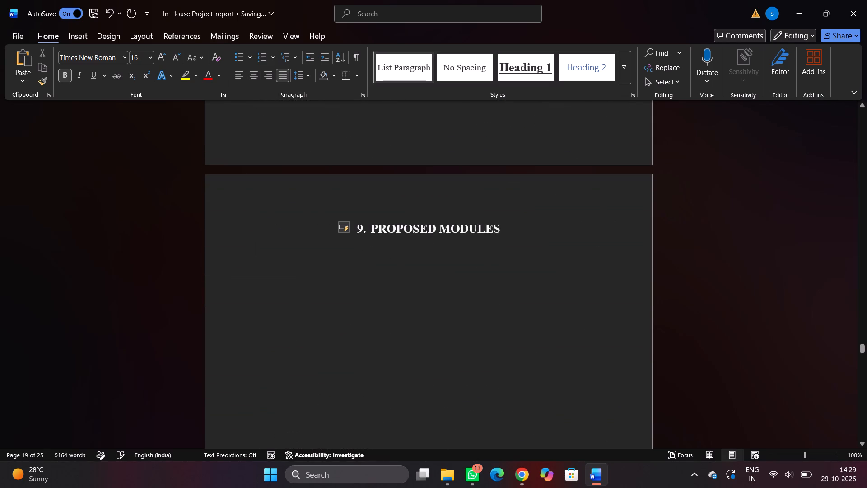
key("ctrl+v")
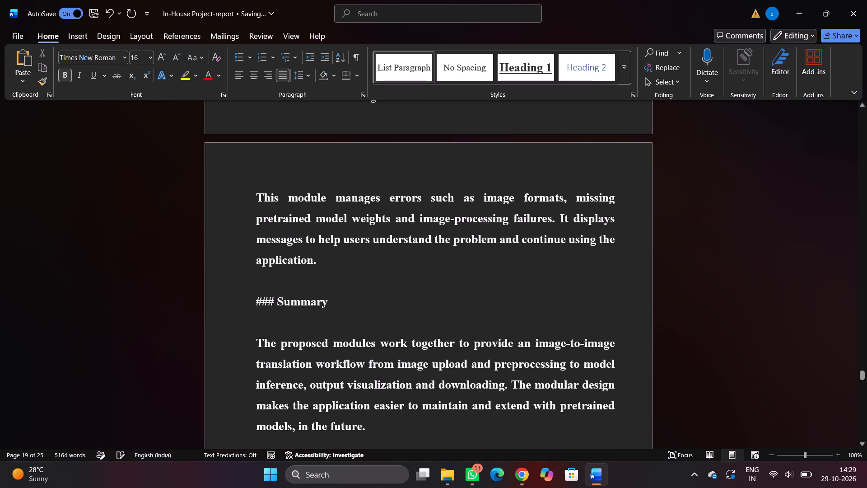
Review the pasted Proposed Modules text, from the preprocessing module to the summary, against the formatting of the earlier sections.
scroll(518, 246, "up", 6)
scroll(518, 246, "down", 3)
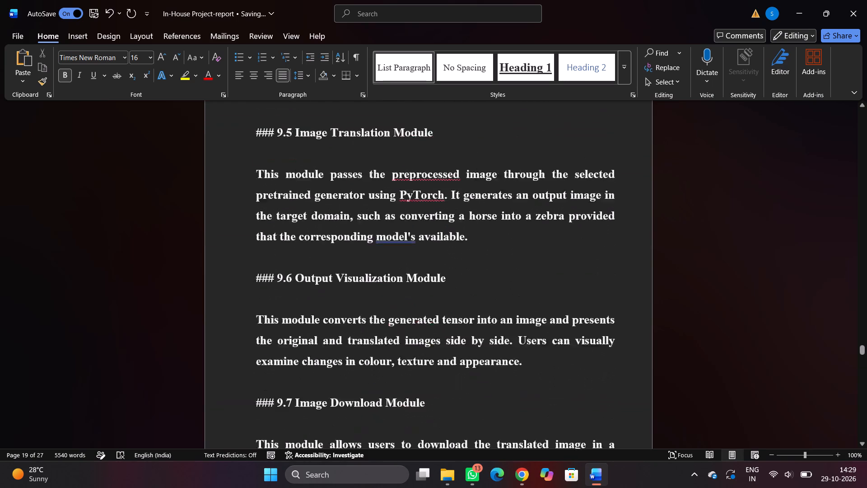
scroll(518, 246, "down", 2)
scroll(518, 246, "up", 4)
scroll(518, 246, "down", 1)
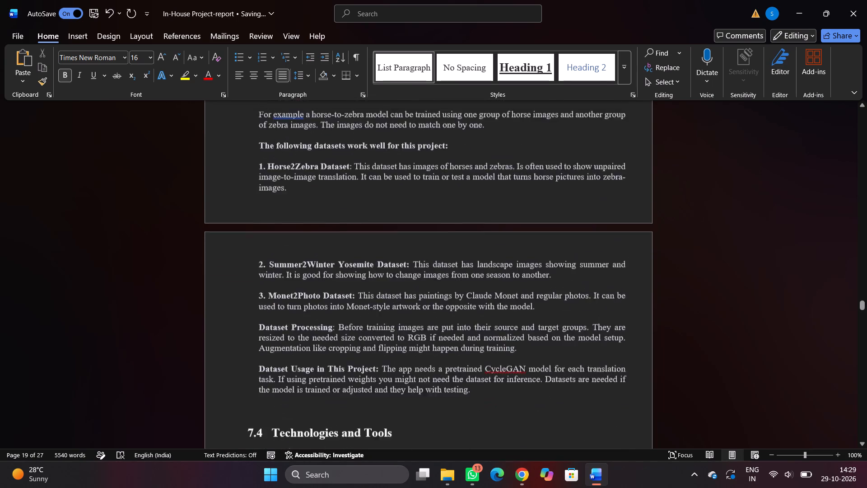
scroll(518, 246, "down", 1)
scroll(518, 246, "up", 1)
scroll(518, 246, "down", 2)
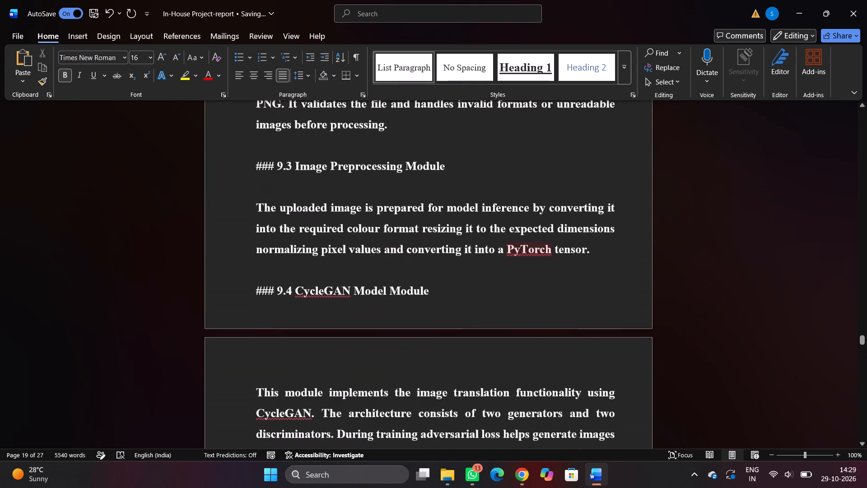
scroll(518, 246, "down", 3)
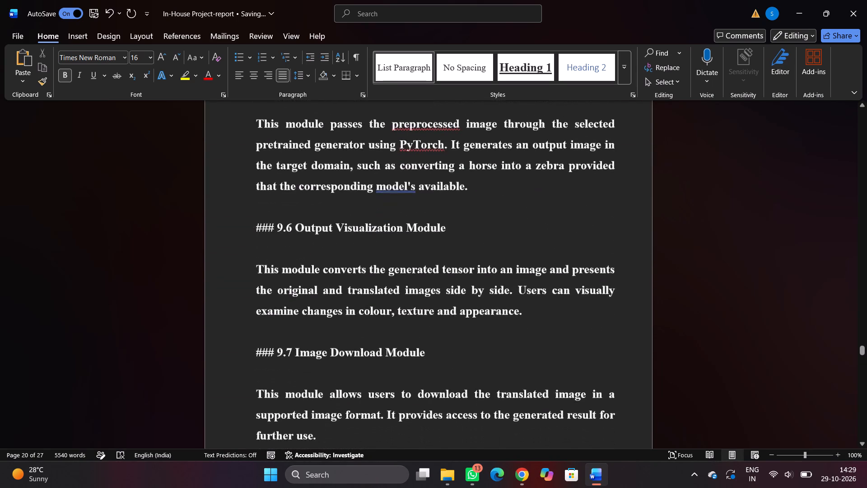
scroll(518, 246, "down", 2)
Delete the Summary heading and its paragraph from the end of the Proposed Modules text.
scroll(518, 246, "up", 1)
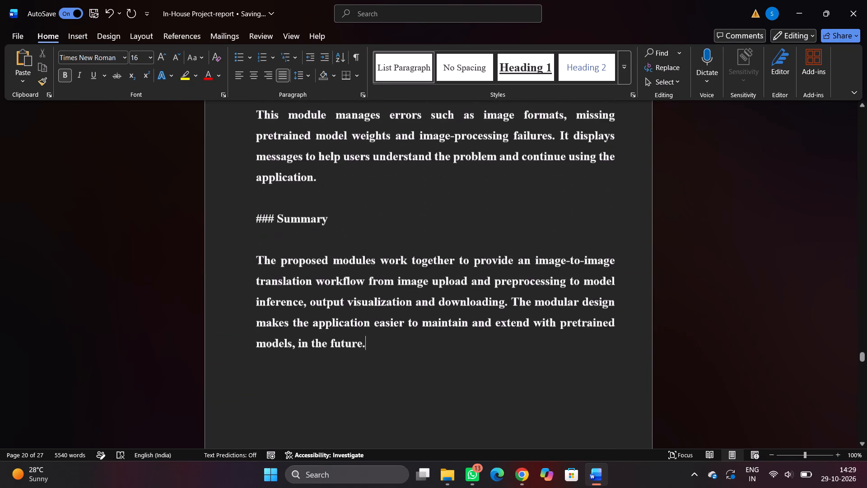
scroll(518, 246, "up", 1)
left_click_drag(386, 370, 240, 244)
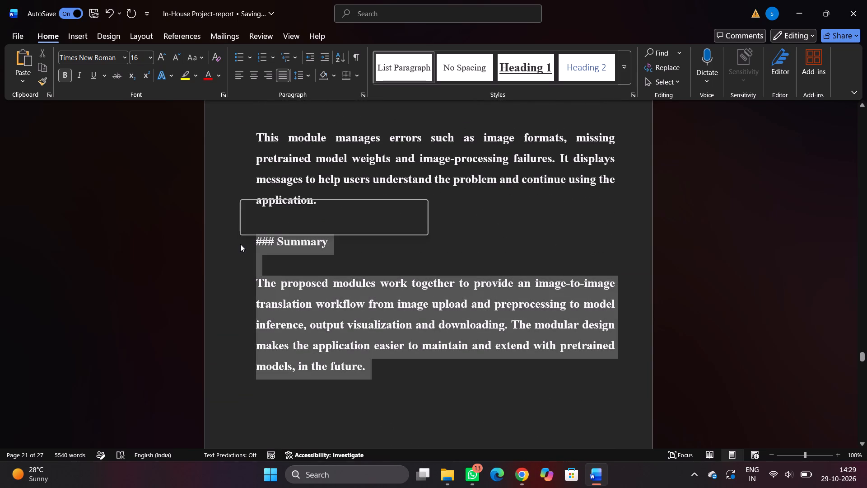
key("BackSpace")
Delete the duplicate "## 9. PROPOSED MODULES" line beneath the section 9 heading.
scroll(240, 244, "up", 1)
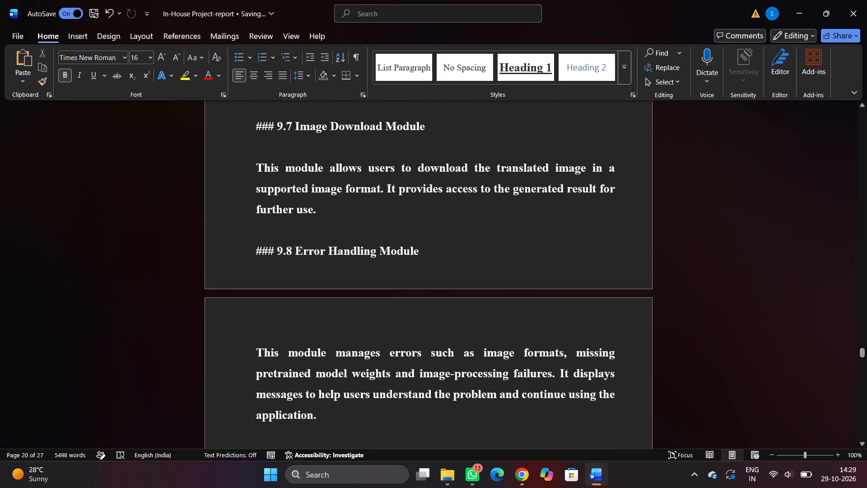
scroll(286, 244, "up", 3)
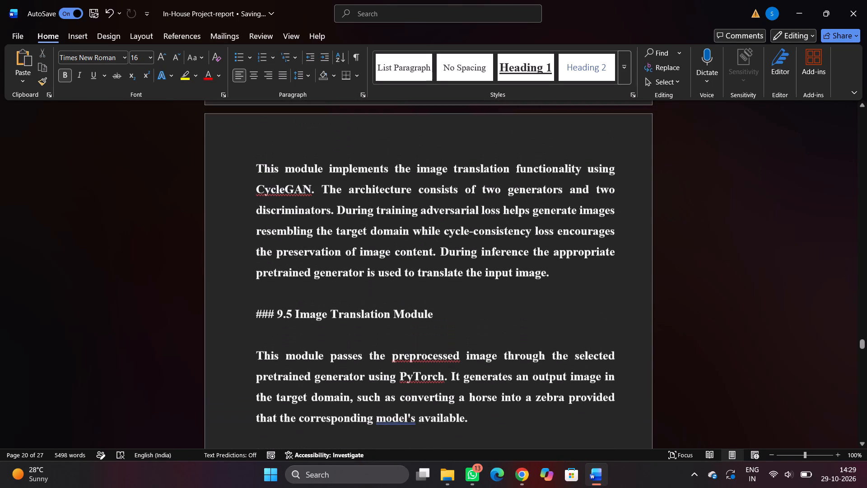
scroll(286, 244, "up", 4)
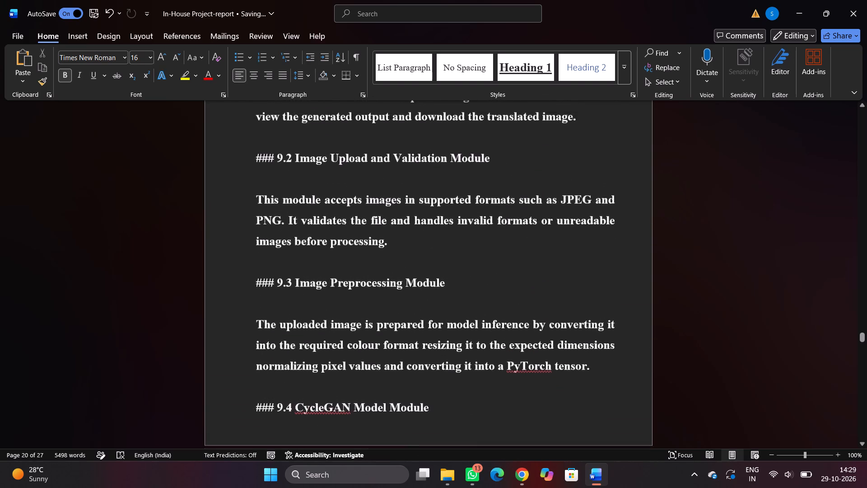
scroll(286, 244, "up", 3)
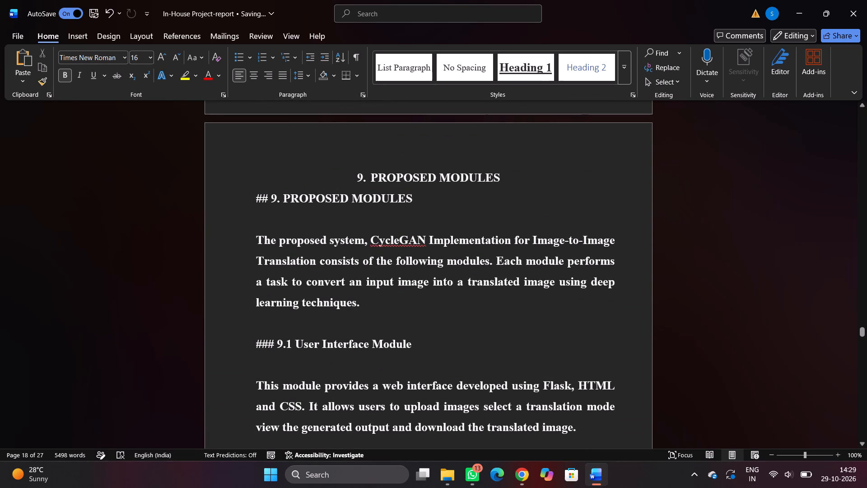
left_click(416, 197)
key("BackSpace")
key("BackSpace")
key("BackSpace")
key("BackSpace")
key("BackSpace")
key("BackSpace")
key("BackSpace")
key("BackSpace")
key("BackSpace")
key("BackSpace")
key("BackSpace")
key("BackSpace")
key("BackSpace")
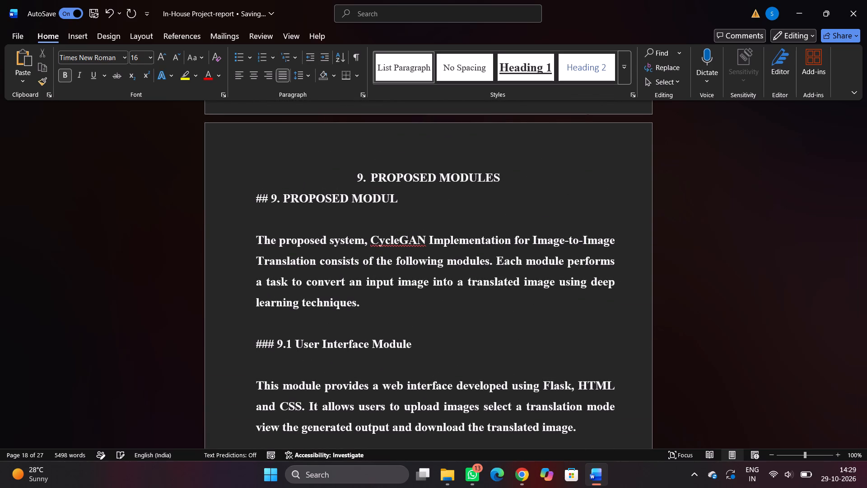
key("BackSpace")
key("BackSpace")
key("BackSpace")
key("BackSpace")
key("BackSpace")
key("BackSpace")
key("BackSpace")
key("BackSpace")
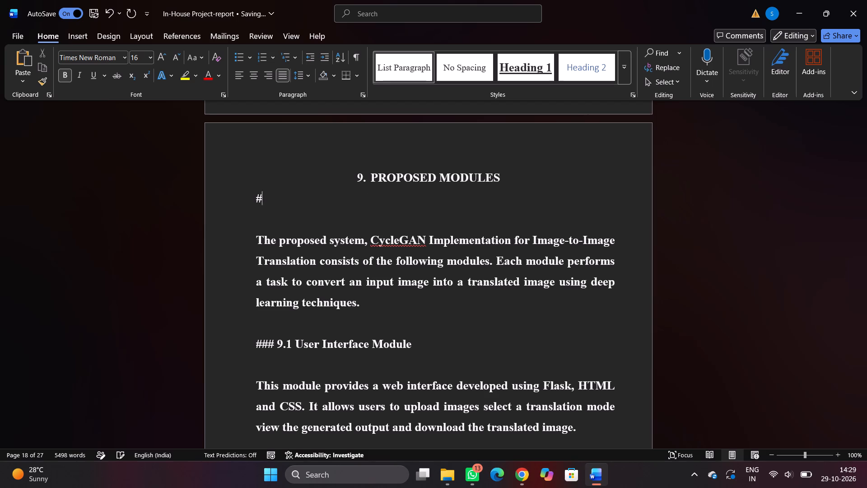
key("BackSpace")
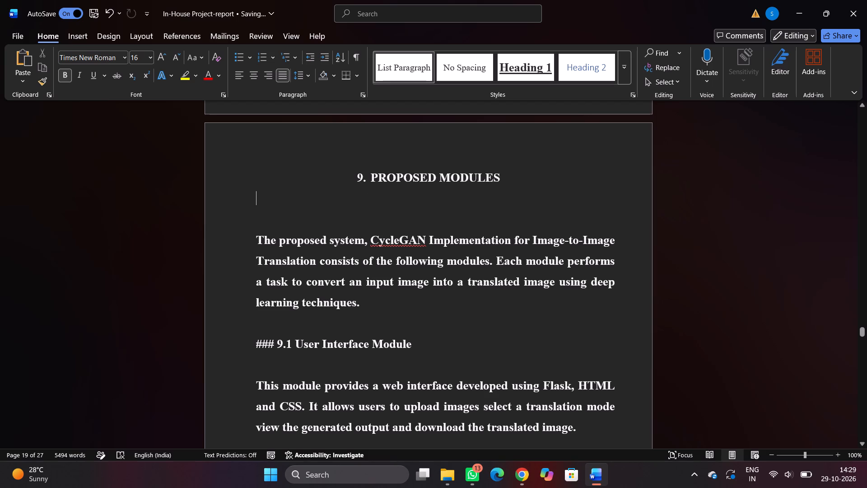
Close the gap above the introductory paragraph, leaving one blank line between it and the PROPOSED MODULES heading.
left_click(254, 239)
key("BackSpace")
key("BackSpace")
key("BackSpace")
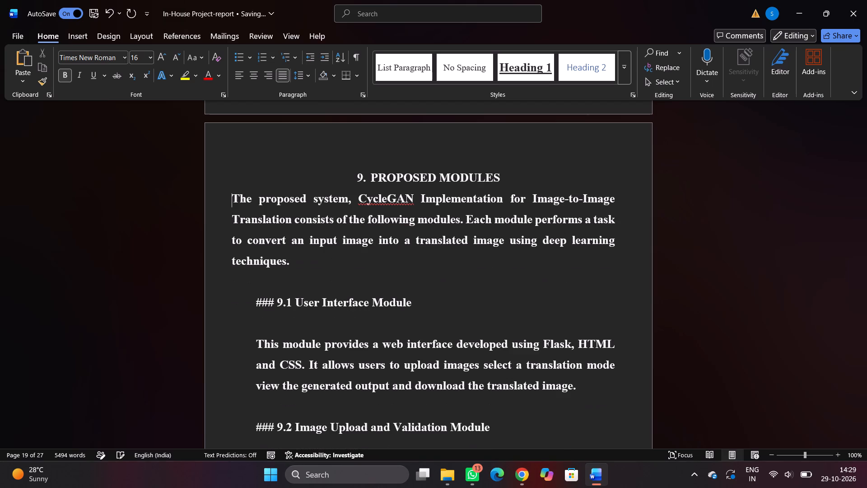
key("Return")
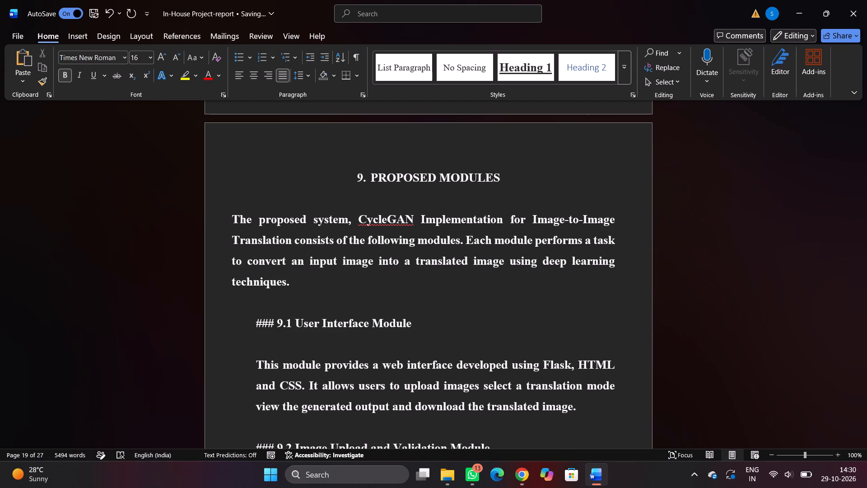
Remove bold from all text below the PROPOSED MODULES heading, through the Error Handling Module, and set its font size to 12.
left_click(226, 220)
left_click_drag(233, 214, 358, 487)
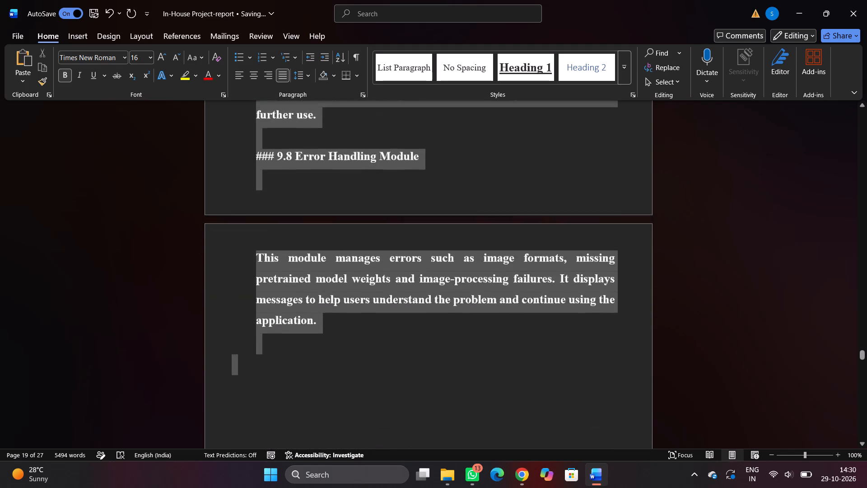
left_click_drag(358, 487, 382, 379)
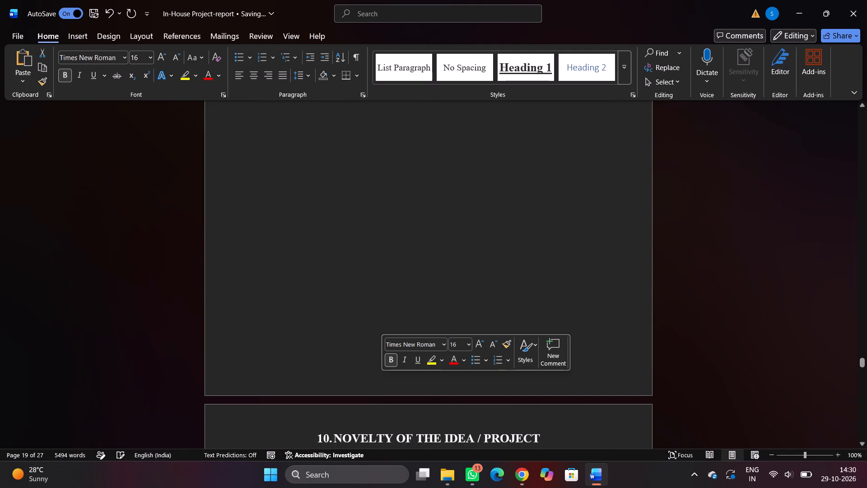
left_click(395, 357)
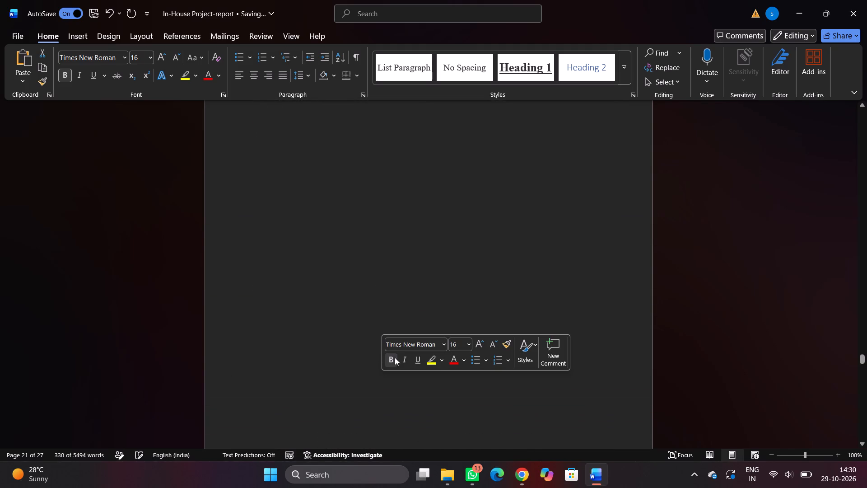
left_click(466, 343)
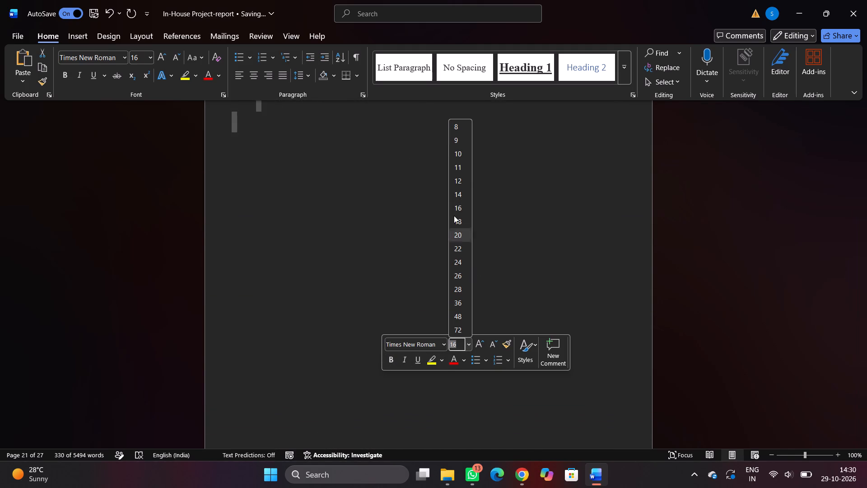
left_click(449, 197)
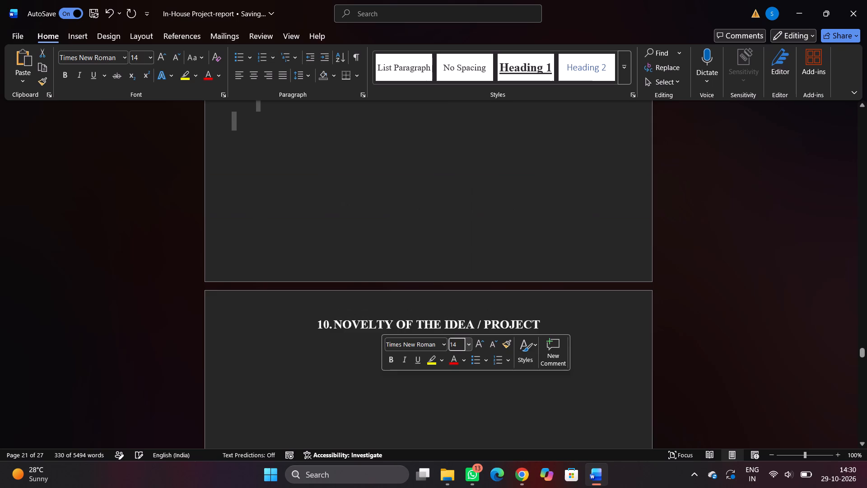
scroll(445, 227, "up", 3)
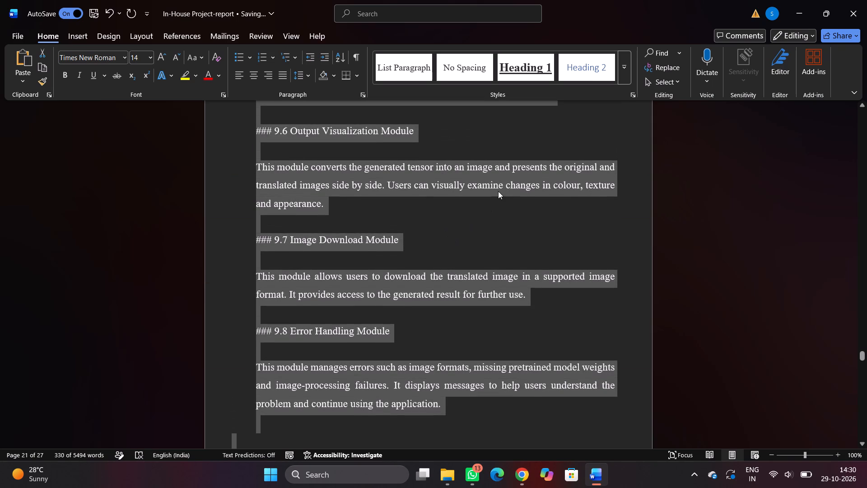
left_click(151, 56)
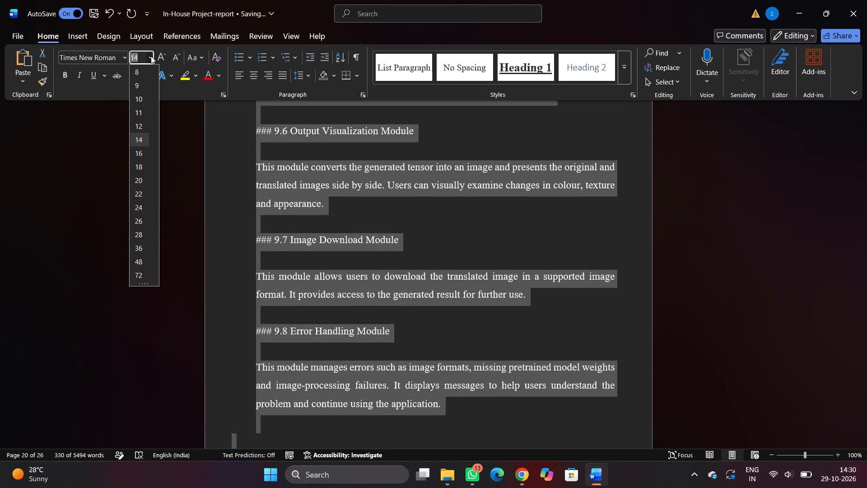
left_click(142, 123)
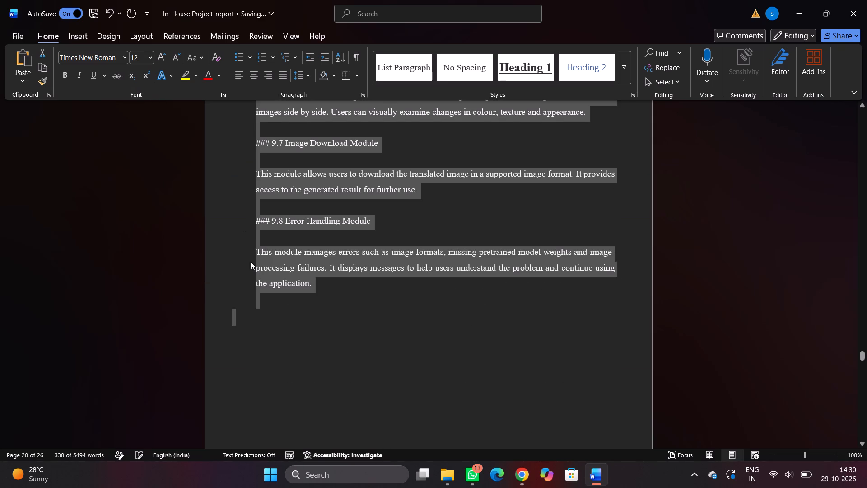
left_click(284, 349)
Replace the "### 9.1" prefix of the User Interface Module heading with list number "1.".
scroll(284, 352, "up", 4)
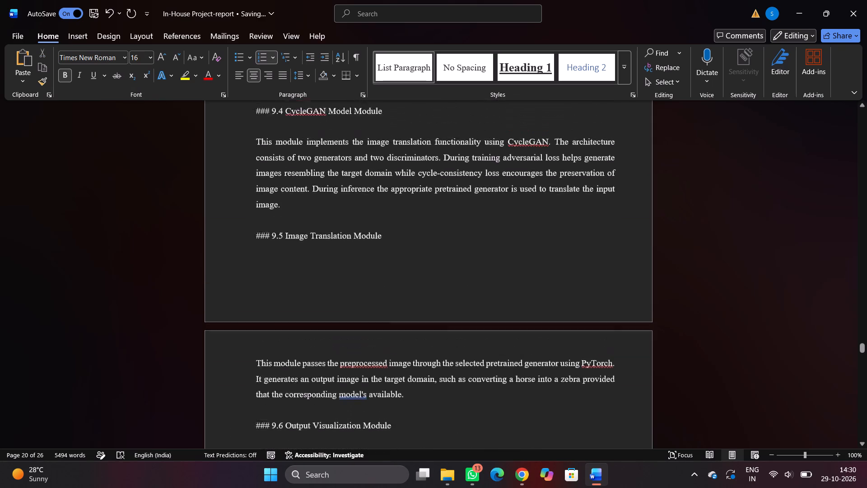
scroll(284, 361, "up", 3)
scroll(284, 361, "down", 1)
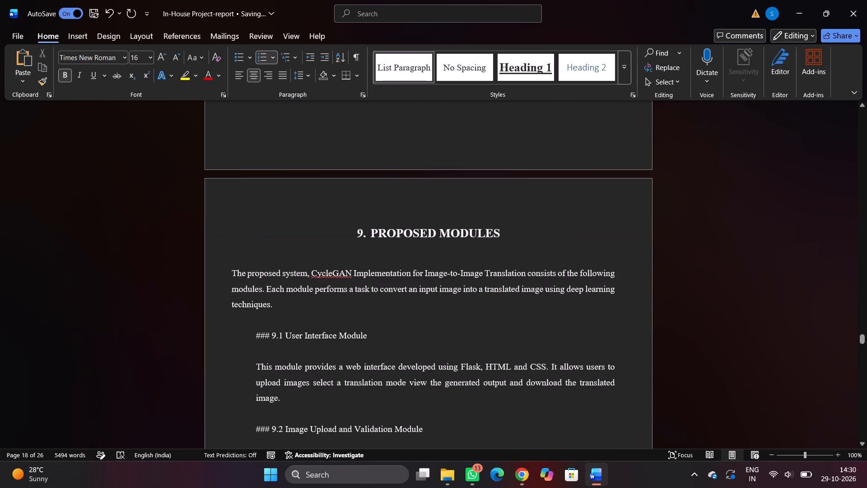
left_click(284, 335)
key("BackSpace")
key("BackSpace")
key("BackSpace")
key("BackSpace")
key("BackSpace")
key("BackSpace")
key("BackSpace")
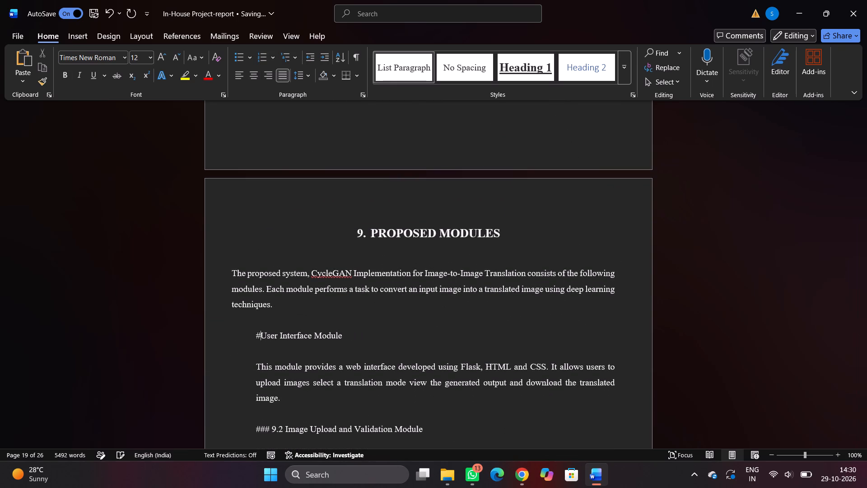
key("BackSpace")
type("1,")
key("BackSpace")
type(".")
key("space")
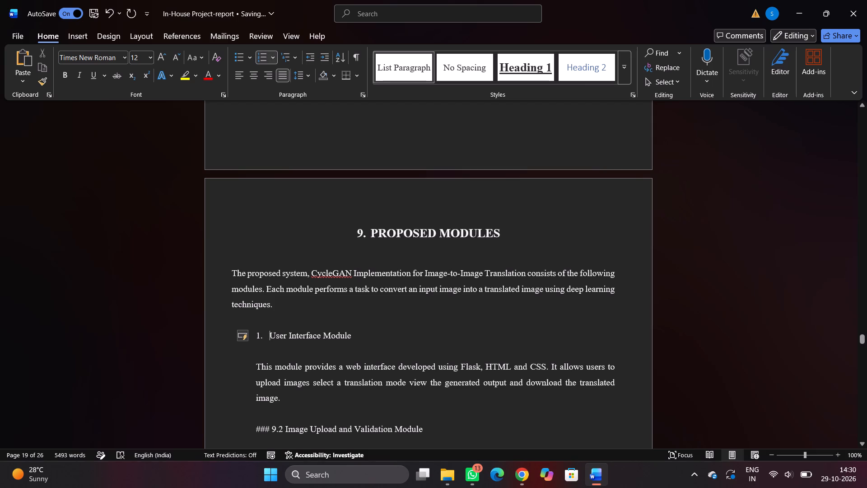
Move the User Interface Module description directly beneath its heading and indent its first line with seven spaces.
left_click(255, 367)
key("BackSpace")
key("BackSpace")
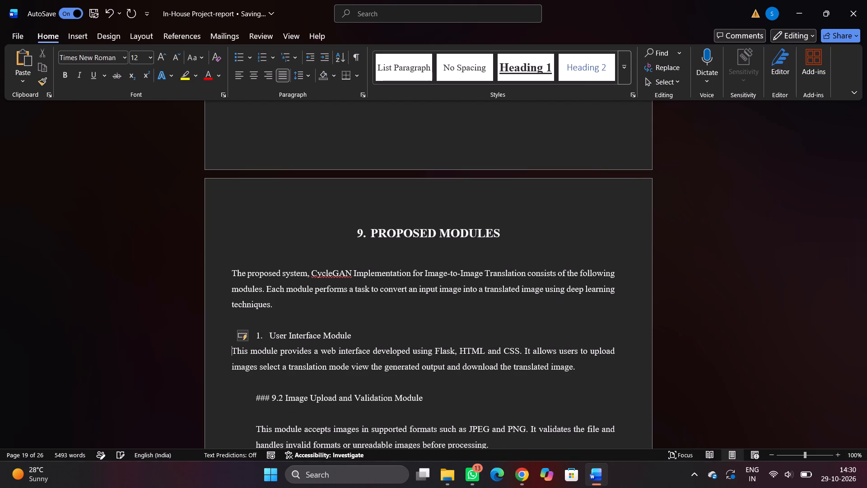
key("space")
key("space")
key("space")
key("space")
key("space")
key("space")
key("space")
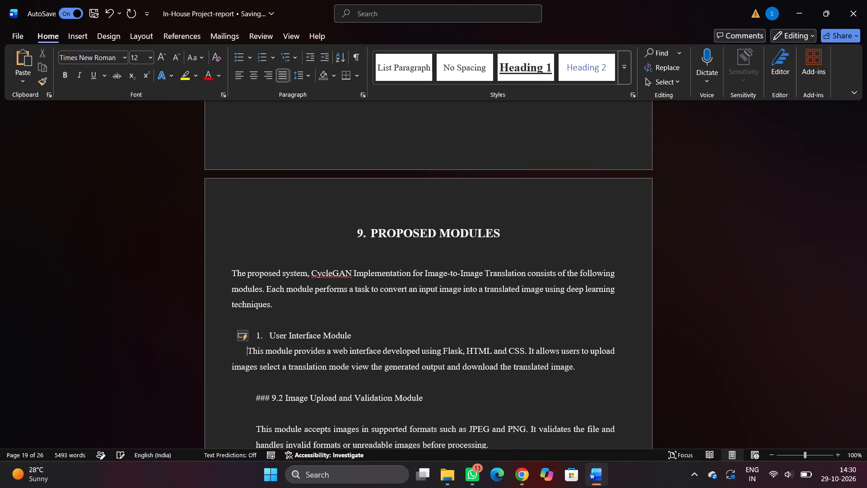
Make the User Interface Module heading bold.
left_click_drag(352, 338, 298, 335)
left_click_drag(298, 335, 243, 330)
left_click(247, 306)
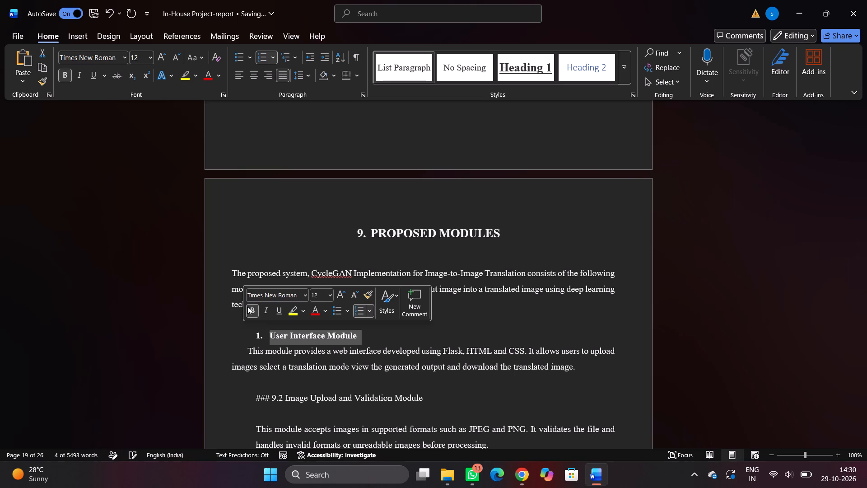
left_click(233, 344)
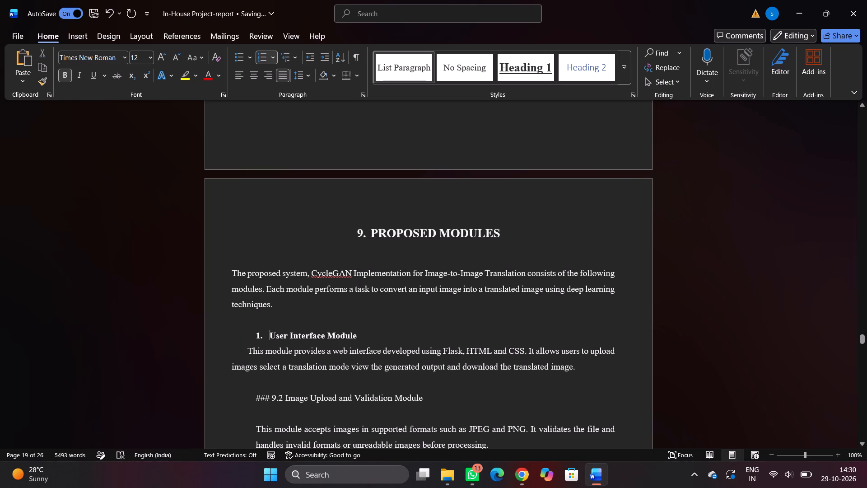
Reduce the "### 9.2" prefix of the Image Upload and Validation Module heading to "2" and indent the line with five spaces.
left_click(277, 398)
key("Right")
key("BackSpace")
key("BackSpace")
key("BackSpace")
key("BackSpace")
key("BackSpace")
key("BackSpace")
key("BackSpace")
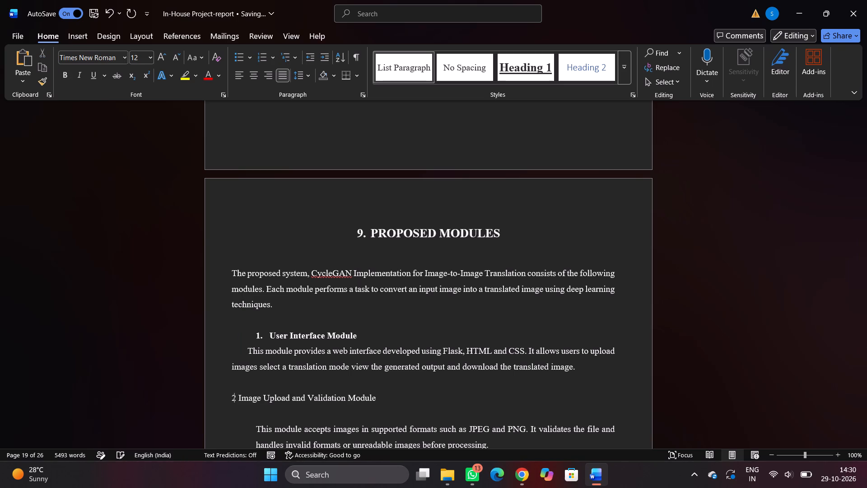
key("space")
key("space")
key("space")
key("space")
key("space")
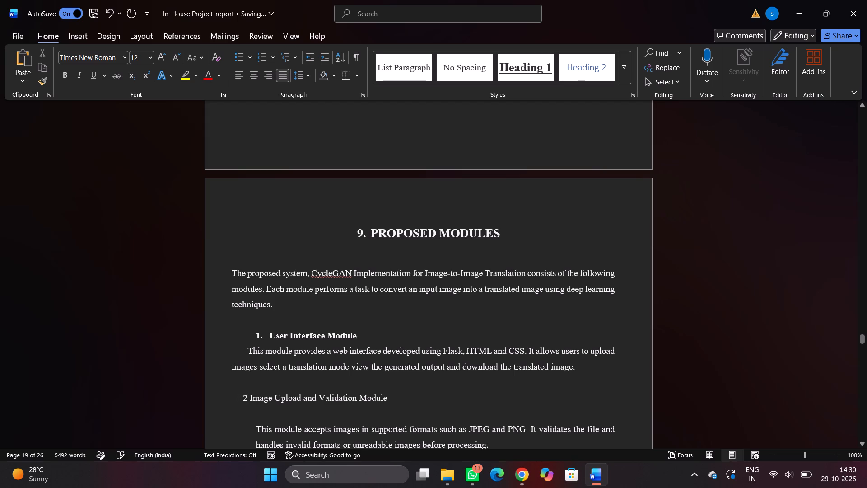
Make the Image Upload and Validation Module heading bold.
left_click_drag(401, 400, 217, 403)
left_click(228, 381)
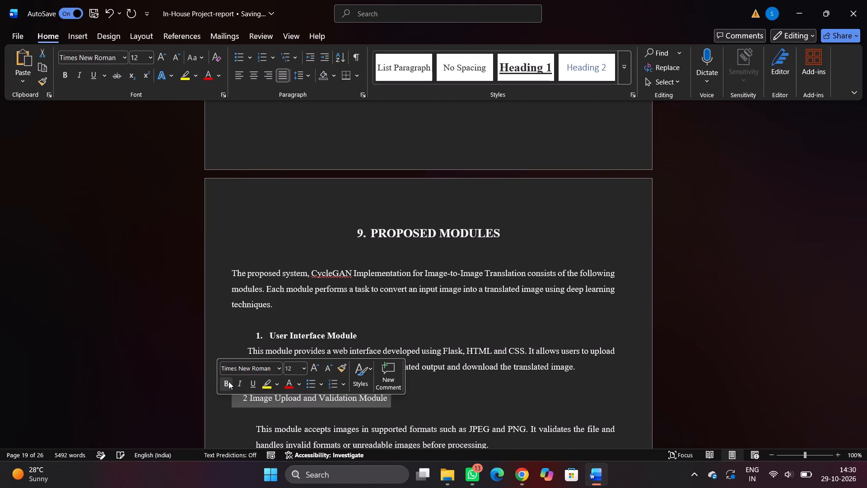
Move the Image Upload and Validation Module description directly beneath its heading and remove its paragraph indent.
left_click_drag(235, 427, 264, 427)
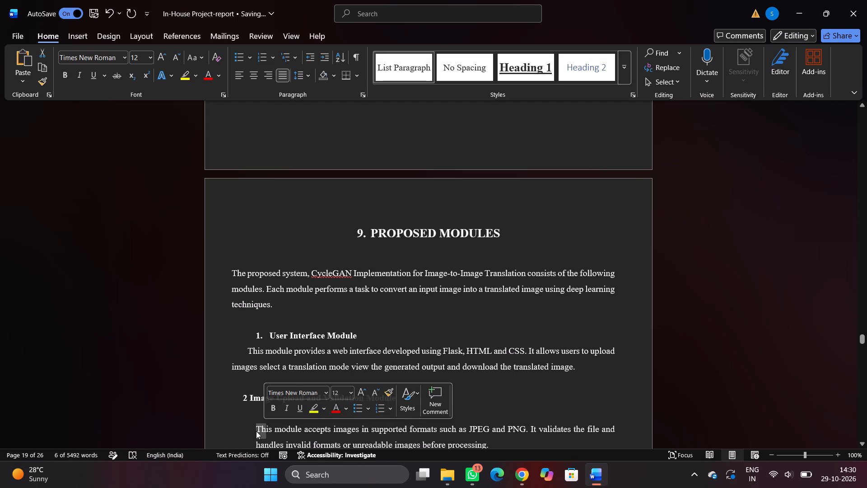
left_click(253, 430)
key("BackSpace")
key("BackSpace")
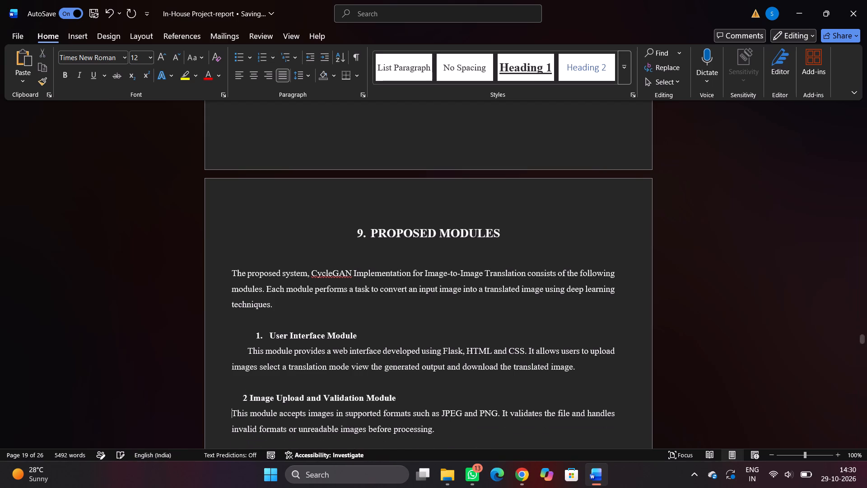
Strip the "### 9." from the Image Preprocessing Module heading, leaving "3", and replace its paragraph indent with three spaces.
scroll(253, 430, "down", 1)
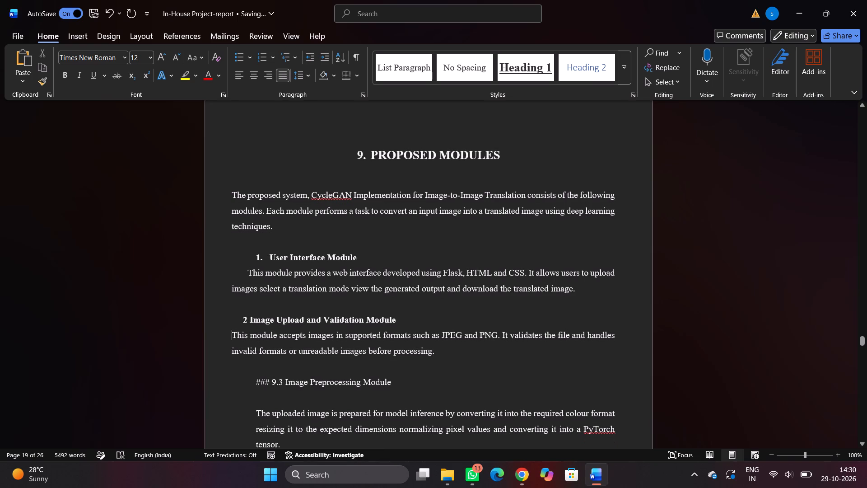
left_click(278, 383)
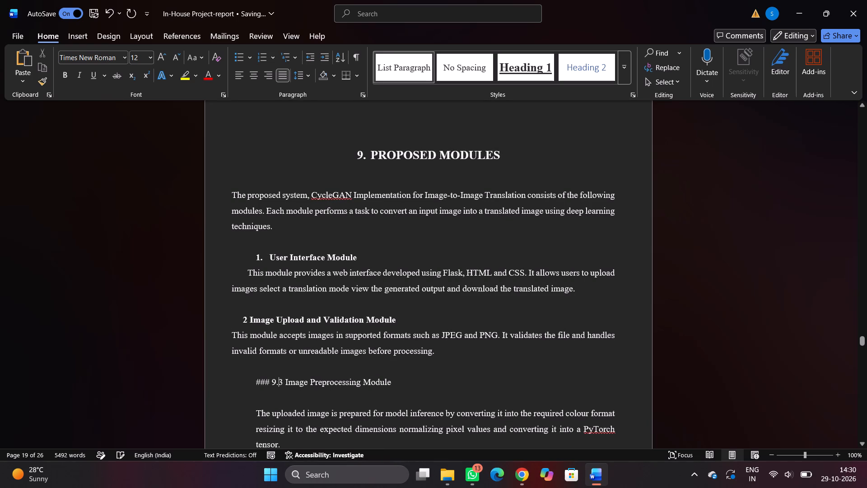
key("BackSpace")
key("BackSpace")
key("BackSpace")
key("BackSpace")
key("BackSpace")
key("BackSpace")
key("BackSpace")
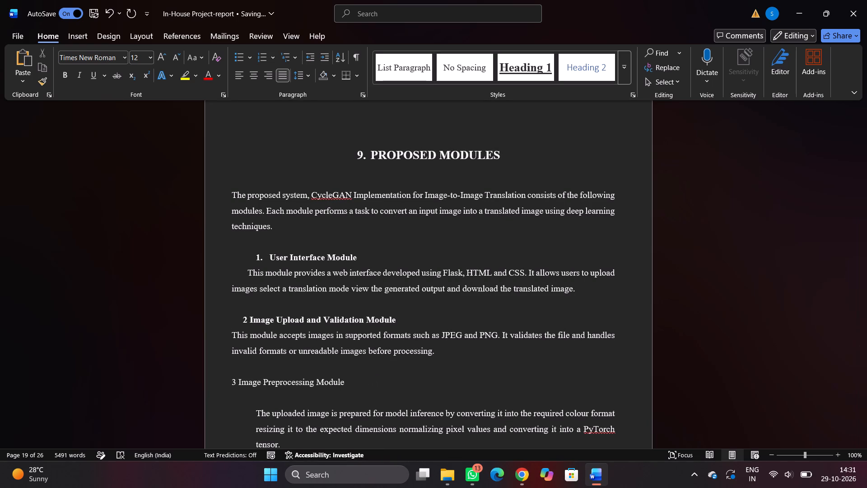
key("space")
key("space")
key("space")
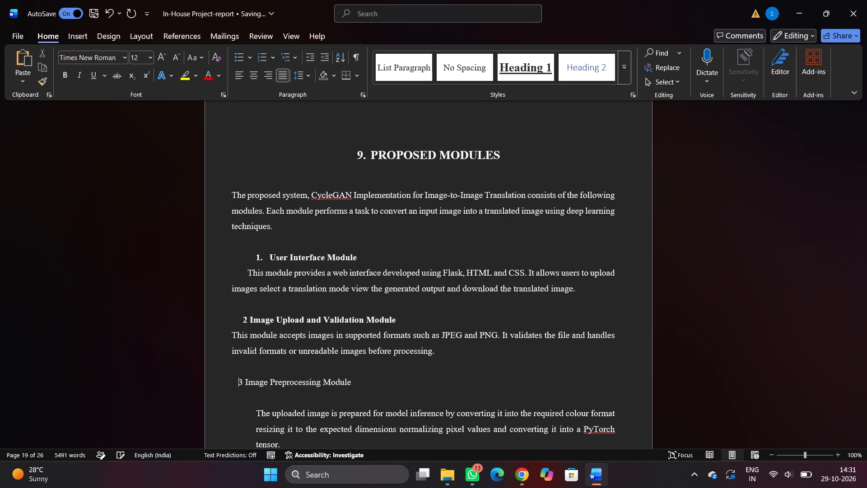
Turn the Image Upload and Validation Module heading into an automatically numbered list item "2.".
left_click(250, 320)
key("BackSpace")
type(".")
key("space")
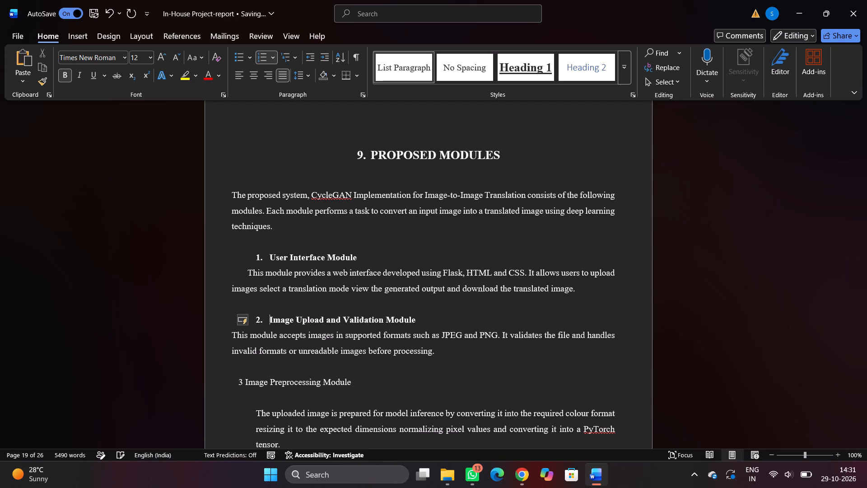
Turn the Image Preprocessing Module heading into numbered list item "3." and make it bold.
left_click(244, 383)
type(".")
key("space")
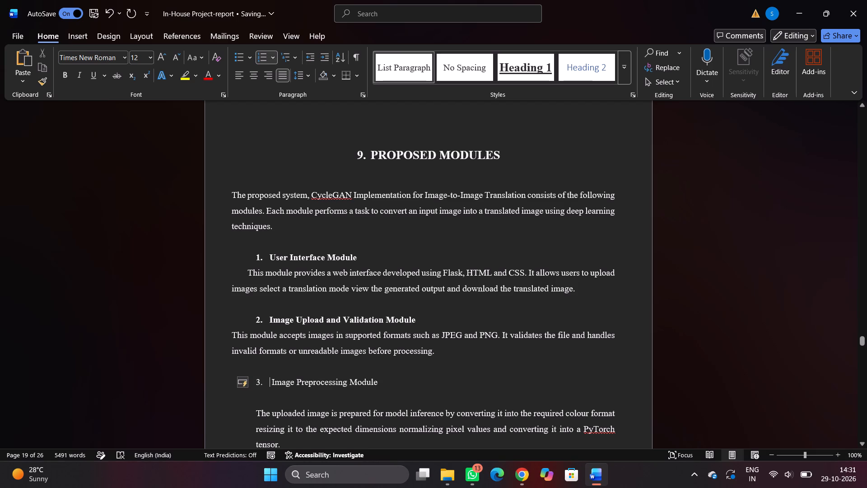
left_click_drag(384, 381, 273, 380)
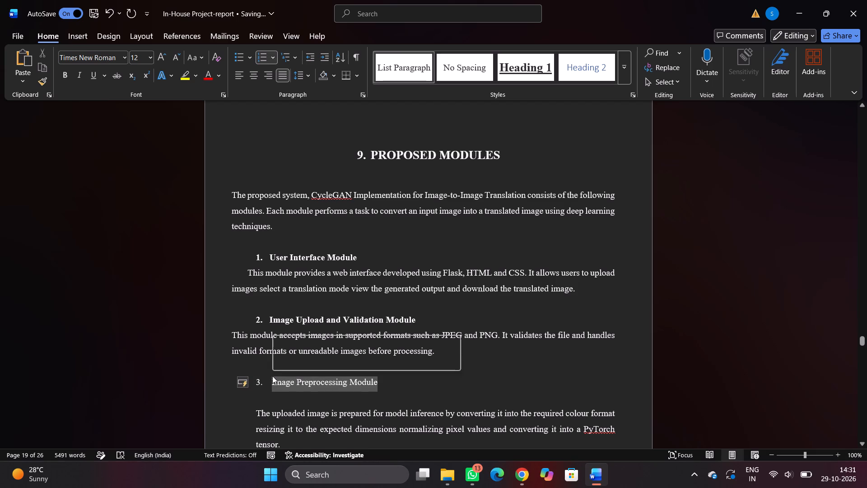
left_click(277, 366)
left_click(393, 386)
Strip the "### 9." from the CycleGAN Model Module heading and format it as bold numbered list item "4.".
scroll(393, 386, "down", 1)
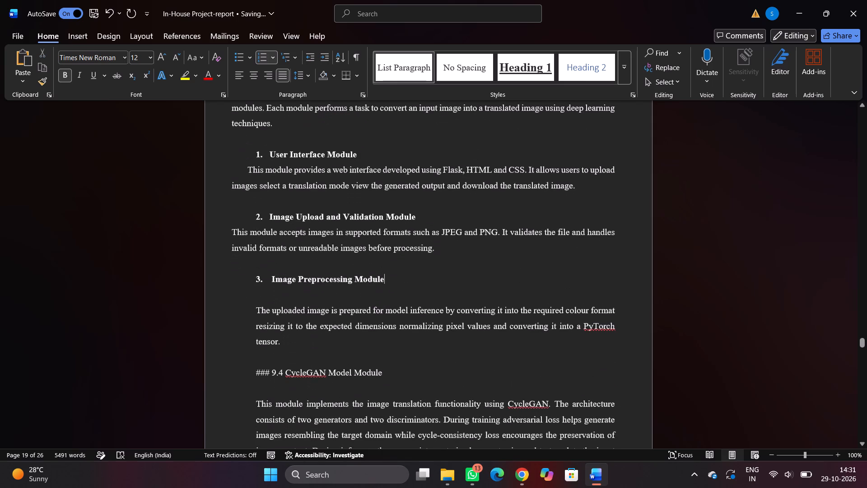
left_click(279, 374)
key("BackSpace")
key("BackSpace")
key("BackSpace")
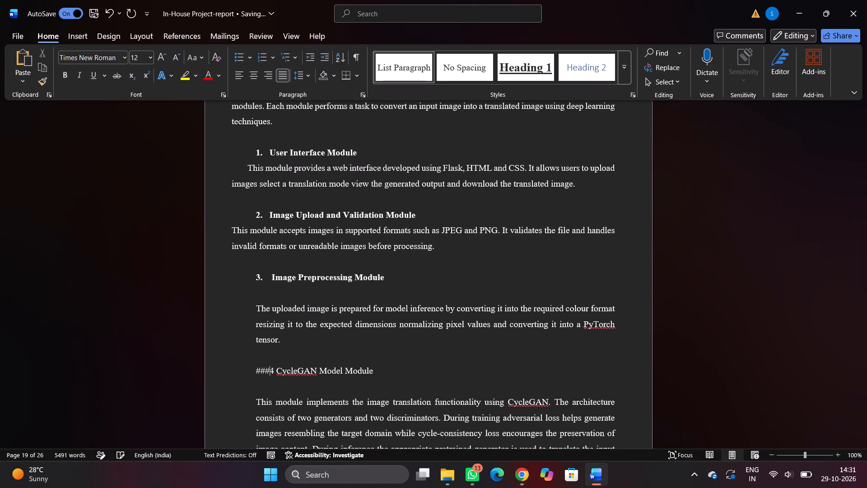
key("BackSpace")
key("BackSpace")
key("BackSpace")
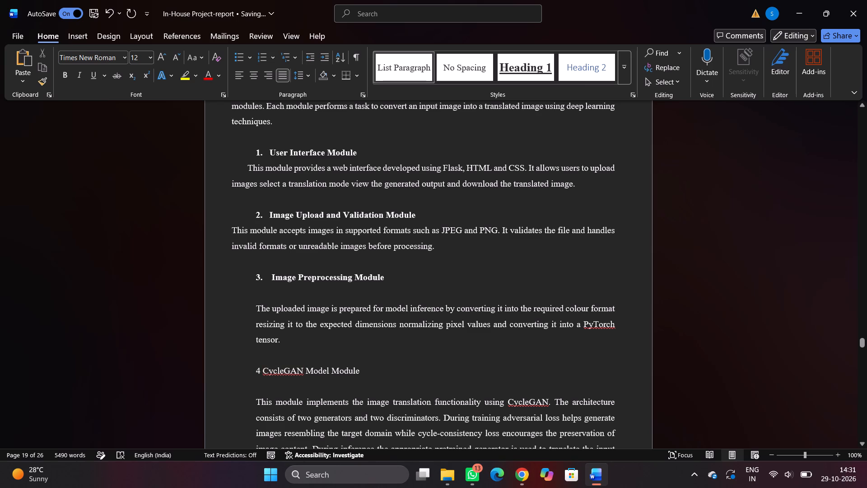
left_click(260, 371)
key("period")
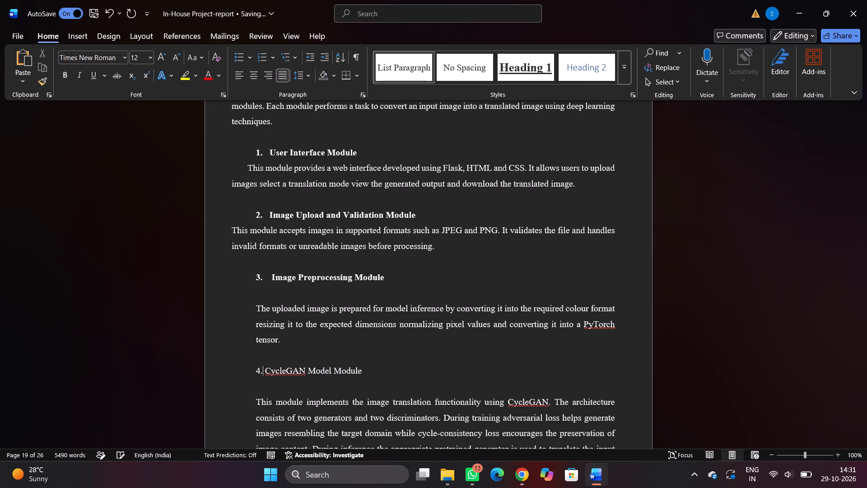
key("space")
left_click_drag(373, 370, 252, 369)
left_click(262, 348)
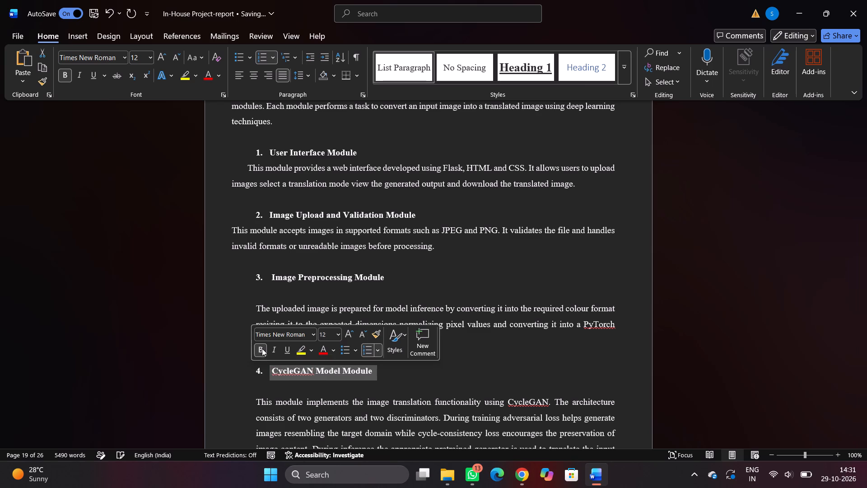
left_click(283, 390)
Remove the entire "### 9.5" prefix and the paragraph indent from the Image Translation Module heading.
scroll(283, 390, "down", 1)
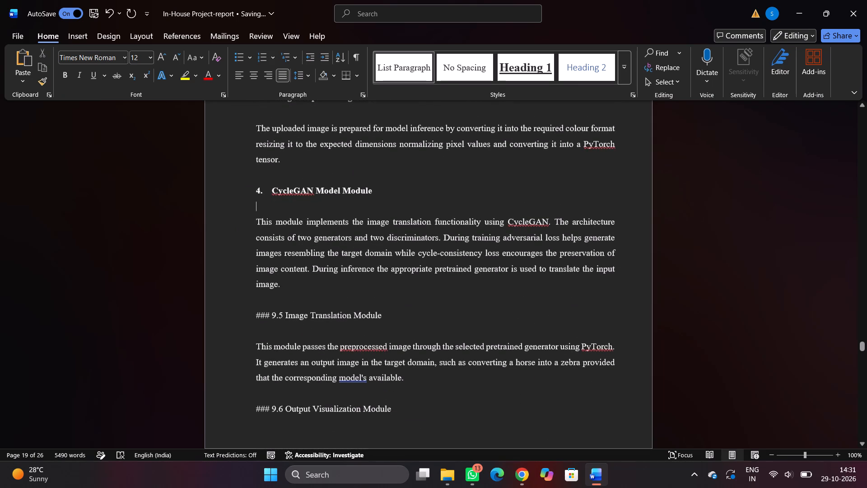
left_click(284, 317)
key("BackSpace")
key("BackSpace")
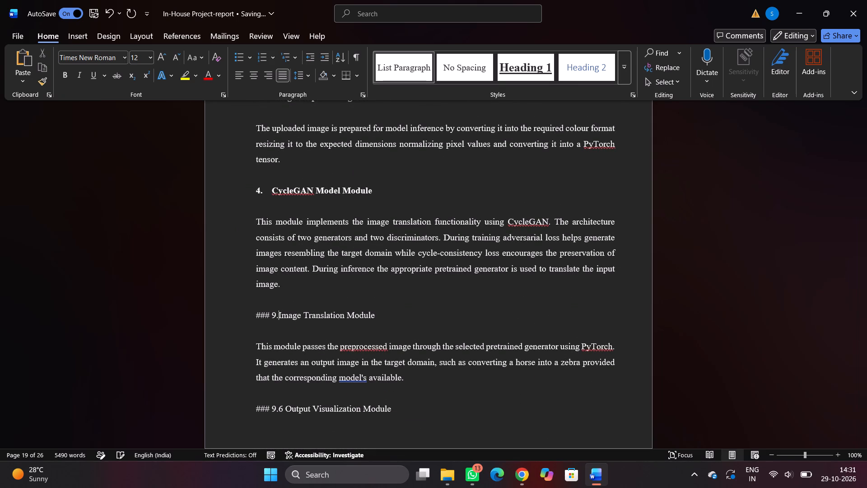
key("BackSpace")
key("BackSpace")
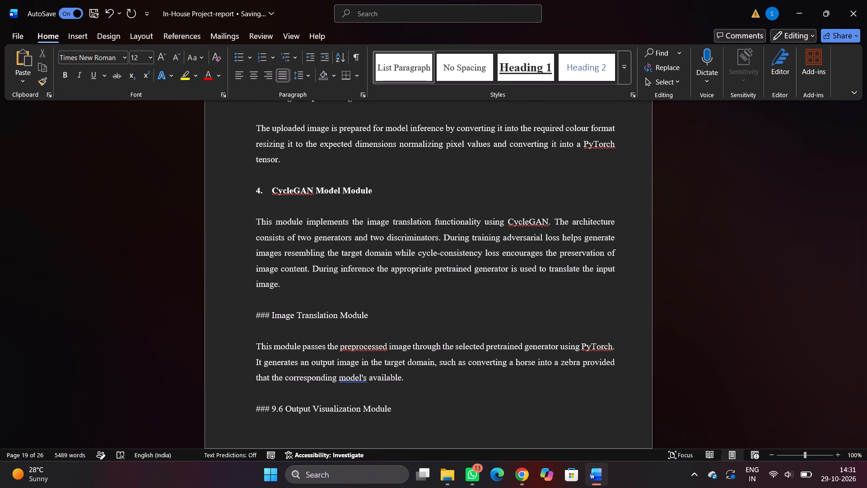
key("BackSpace")
key("BackSpace")
key("BackSpace")
key("BackSpace")
key("BackSpace")
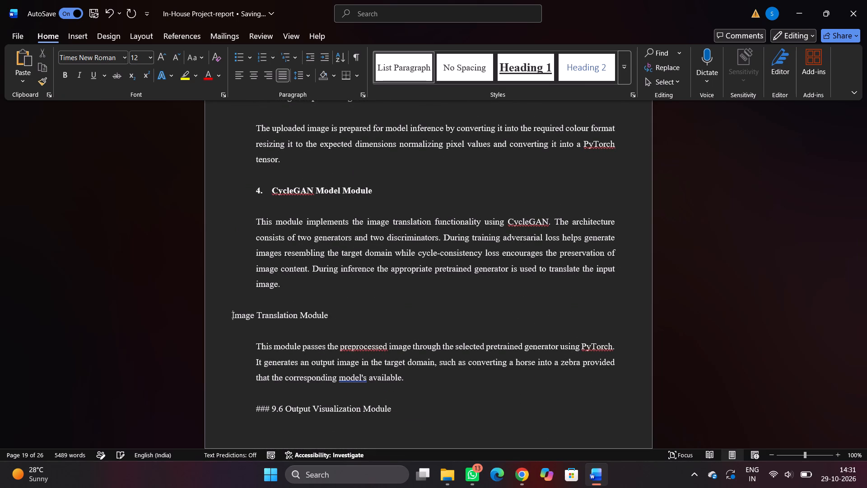
Format the Image Translation Module heading as numbered list item "5." and make it bold.
key("space")
key("space")
key("space")
key("space")
key("space")
key("space")
key("space")
key("space")
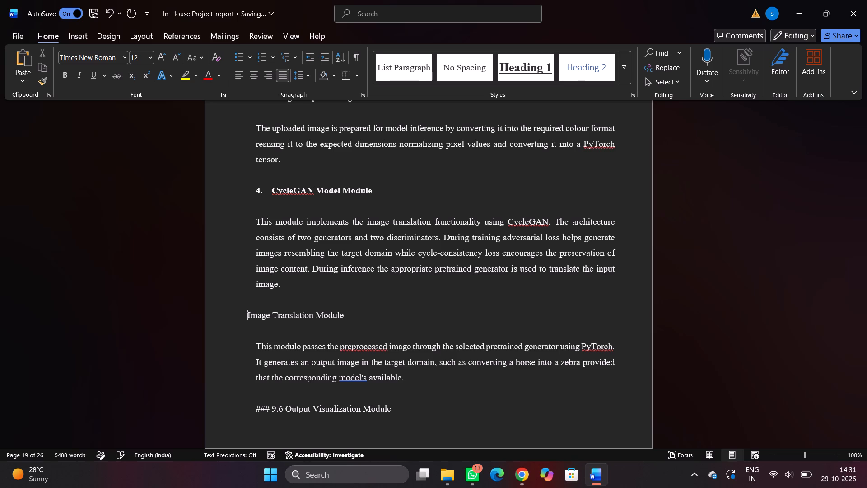
key("space")
type("5.")
key("space")
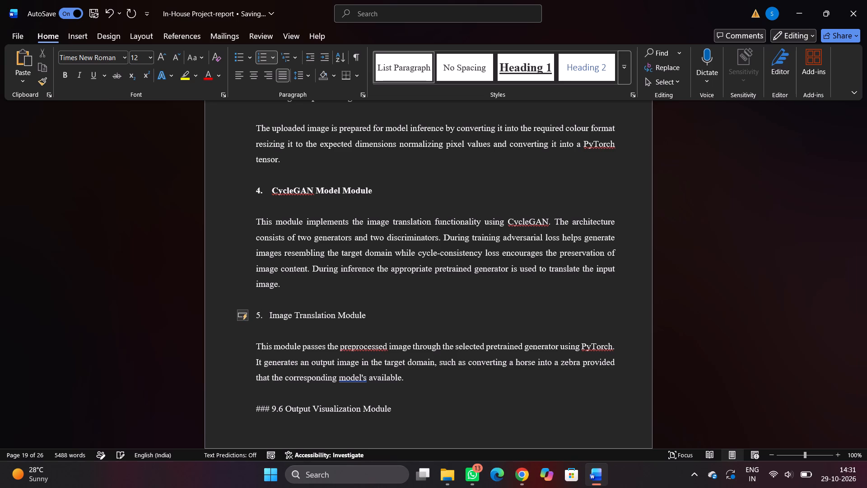
left_click_drag(369, 319, 270, 316)
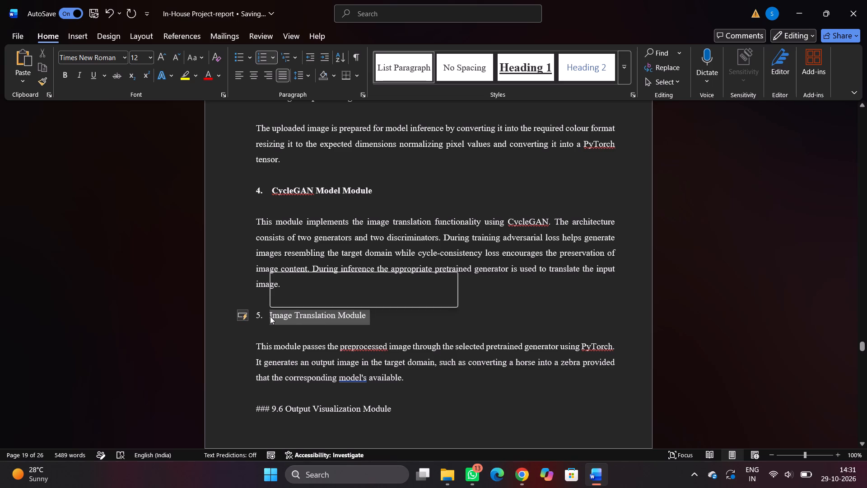
left_click(275, 294)
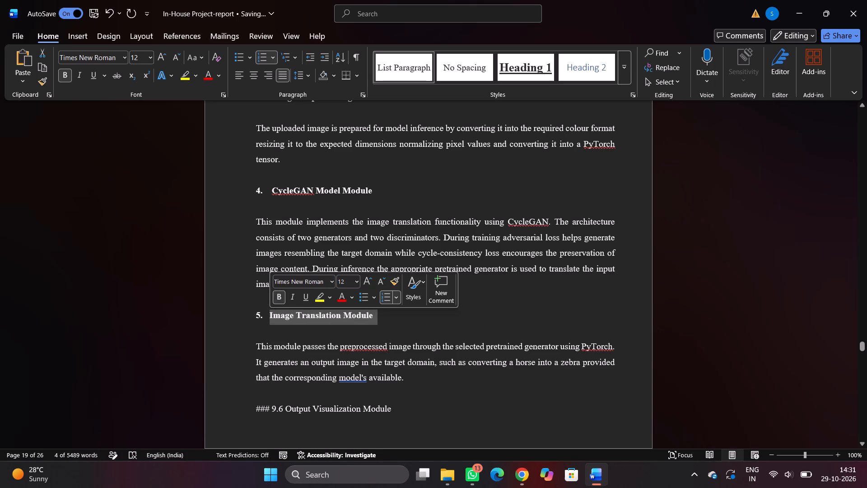
Strip the "### 9." from the Output Visualization Module heading, leaving "6", and replace its paragraph indent with eight spaces.
left_click(278, 406)
key("BackSpace")
key("BackSpace")
key("BackSpace")
key("BackSpace")
key("BackSpace")
key("BackSpace")
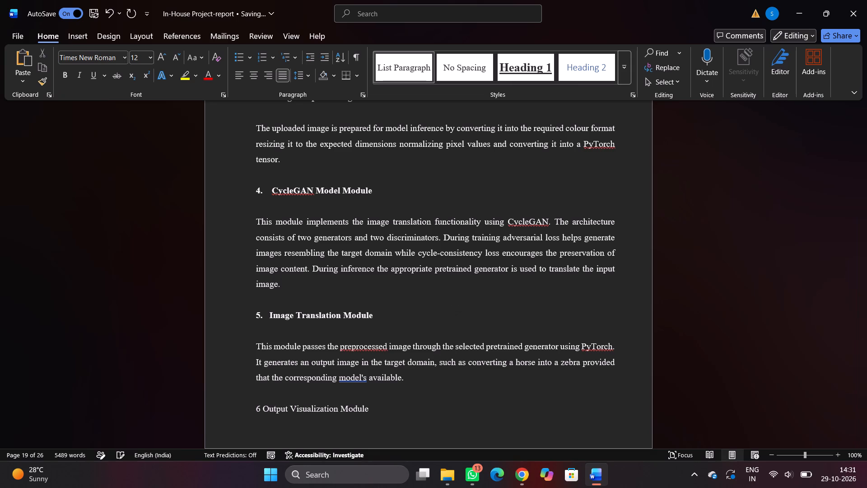
key("BackSpace")
key("space")
key("space")
key("space")
key("space")
key("space")
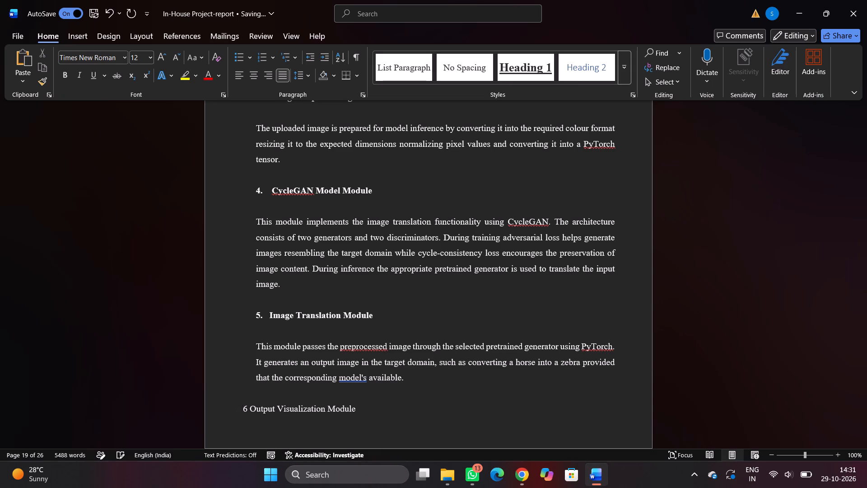
key("space")
key("space")
key("space")
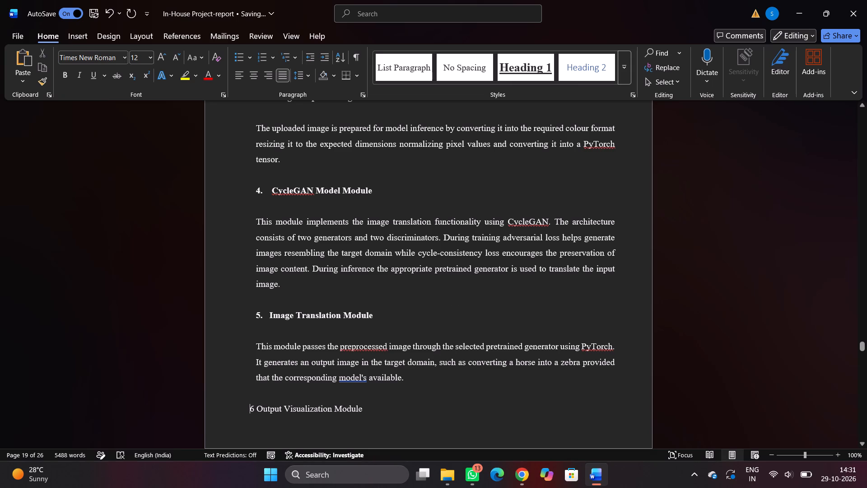
Add a period after the 6 in the Output Visualization Module heading and make the whole heading bold.
left_click(254, 410)
key("period")
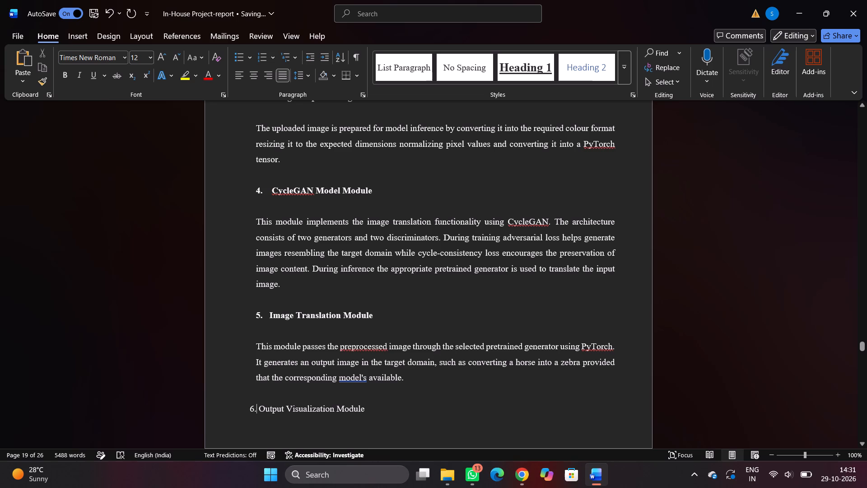
left_click_drag(374, 412, 250, 402)
left_click(261, 388)
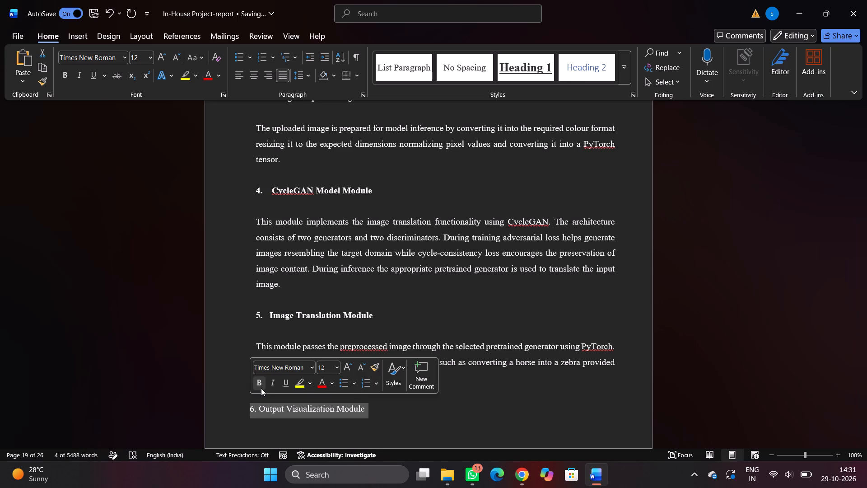
left_click(391, 432)
Remove the blank line and indent before the Image Preprocessing Module description so it sits directly beneath its heading at the text margin.
scroll(391, 432, "down", 2)
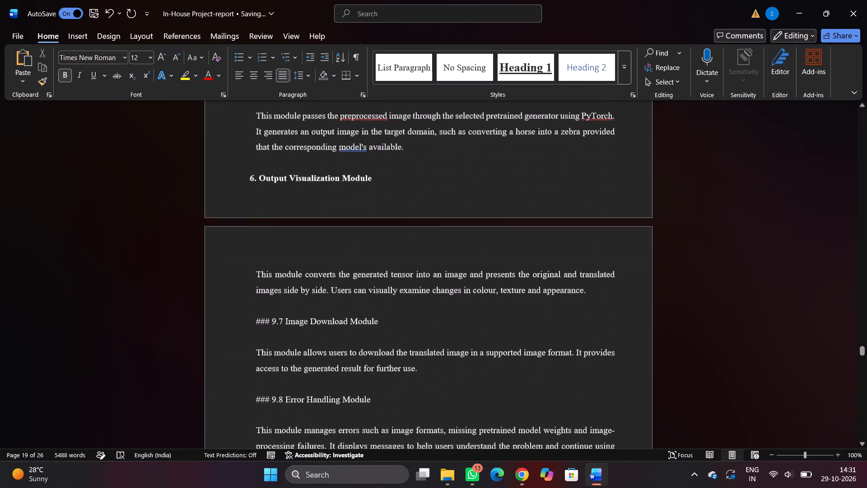
scroll(310, 326, "down", 1)
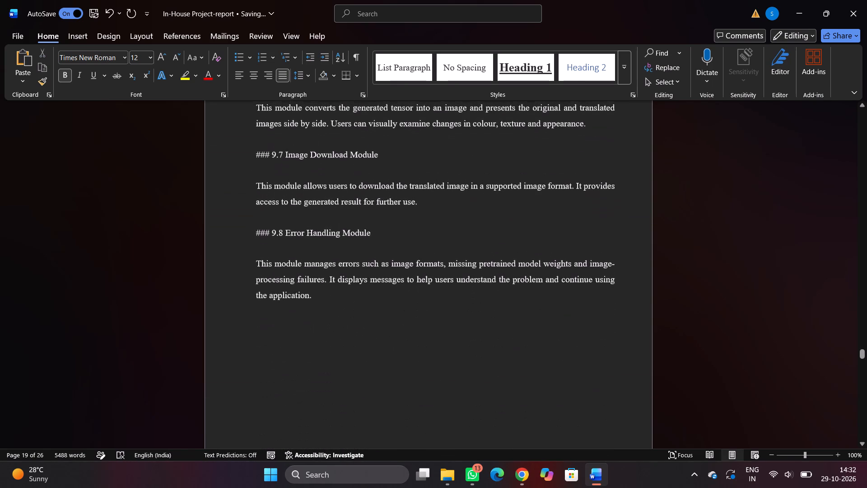
scroll(310, 326, "up", 3)
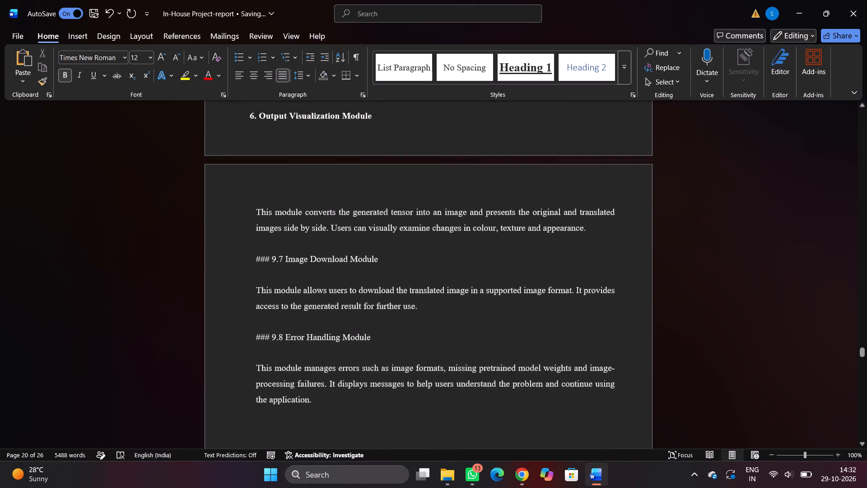
scroll(310, 326, "up", 7)
scroll(310, 326, "down", 1)
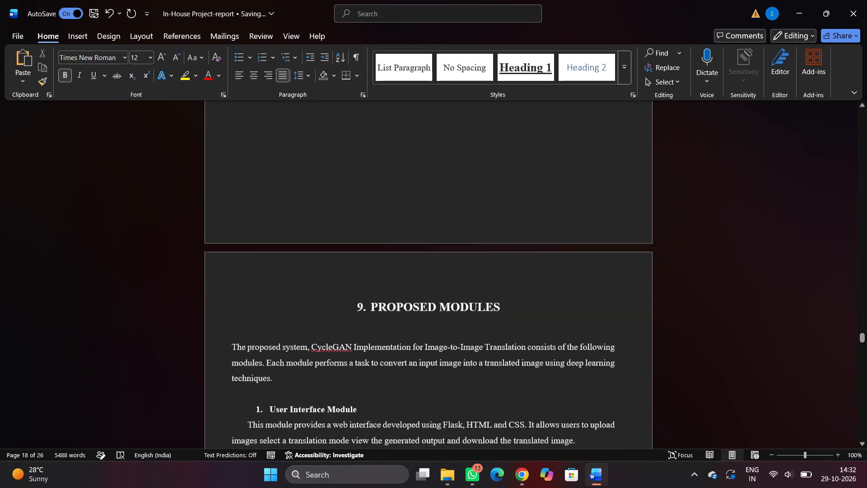
scroll(310, 326, "down", 4)
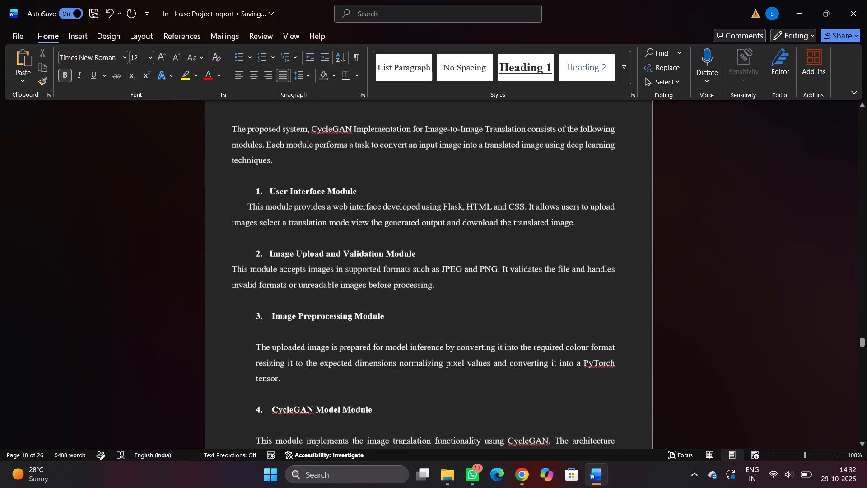
left_click(258, 329)
key("BackSpace")
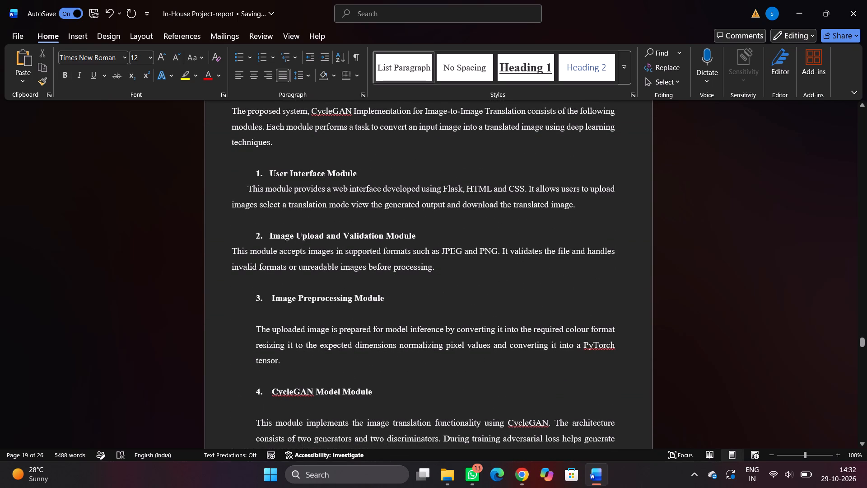
key("BackSpace")
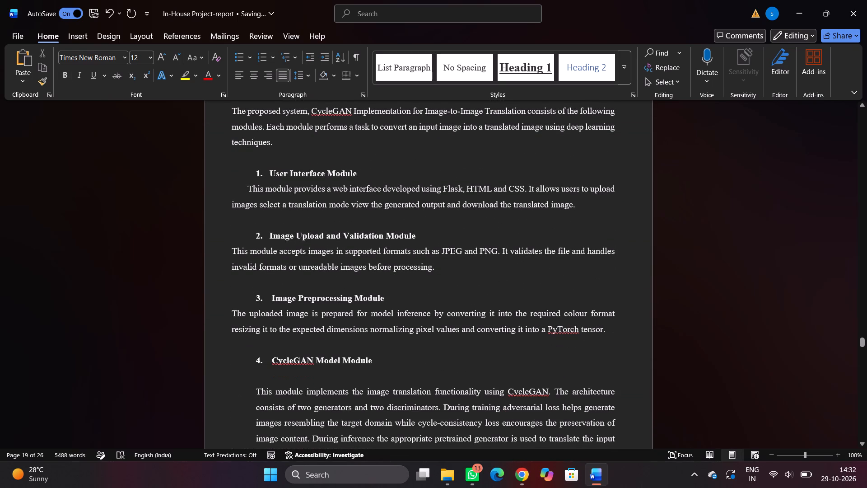
Bring the CycleGAN Model and Image Translation Module descriptions directly beneath their headings, without the blank lines and indents.
left_click(257, 396)
key("BackSpace")
key("BackSpace")
scroll(257, 396, "down", 1)
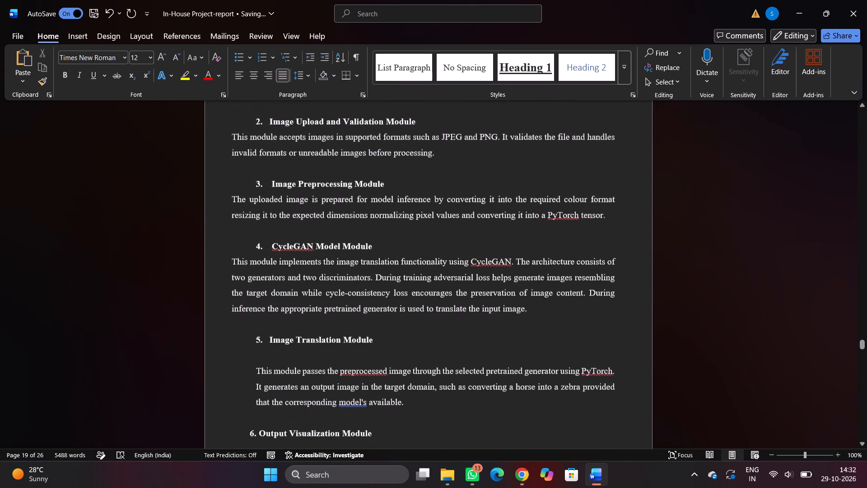
left_click(259, 370)
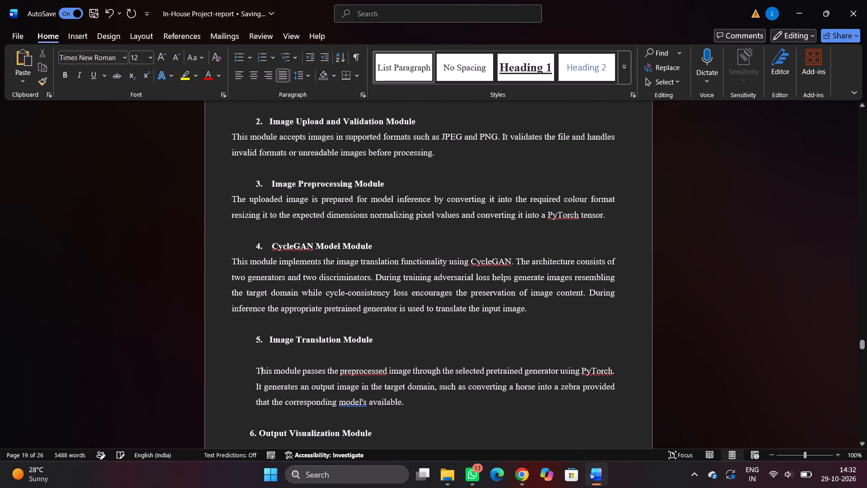
key("Left")
key("BackSpace")
key("BackSpace")
Remove the blank line and indent before the Output Visualization Module description so it sits directly beneath its heading.
scroll(259, 370, "down", 1)
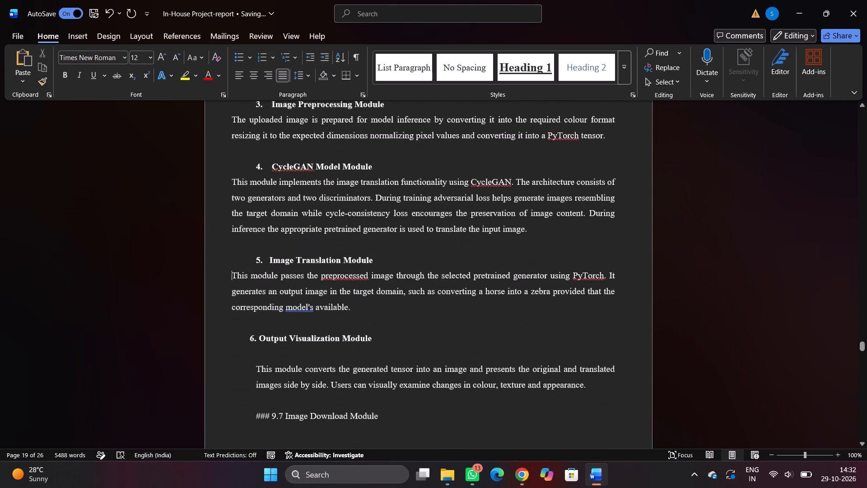
scroll(259, 370, "down", 1)
left_click(253, 346)
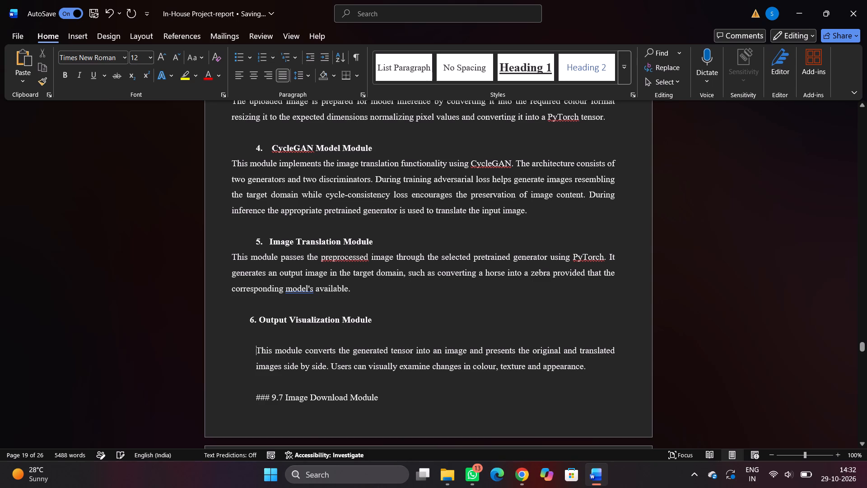
key("BackSpace")
key("BackSpace")
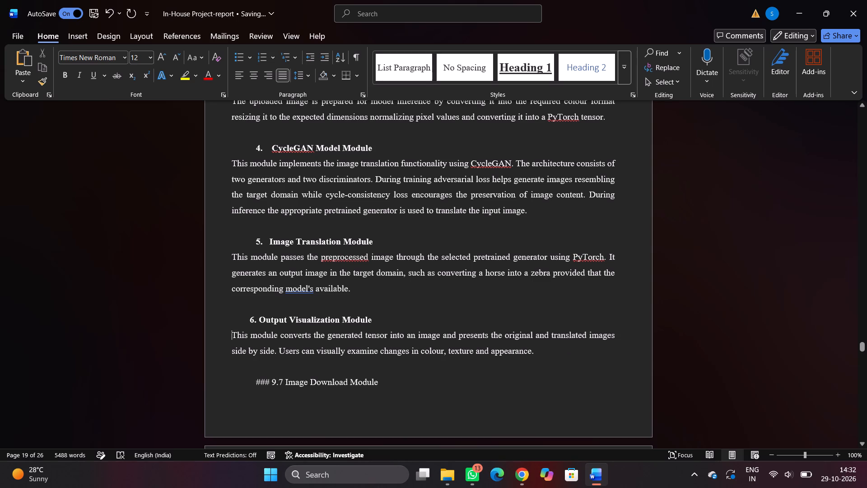
Strip the "### 9." from the Image Download Module heading, leaving "7", and replace its paragraph indent with five spaces, keeping a blank line above.
left_click(280, 382)
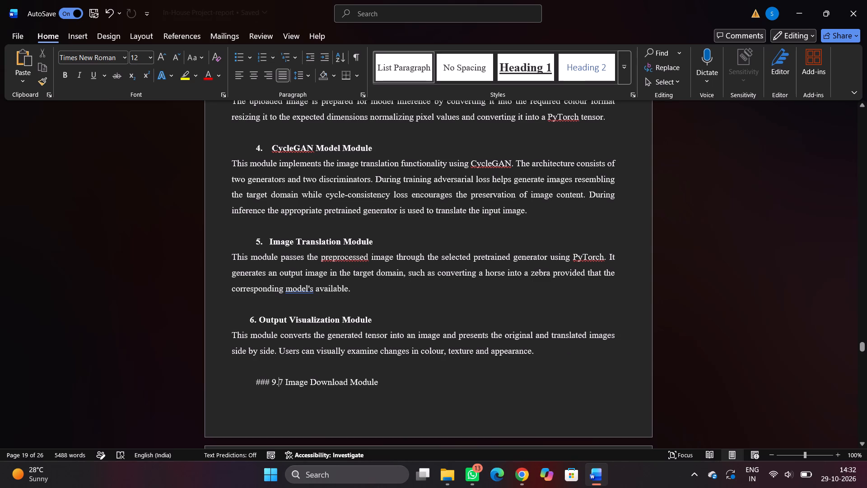
key("BackSpace")
key("BackSpace")
key("BackSpace")
key("BackSpace")
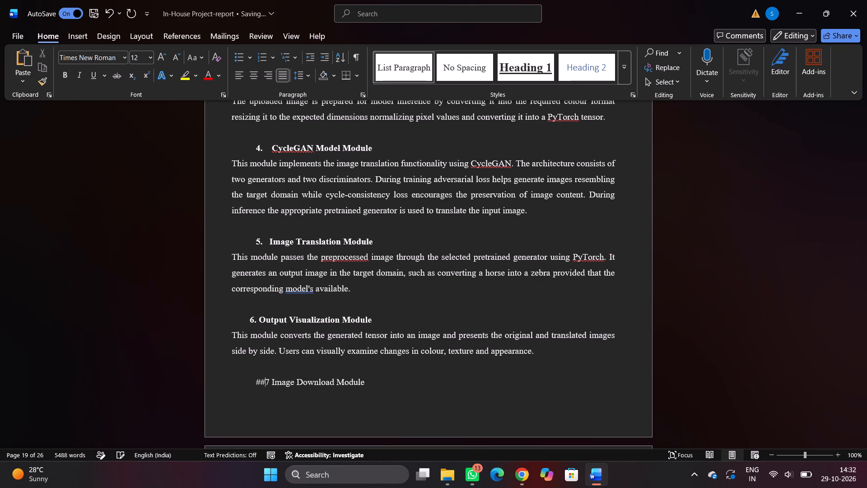
key("BackSpace")
key("BackSpace")
key("BackSpace")
key("BackSpace")
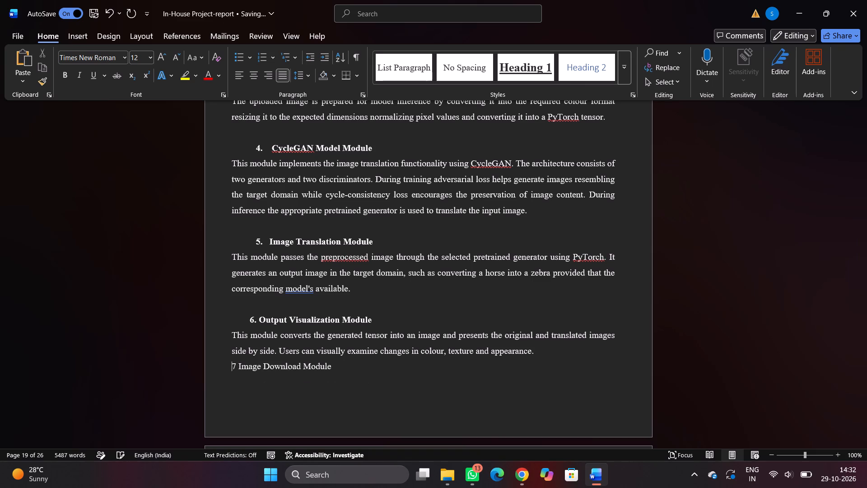
key("Return")
key("space")
key("space")
key("space")
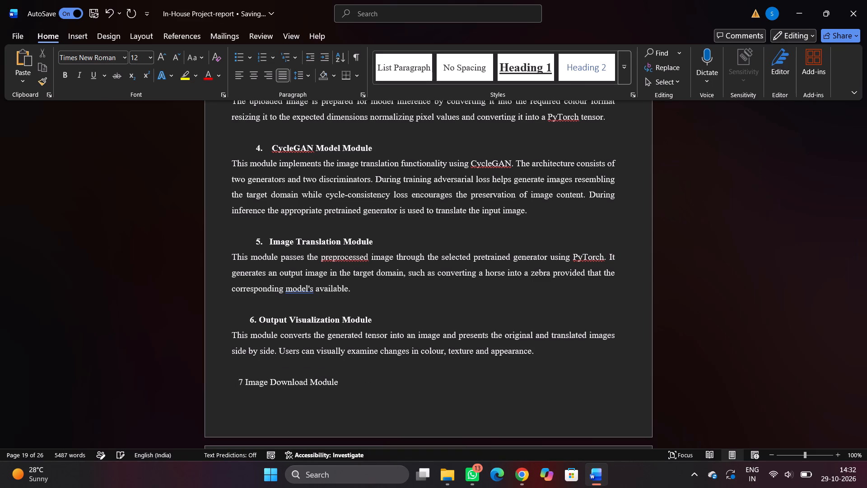
key("space")
key("space")
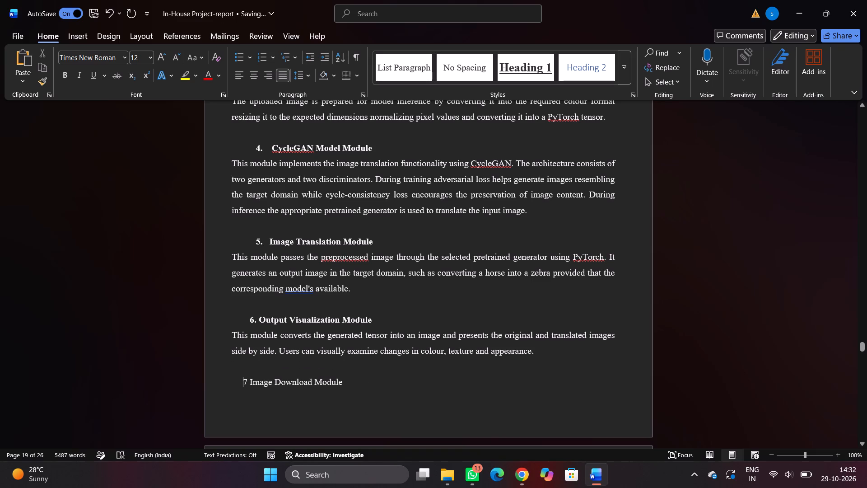
Add a period after the 7 in the Image Download Module heading and make the whole heading bold.
left_click(250, 381)
type(".")
key("space")
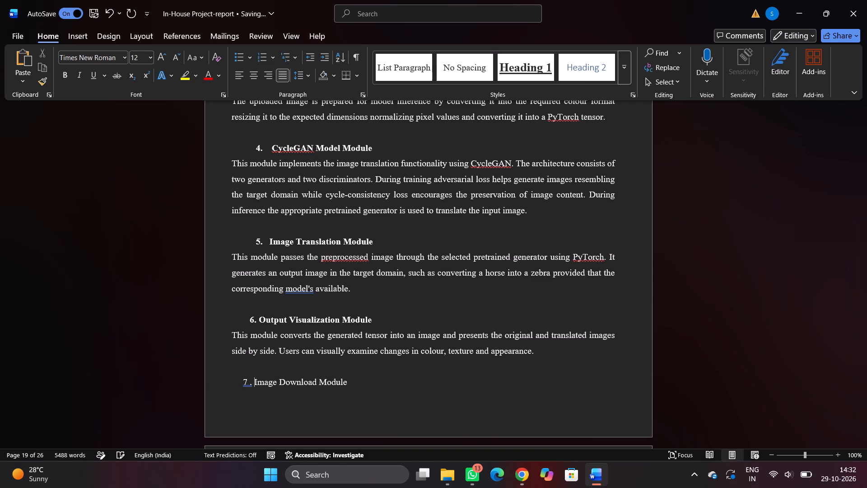
left_click_drag(356, 385, 159, 381)
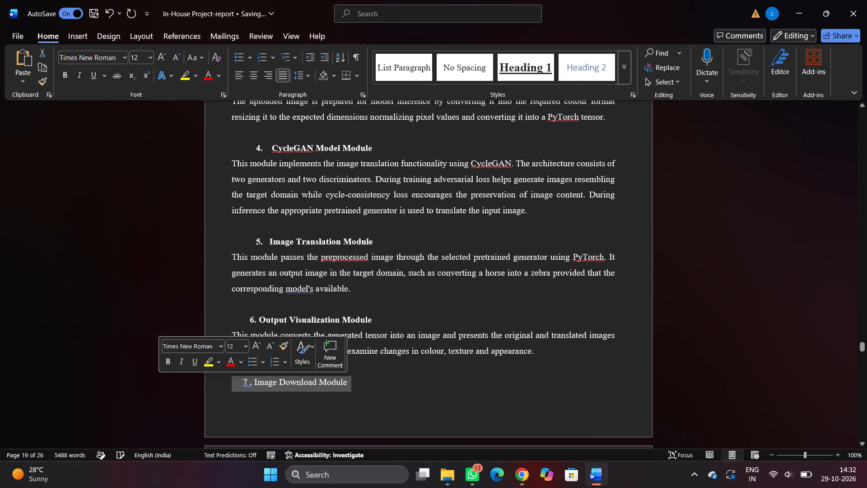
left_click(166, 360)
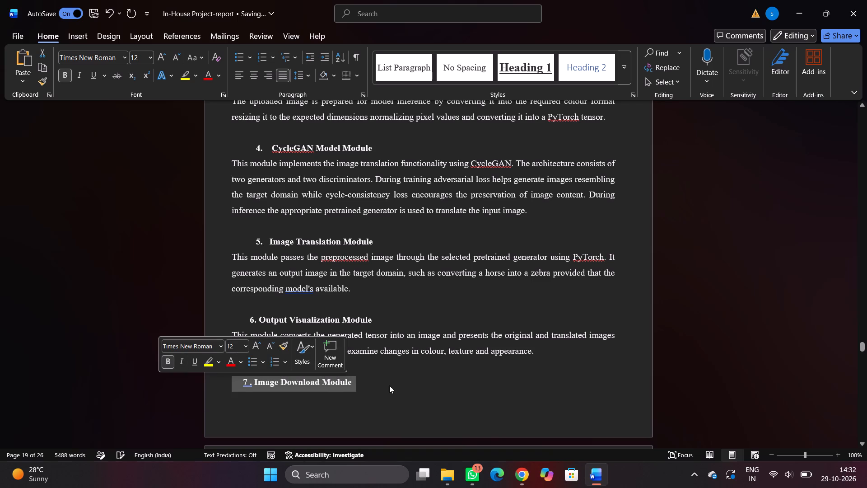
left_click(389, 385)
Strip the "### 9." from the Error Handling Module heading, leaving "8" as its number.
scroll(389, 385, "down", 2)
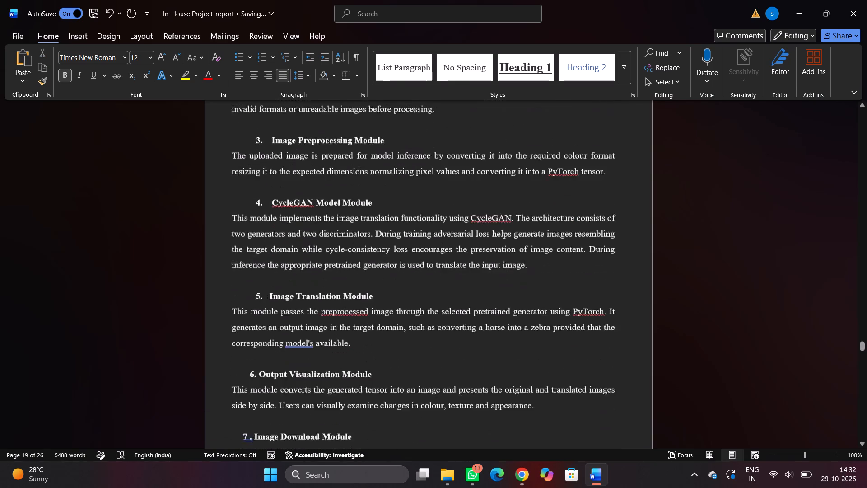
scroll(389, 385, "down", 1)
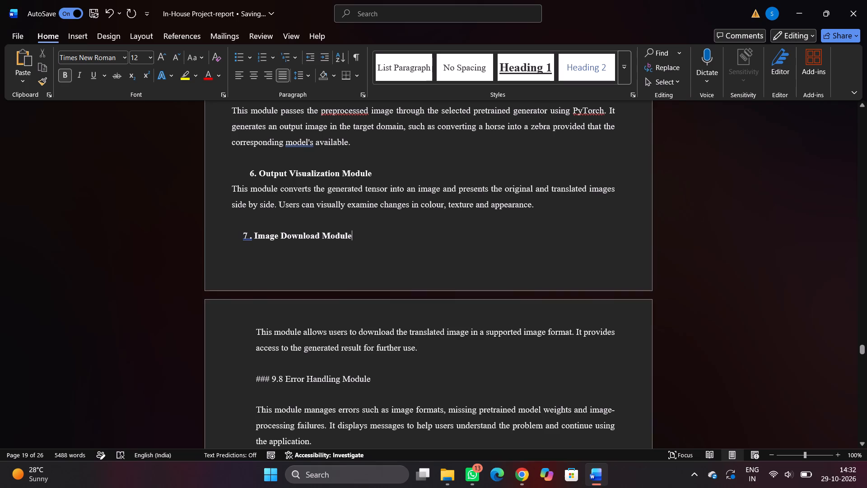
left_click(277, 379)
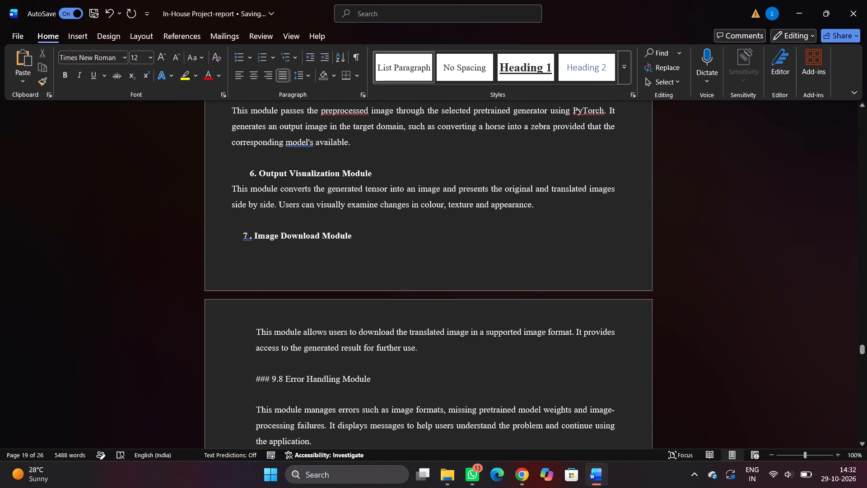
left_click(277, 379)
key("Right")
key("BackSpace")
key("BackSpace")
key("BackSpace")
key("BackSpace")
key("BackSpace")
key("BackSpace")
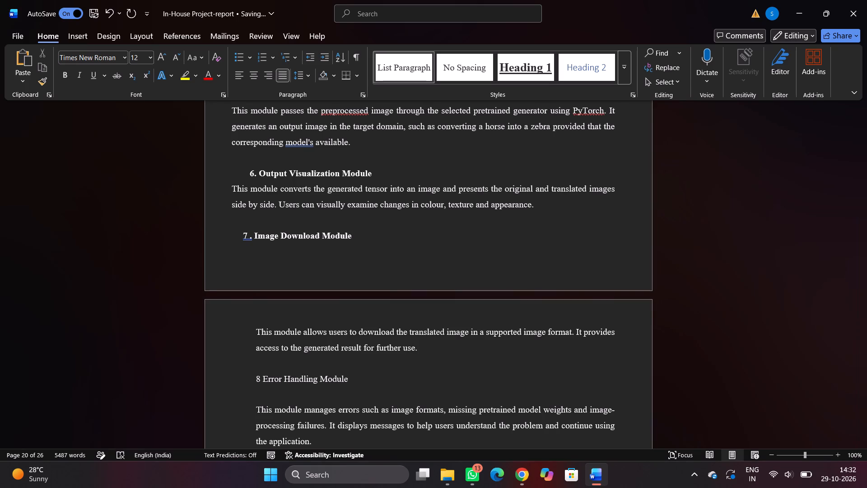
Look back through section 7 and the Process / Flow / Design Diagram page, returning to the Error Handling Module heading.
scroll(310, 300, "up", 1)
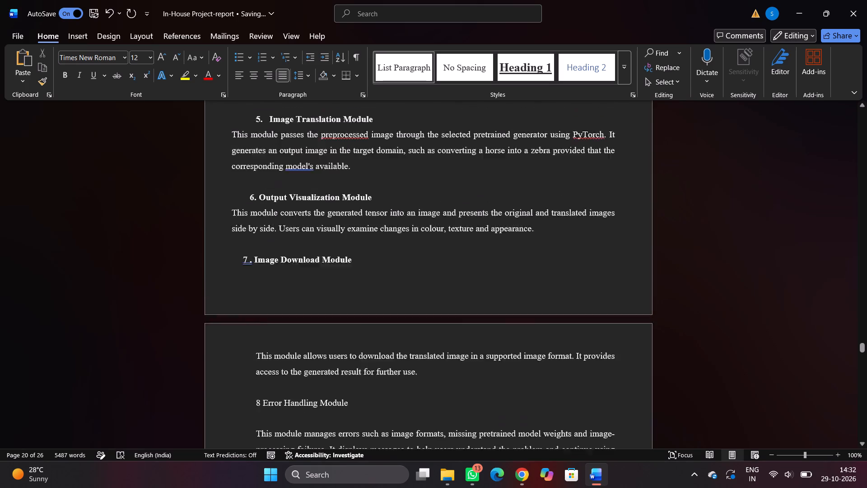
scroll(310, 300, "up", 8)
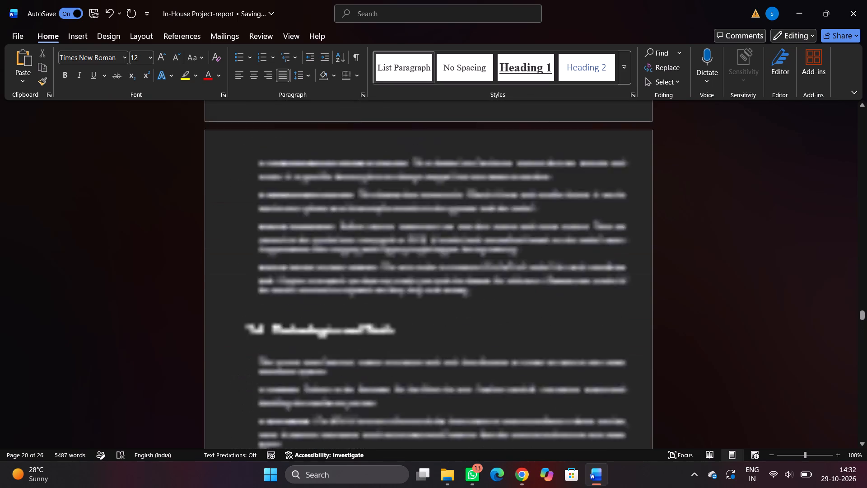
scroll(310, 300, "up", 1)
scroll(310, 300, "down", 4)
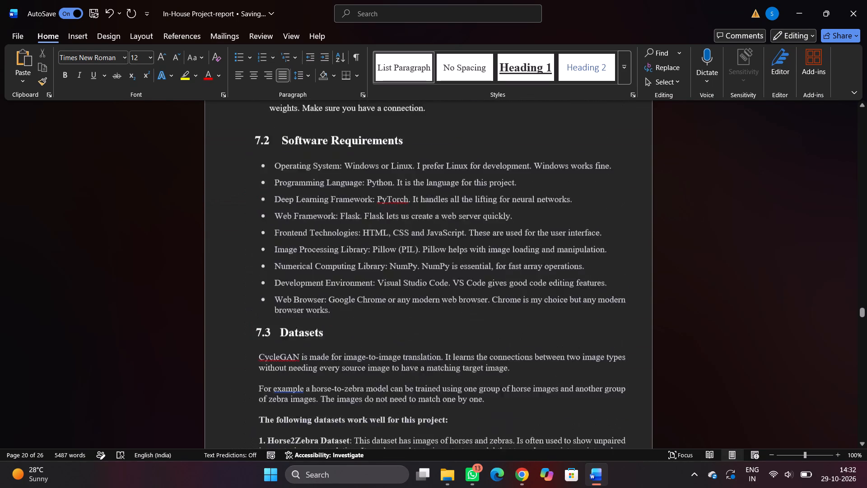
scroll(310, 300, "down", 8)
scroll(310, 300, "up", 1)
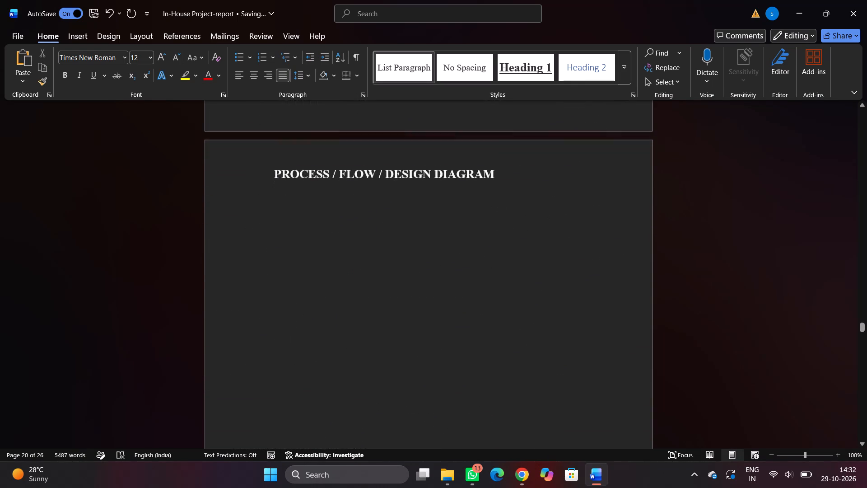
scroll(310, 300, "up", 1)
scroll(310, 300, "down", 1)
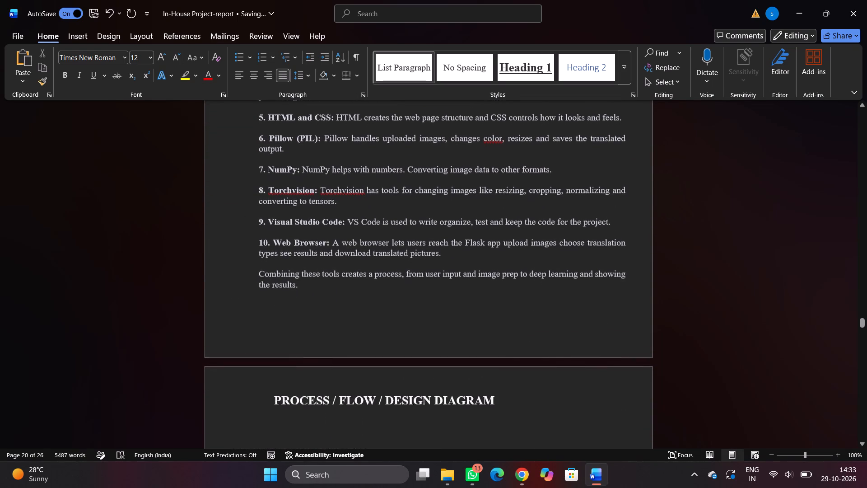
scroll(310, 300, "down", 3)
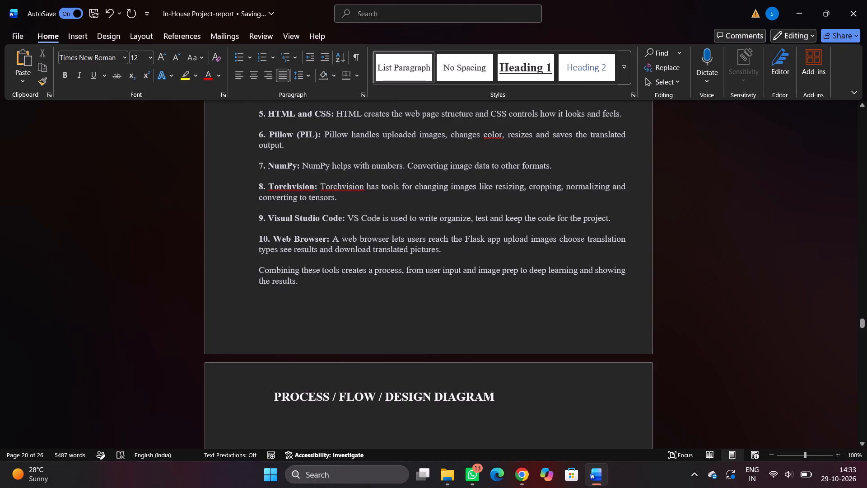
scroll(310, 300, "down", 7)
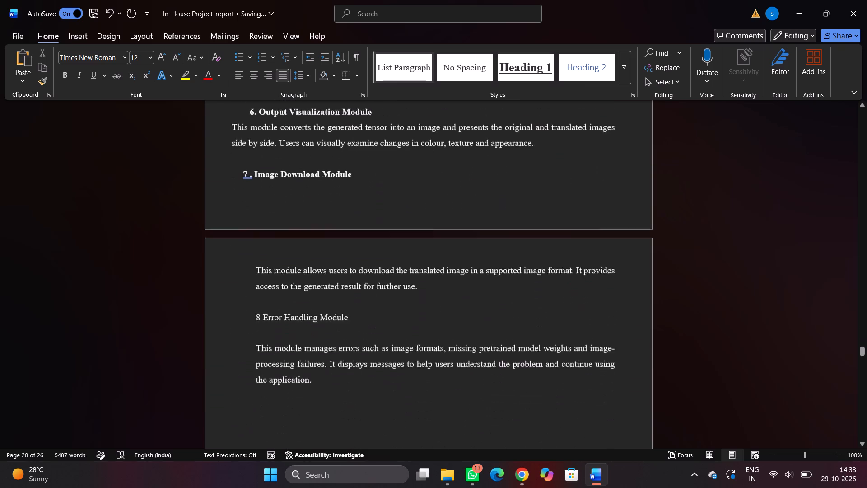
scroll(310, 300, "down", 1)
scroll(310, 300, "up", 2)
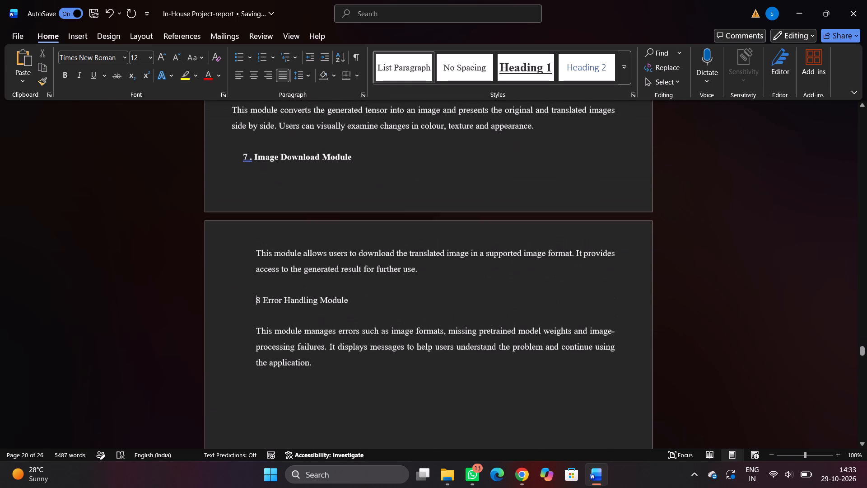
Add a period after the 8 in the Error Handling Module heading.
left_click(261, 299)
type(".")
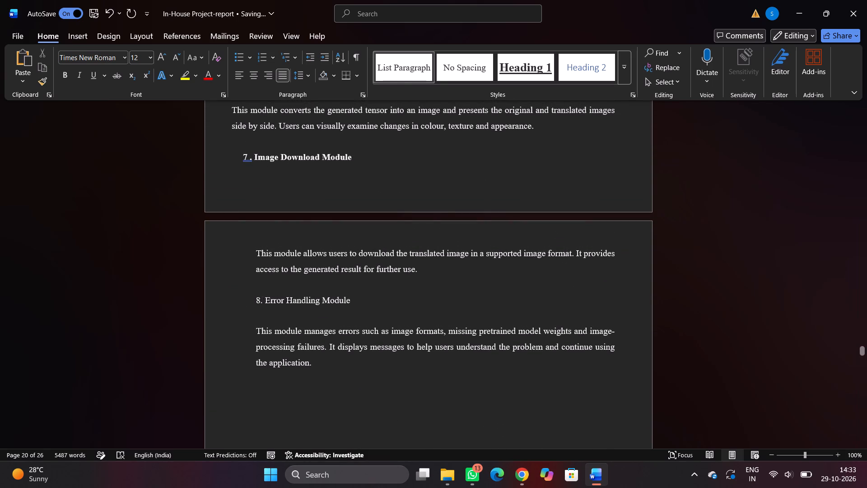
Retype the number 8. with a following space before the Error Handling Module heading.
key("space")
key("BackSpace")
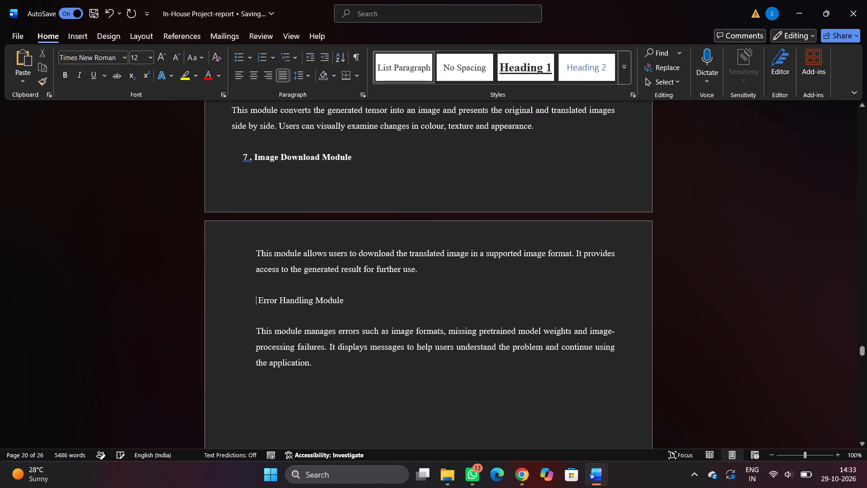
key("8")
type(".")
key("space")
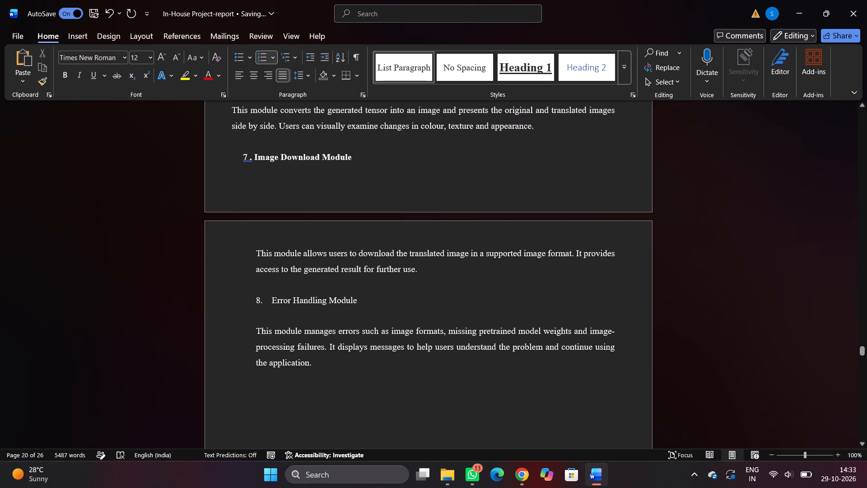
Make the Error Handling Module heading bold.
left_click_drag(362, 303, 239, 300)
left_click(247, 285)
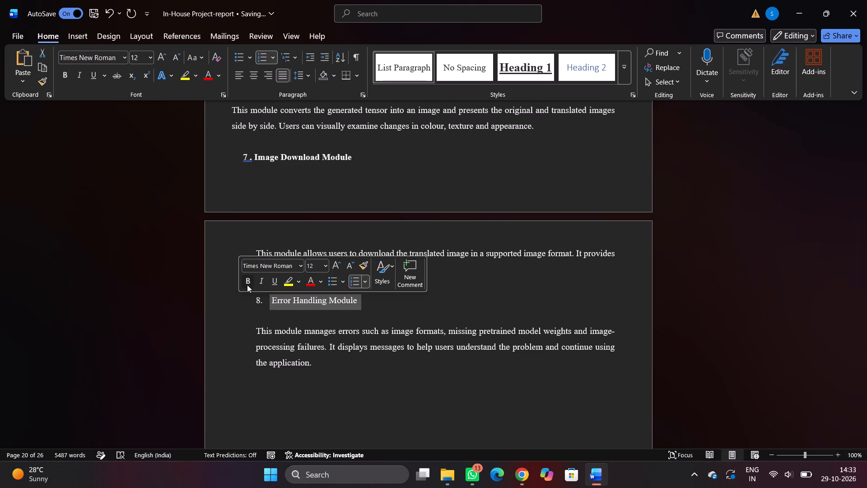
Replace the automatic list number of the Error Handling Module heading with 8. as plain text.
left_click(270, 304)
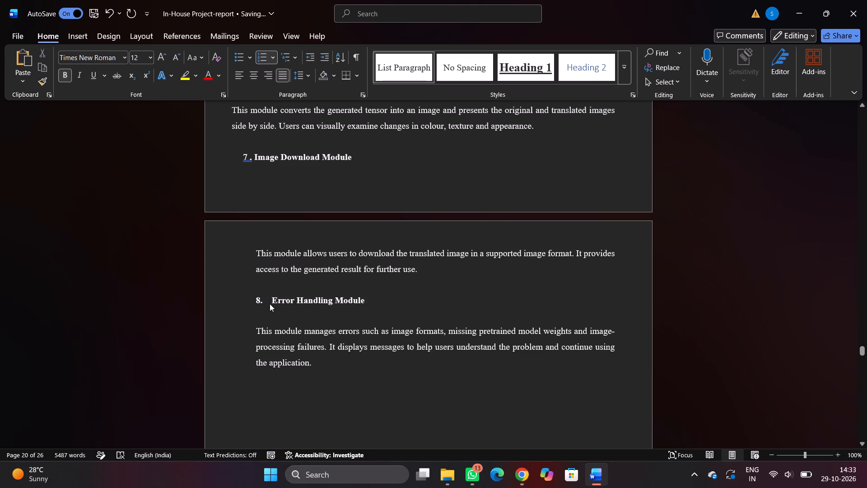
key("BackSpace")
key("BackSpace")
key("BackSpace")
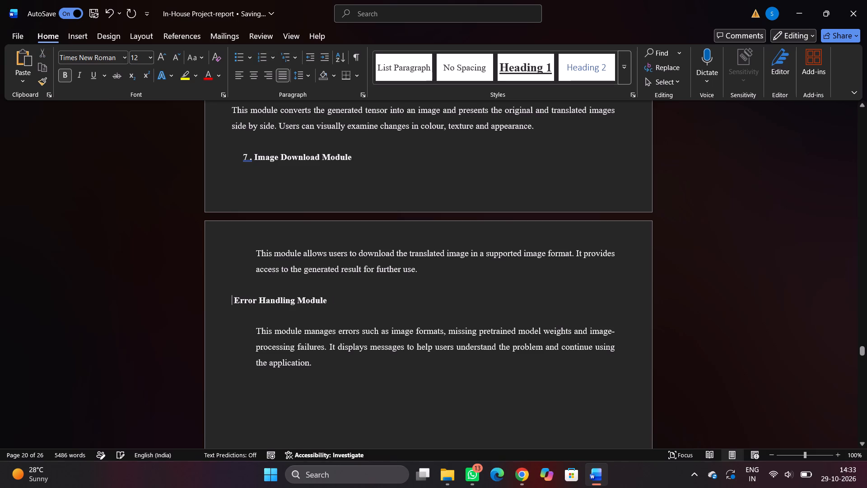
type("8.")
key("space")
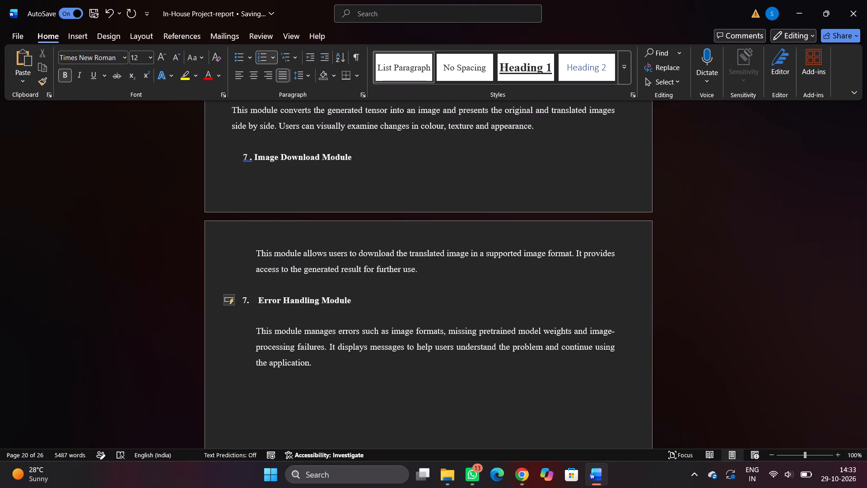
key("BackSpace")
key("8")
key("period")
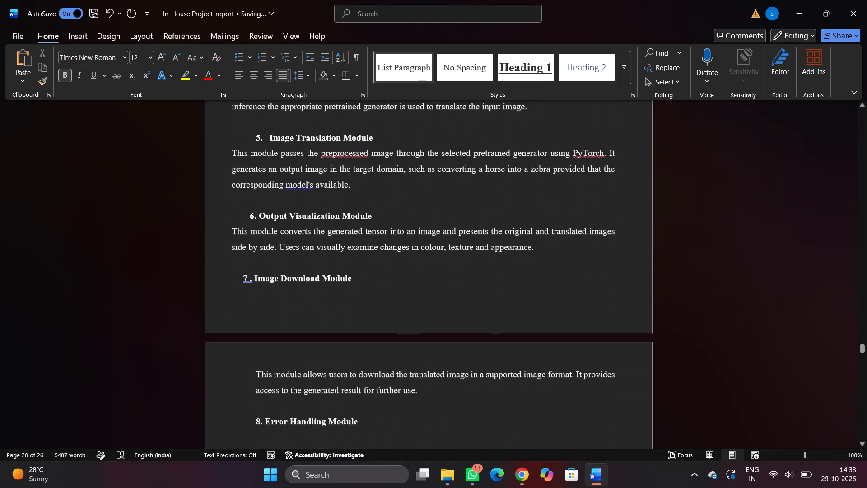
Bring the Error Handling Module description directly beneath its heading and flush with the page margin.
scroll(257, 425, "down", 1)
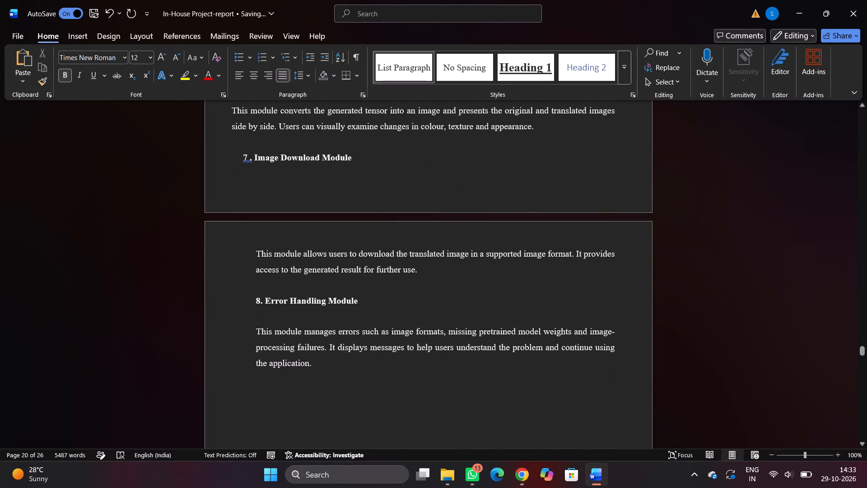
left_click(255, 336)
key("BackSpace")
key("BackSpace")
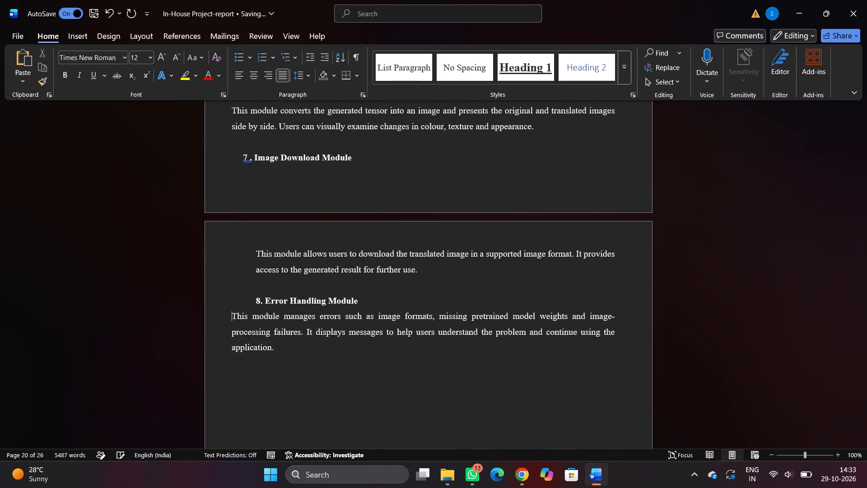
Look over the section 9 modules and back through section 7 to Software Requirements.
scroll(255, 336, "up", 4)
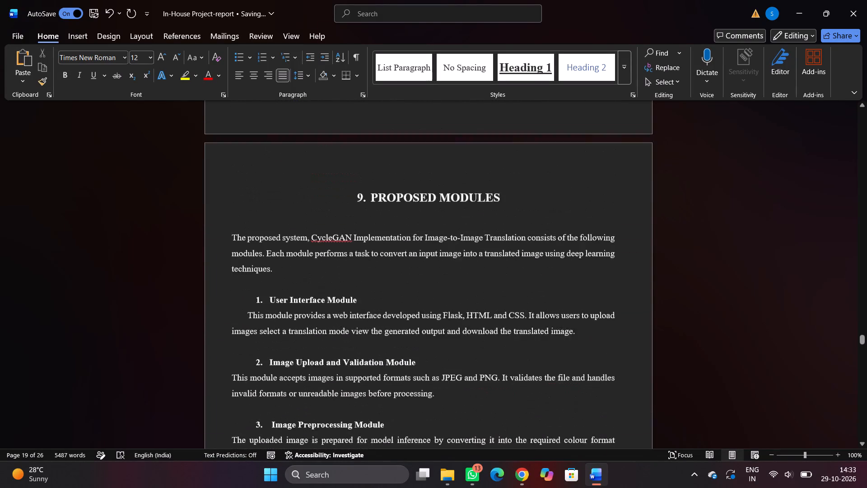
scroll(255, 336, "up", 1)
scroll(255, 336, "down", 3)
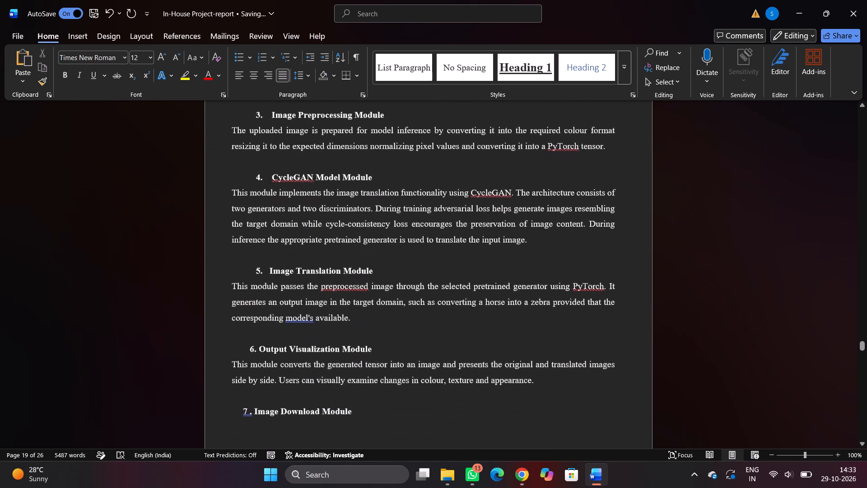
scroll(255, 336, "down", 2)
scroll(255, 336, "up", 2)
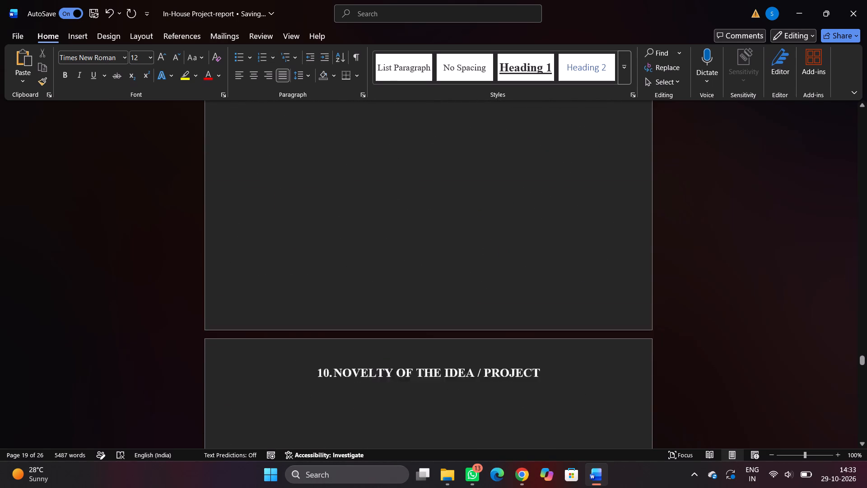
scroll(255, 336, "up", 4)
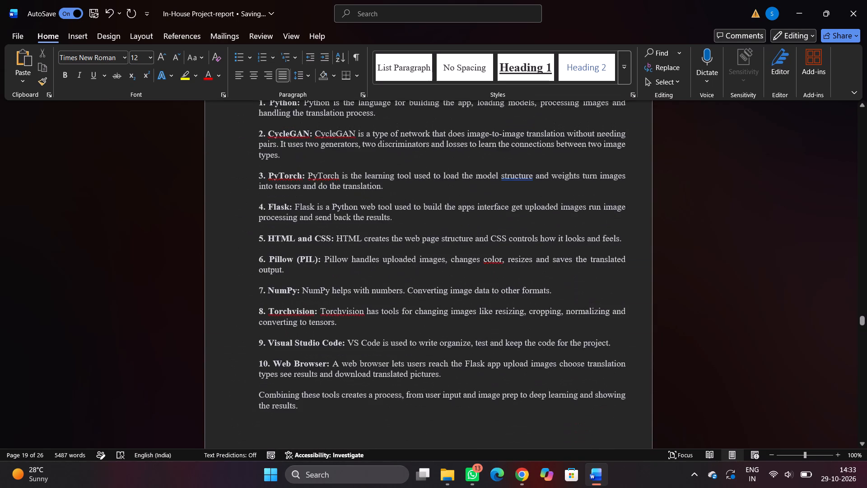
scroll(255, 336, "up", 2)
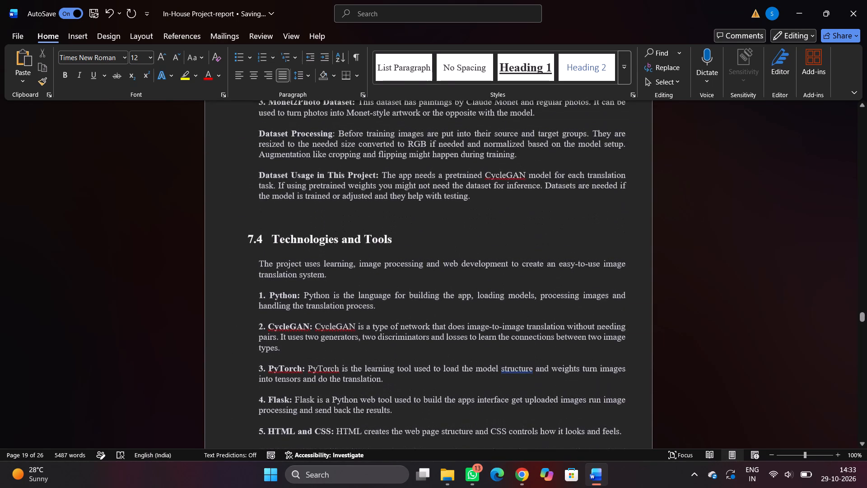
scroll(255, 336, "up", 4)
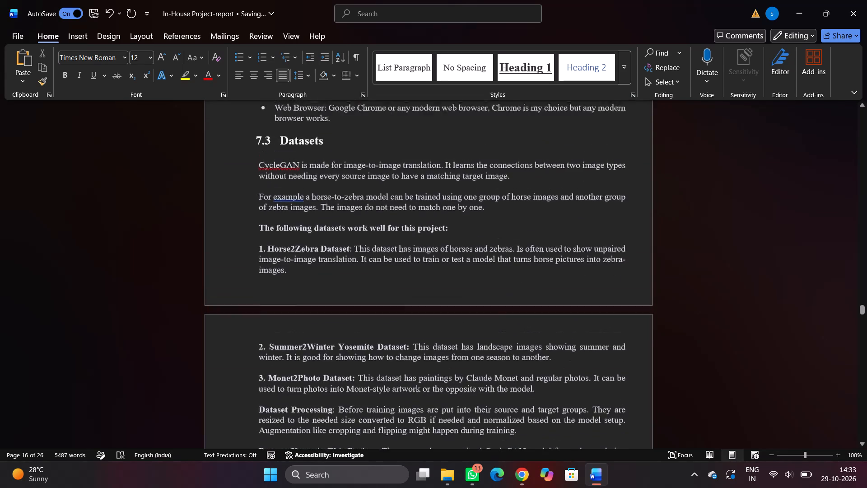
scroll(255, 336, "up", 1)
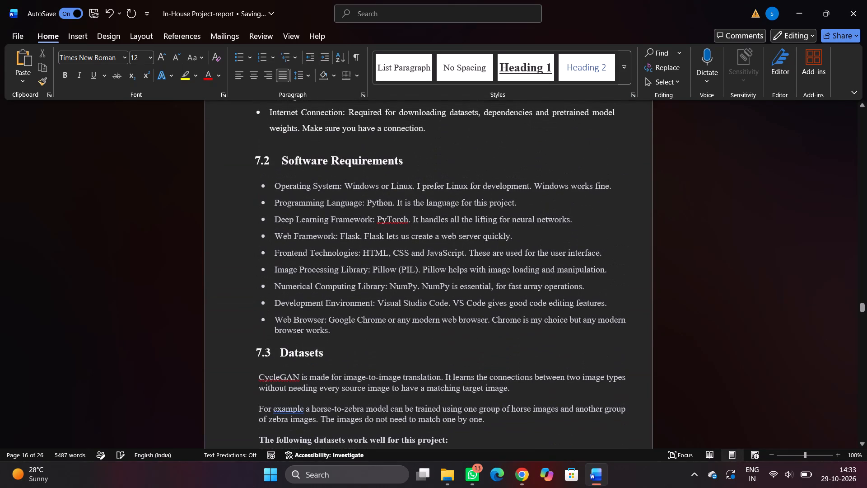
Look forward from section 7 through the Proposed Modules pages to the Novelty of the Idea / Project heading.
scroll(255, 336, "down", 4)
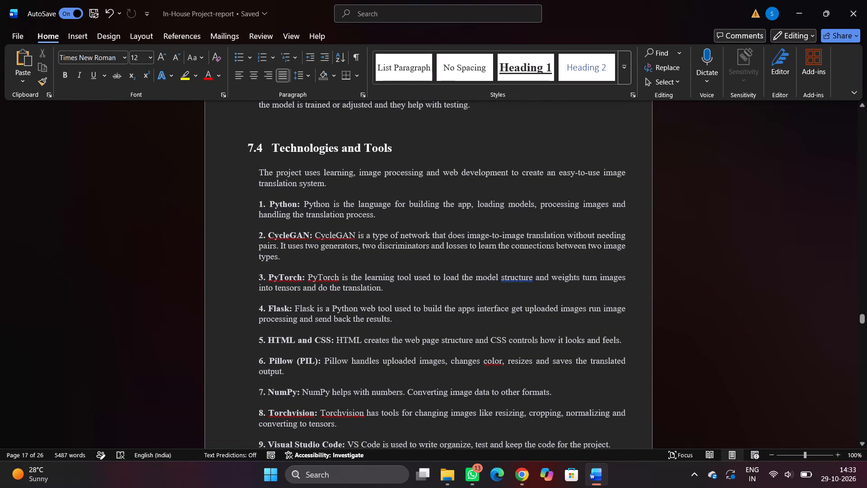
scroll(255, 336, "down", 2)
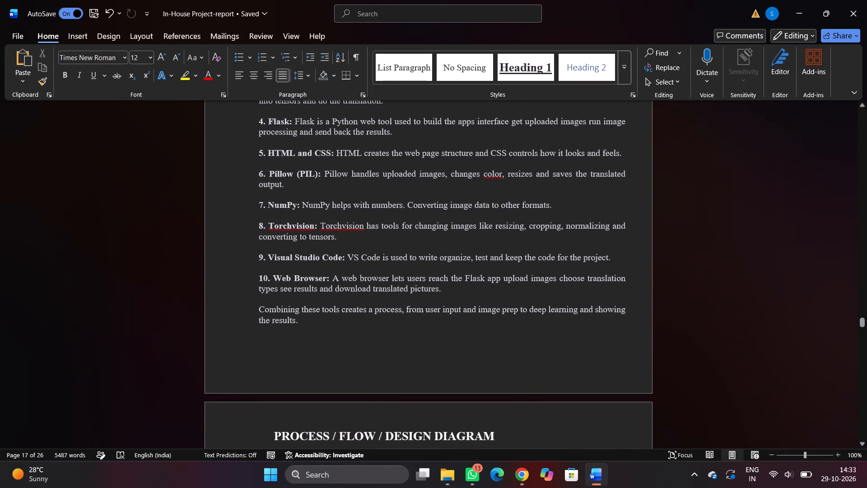
scroll(255, 336, "down", 9)
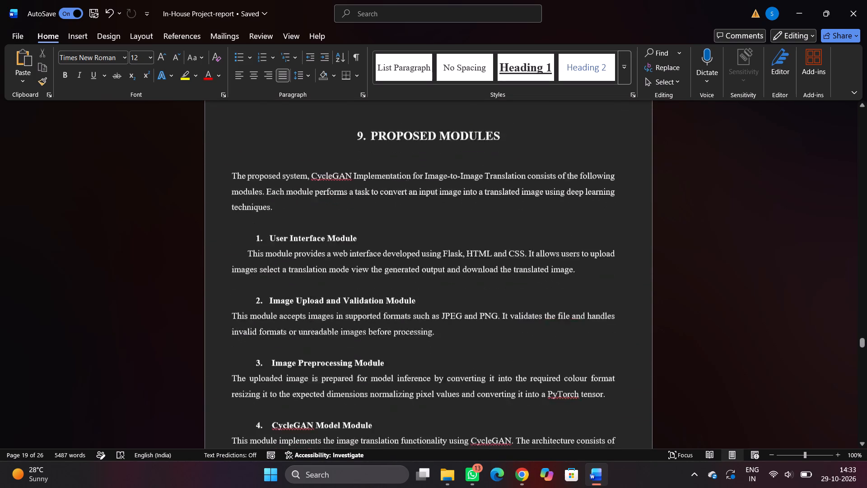
scroll(255, 336, "down", 3)
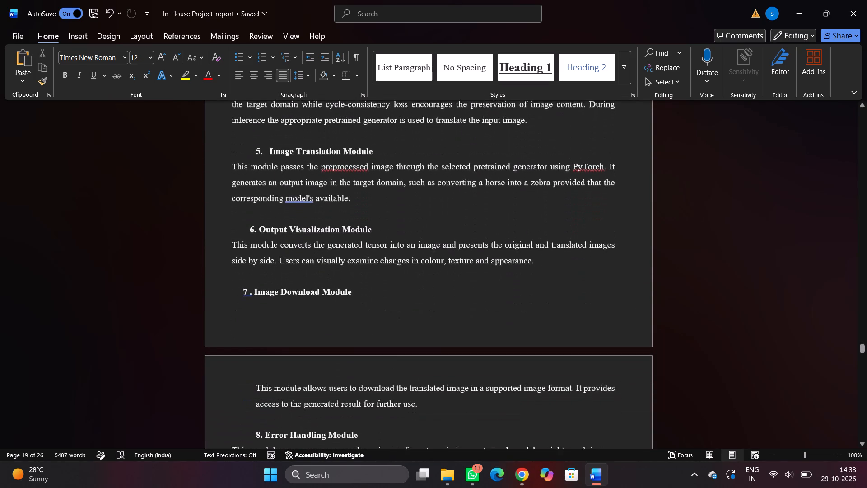
scroll(255, 336, "down", 1)
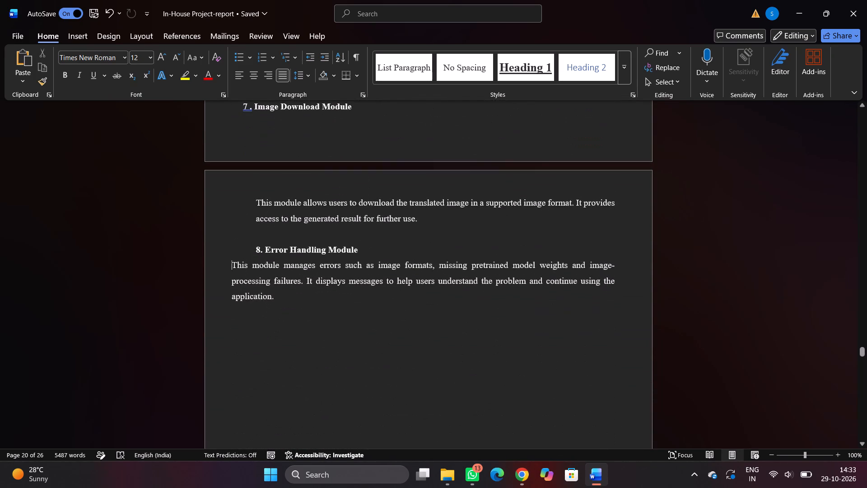
scroll(255, 336, "down", 4)
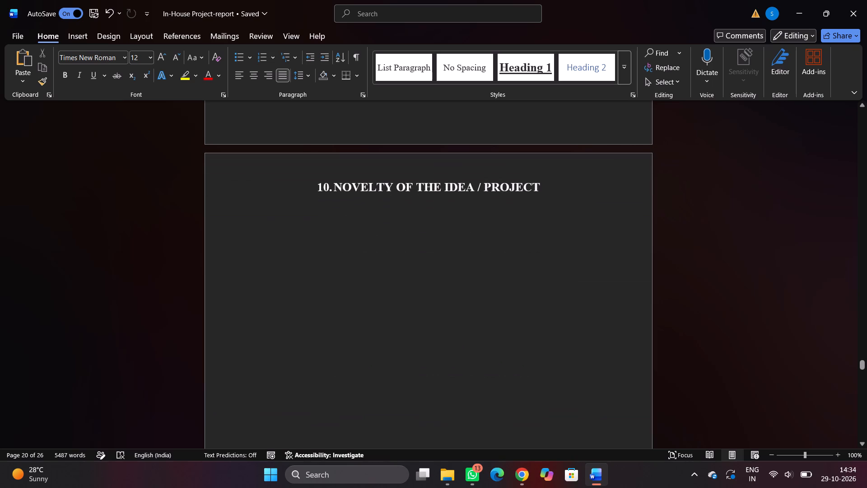
Justify all of section 9's text, from the introductory paragraph through the Error Handling Module description.
scroll(255, 336, "up", 2)
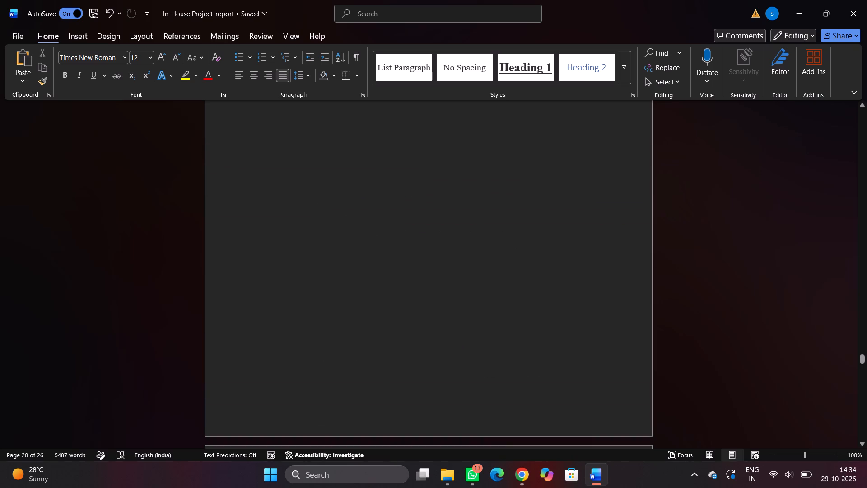
scroll(255, 336, "up", 2)
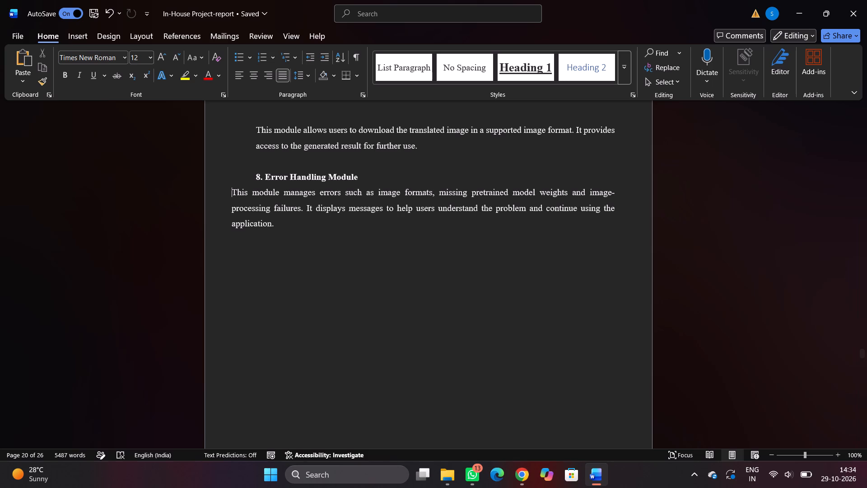
scroll(255, 336, "up", 4)
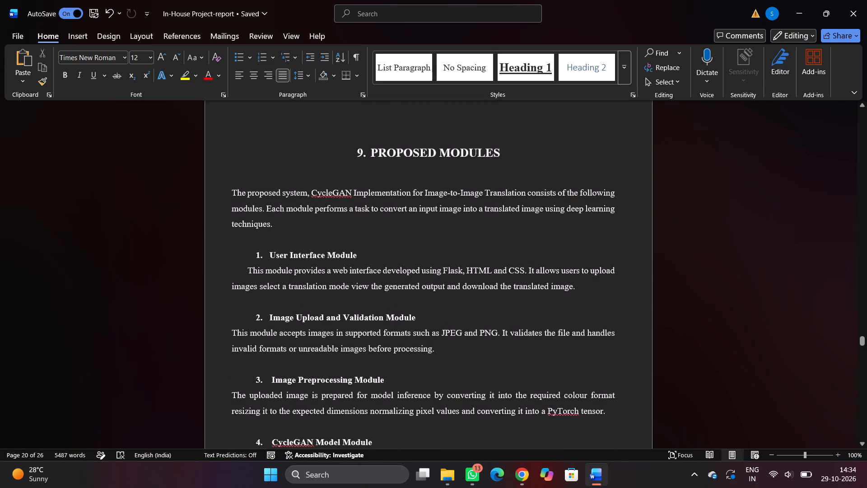
scroll(255, 336, "up", 3)
scroll(255, 336, "down", 3)
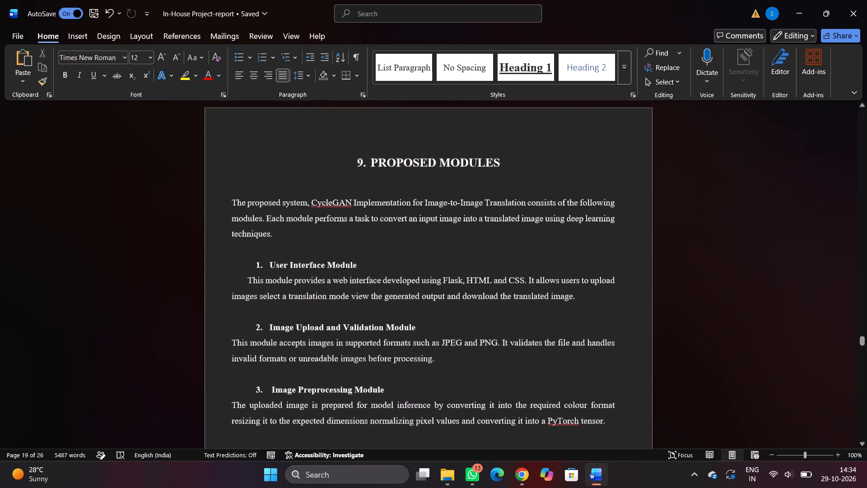
left_click_drag(230, 195, 342, 393)
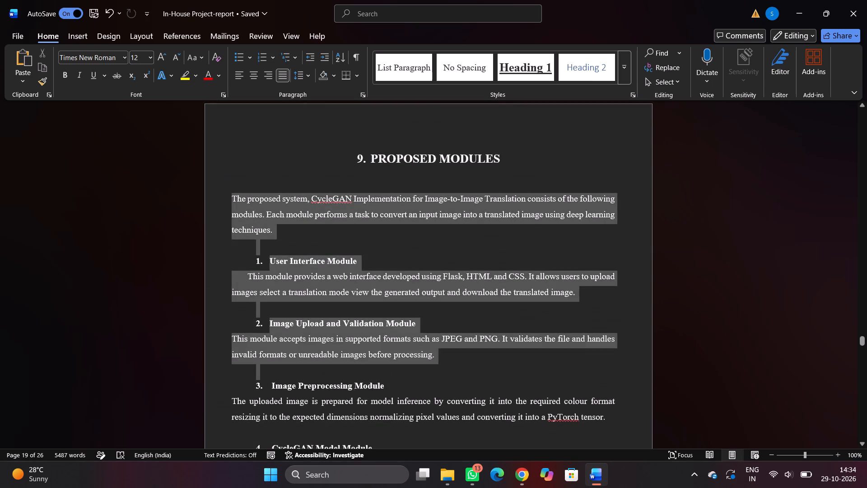
left_click_drag(342, 393, 402, 284)
scroll(356, 412, "up", 3)
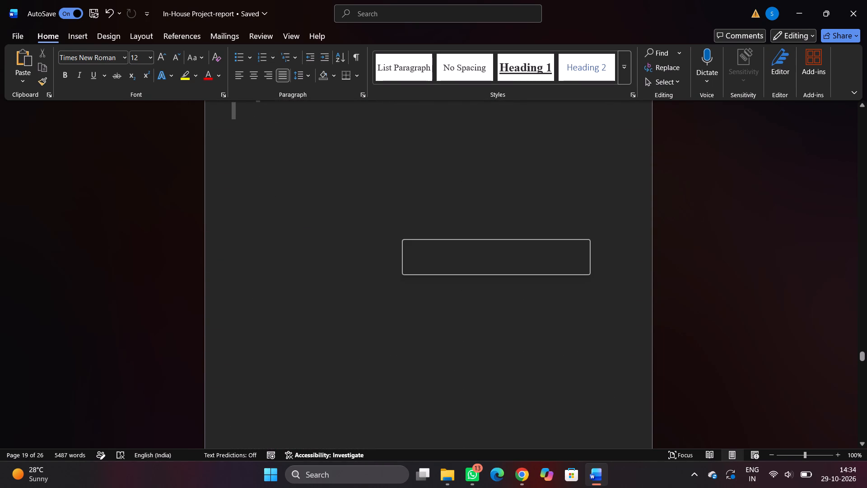
left_click(277, 80)
Look back at the Process / Flow / Design Diagram page and the end of section 7, then return to the User Interface Module.
scroll(330, 202, "up", 7)
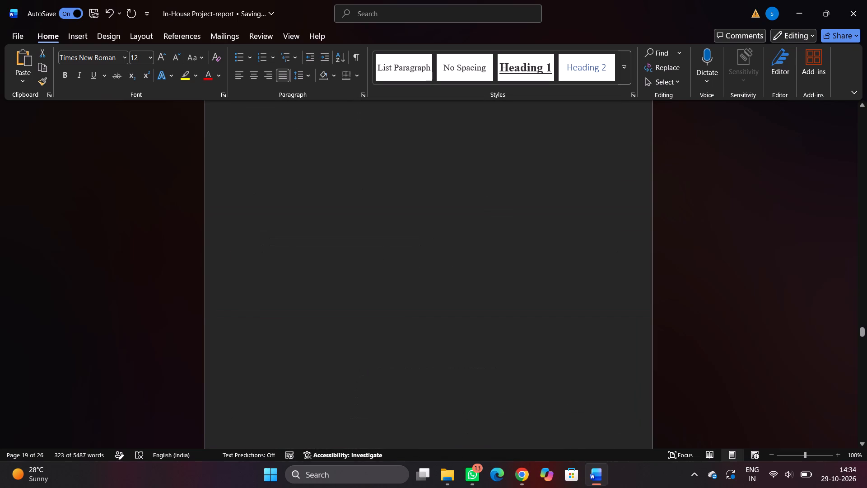
scroll(330, 202, "up", 3)
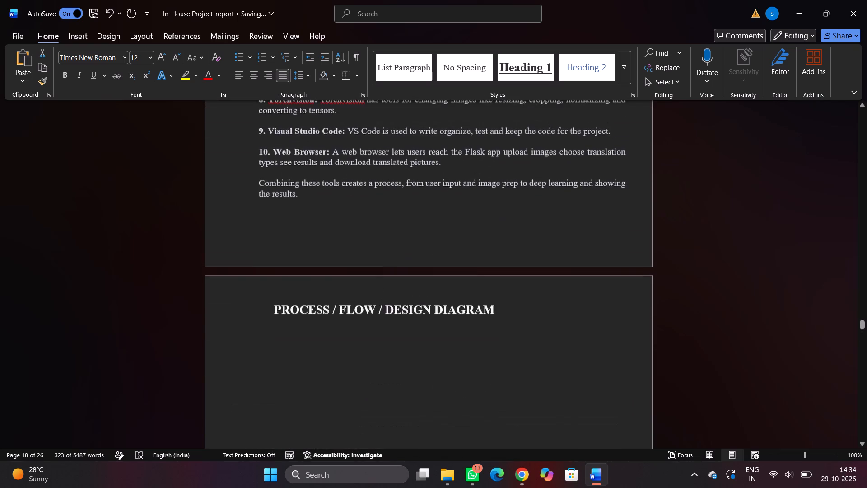
scroll(330, 202, "down", 6)
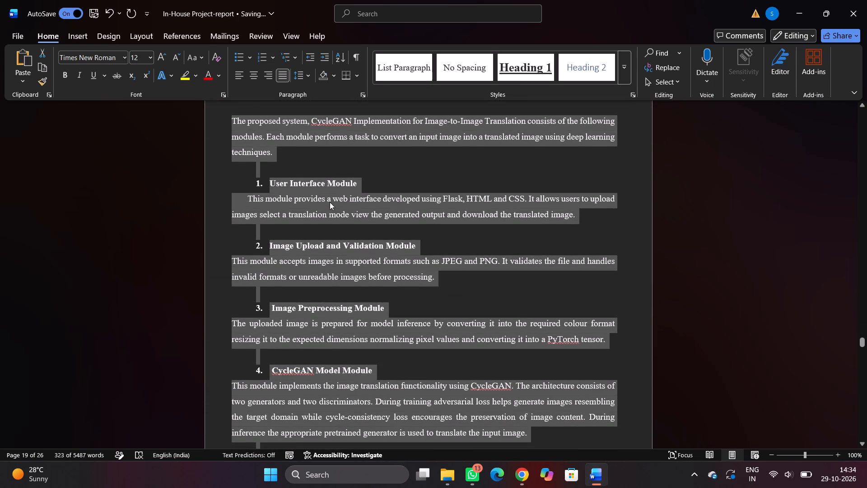
left_click(364, 188)
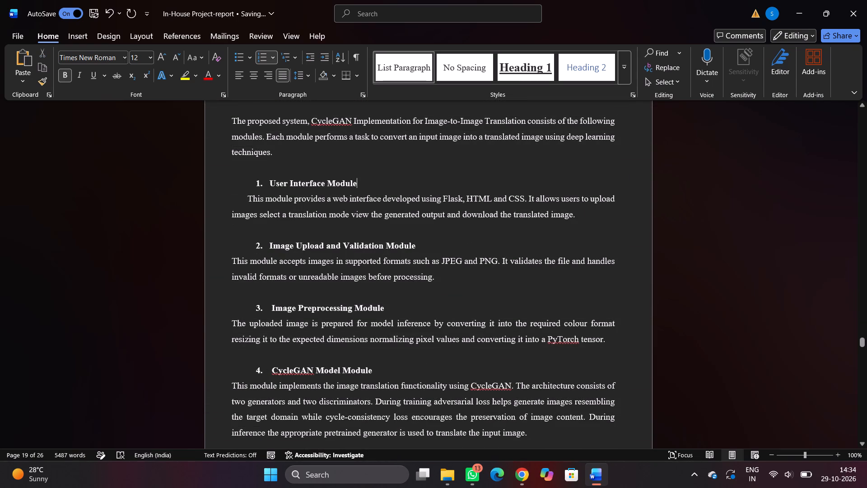
Delete the leading spaces before the User Interface Module description so its first line starts at the margin.
scroll(364, 188, "down", 3)
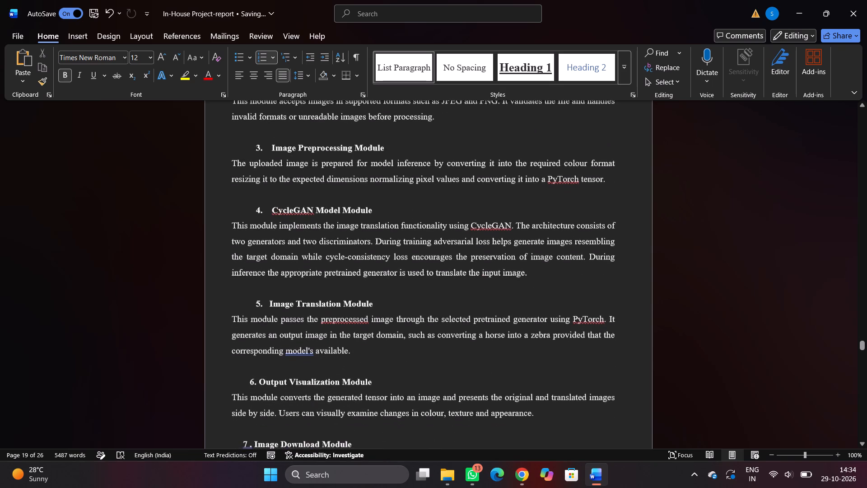
scroll(364, 188, "up", 2)
left_click(254, 248)
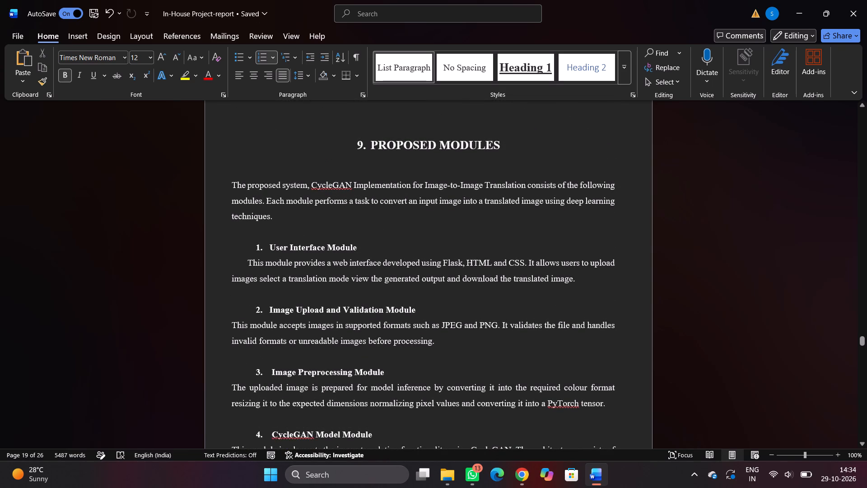
left_click(248, 260)
key("BackSpace")
key("BackSpace")
key("BackSpace")
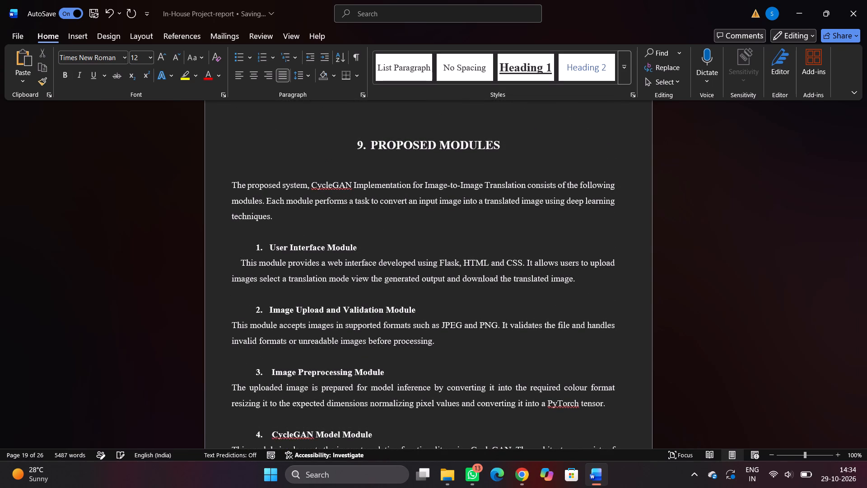
key("BackSpace")
key("BackSpace")
key("BackSpace")
key("BackSpace")
Look over the section 9 module headings and descriptions through the Error Handling Module, then return to the section's beginning.
scroll(248, 260, "down", 1)
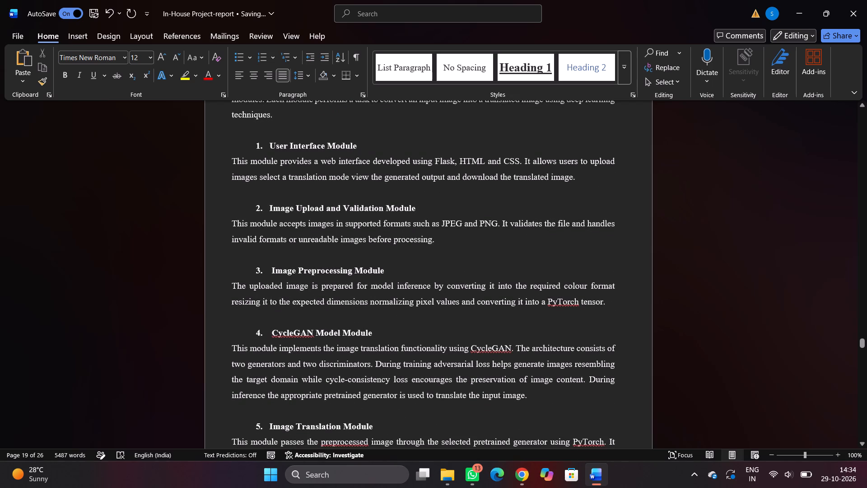
scroll(235, 321, "down", 1)
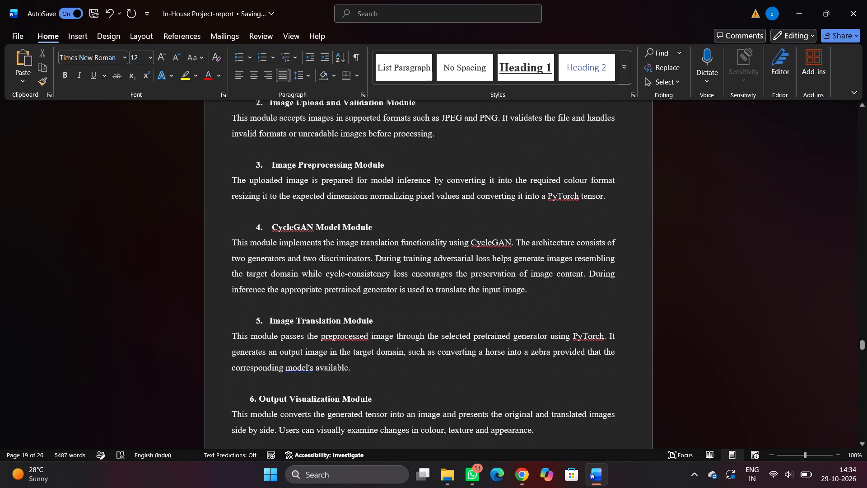
scroll(235, 321, "down", 2)
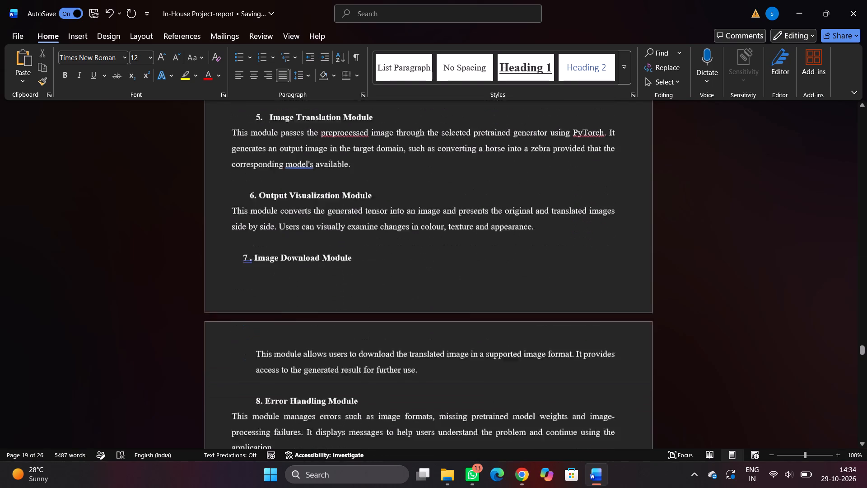
scroll(235, 321, "down", 1)
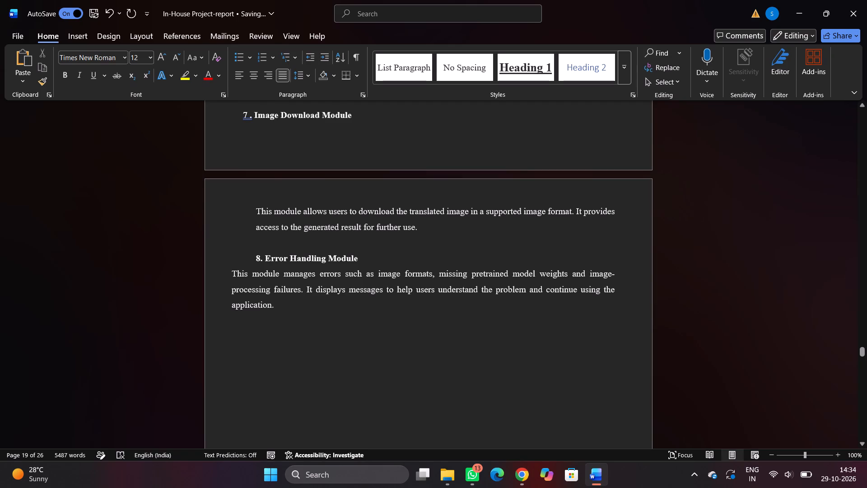
scroll(234, 274, "up", 3)
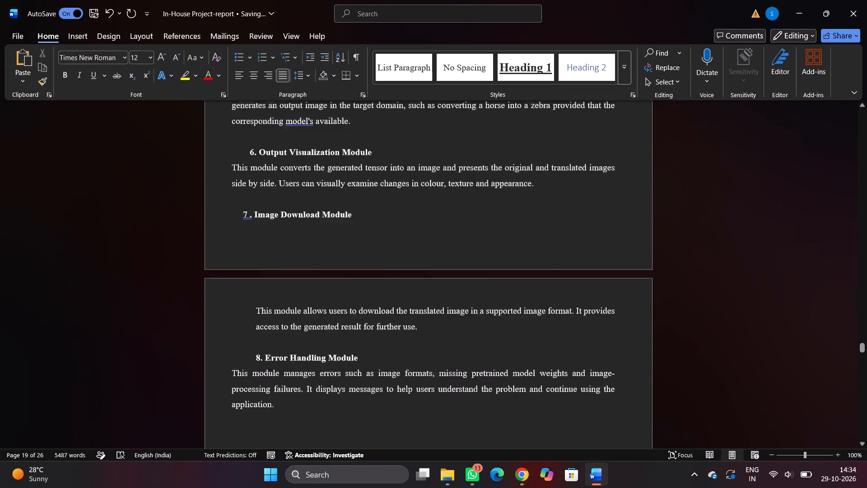
scroll(234, 274, "up", 3)
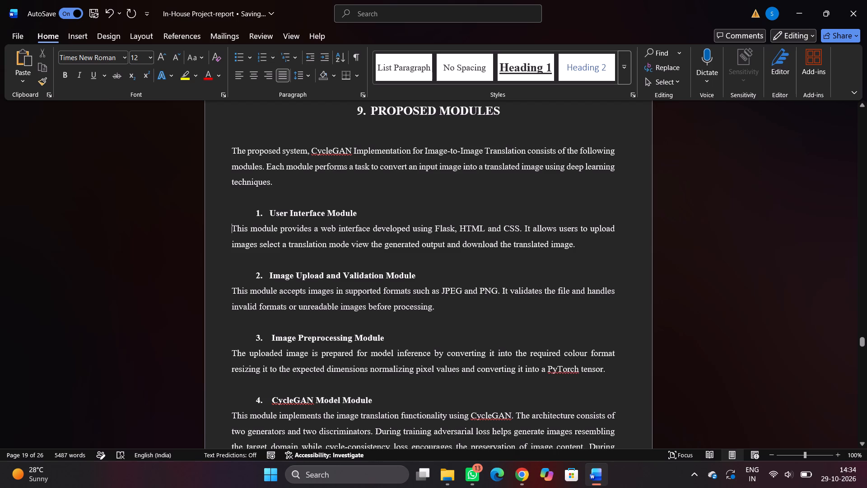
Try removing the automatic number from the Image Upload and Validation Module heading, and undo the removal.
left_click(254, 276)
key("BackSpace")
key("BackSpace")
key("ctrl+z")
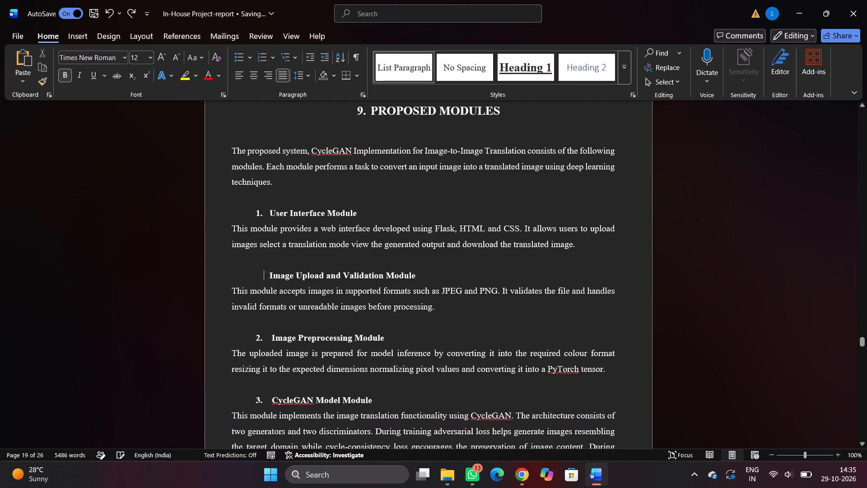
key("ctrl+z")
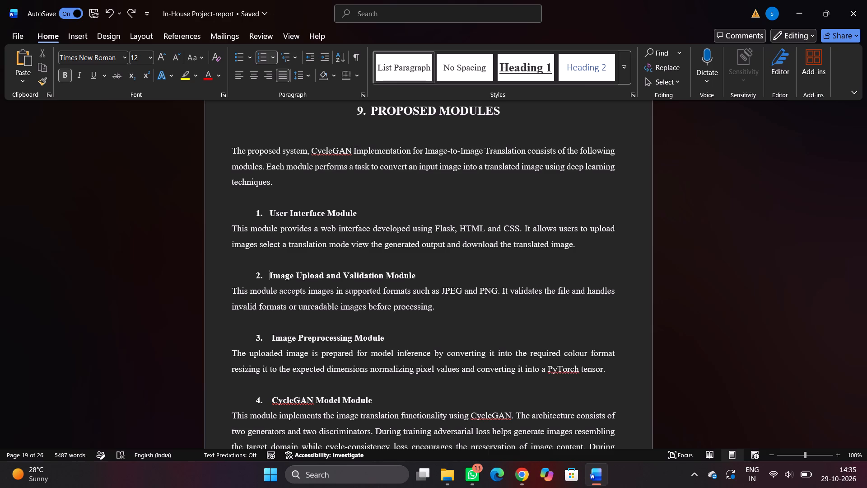
Look back at the heading layout in section 7's Datasets and tools pages, then return to section 9's first modules.
scroll(254, 276, "up", 7)
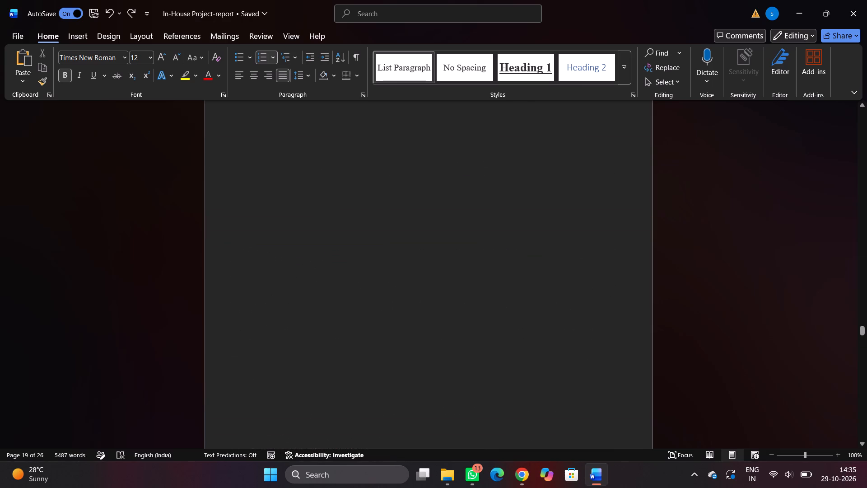
scroll(254, 276, "up", 3)
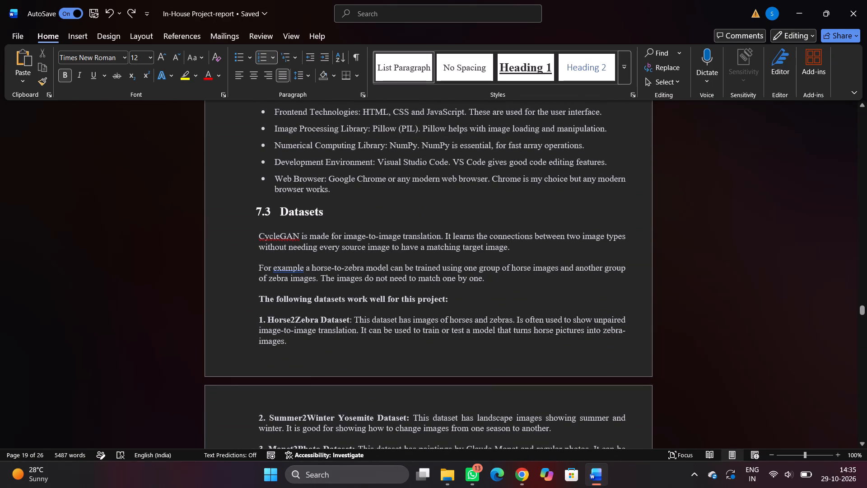
scroll(254, 276, "down", 1)
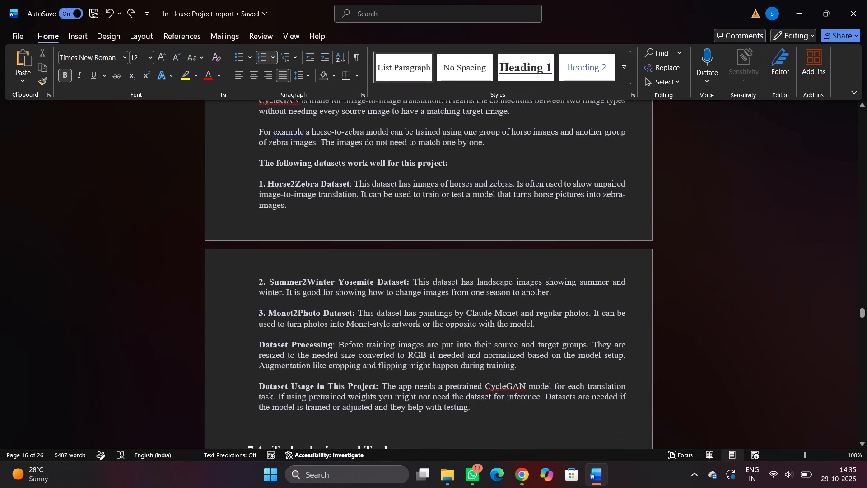
scroll(254, 276, "down", 5)
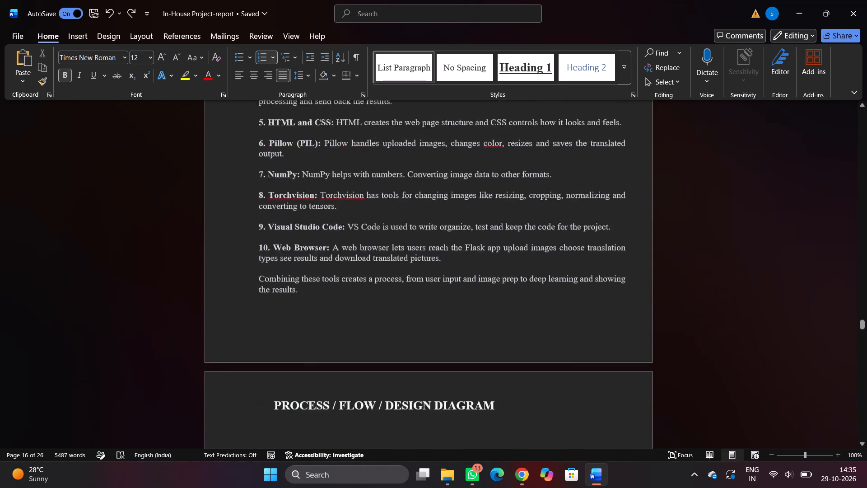
scroll(254, 276, "down", 3)
scroll(254, 276, "up", 4)
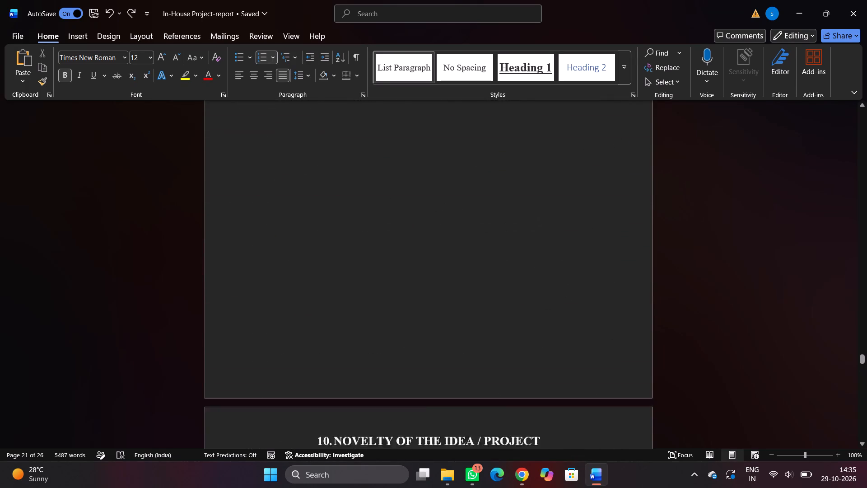
scroll(254, 276, "up", 5)
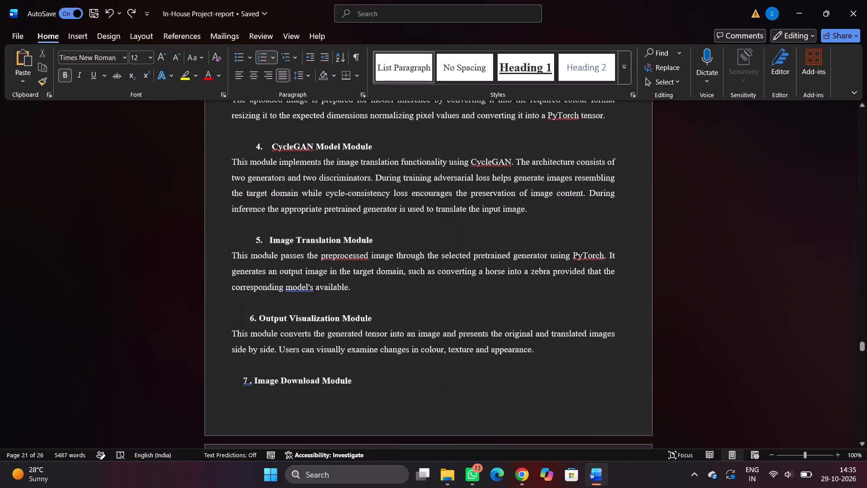
scroll(254, 276, "up", 3)
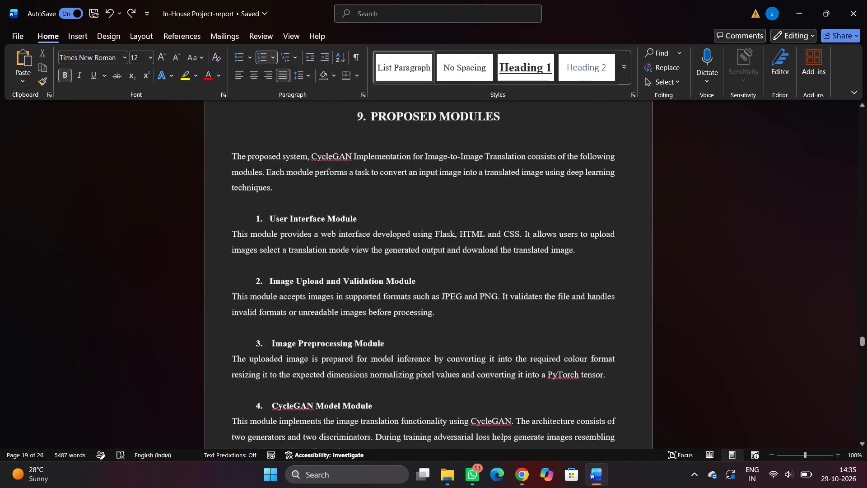
Replace the automatic numbers of the User Interface and Image Upload and Validation headings with plain-text "1." and "2.".
left_click_drag(367, 221, 273, 207)
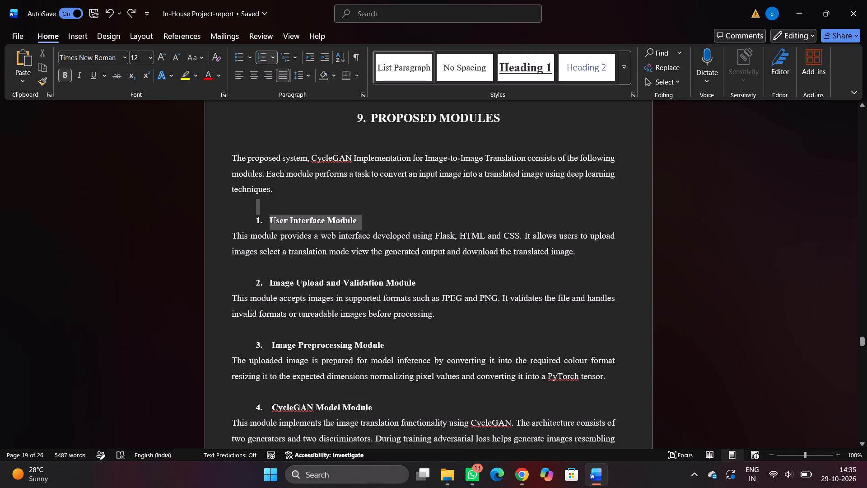
left_click_drag(273, 207, 252, 220)
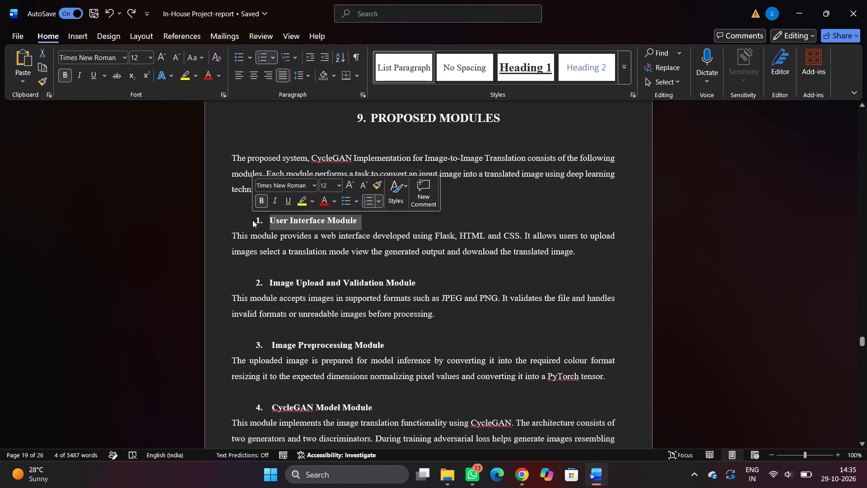
left_click(263, 224)
key("BackSpace")
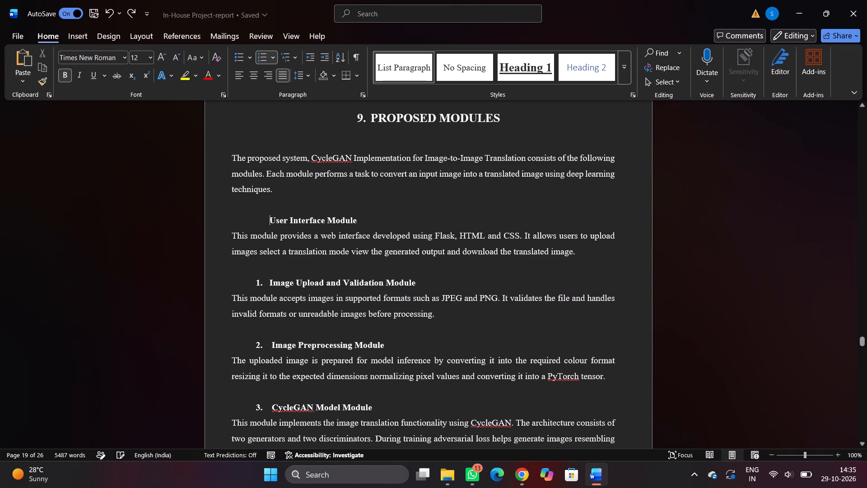
key("BackSpace")
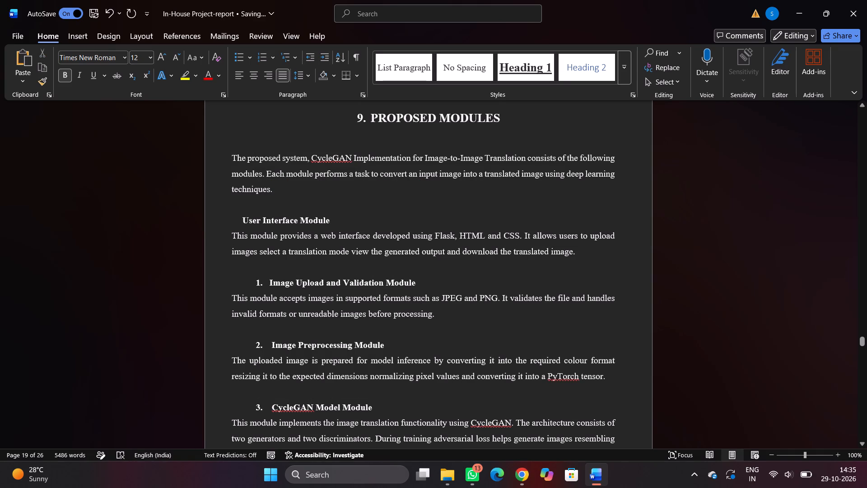
type("1.")
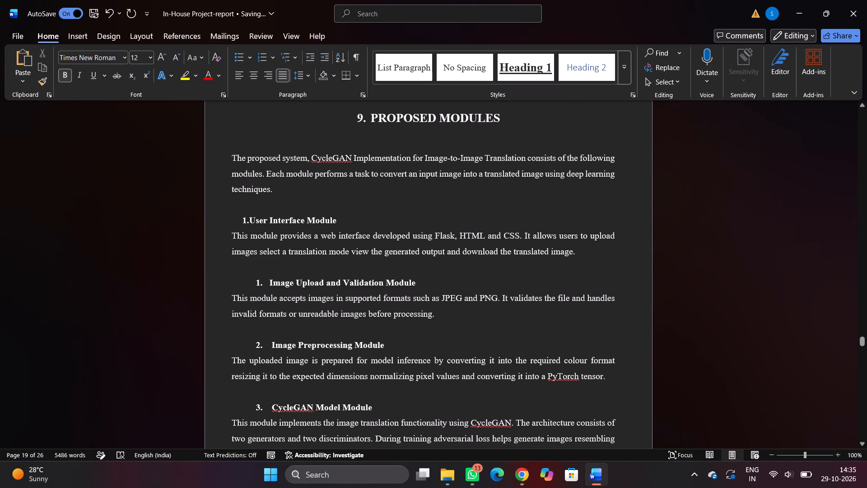
left_click(268, 287)
key("BackSpace")
key("BackSpace")
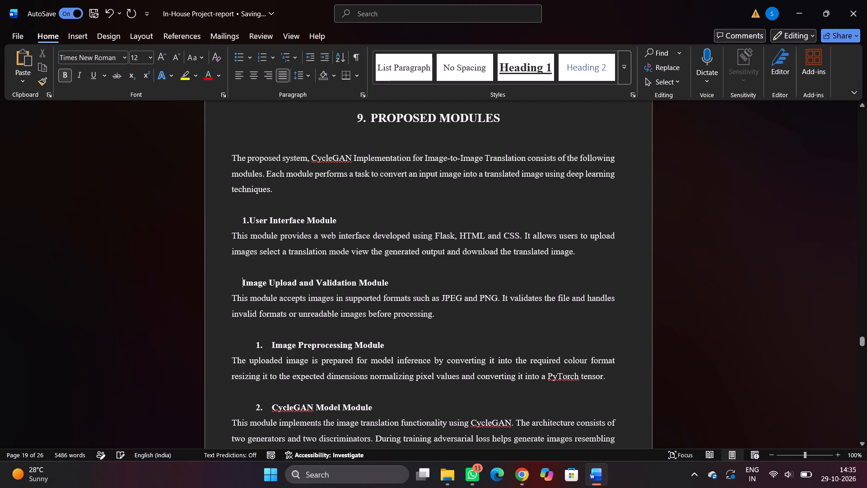
type("2.")
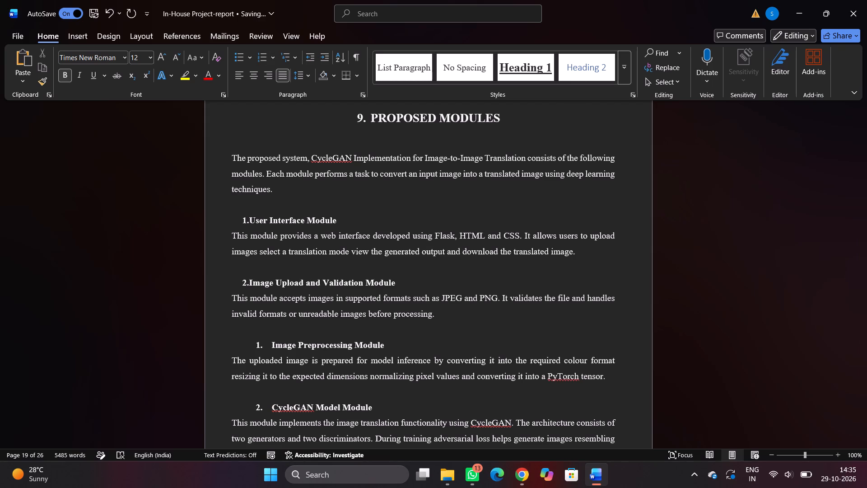
Remove the indent from the Image Upload and Validation and User Interface headings so both start at the margin.
left_click(237, 287)
key("BackSpace")
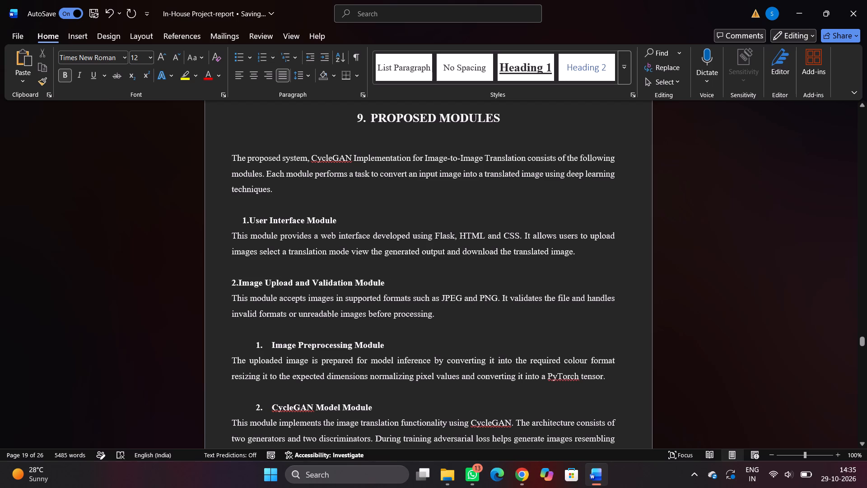
left_click(240, 221)
key("BackSpace")
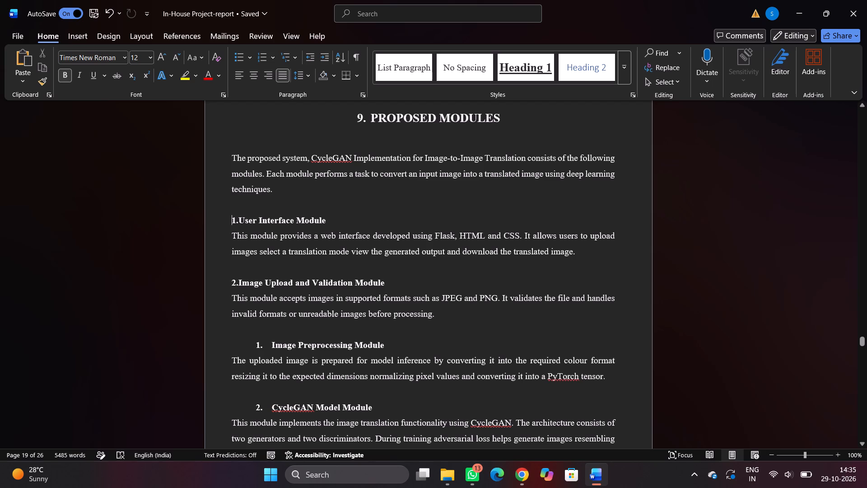
Replace the Image Preprocessing Module heading's automatic number and indent with a plain-text "3." at the margin.
left_click(271, 347)
key("BackSpace")
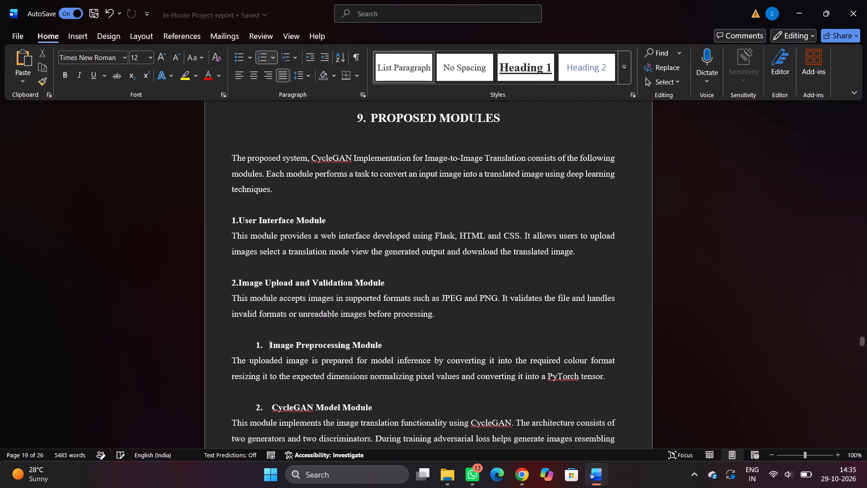
key("BackSpace")
key("BackSpace")
key("BackSpace")
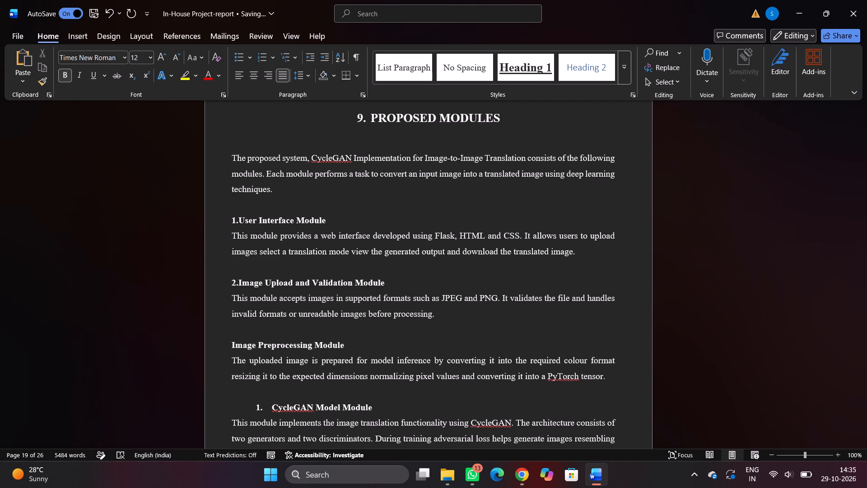
type("3.")
key("space")
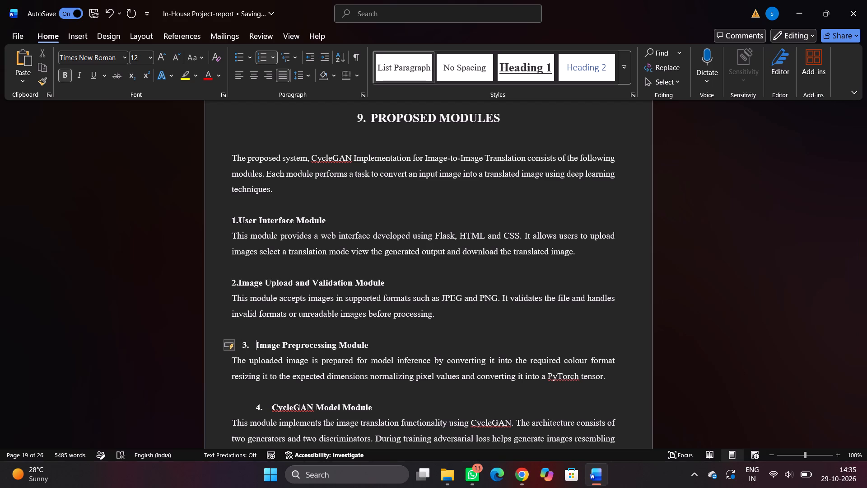
key("BackSpace")
key("BackSpace")
type("3,")
key("BackSpace")
key("period")
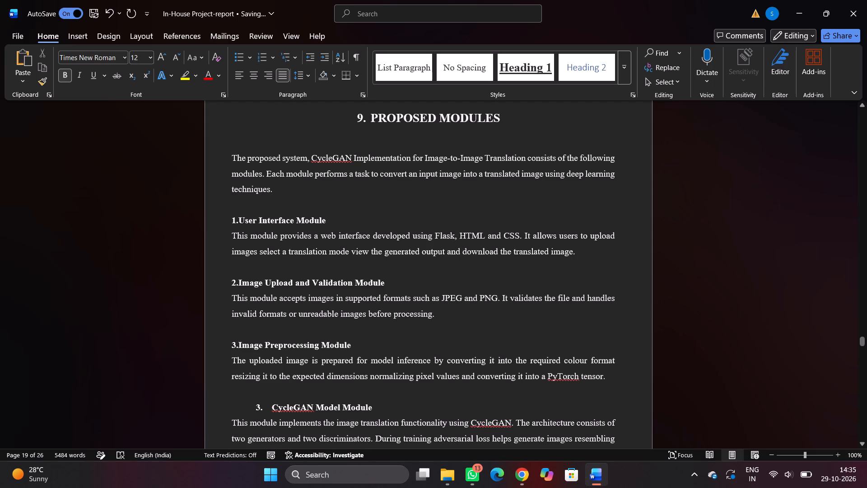
Replace the CycleGAN Model Module heading's automatic number and indent with a plain-text "4." at the margin.
scroll(294, 381, "down", 1)
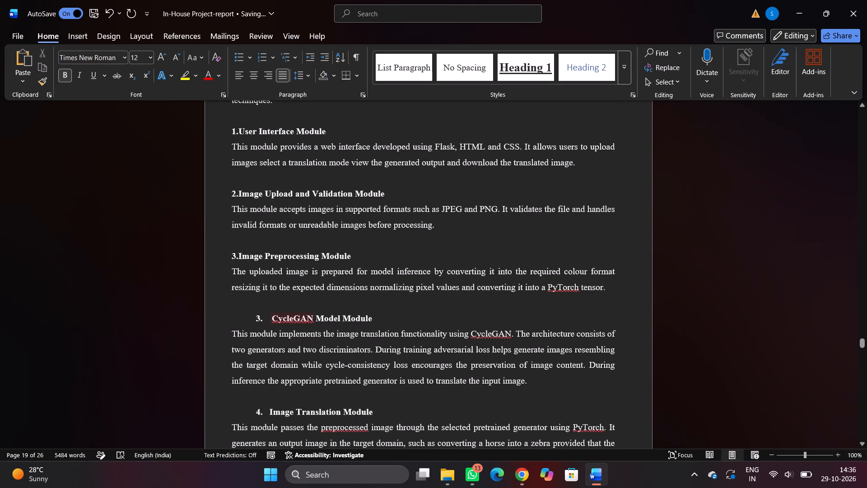
left_click(270, 320)
key("BackSpace")
key("BackSpace")
type("4.")
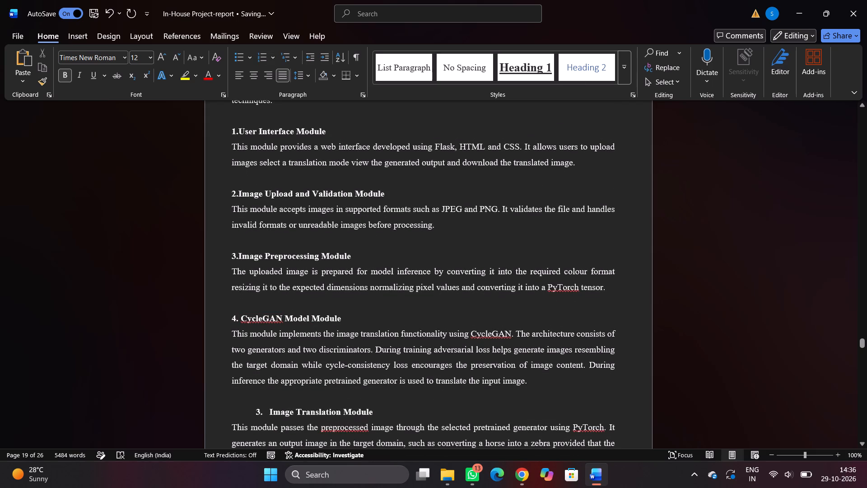
Replace the Image Translation Module heading's automatic number and indent with a plain-text "5." at the margin.
left_click(267, 414)
key("BackSpace")
key("BackSpace")
type("5.")
Delete the Output Visualization Module heading's number and leading spaces and enter "6." close to the margin.
scroll(267, 414, "down", 2)
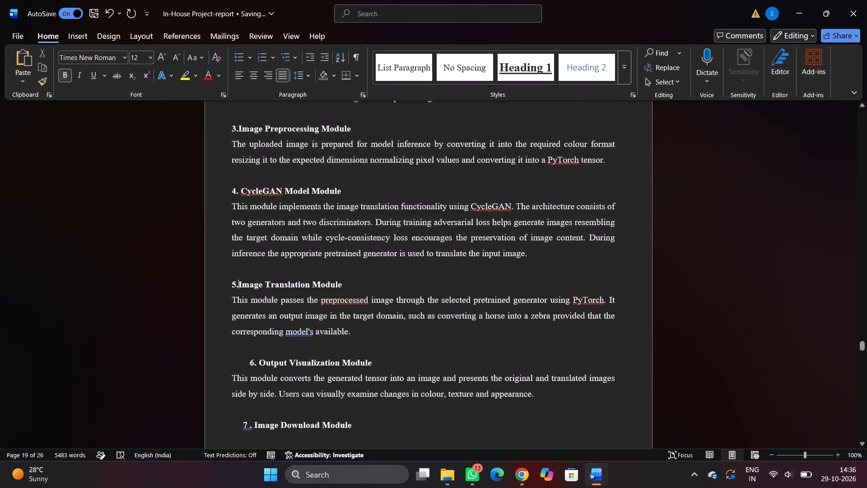
left_click(256, 362)
key("BackSpace")
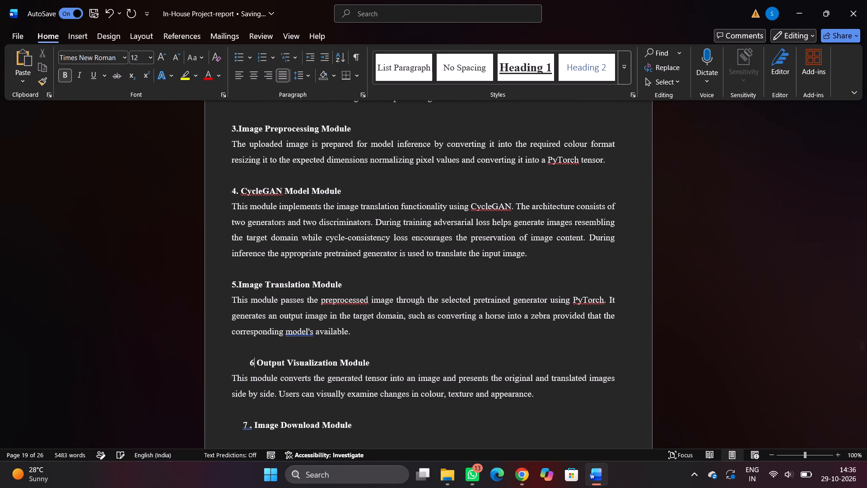
key("BackSpace")
key("BackSpace")
key("BackSpace")
key("BackSpace")
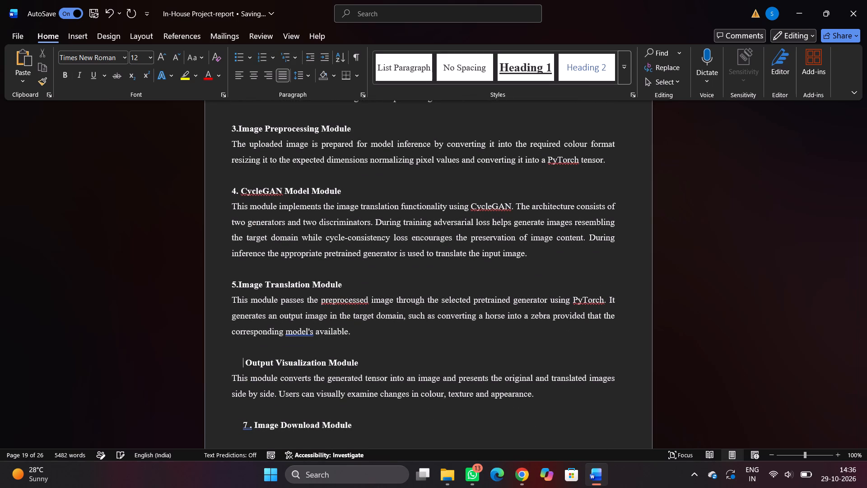
key("BackSpace")
key("BackSpace")
key("BackSpace")
key("BackSpace")
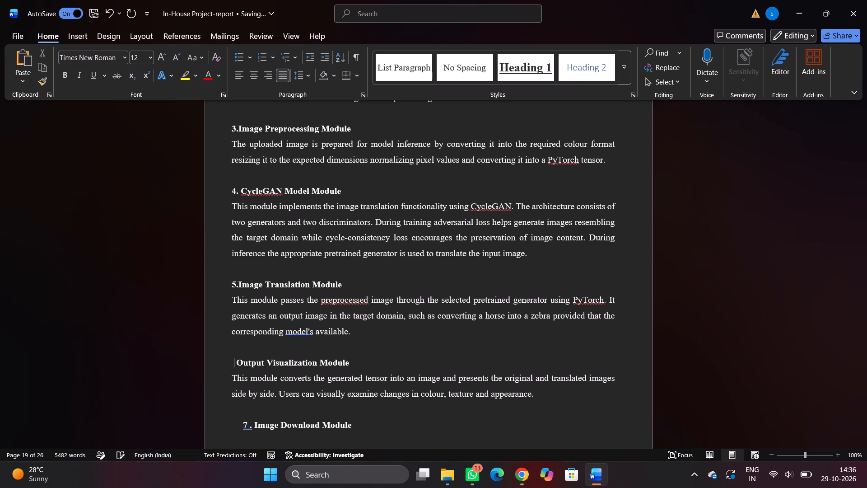
type("6.")
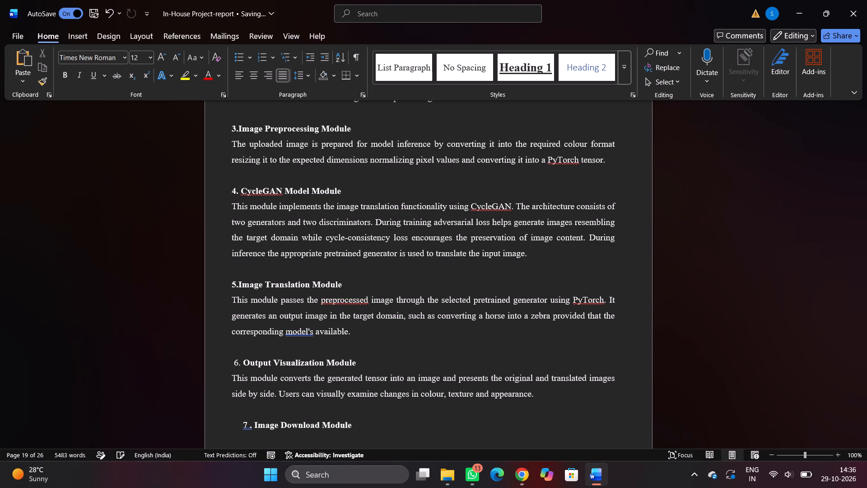
Replace the Image Download Module heading's number with "7." and delete spaces before it to bring it closer to the margin.
scroll(256, 362, "down", 2)
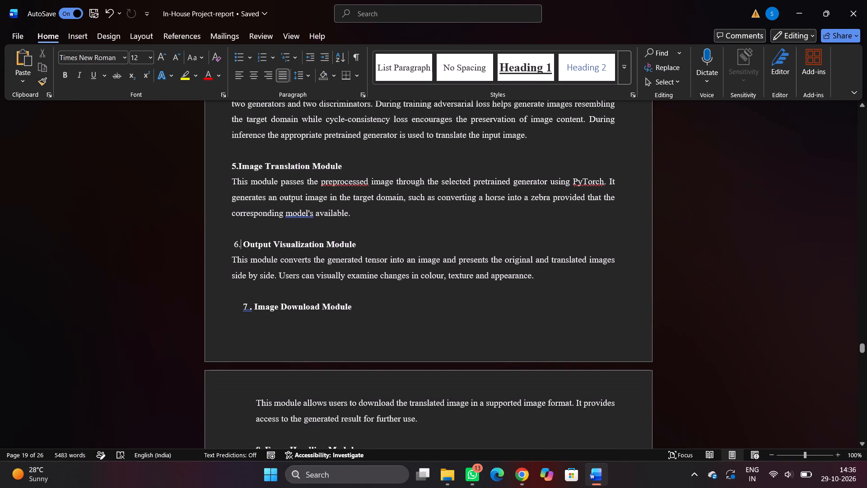
left_click(252, 308)
key("BackSpace")
key("BackSpace")
key("BackSpace")
key("BackSpace")
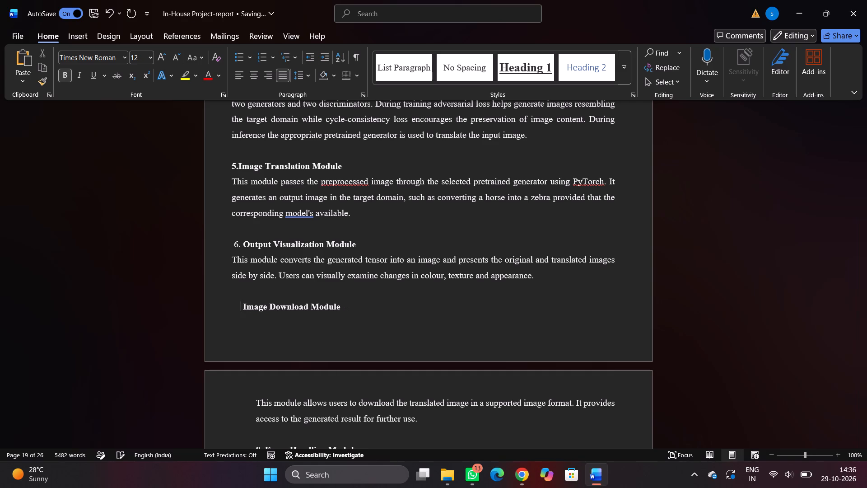
key("BackSpace")
type("7.")
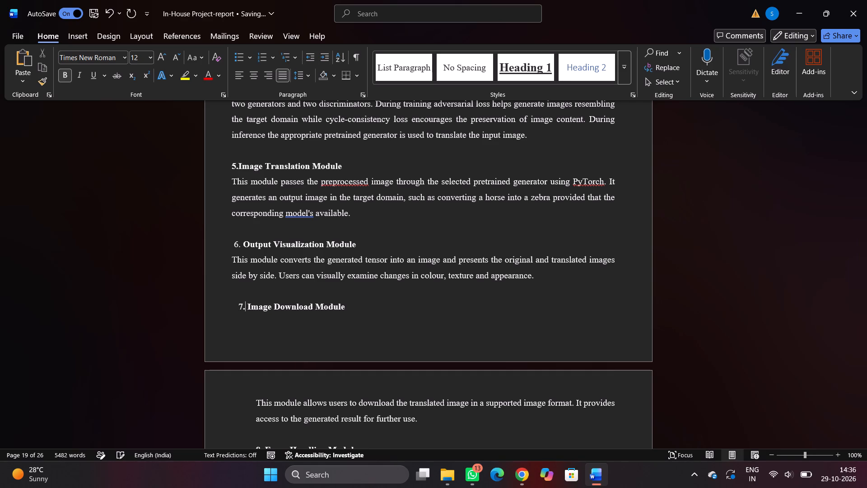
key("Left")
key("Left")
key("BackSpace")
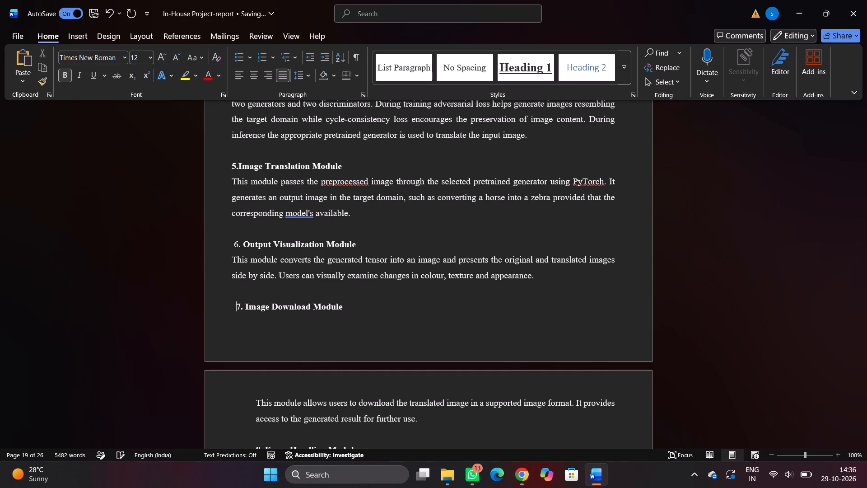
Remove the indent from the Image Download Module description and the Error Handling Module heading.
scroll(252, 308, "up", 1)
scroll(252, 308, "down", 1)
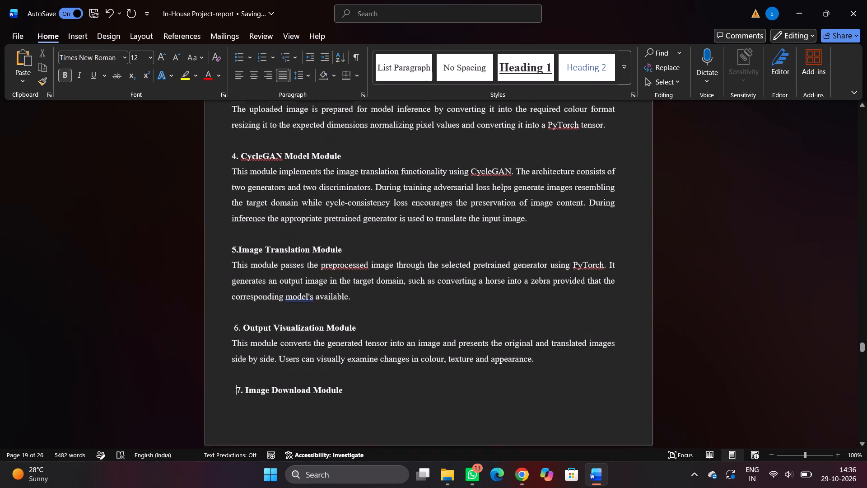
scroll(252, 308, "down", 1)
left_click(255, 308)
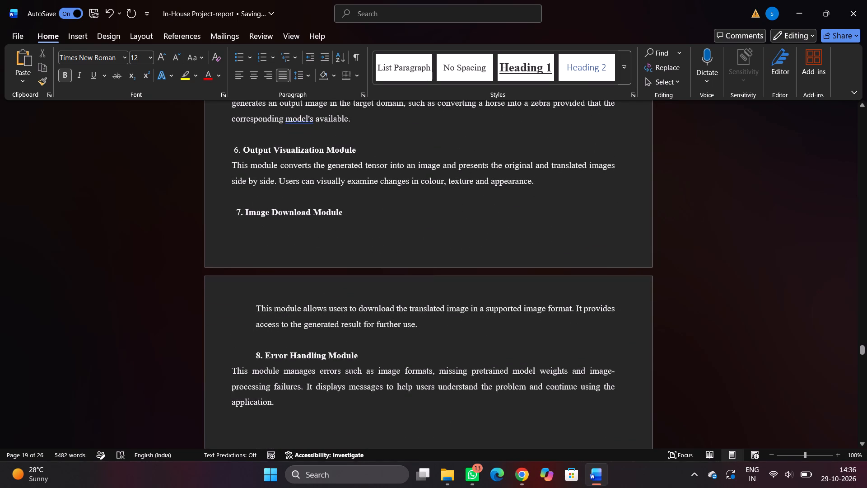
key("BackSpace")
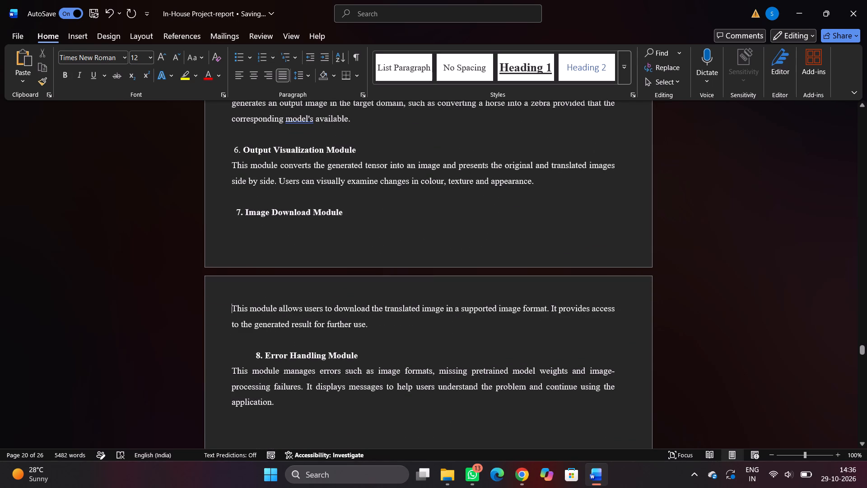
left_click(253, 356)
key("BackSpace")
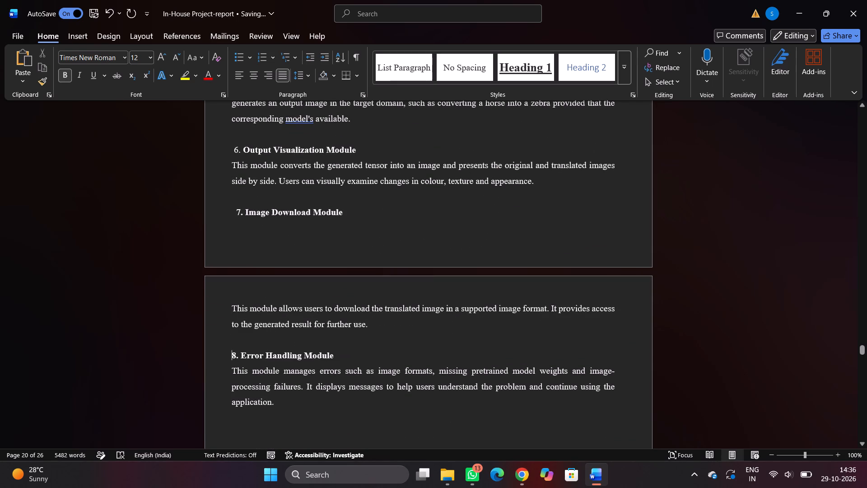
Indent all module headings and descriptions, from User Interface through Error Handling, by one level.
scroll(253, 356, "up", 1)
scroll(253, 356, "down", 1)
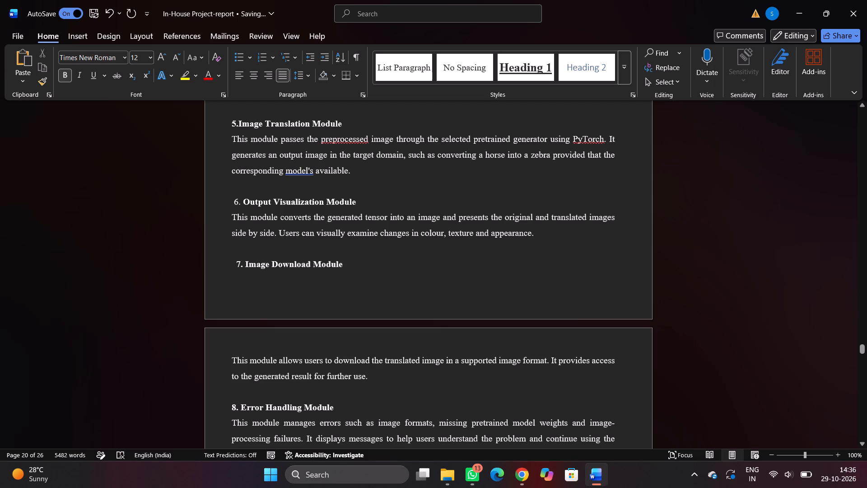
scroll(253, 356, "down", 1)
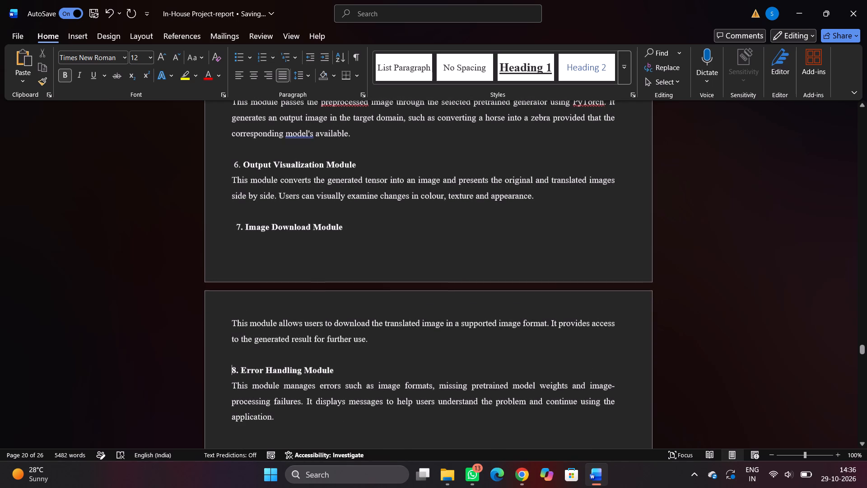
scroll(253, 356, "down", 1)
scroll(253, 356, "up", 1)
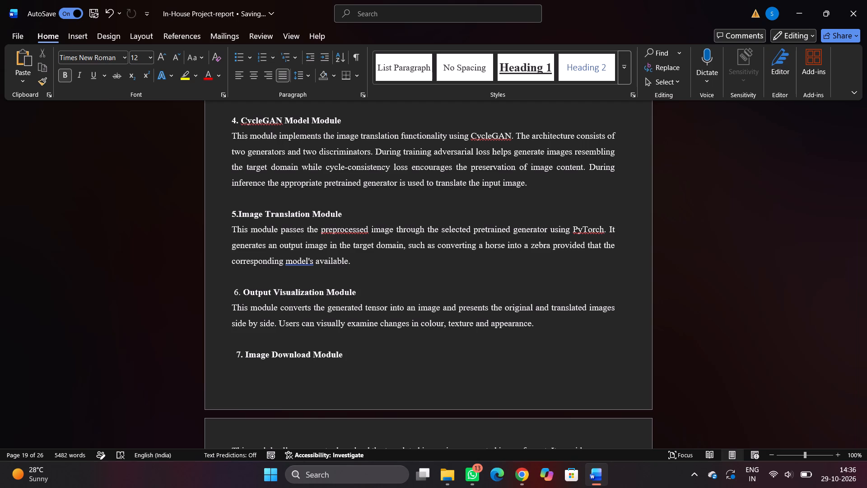
scroll(253, 356, "up", 1)
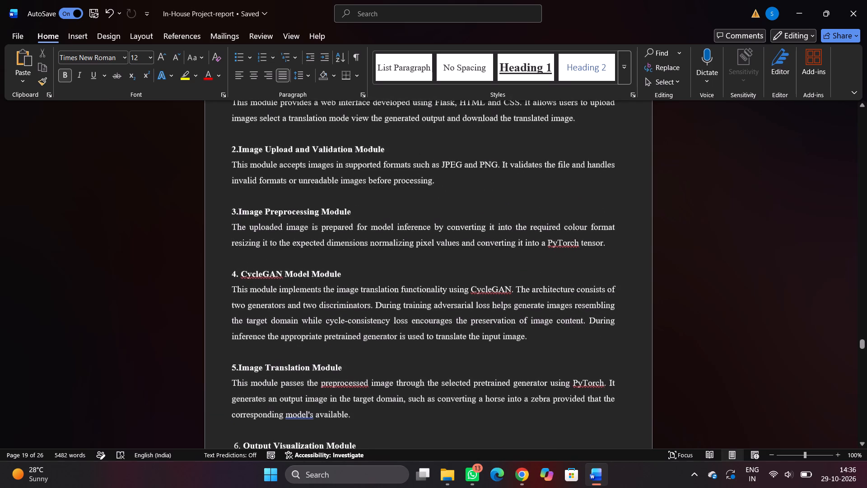
scroll(253, 356, "up", 1)
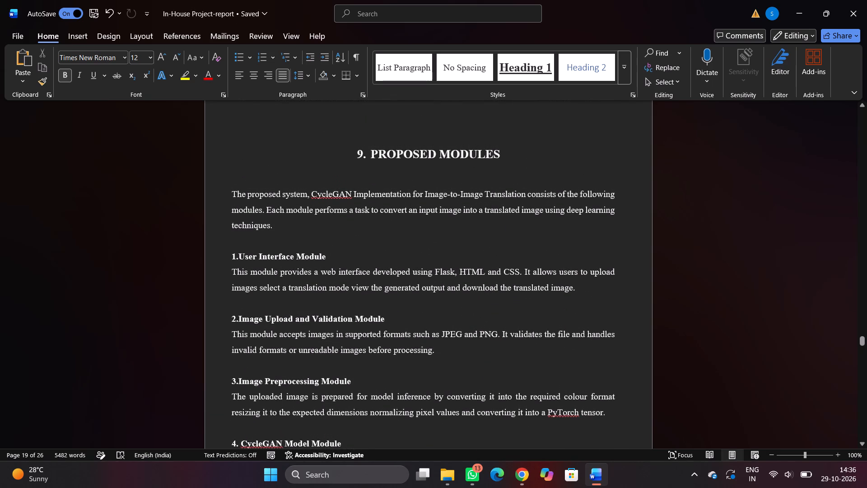
left_click_drag(229, 260, 325, 414)
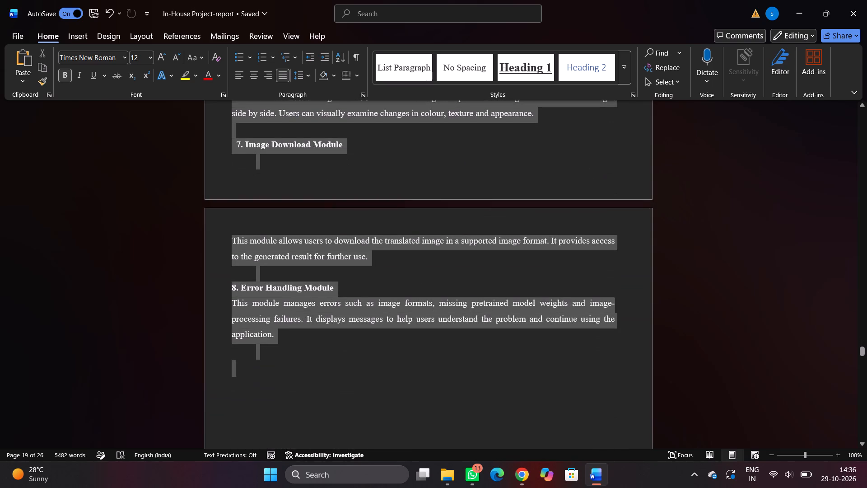
left_click_drag(325, 414, 323, 362)
left_click(325, 54)
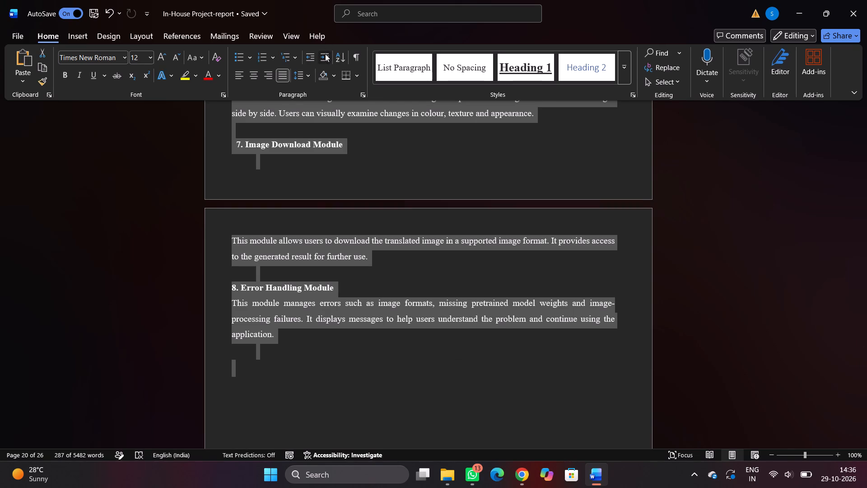
scroll(320, 204, "up", 4)
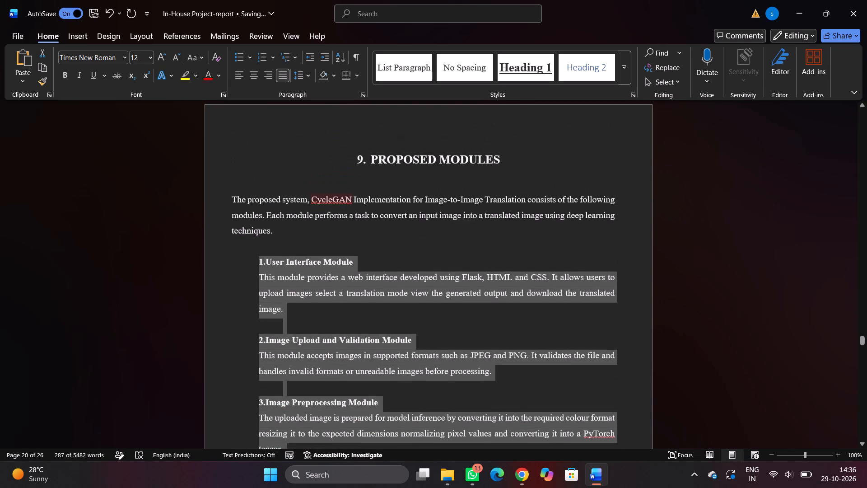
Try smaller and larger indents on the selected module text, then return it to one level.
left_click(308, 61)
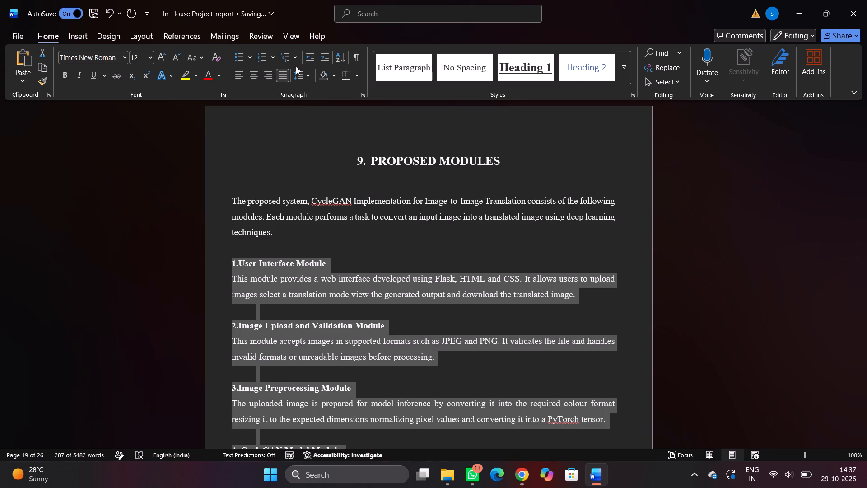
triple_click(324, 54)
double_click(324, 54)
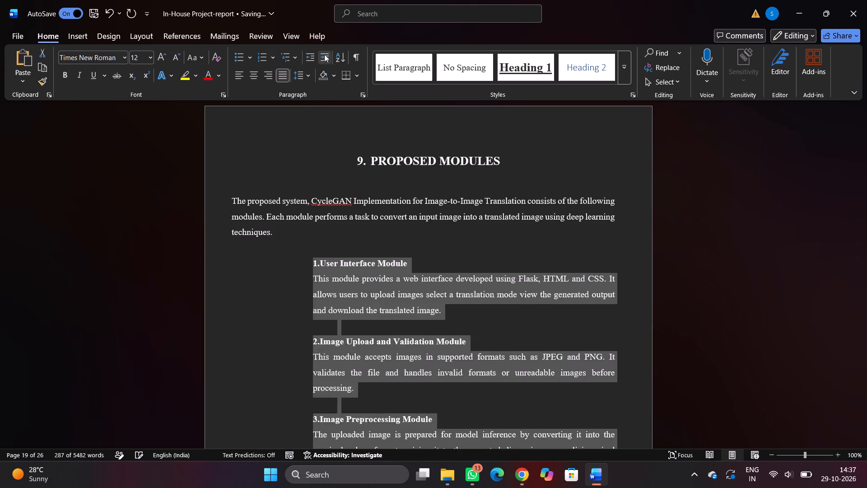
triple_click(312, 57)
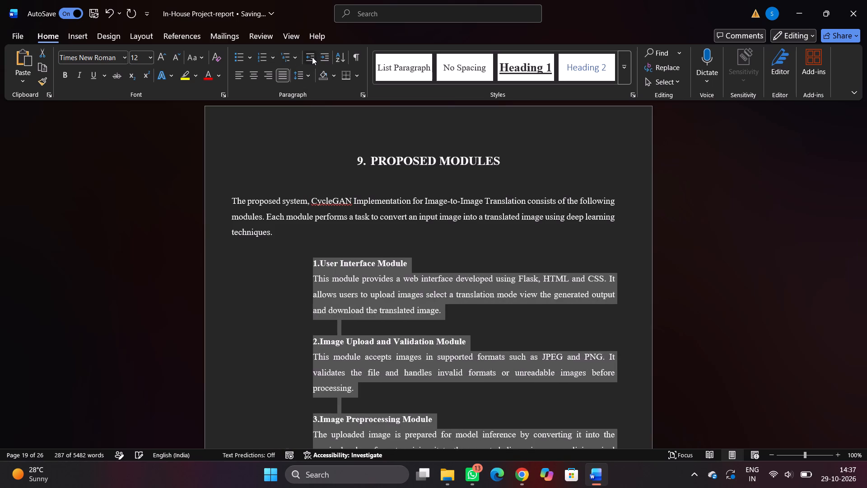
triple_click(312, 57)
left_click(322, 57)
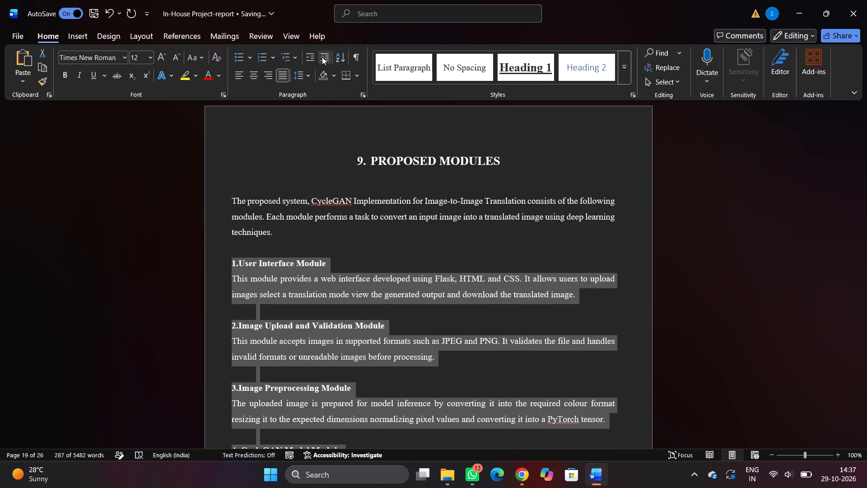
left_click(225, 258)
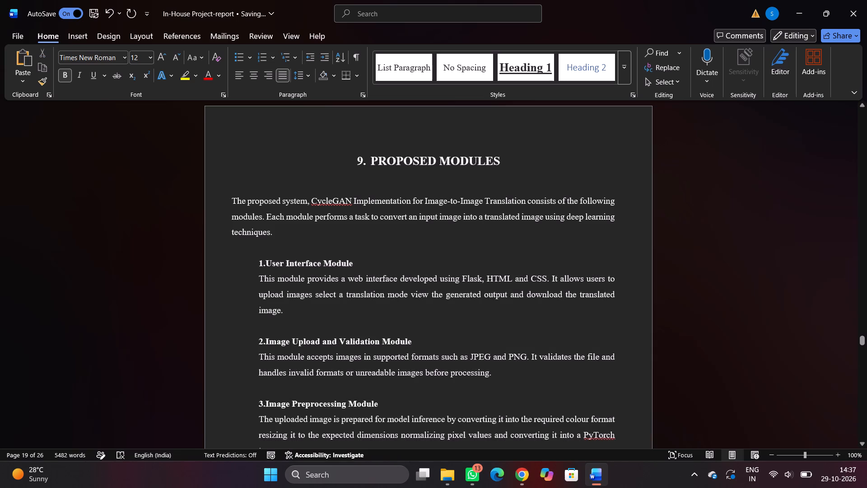
Increase the indent of the introductory paragraph under Proposed Modules by one level.
scroll(225, 258, "down", 2)
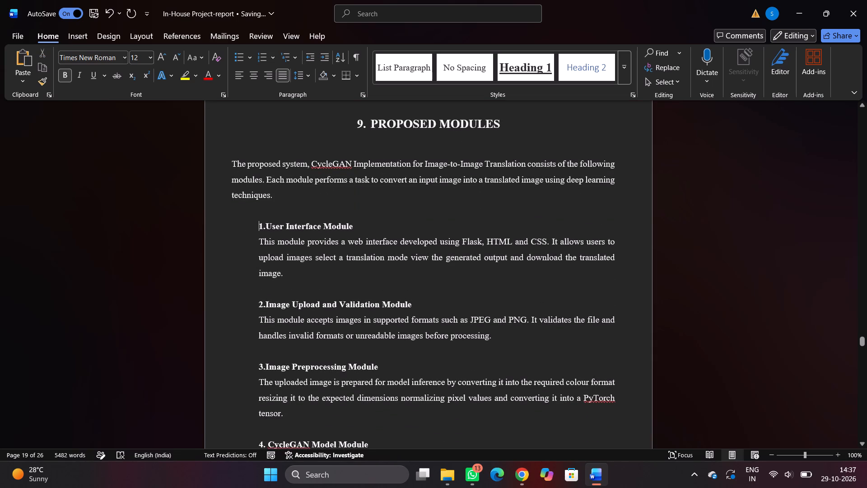
scroll(280, 197, "down", 1)
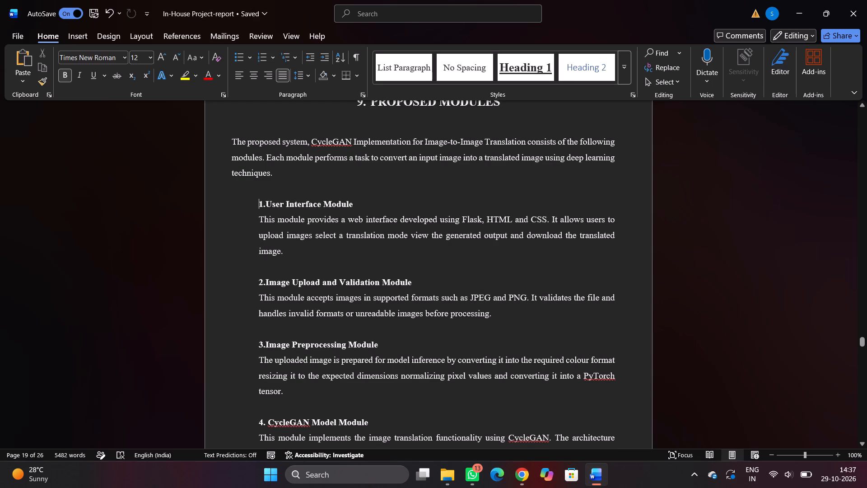
left_click_drag(276, 175, 230, 142)
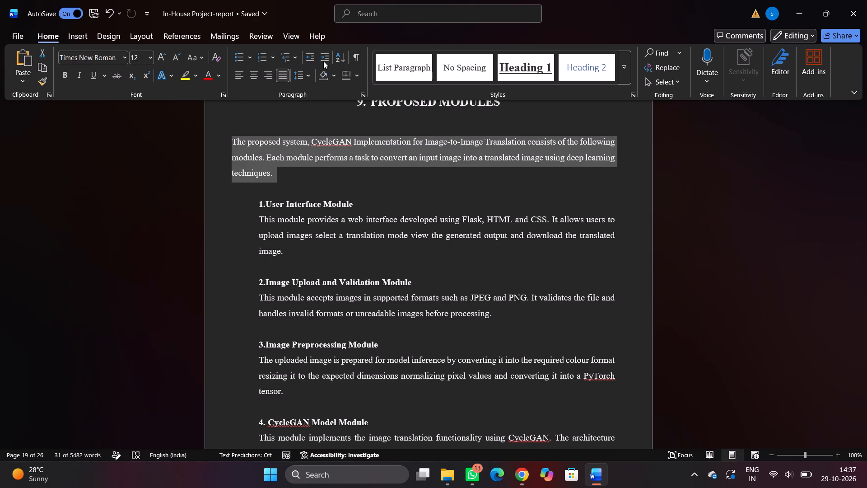
left_click(323, 61)
left_click(240, 252)
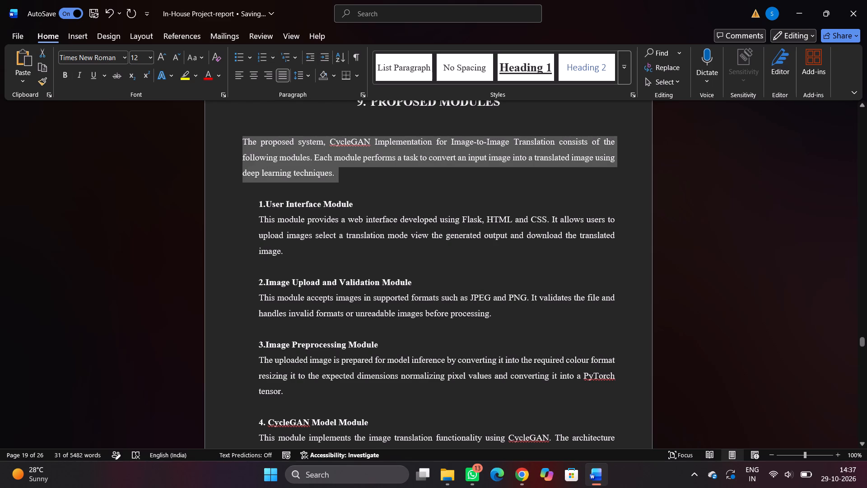
Review the layout and indentation of the module entries through to the Error Handling Module.
scroll(240, 252, "down", 4)
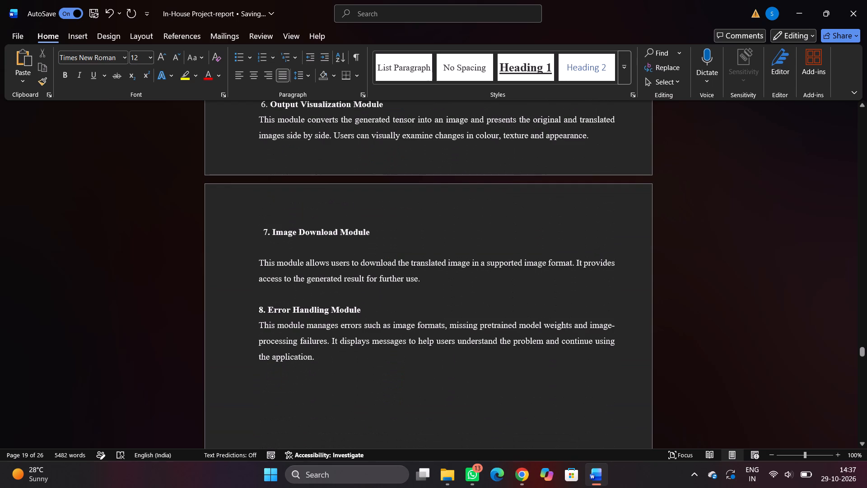
scroll(240, 252, "up", 1)
scroll(240, 252, "down", 1)
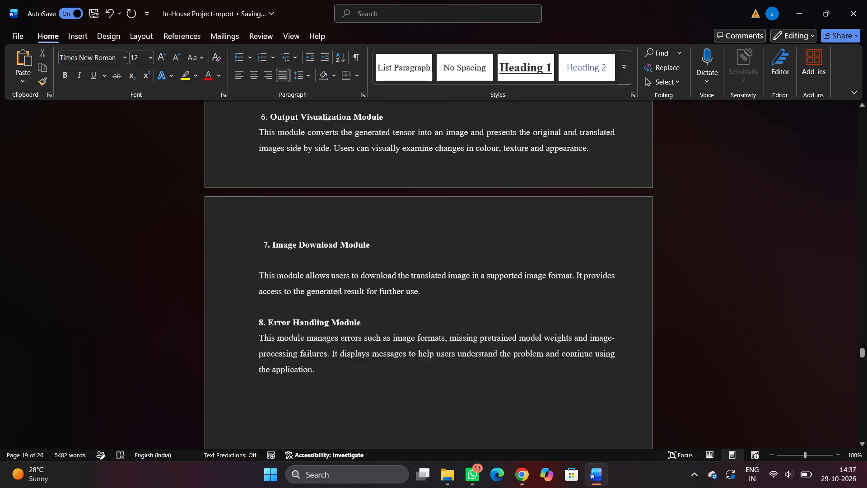
scroll(240, 252, "down", 1)
scroll(240, 252, "up", 1)
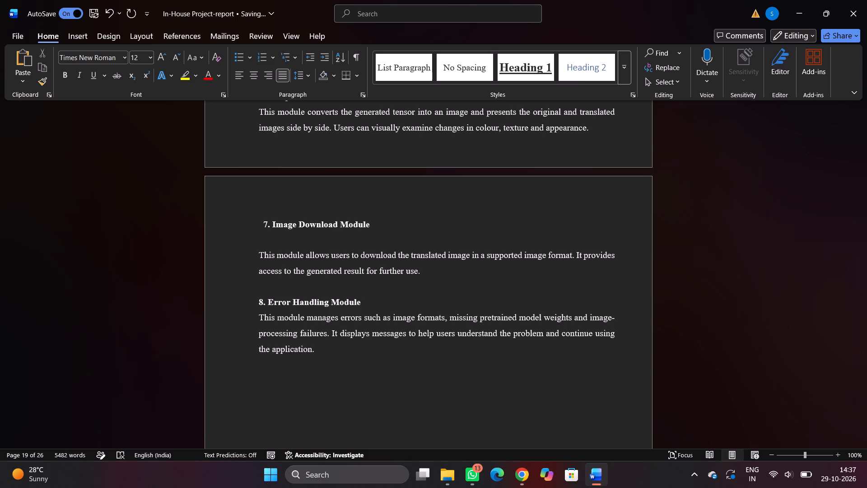
scroll(282, 239, "right", 2)
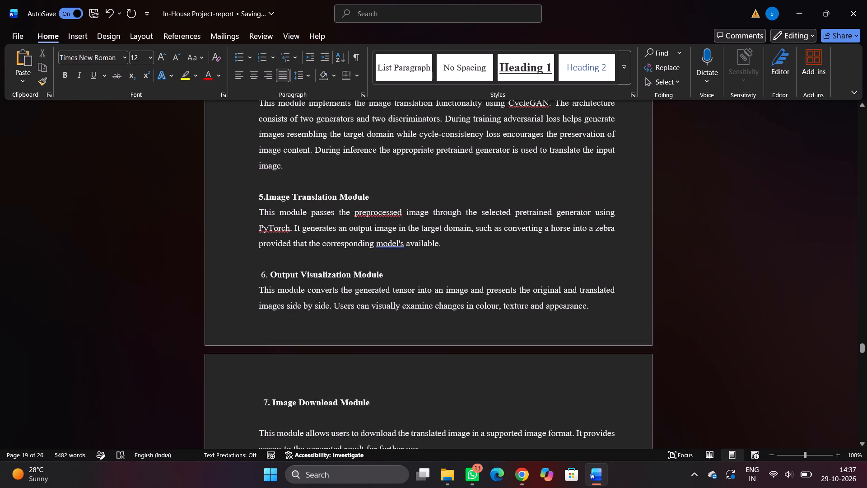
scroll(282, 239, "right", 1)
scroll(289, 316, "down", 1)
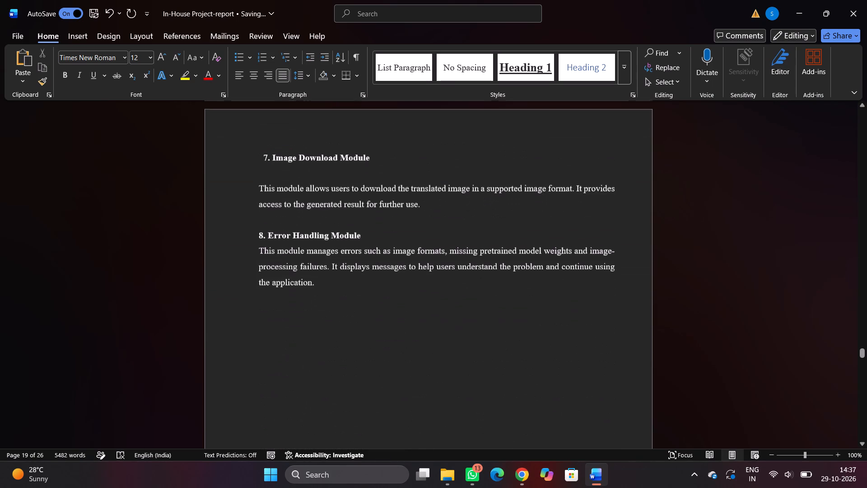
Review the layout from the Proposed Modules section through the Novelty heading to the References pages.
left_click_drag(318, 293, 232, 129)
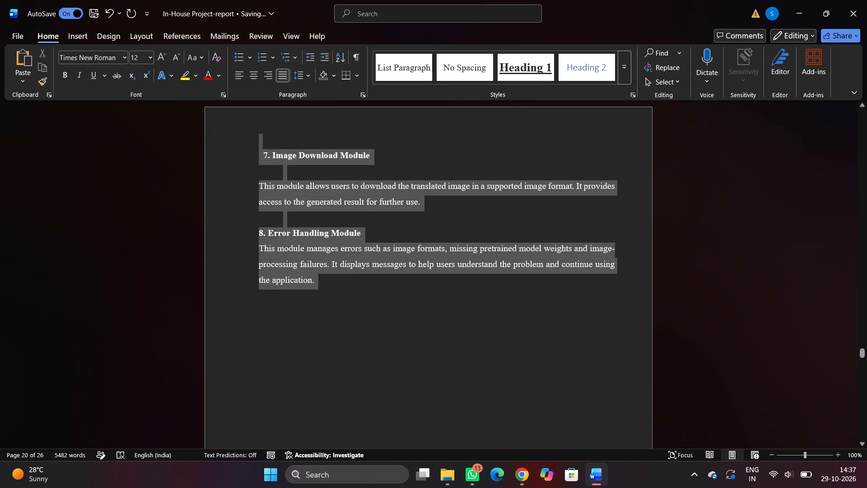
left_click_drag(232, 129, 329, 340)
scroll(329, 340, "down", 4)
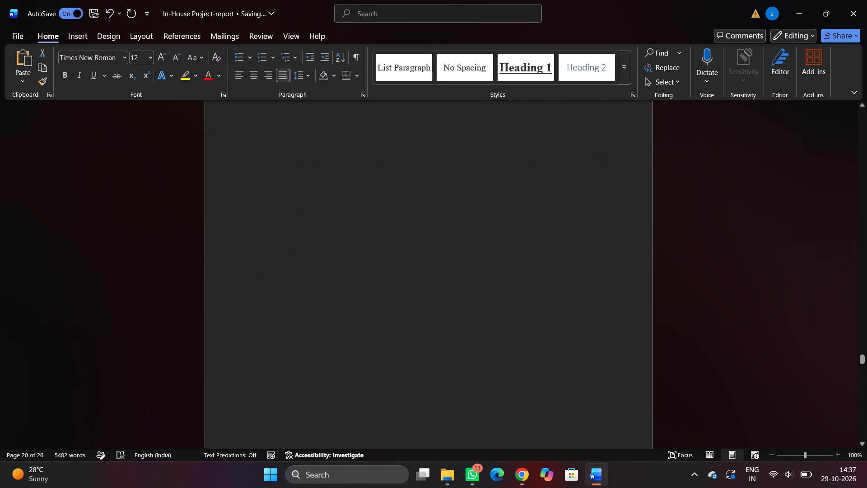
scroll(329, 340, "down", 3)
scroll(329, 340, "up", 4)
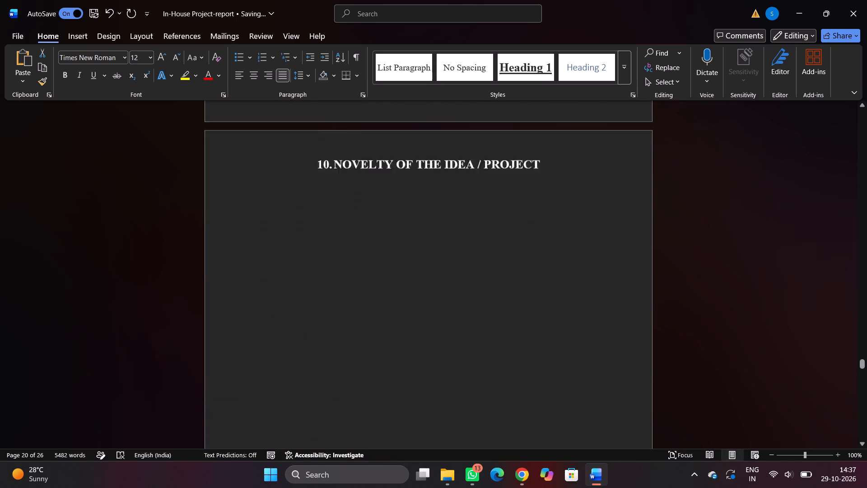
scroll(329, 340, "up", 5)
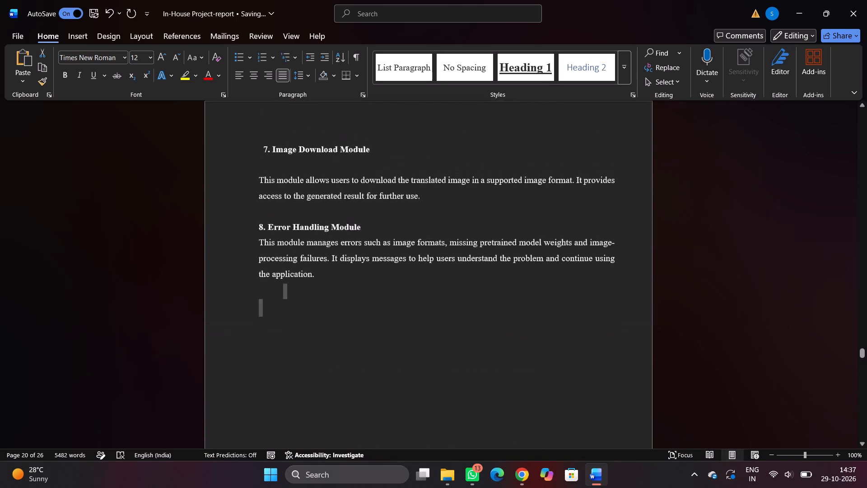
scroll(329, 340, "up", 2)
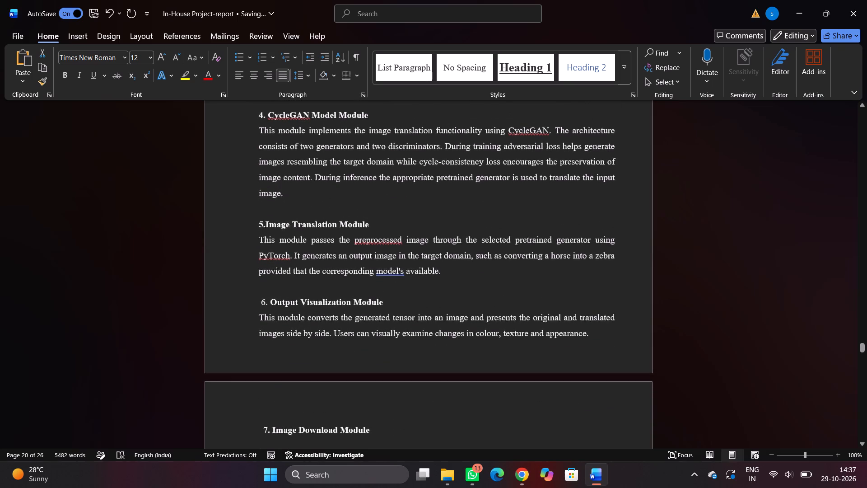
scroll(329, 340, "up", 4)
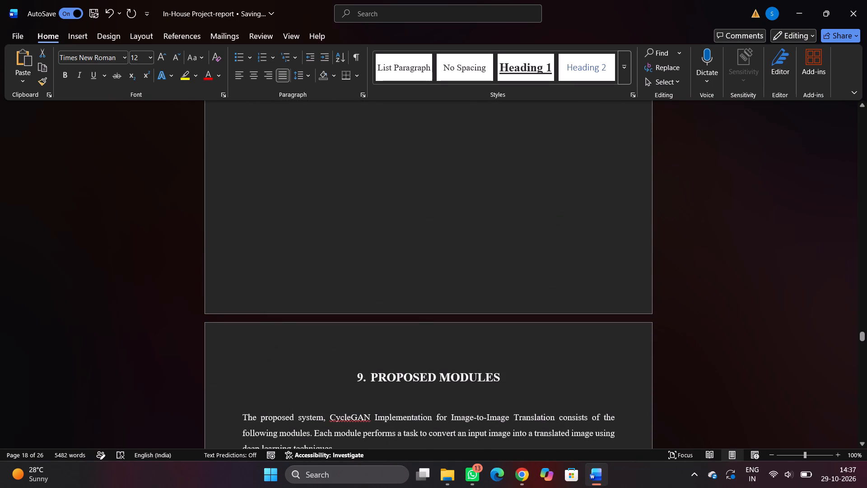
scroll(329, 340, "down", 7)
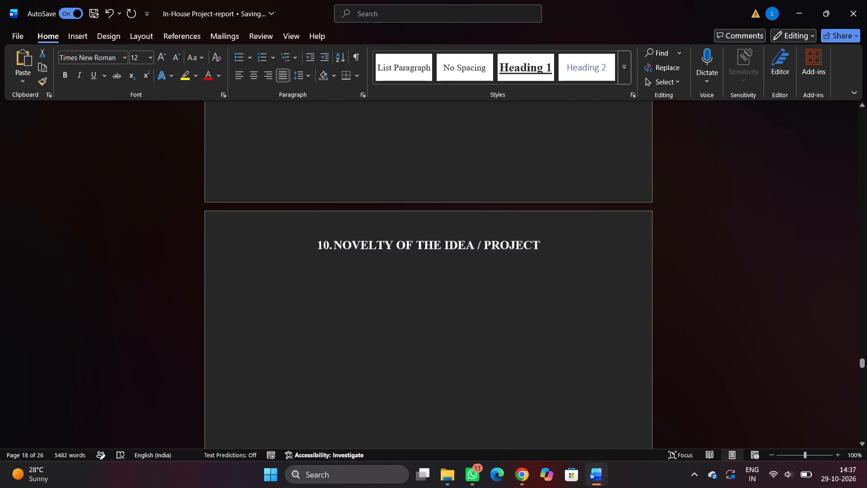
scroll(329, 340, "down", 12)
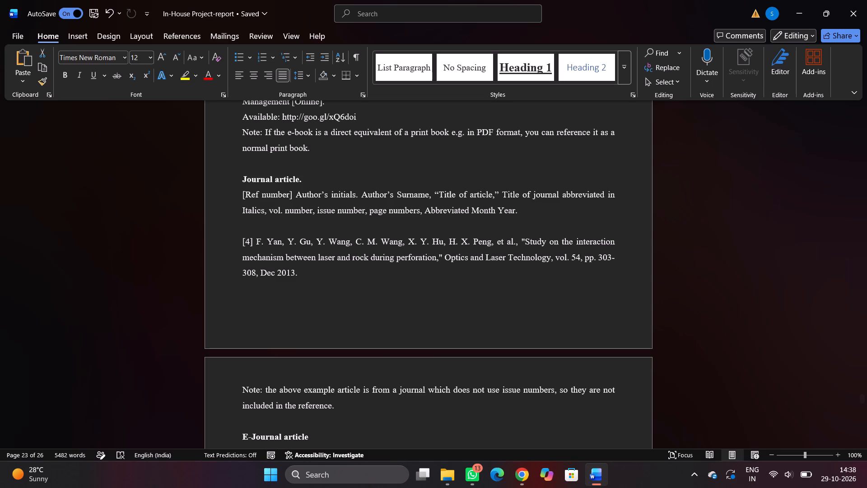
Review the earlier pages back through Technologies and Tools to the Requirements section, restoring the zoom to 100%.
scroll(329, 340, "up", 4)
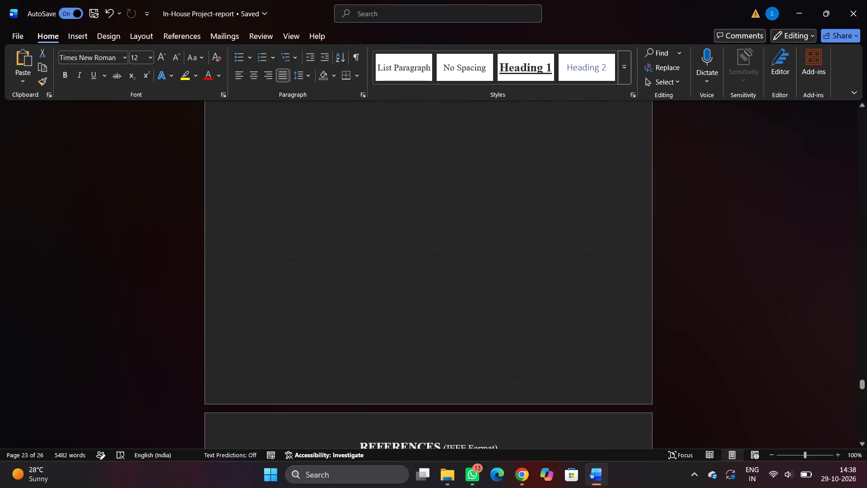
scroll(329, 340, "up", 9)
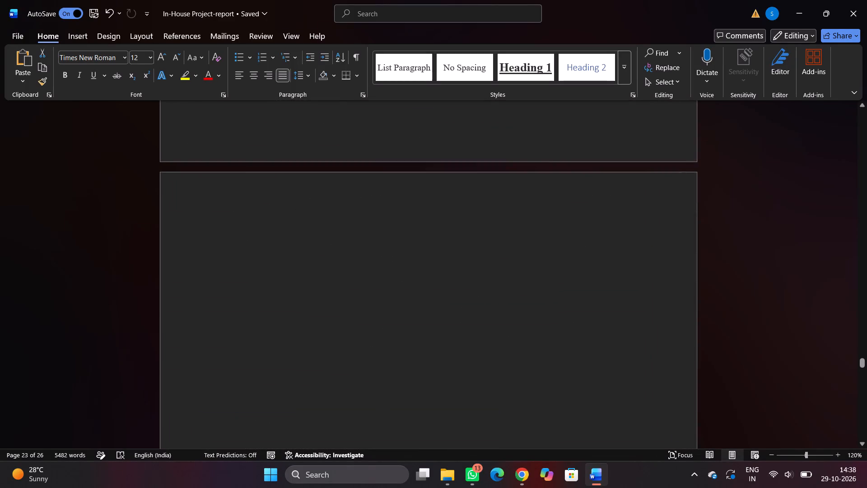
scroll(329, 340, "up", 6)
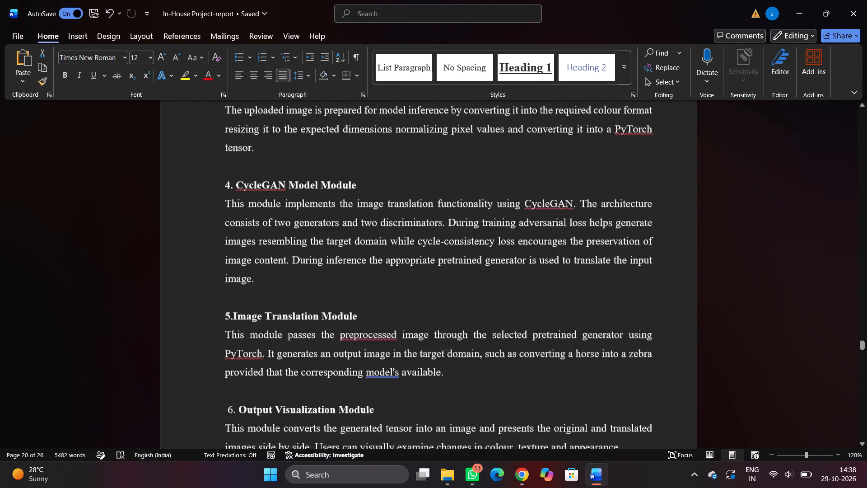
scroll(329, 340, "up", 3)
right_click(329, 340)
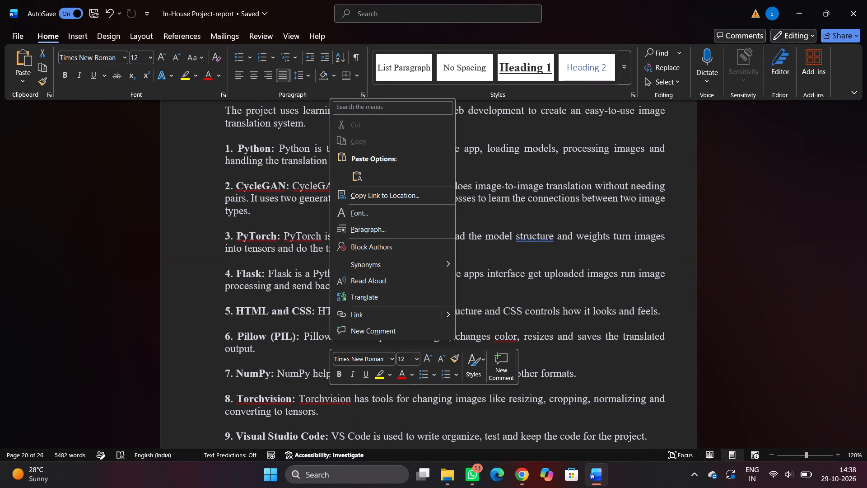
left_click(622, 298)
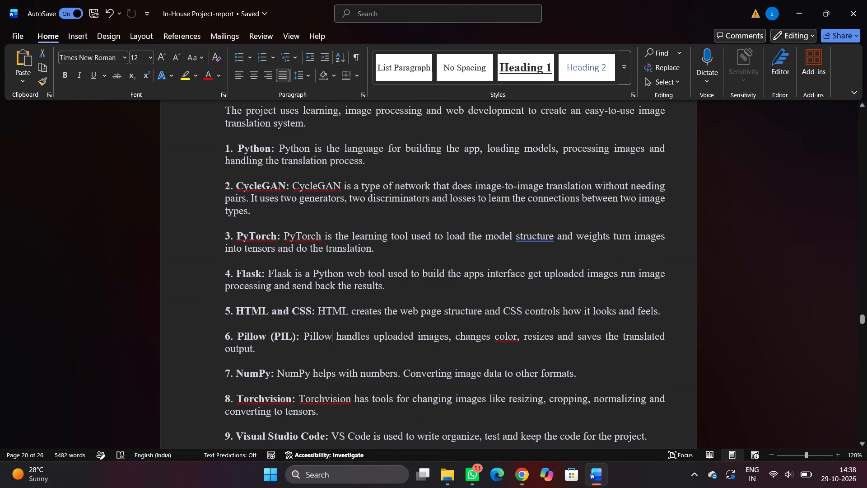
key("ctrl+minus")
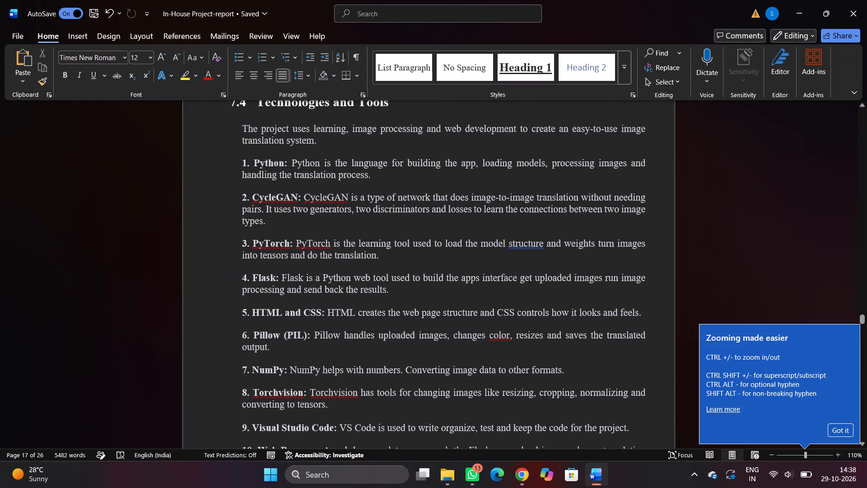
key("ctrl+minus")
scroll(622, 298, "down", 4)
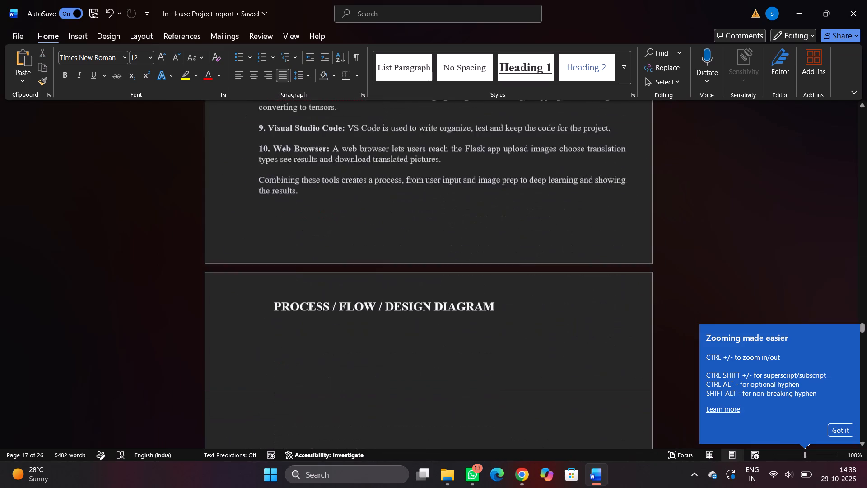
scroll(622, 298, "up", 3)
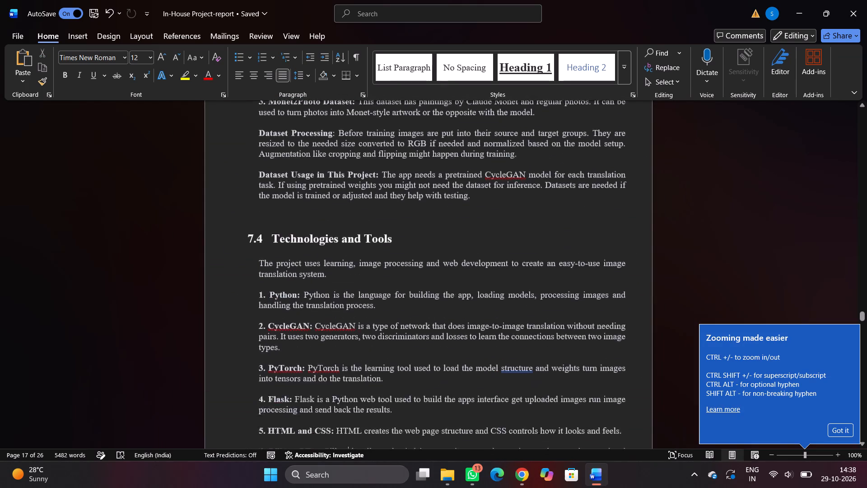
scroll(622, 298, "up", 3)
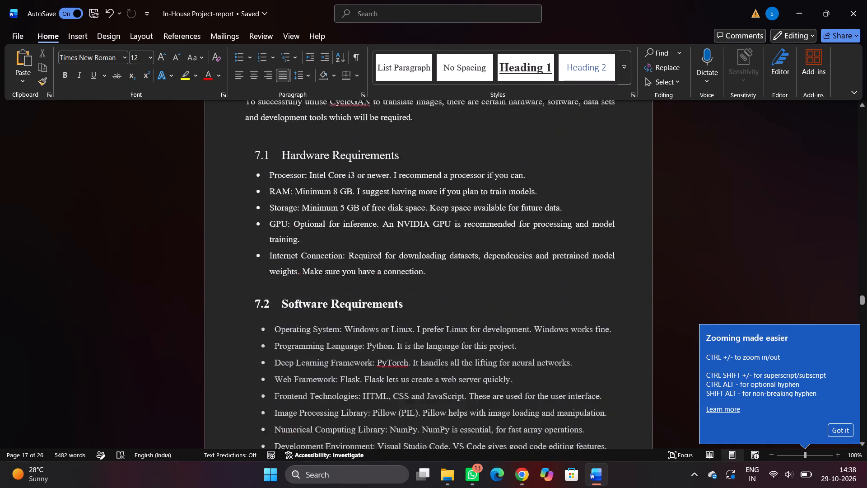
scroll(622, 298, "up", 1)
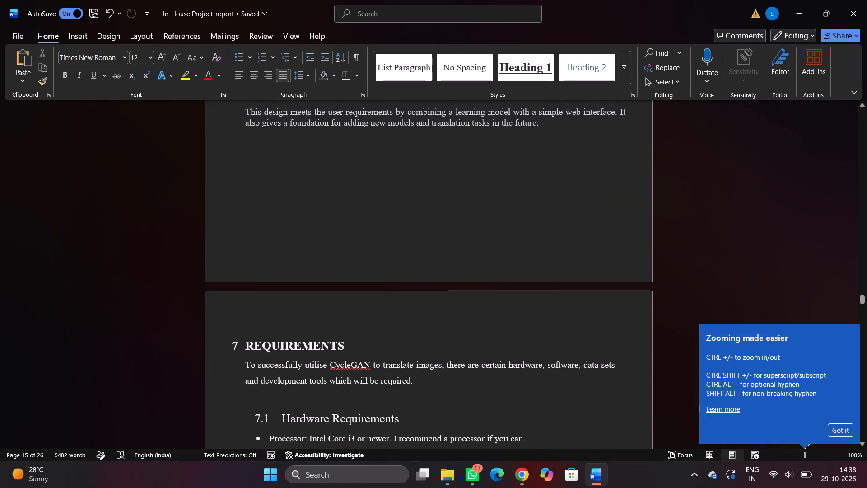
Increase the indent of the introductory paragraph under the section 7 Requirements heading by one level.
left_click(430, 382)
left_click_drag(430, 382, 265, 368)
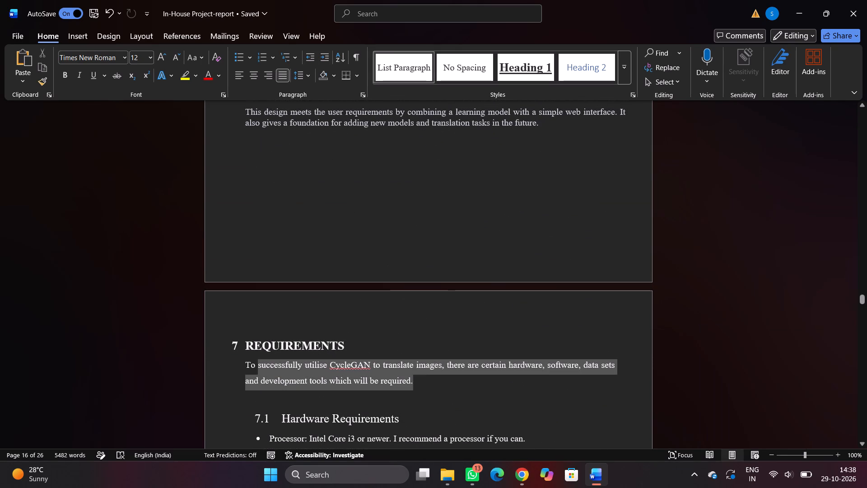
left_click_drag(265, 368, 223, 356)
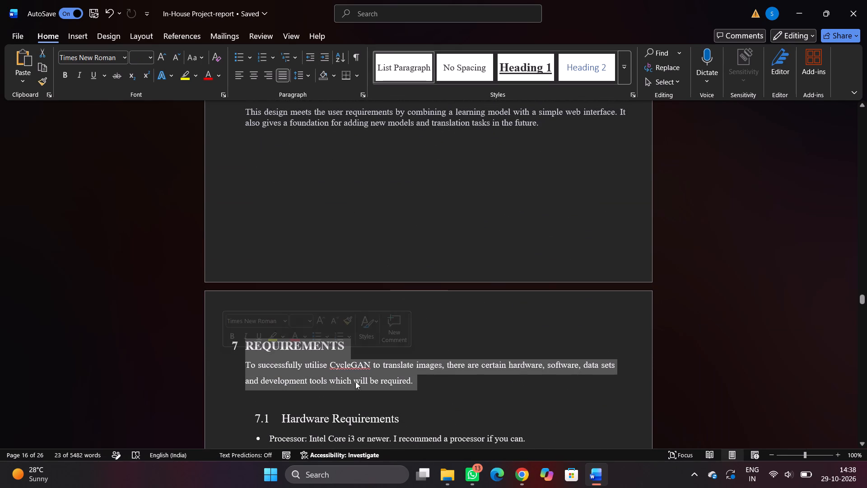
left_click(425, 385)
left_click_drag(425, 385, 234, 360)
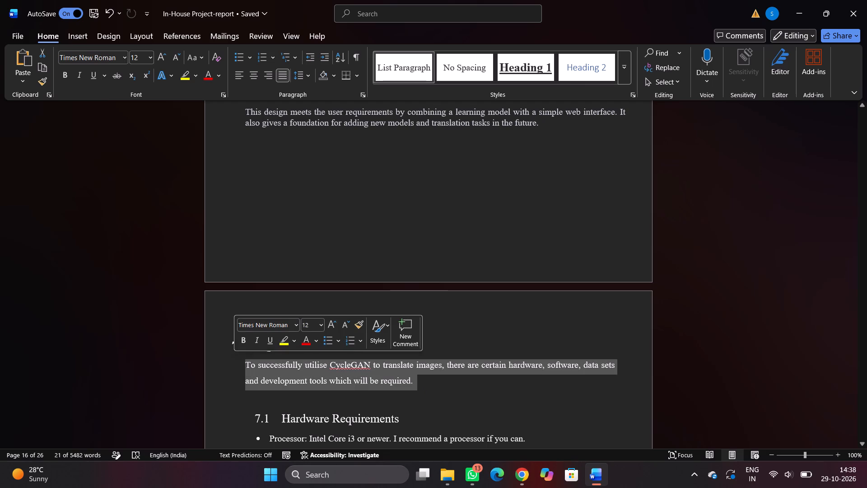
left_click(329, 52)
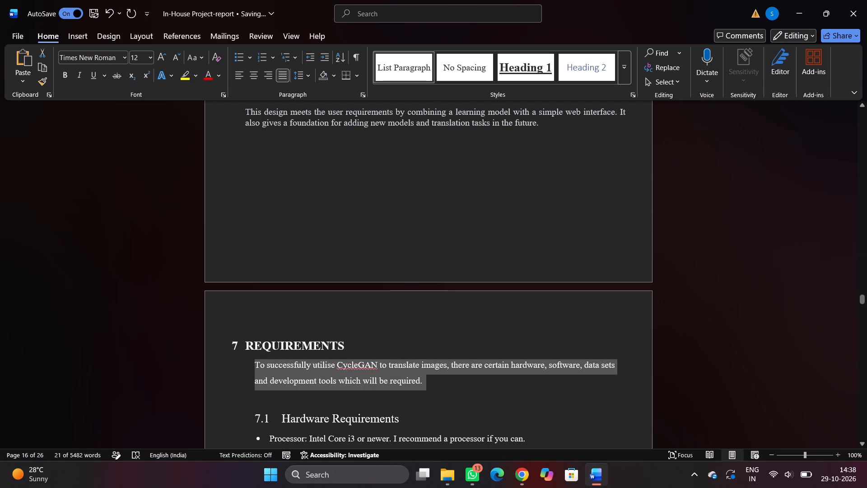
Examine the heading placement and text indentation from the literature papers through sections 3 to 6, for comparison with section 7 Requirements.
scroll(242, 343, "up", 11)
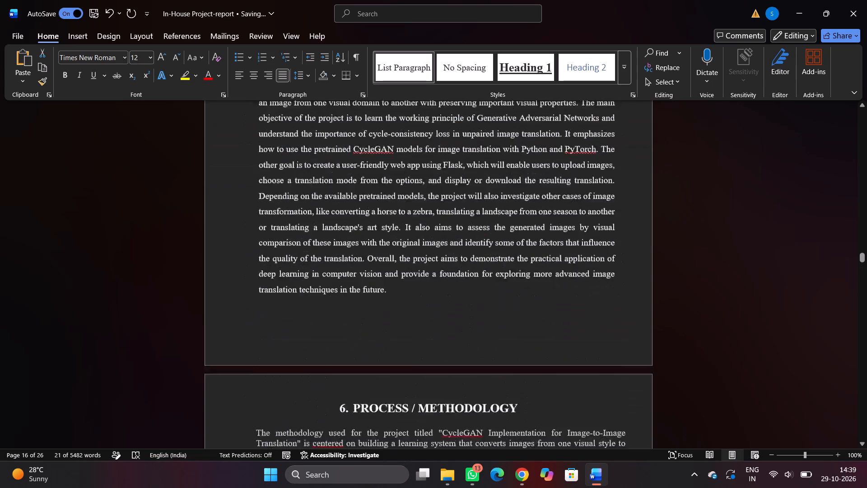
scroll(242, 343, "up", 2)
scroll(242, 343, "right", 1)
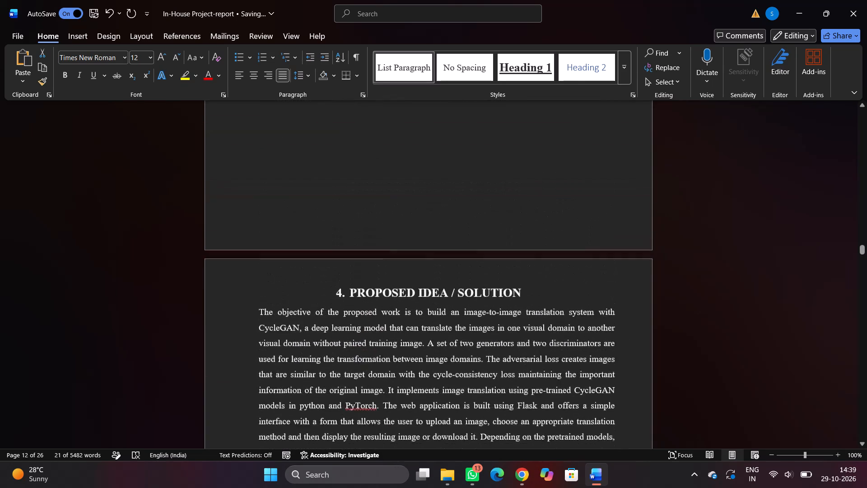
scroll(242, 343, "up", 12)
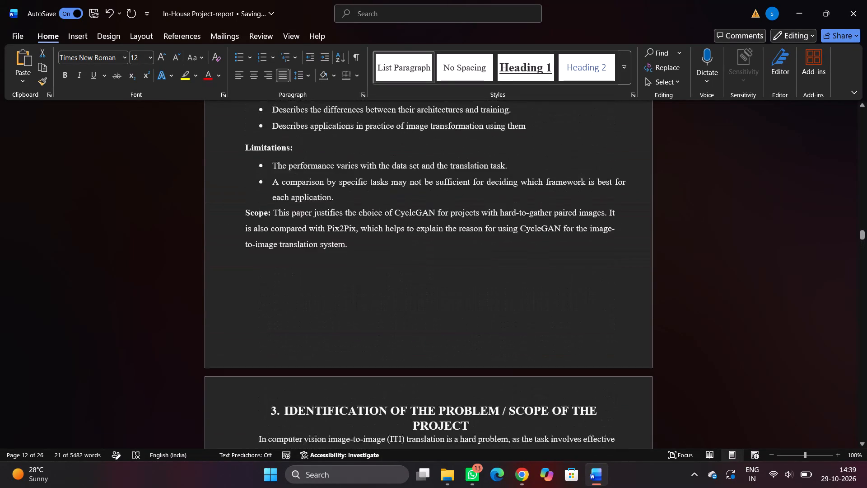
scroll(242, 343, "up", 4)
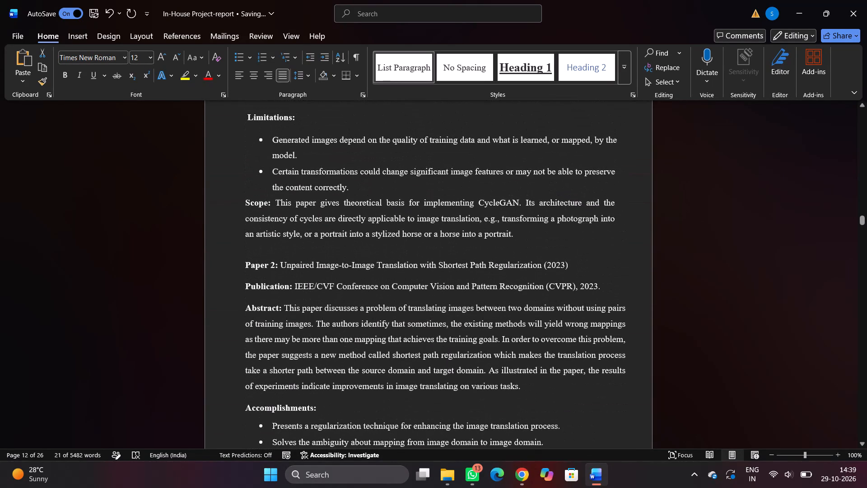
scroll(242, 343, "up", 3)
scroll(242, 343, "down", 13)
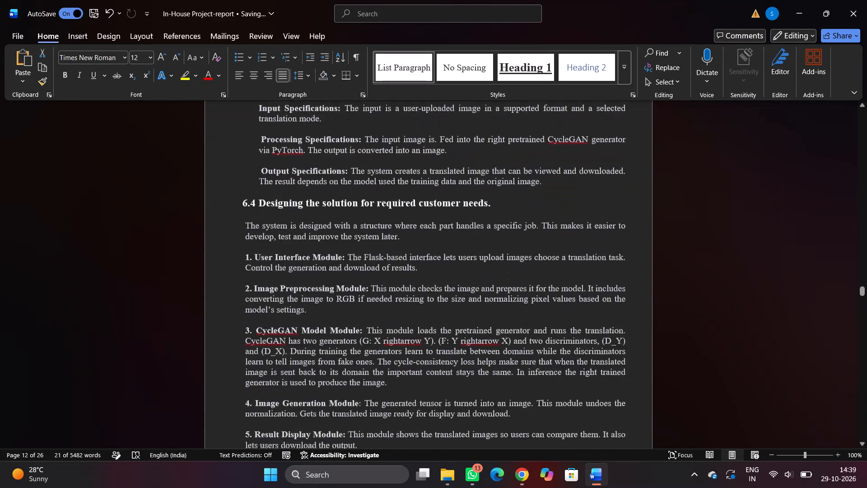
scroll(242, 343, "down", 2)
scroll(242, 343, "up", 2)
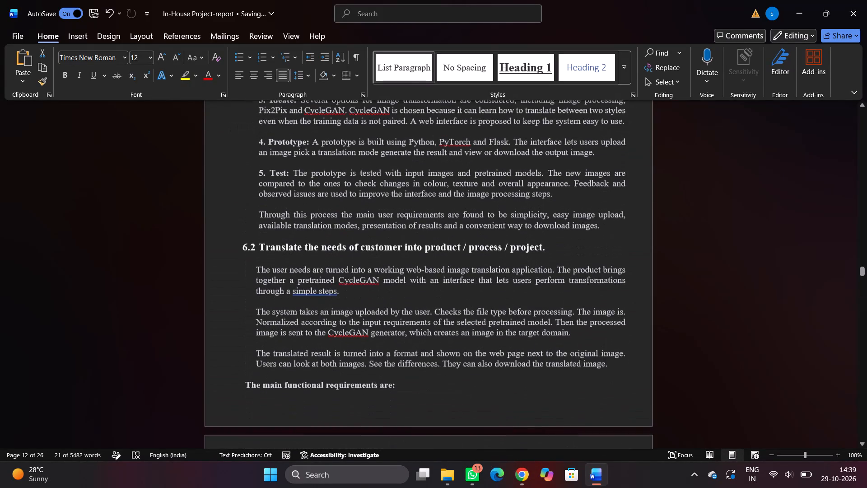
scroll(244, 359, "up", 3)
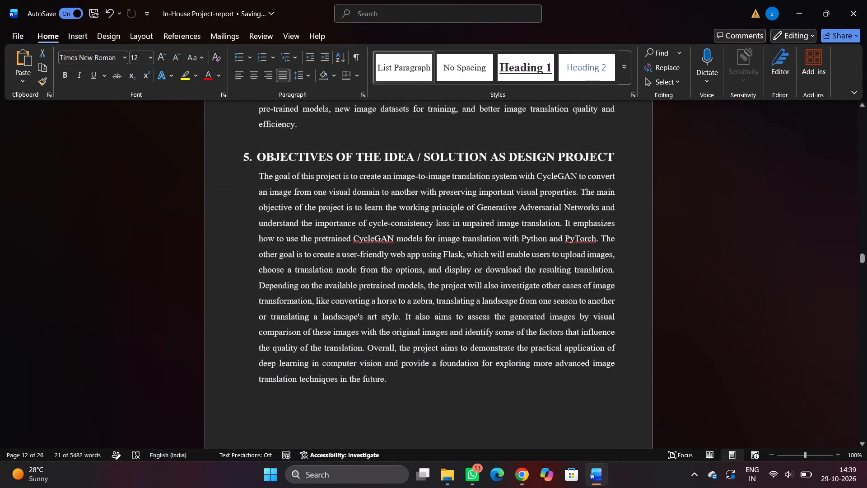
scroll(244, 359, "down", 15)
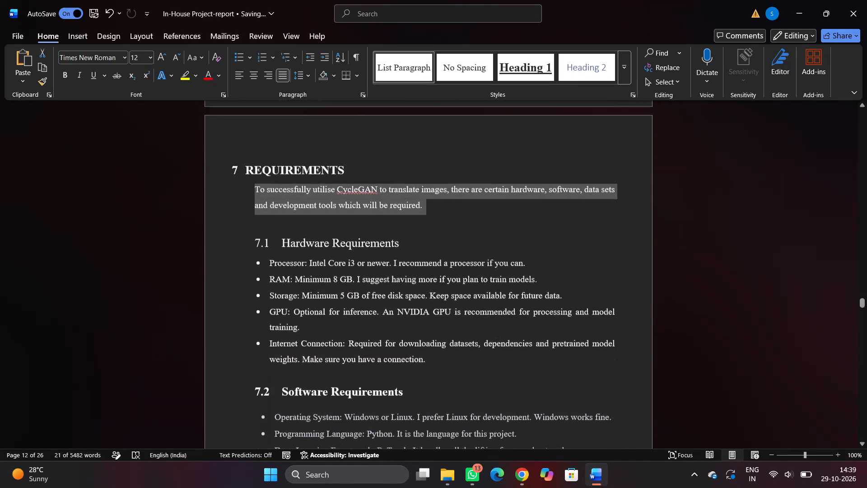
Replace the automatic number of the REQUIREMENTS heading with leading spaces and a manually entered 7 directly before the text.
left_click(247, 168)
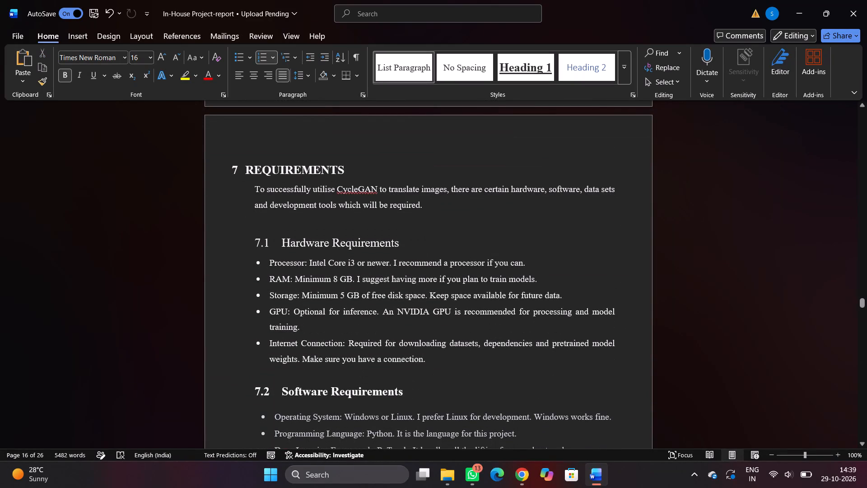
key("BackSpace")
key("space")
key("space")
key("space")
key("space")
key("space")
key("space")
key("space")
key("space")
key("space")
key("space")
key("space")
key("space")
key("space")
key("space")
key("space")
key("space")
key("space")
key("space")
key("space")
key("space")
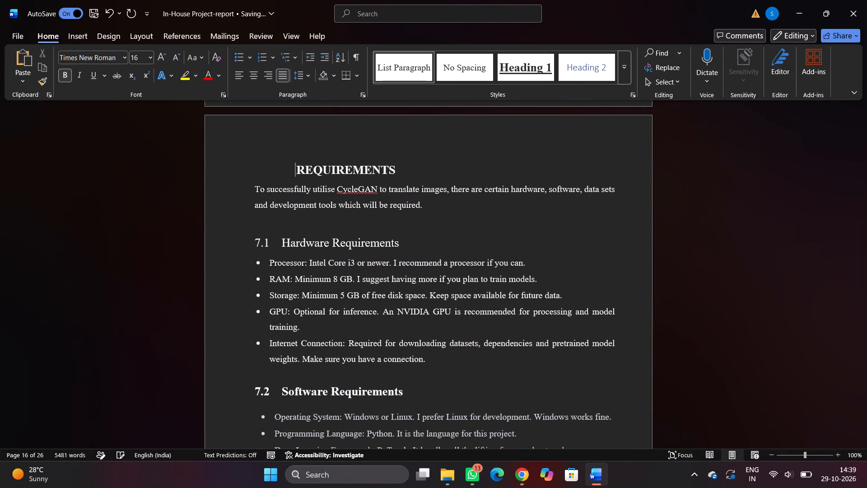
key("7")
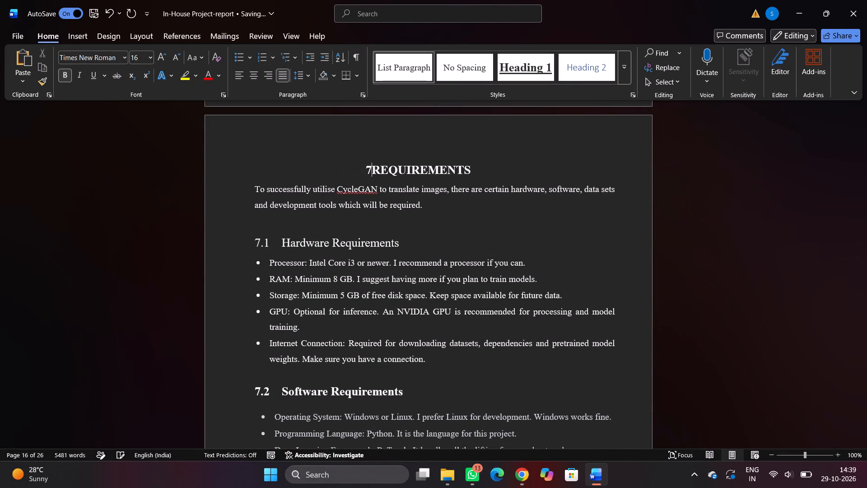
key("space")
key("space")
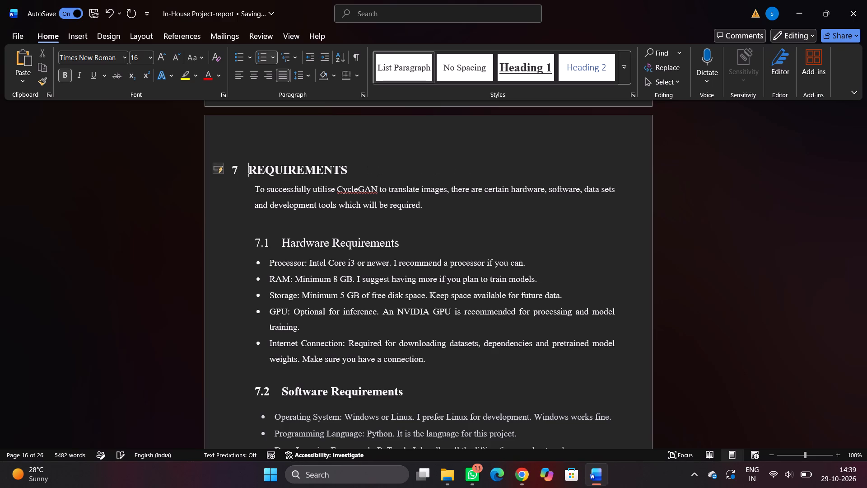
key("space")
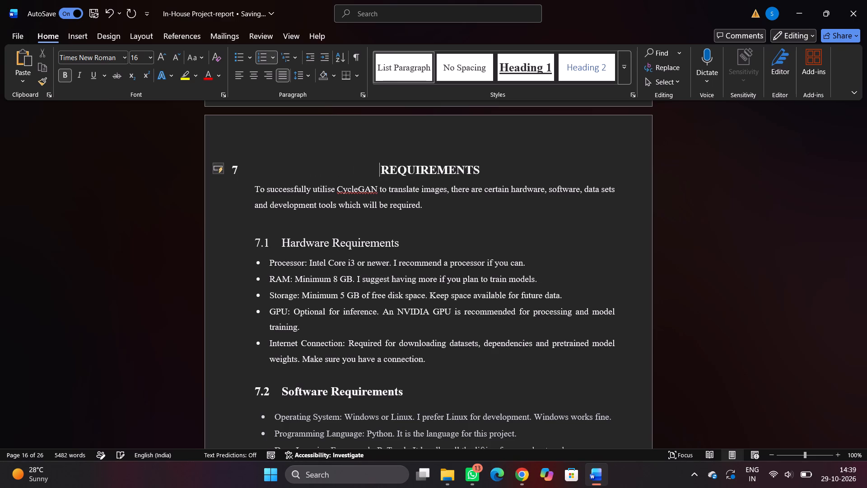
key("7")
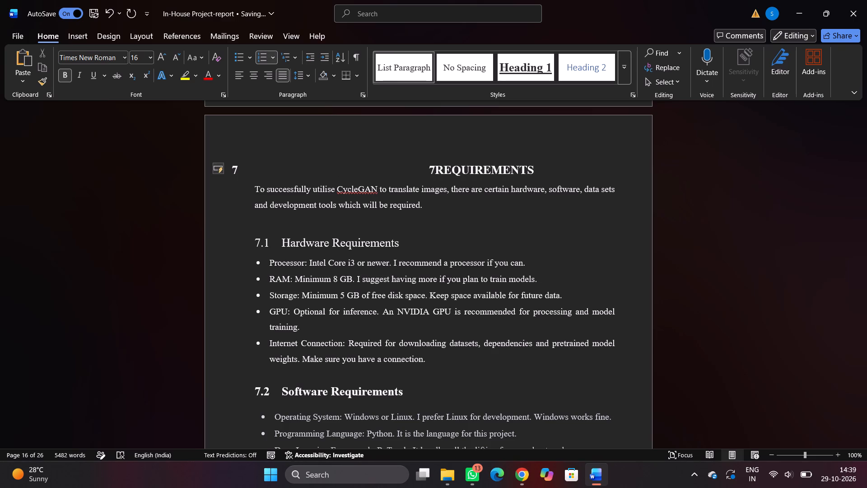
key("space")
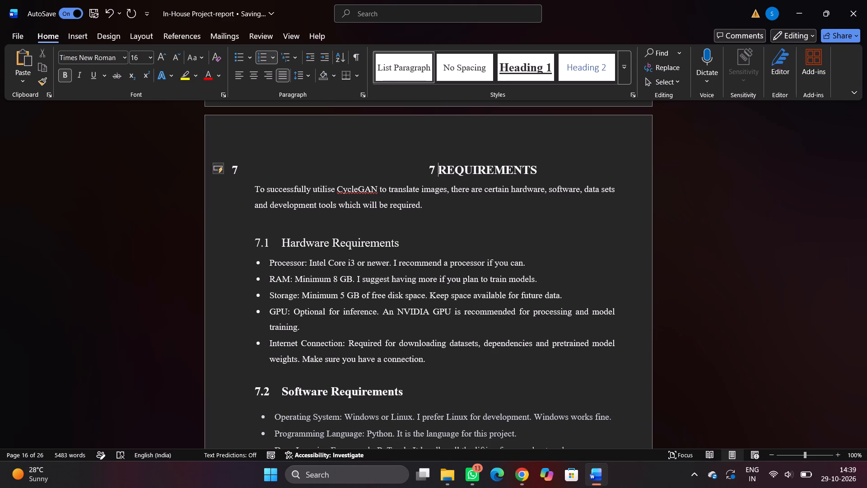
Trim the surplus leading spaces and remove the duplicate automatic number so that 7 REQUIREMENTS sits roughly centred on its line.
key("Left")
key("Left")
key("BackSpace")
key("BackSpace")
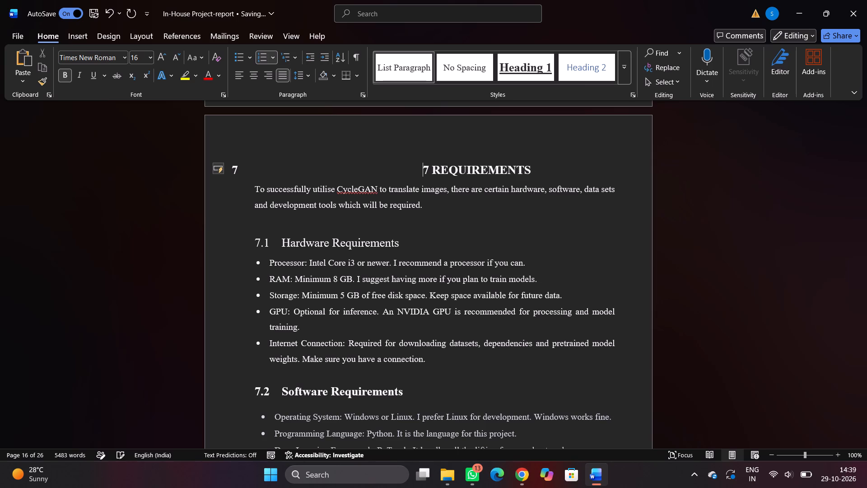
key("BackSpace")
key("BackSpace")
key("BackSpace")
key("BackSpace")
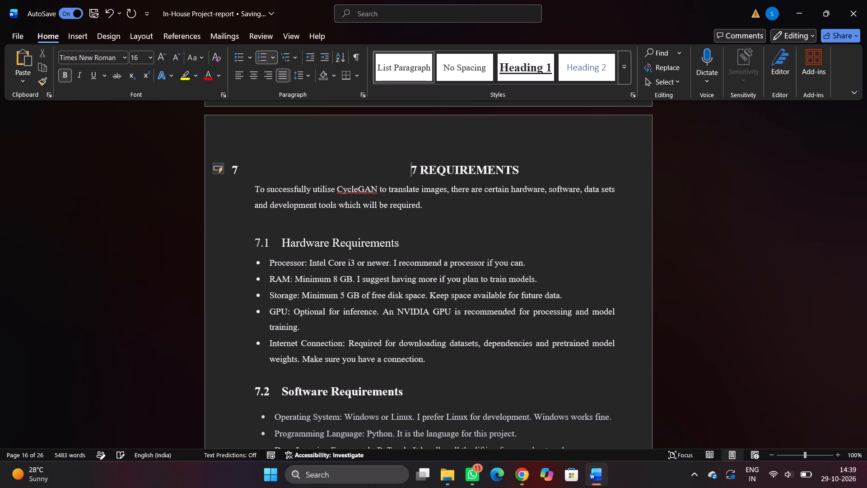
key("BackSpace")
key("BackSpace")
key("BackSpace")
key("BackSpace")
key("BackSpace")
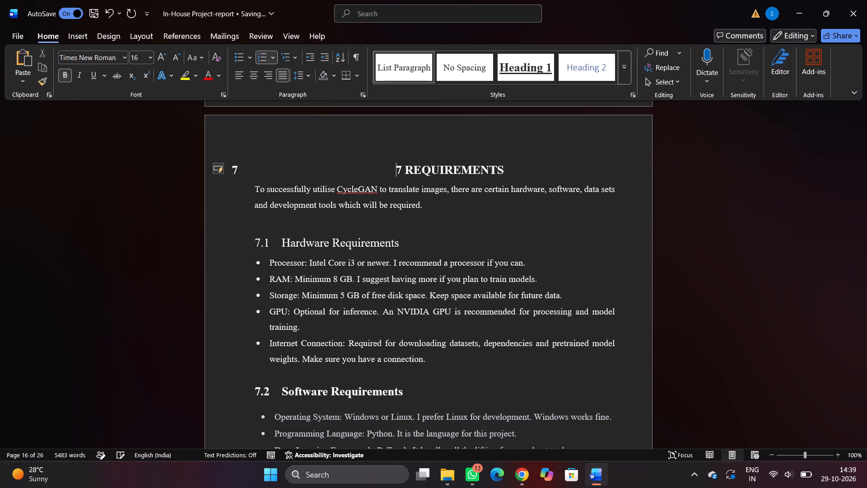
key("BackSpace")
key("BackSpace")
key("BackSpace")
key("BackSpace")
key("BackSpace")
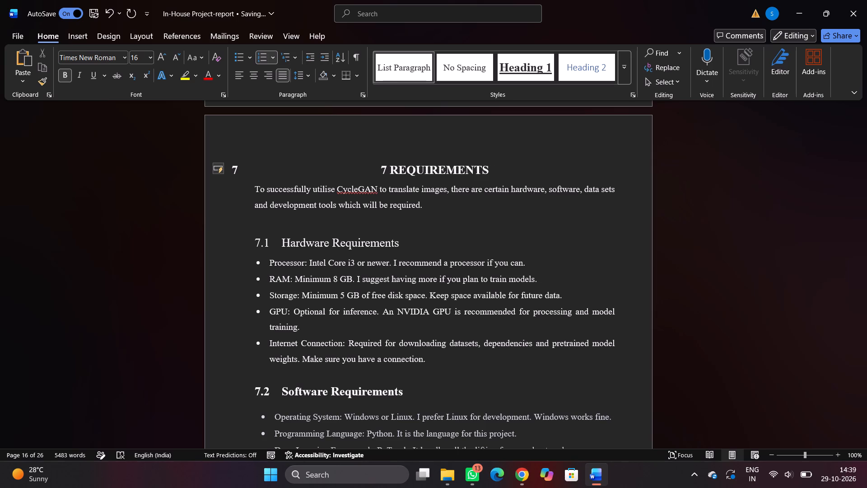
left_click(241, 170)
key("BackSpace")
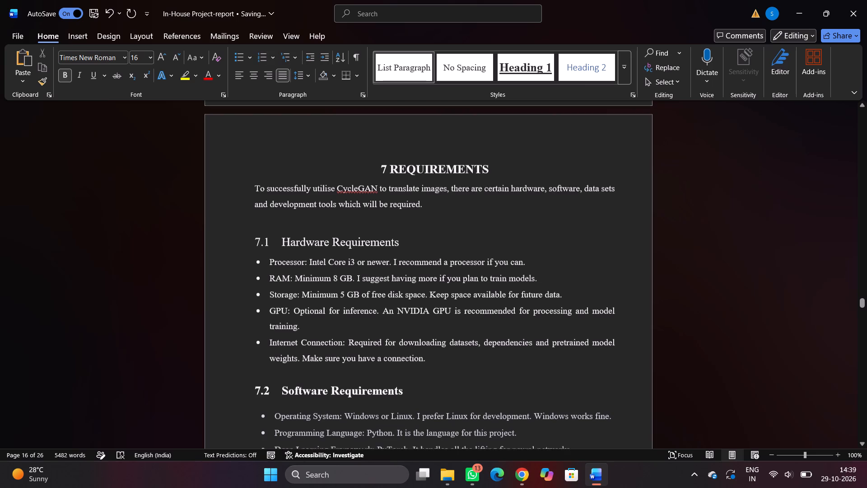
left_click(376, 160)
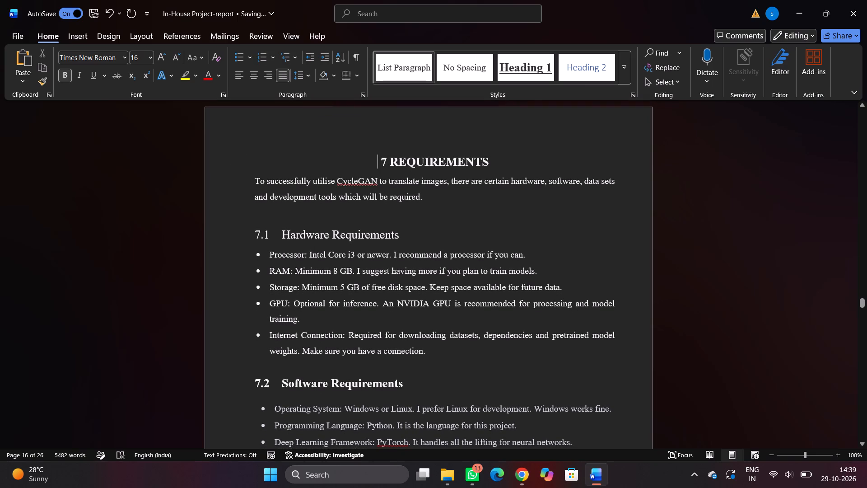
key("BackSpace")
key("BackSpace")
key("BackSpace")
key("BackSpace")
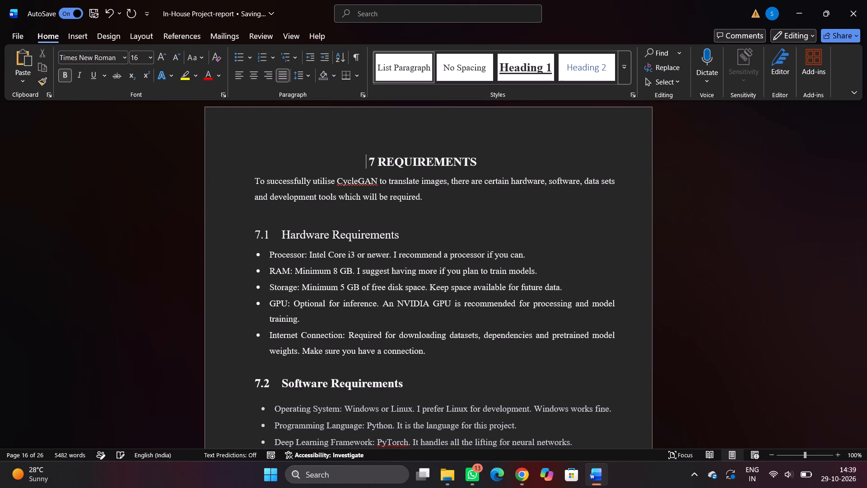
key("BackSpace")
Review heading placement and text indentation from section 5 Objectives through Technologies and Tools and Proposed Modules to the Novelty heading.
scroll(443, 300, "down", 1)
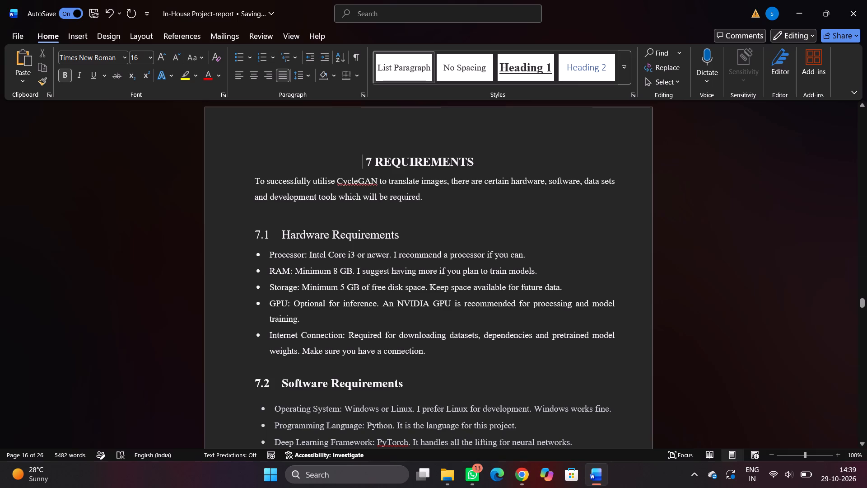
scroll(443, 300, "down", 1)
scroll(443, 300, "up", 7)
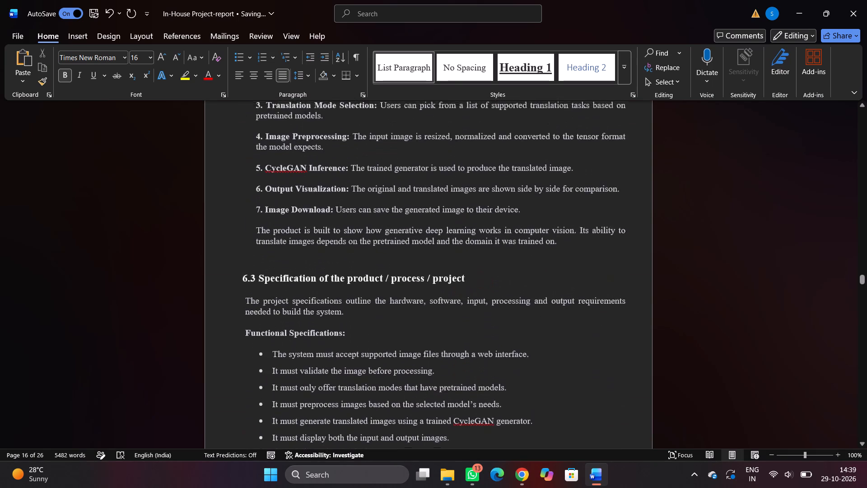
scroll(443, 300, "up", 1)
right_click(443, 300)
scroll(443, 300, "up", 3)
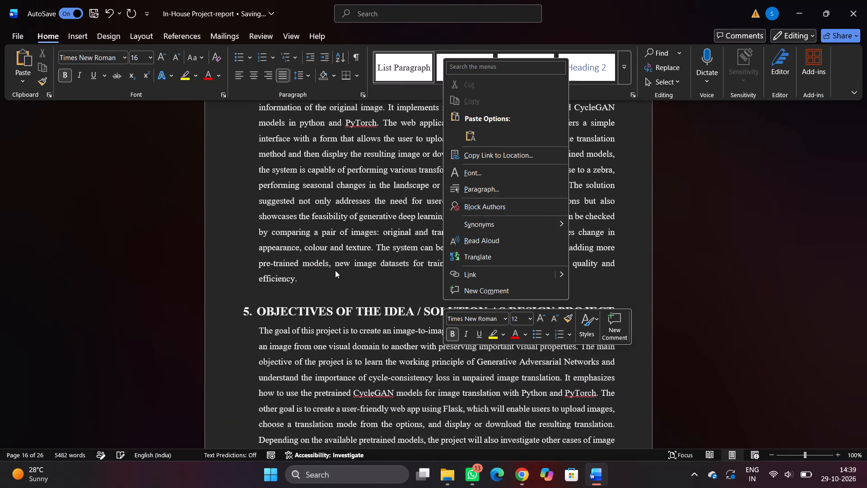
left_click(335, 270)
scroll(335, 270, "down", 9)
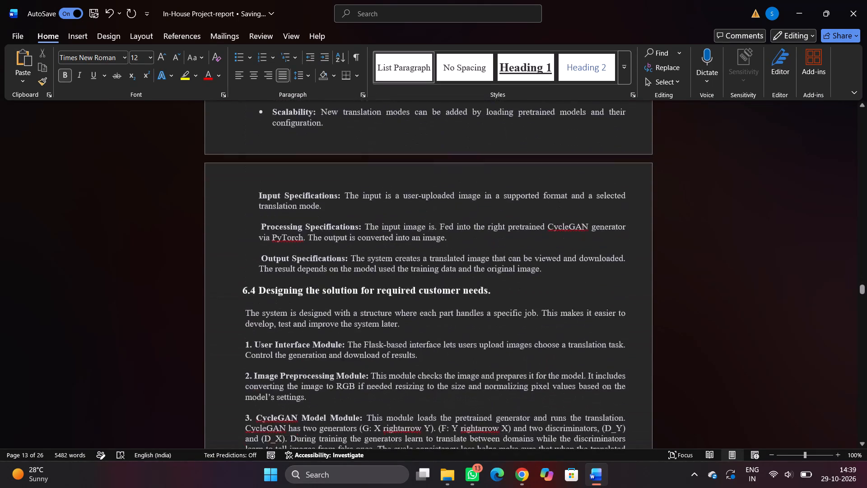
scroll(335, 270, "down", 5)
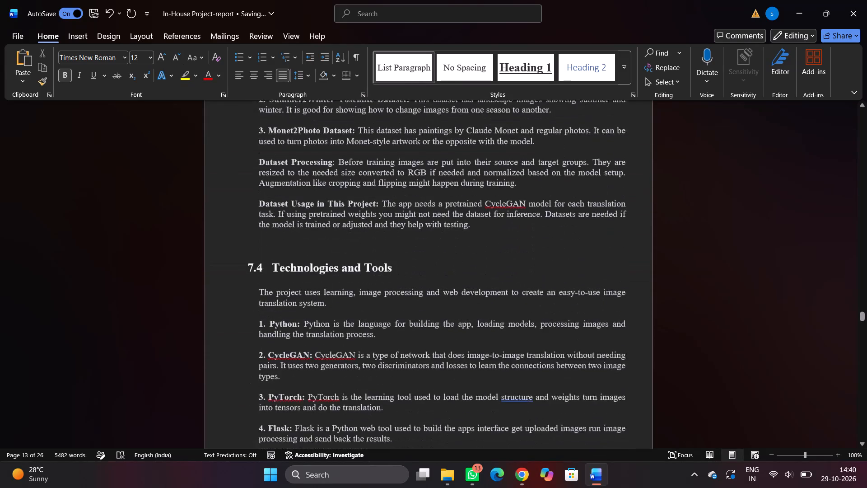
scroll(335, 270, "down", 3)
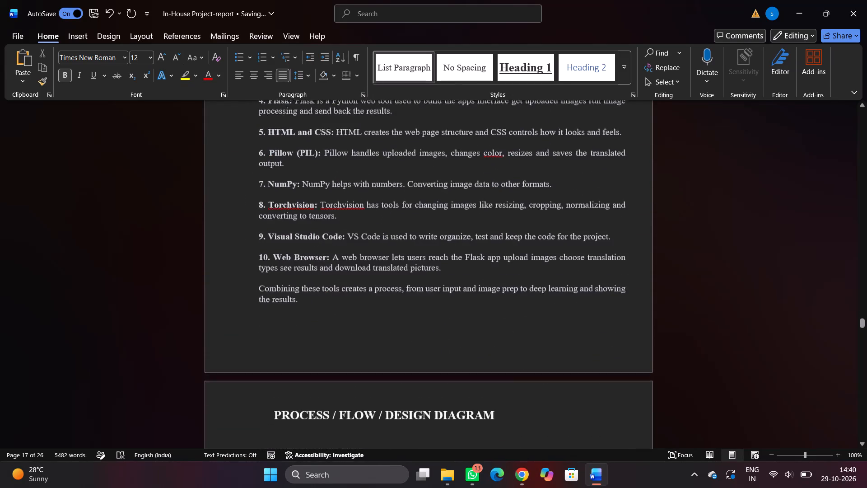
scroll(335, 270, "down", 4)
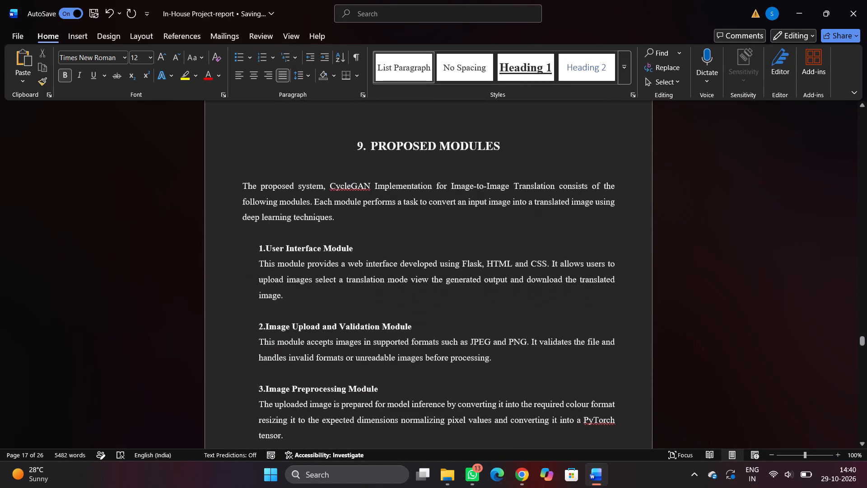
scroll(335, 270, "down", 5)
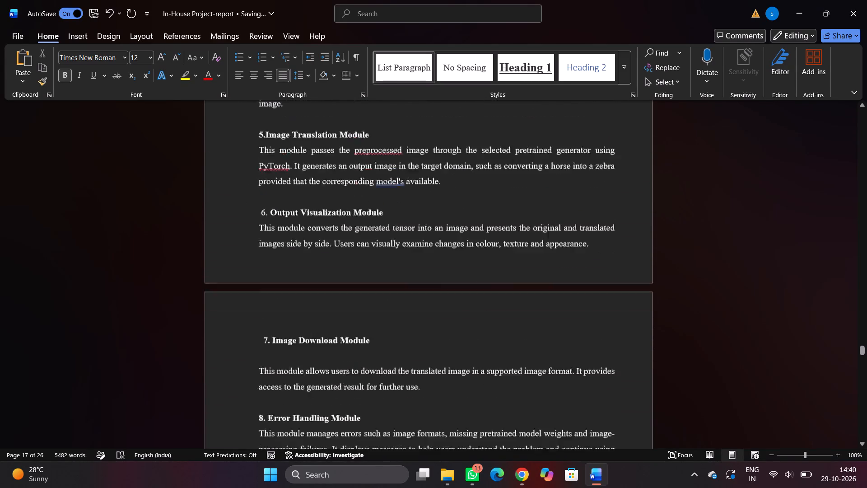
scroll(335, 270, "down", 5)
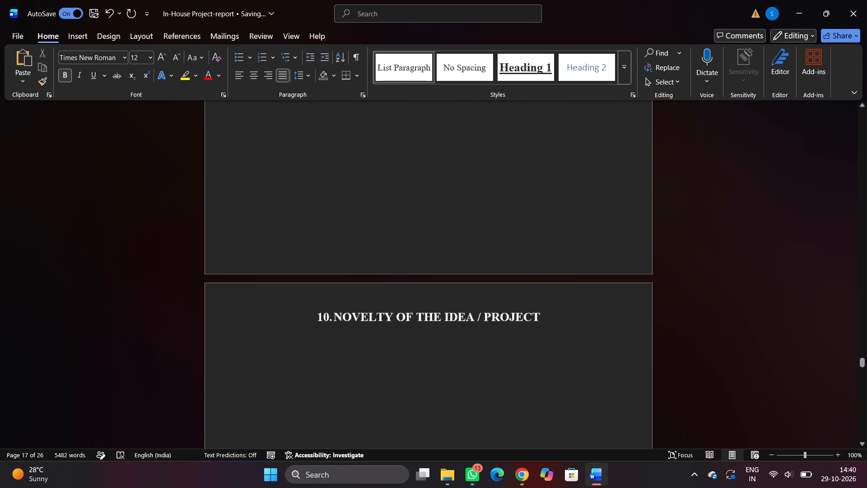
scroll(335, 270, "down", 1)
Copy the section 10 heading NOVELTY OF THE IDEA / PROJECT from the report.
scroll(335, 270, "up", 1)
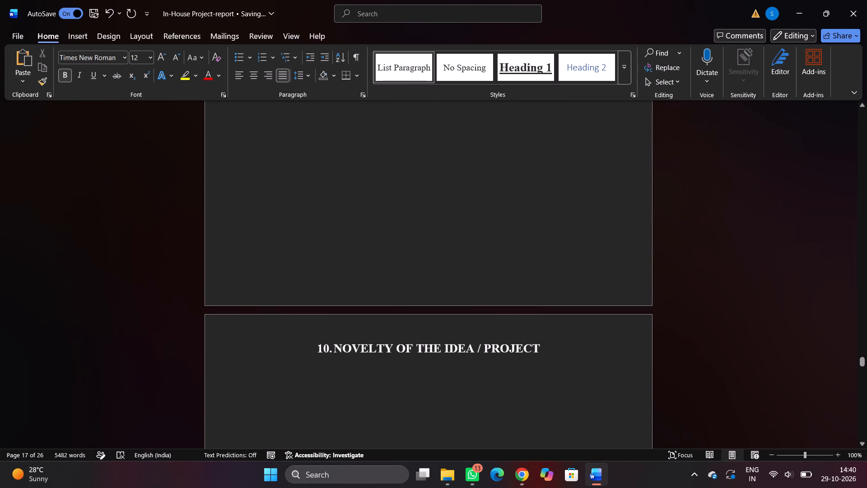
left_click_drag(545, 351, 274, 341)
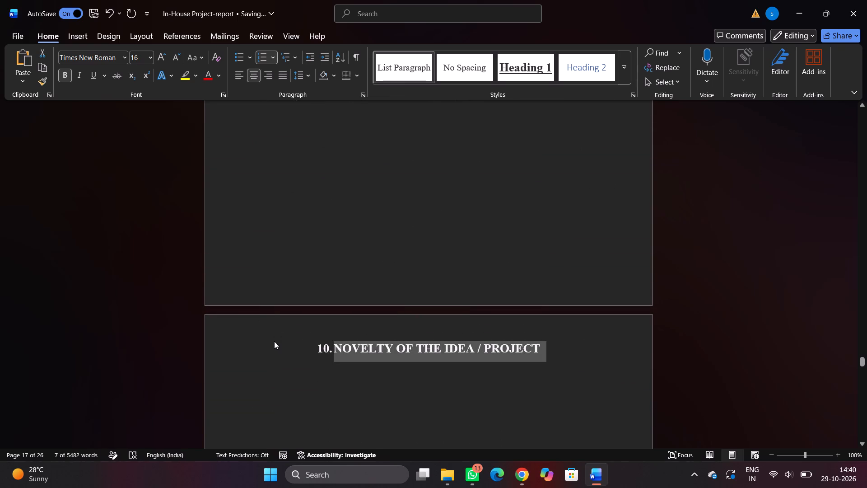
key("ctrl+c")
left_click(274, 341)
scroll(274, 341, "down", 6)
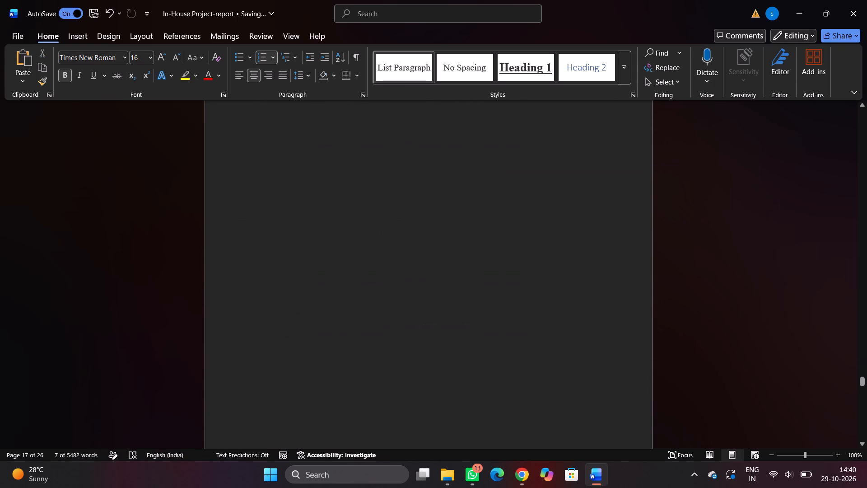
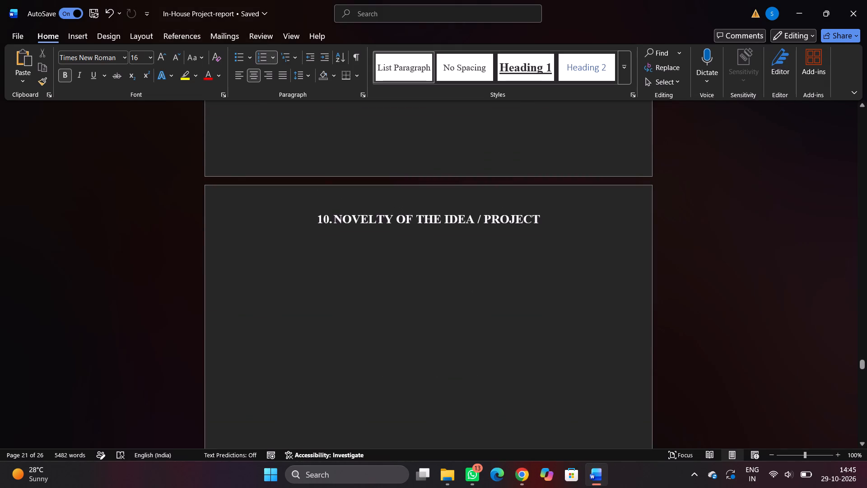
left_click(546, 221)
key("Return")
key("Return")
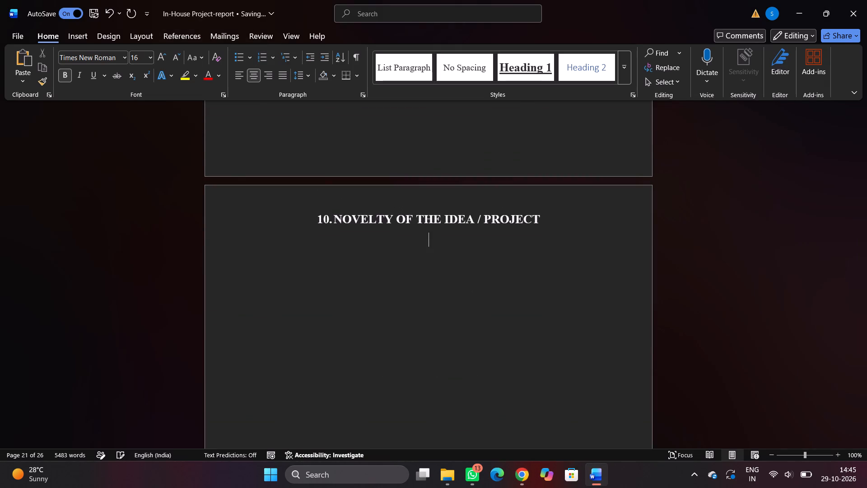
key("Return")
key("ctrl+v")
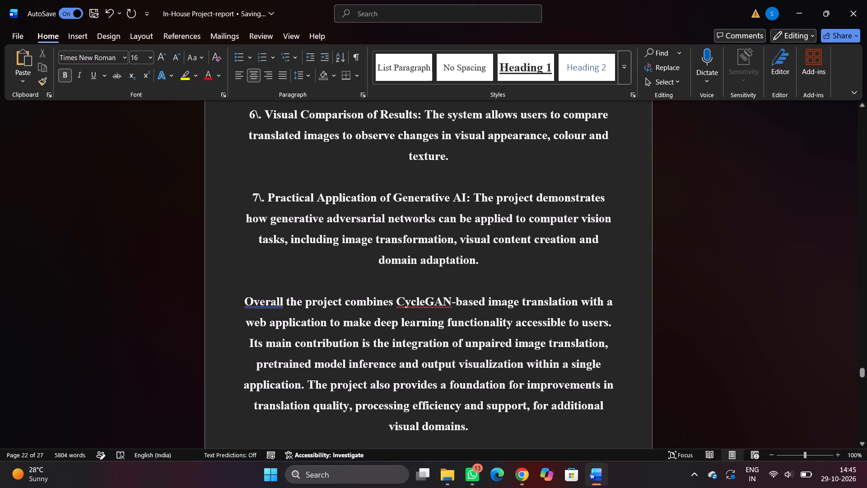
Remove bold from the pasted section 10 body text and set its font size to 12.
left_click_drag(470, 429, 283, 33)
scroll(330, 153, "down", 1)
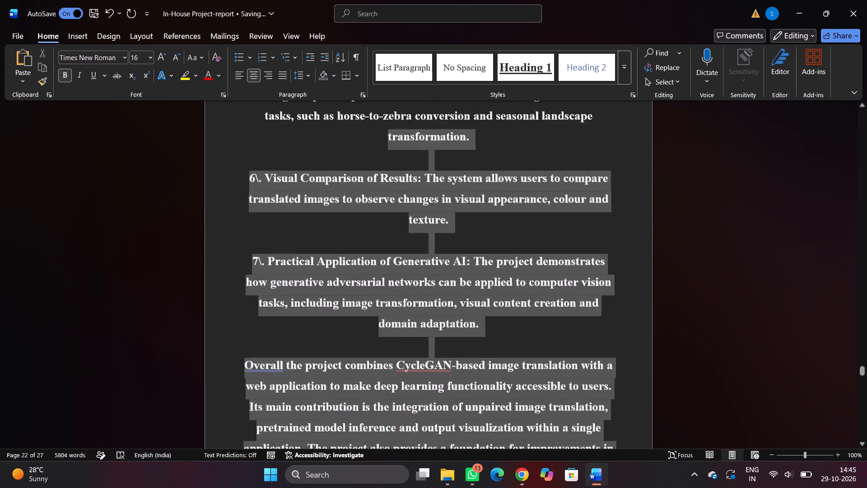
scroll(283, 33, "down", 1)
left_click_drag(283, 33, 271, 165)
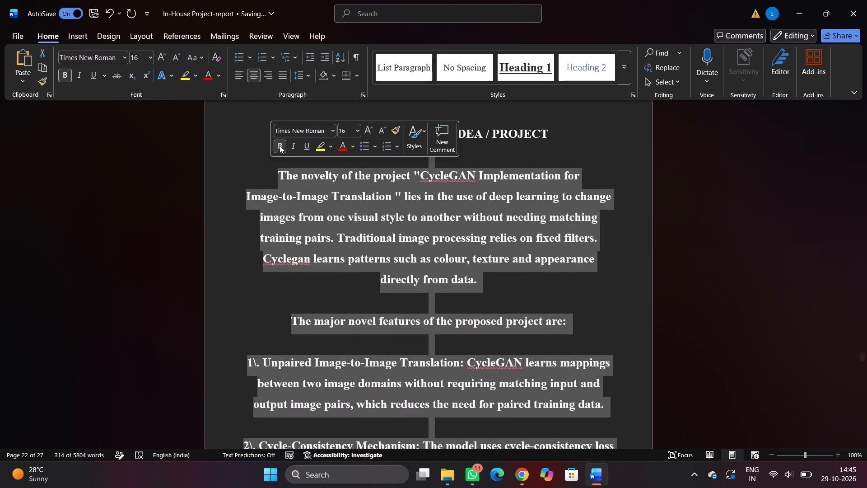
left_click(284, 144)
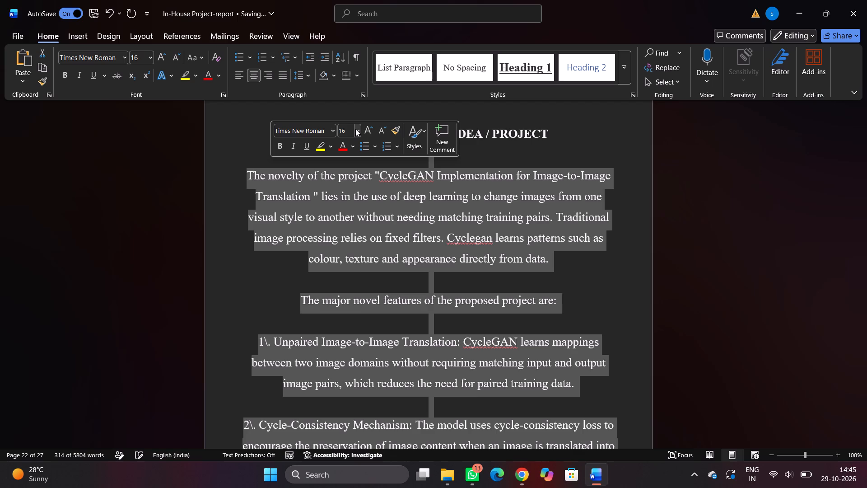
left_click(355, 129)
left_click(351, 202)
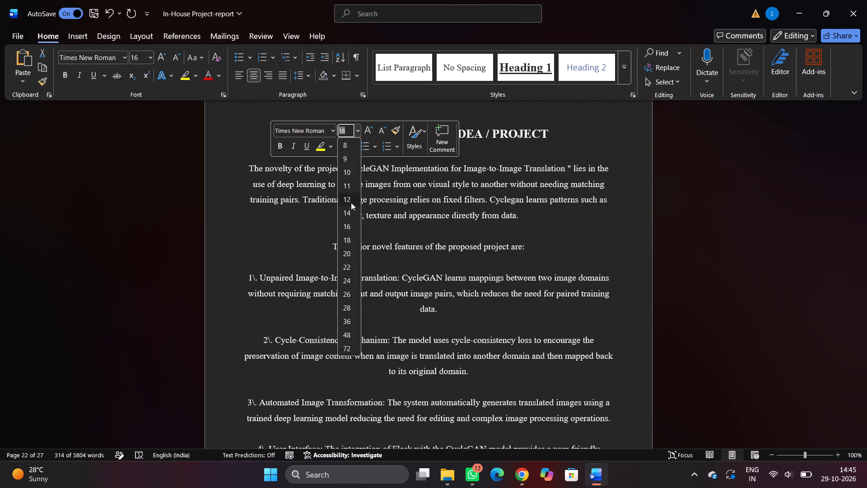
left_click(286, 265)
Increase the left indent of the introductory paragraph under 9. PROPOSED MODULES by one level.
scroll(286, 265, "up", 3)
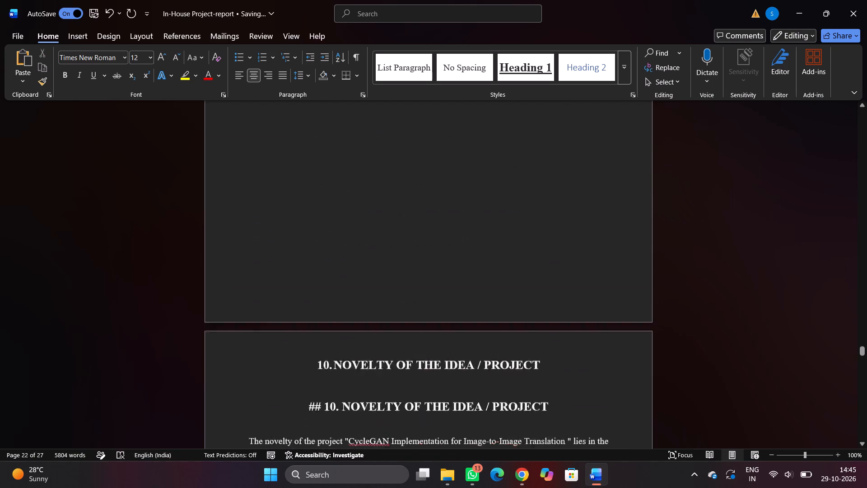
scroll(286, 265, "up", 4)
scroll(286, 265, "down", 5)
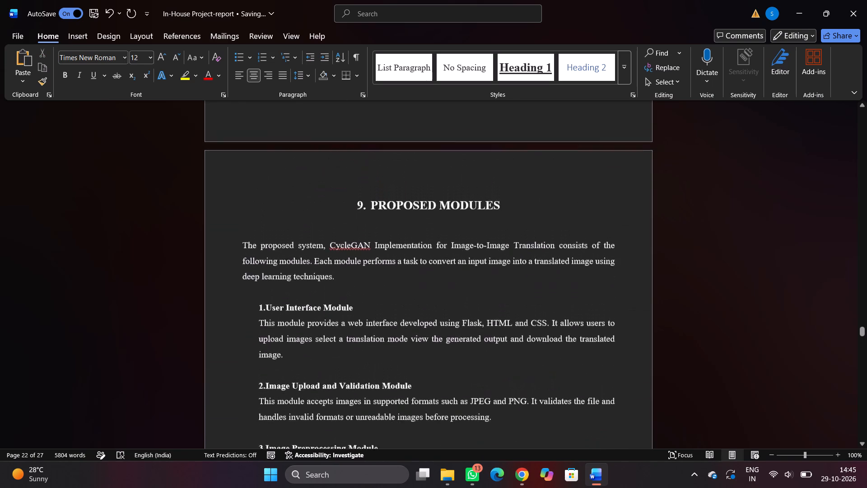
scroll(286, 265, "down", 3)
scroll(286, 265, "up", 6)
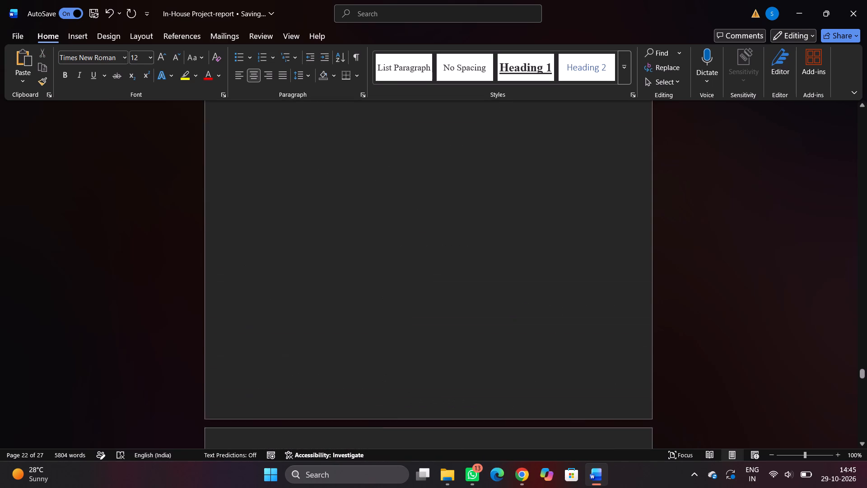
scroll(286, 265, "up", 6)
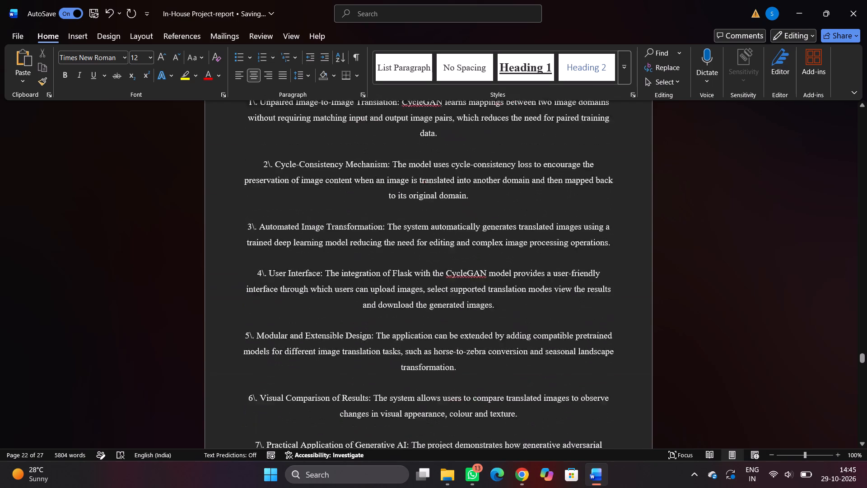
scroll(286, 265, "up", 6)
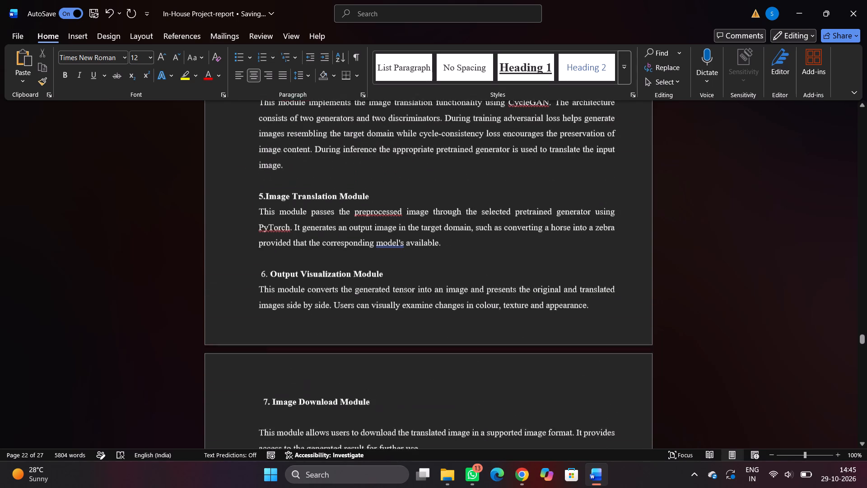
scroll(286, 265, "up", 2)
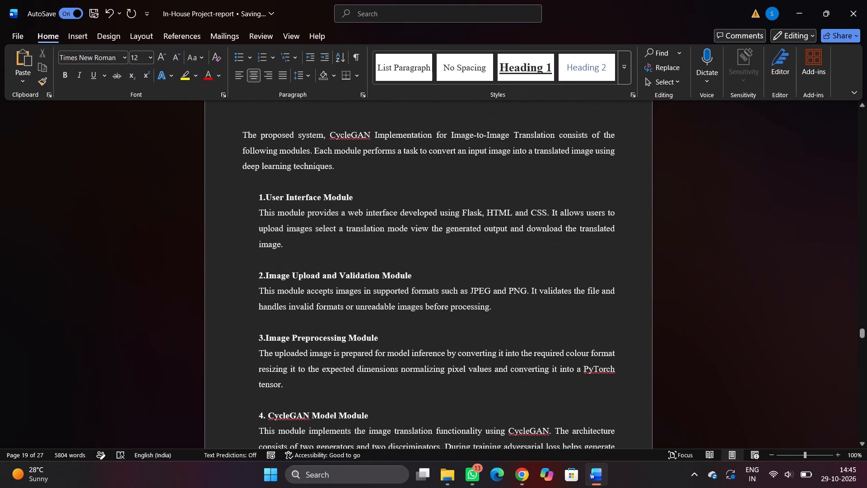
left_click_drag(346, 173, 241, 142)
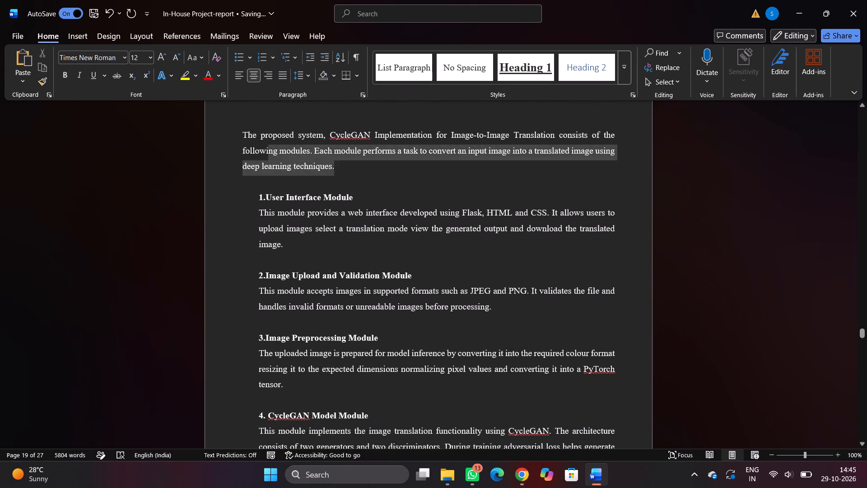
left_click_drag(241, 142, 223, 133)
left_click(322, 56)
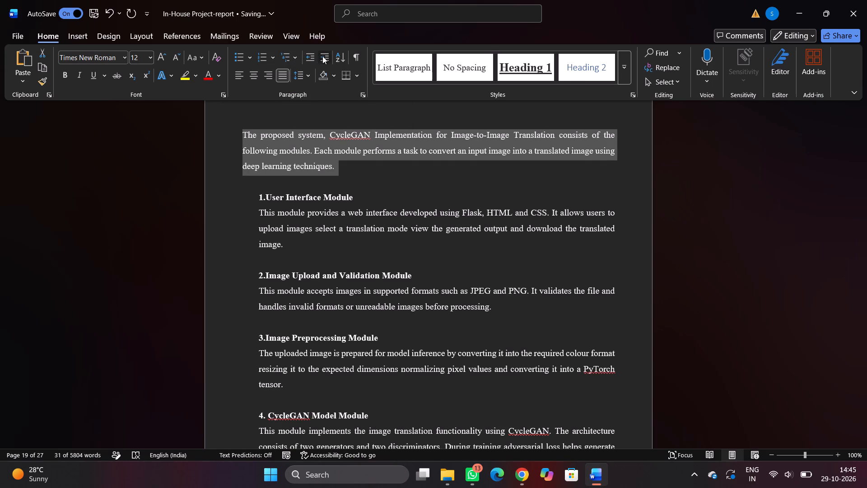
left_click(359, 196)
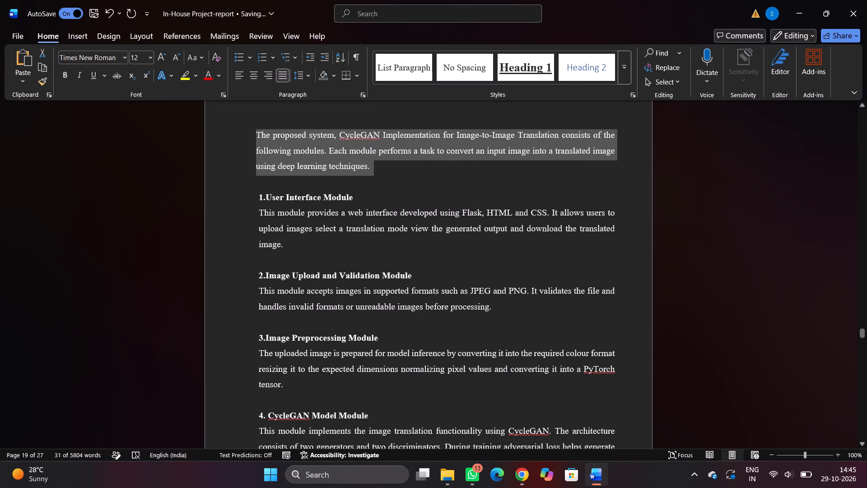
Increase the left indent of the introductory paragraph under 7 REQUIREMENTS by one level.
scroll(359, 196, "up", 1)
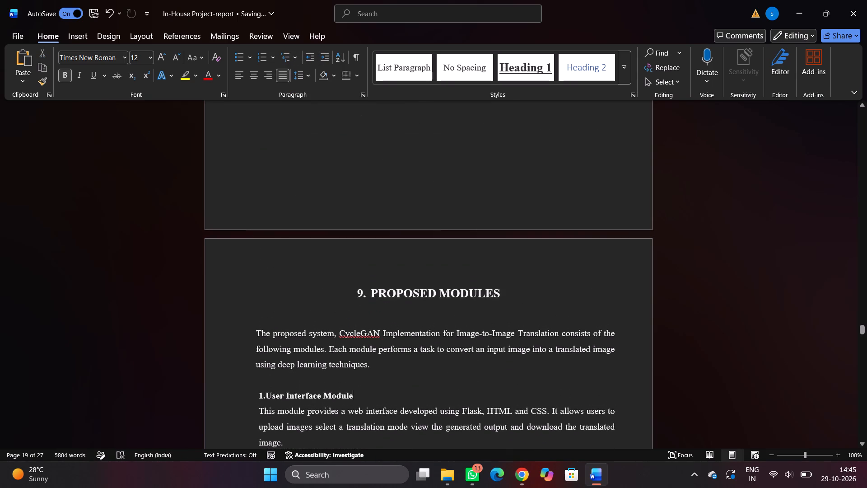
scroll(359, 196, "up", 5)
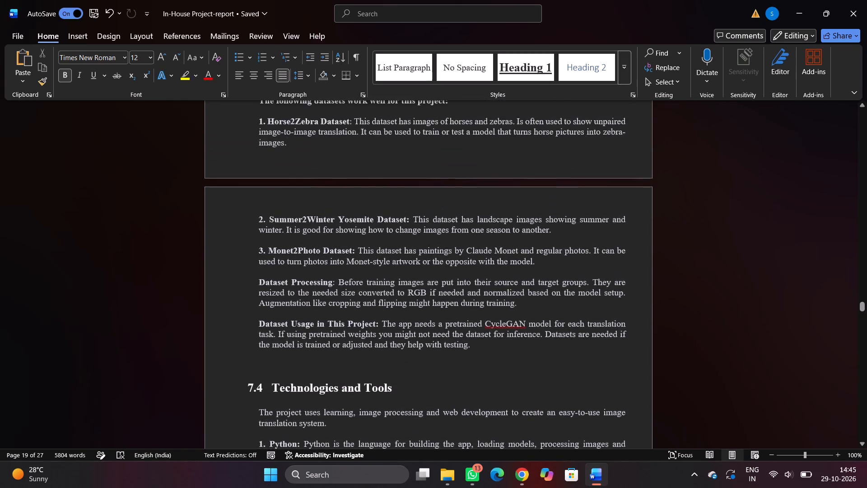
scroll(359, 196, "up", 2)
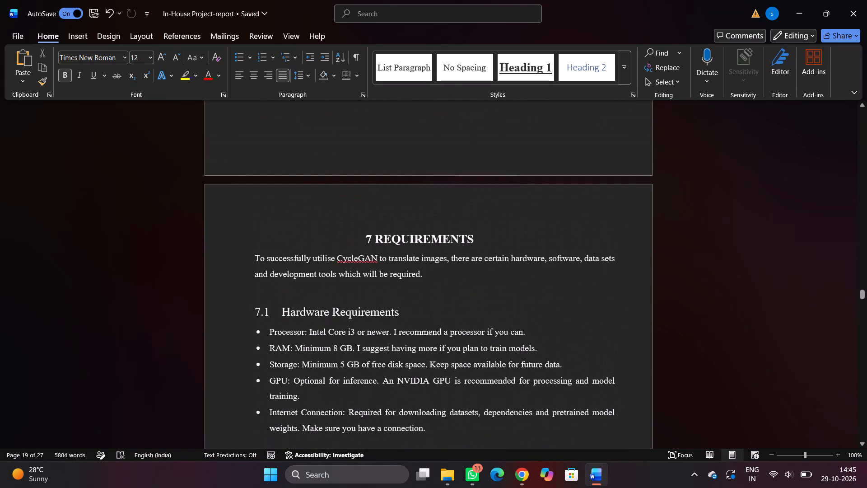
left_click_drag(431, 284, 242, 240)
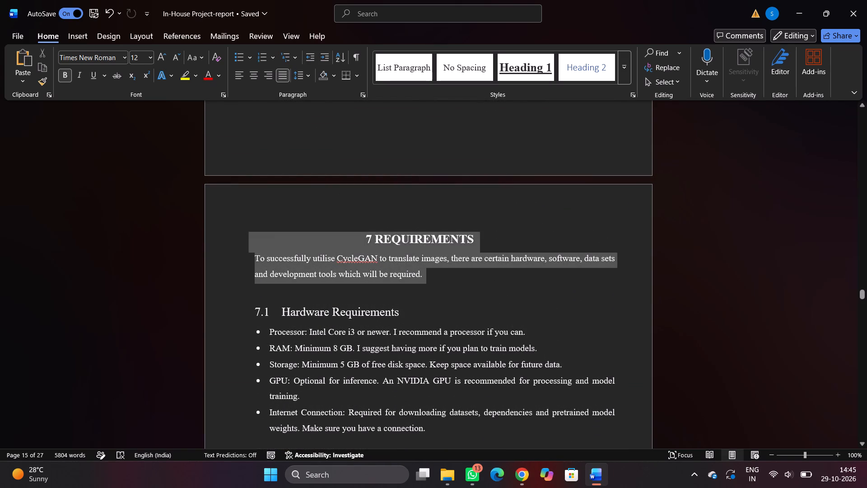
left_click_drag(242, 240, 236, 257)
left_click(323, 57)
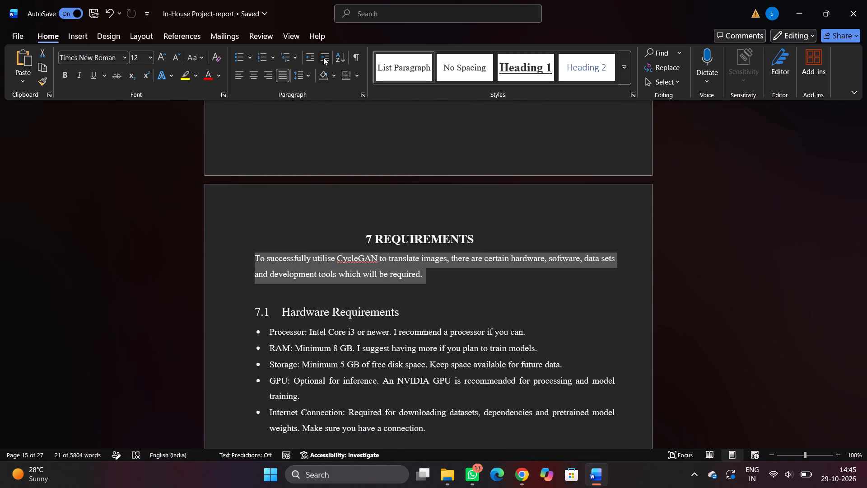
left_click(461, 286)
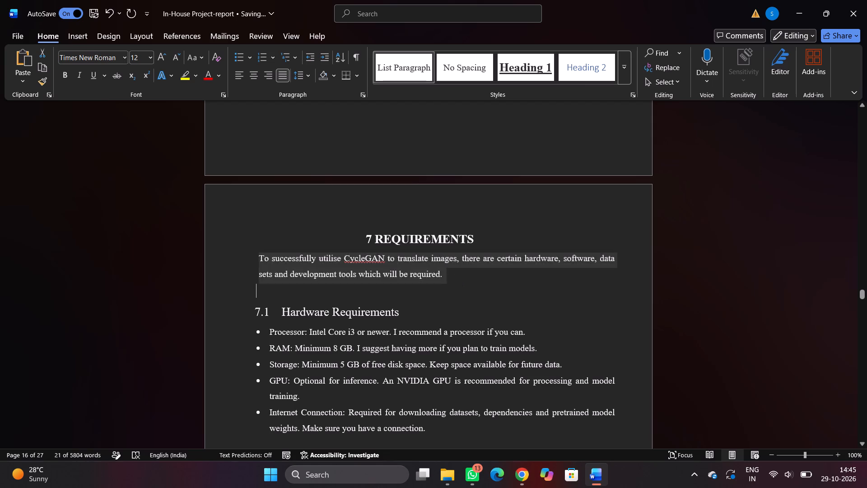
Check the indentation and layout from the functional specifications through the end of the Proposed Modules section.
scroll(461, 286, "up", 5)
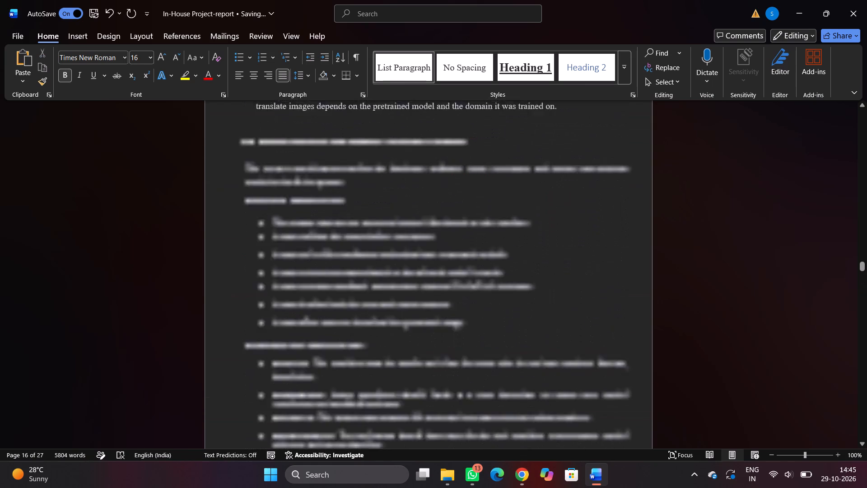
scroll(461, 286, "up", 2)
scroll(461, 286, "down", 6)
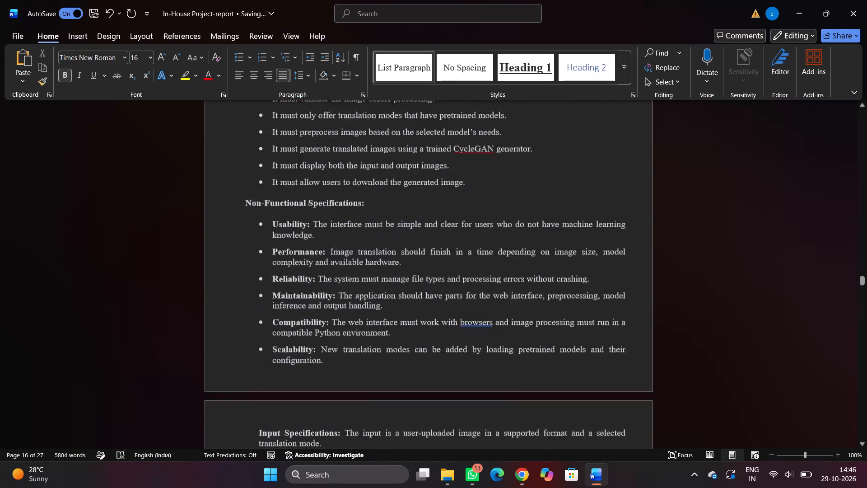
scroll(461, 286, "down", 6)
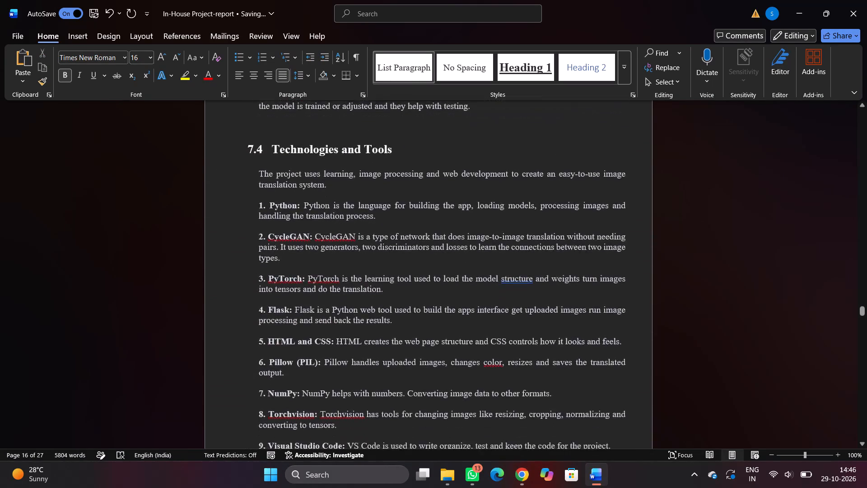
scroll(461, 286, "down", 3)
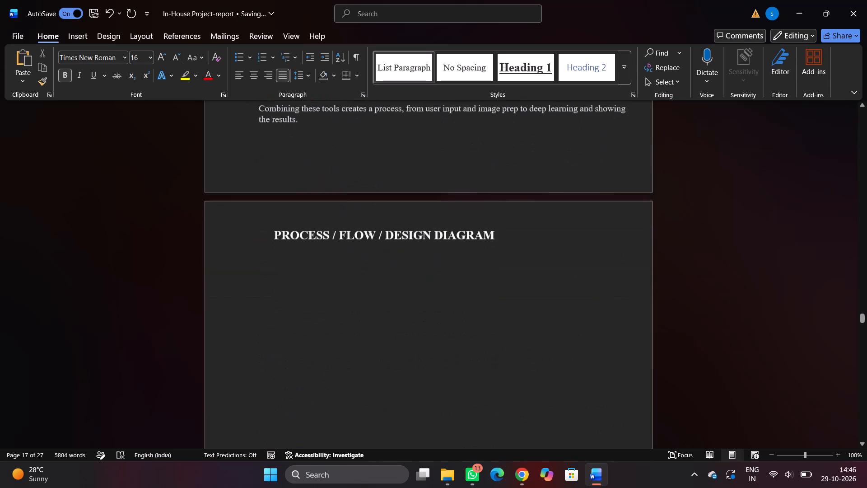
scroll(461, 286, "down", 4)
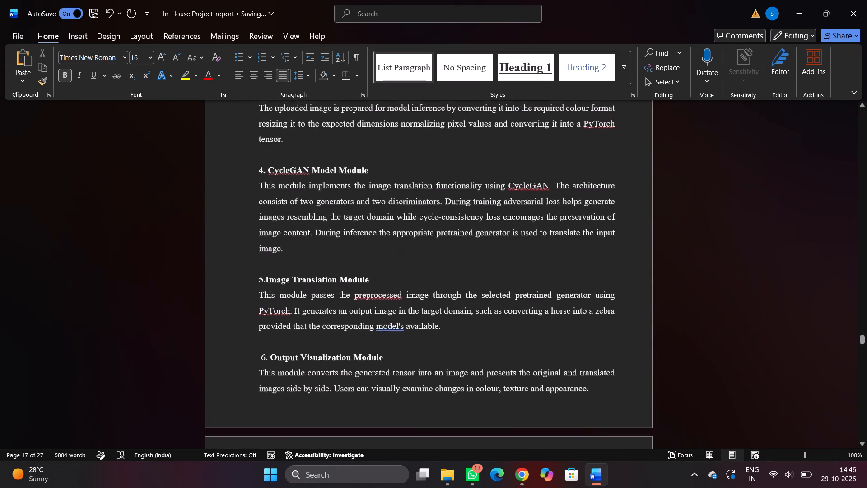
scroll(461, 286, "down", 5)
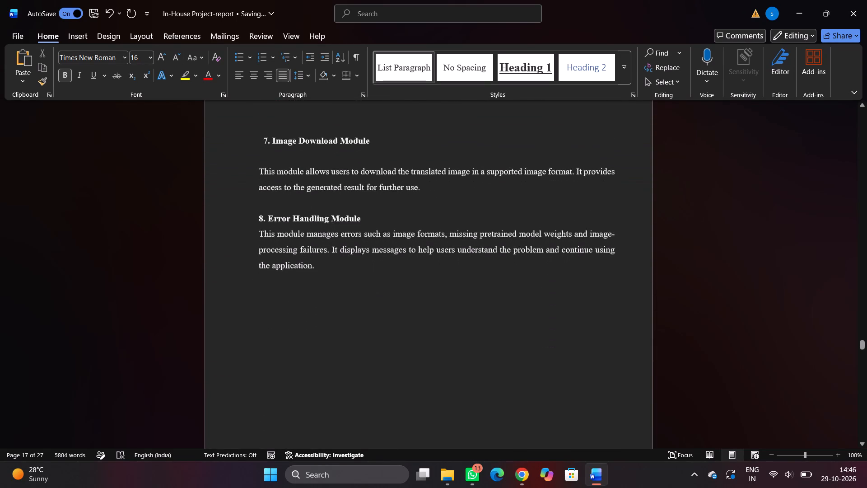
Delete the pasted duplicate "## 10. NOVELTY OF THE IDEA / PROJECT" line and retype the end of the original heading as PROJECT.
scroll(461, 286, "down", 3)
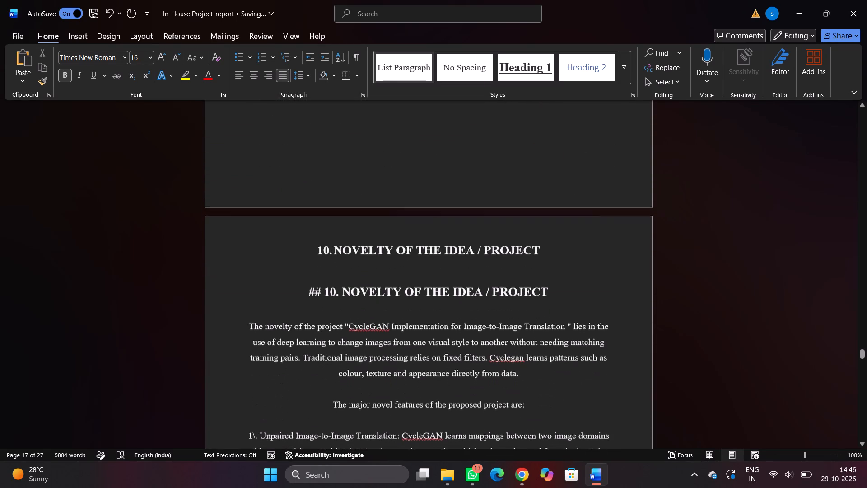
left_click_drag(557, 288, 304, 286)
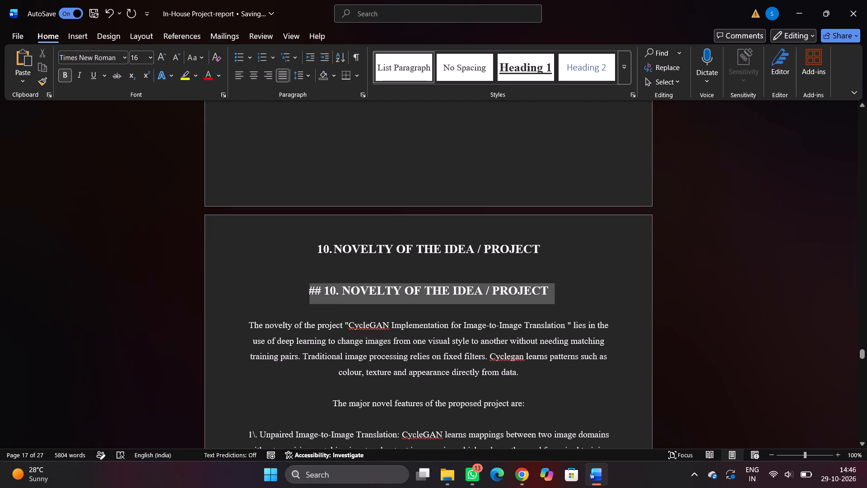
left_click_drag(304, 286, 303, 286)
type("\\\\\\")
key("BackSpace")
key("BackSpace")
key("BackSpace")
key("BackSpace")
key("BackSpace")
key("BackSpace")
key("BackSpace")
key("BackSpace")
key("BackSpace")
key("BackSpace")
key("BackSpace")
key("BackSpace")
key("BackSpace")
key("BackSpace")
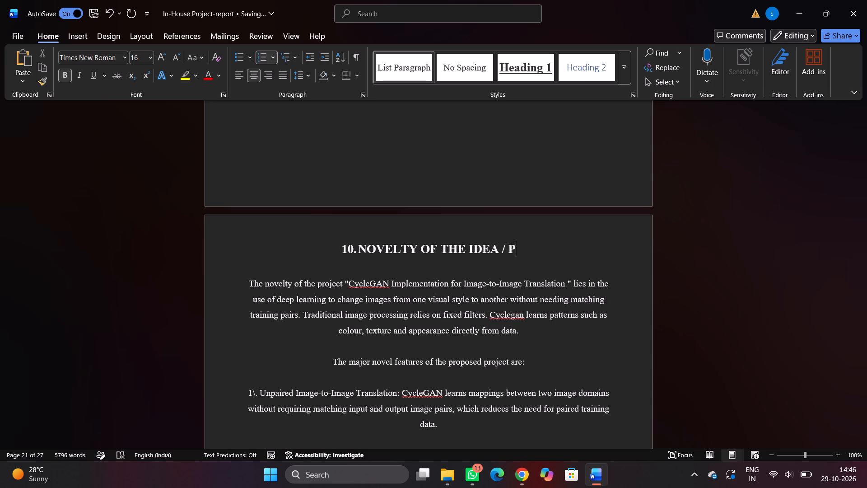
type("ROJECT")
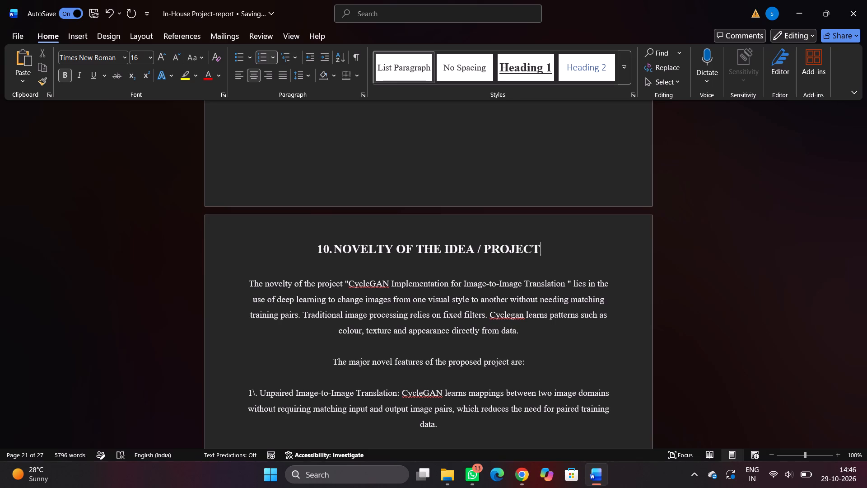
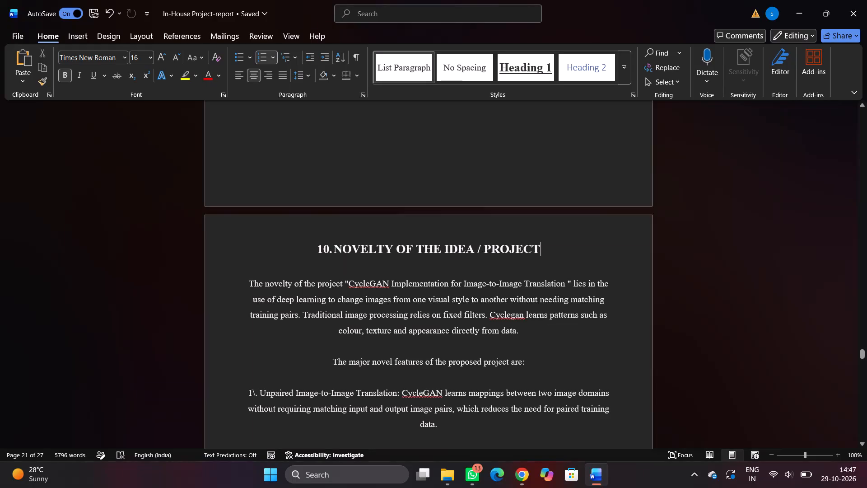
Delete "as" before "colour" in the first paragraph of section 10 and insert several spaces after "such".
left_click(339, 330)
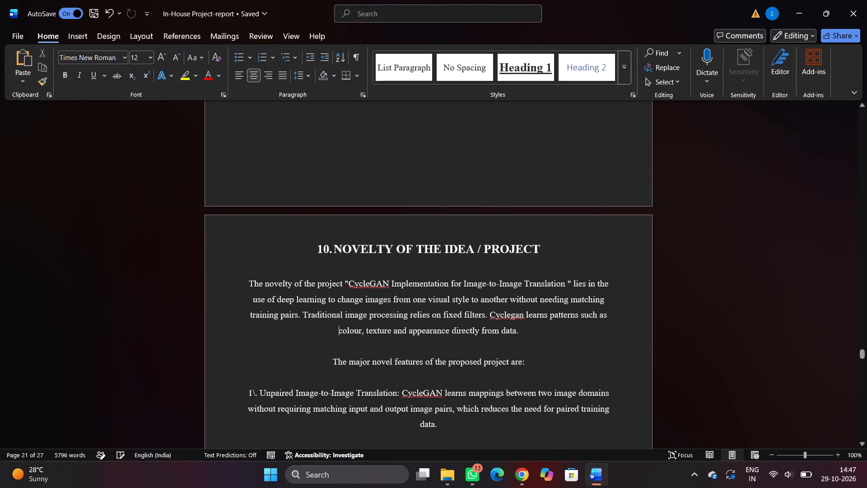
key("BackSpace")
key("BackSpace")
key("BackSpace")
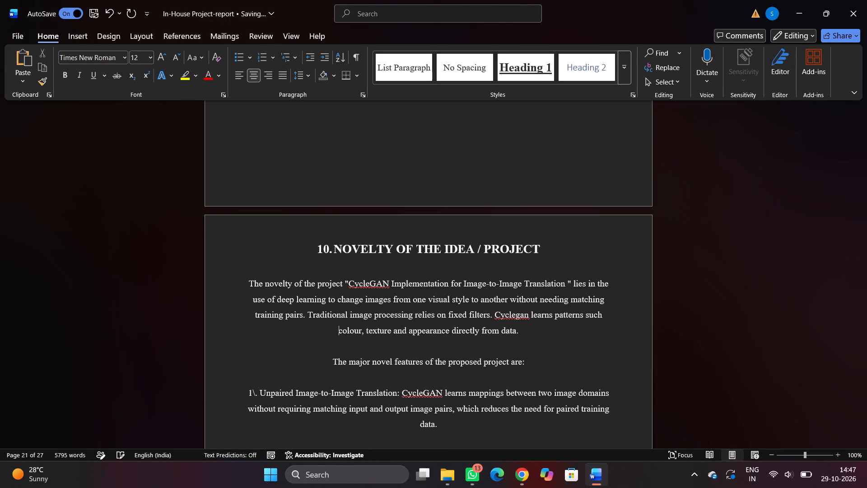
key("BackSpace")
key("BackSpace")
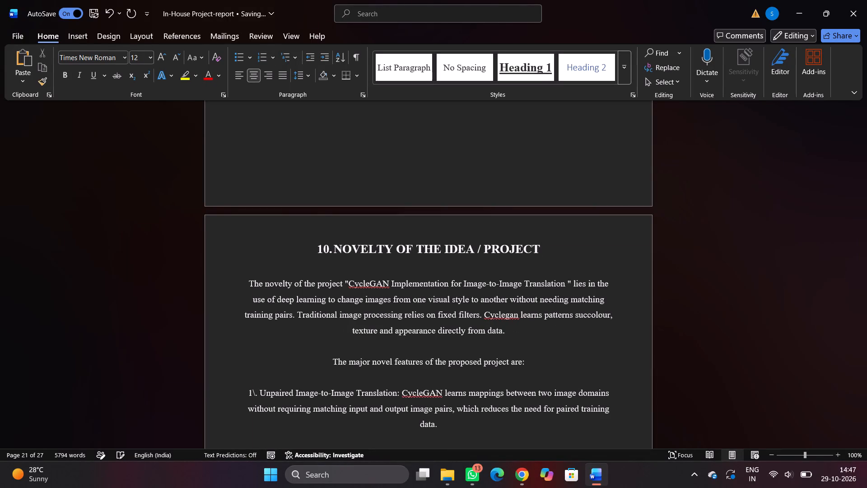
key("h")
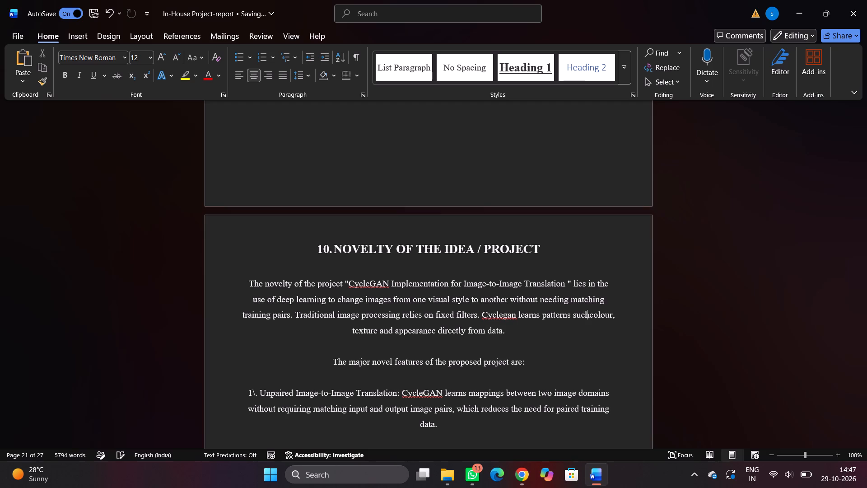
key("space")
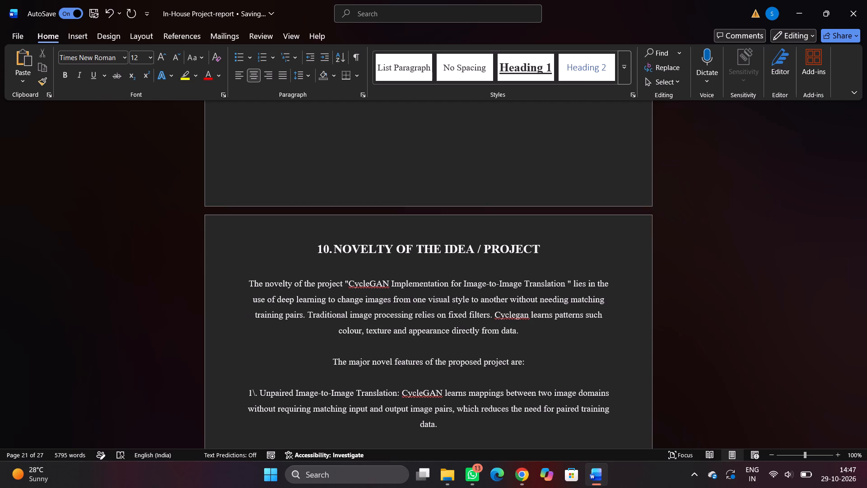
key("space")
key("space")
key("space")
key("space")
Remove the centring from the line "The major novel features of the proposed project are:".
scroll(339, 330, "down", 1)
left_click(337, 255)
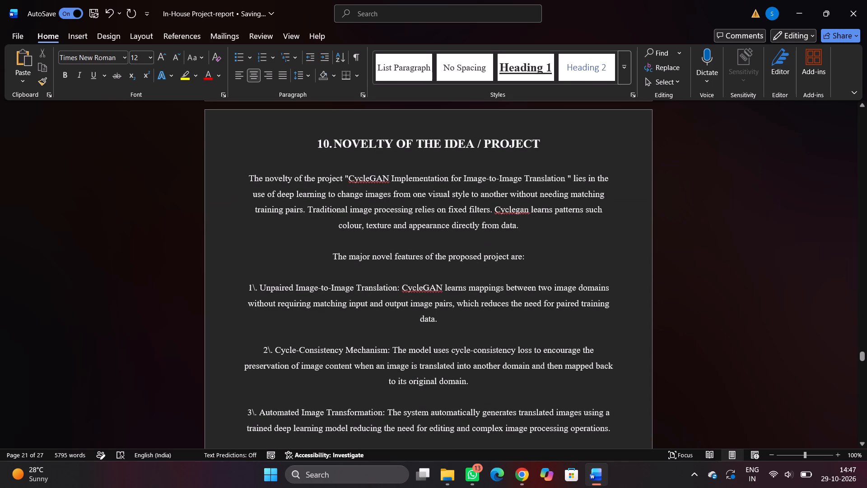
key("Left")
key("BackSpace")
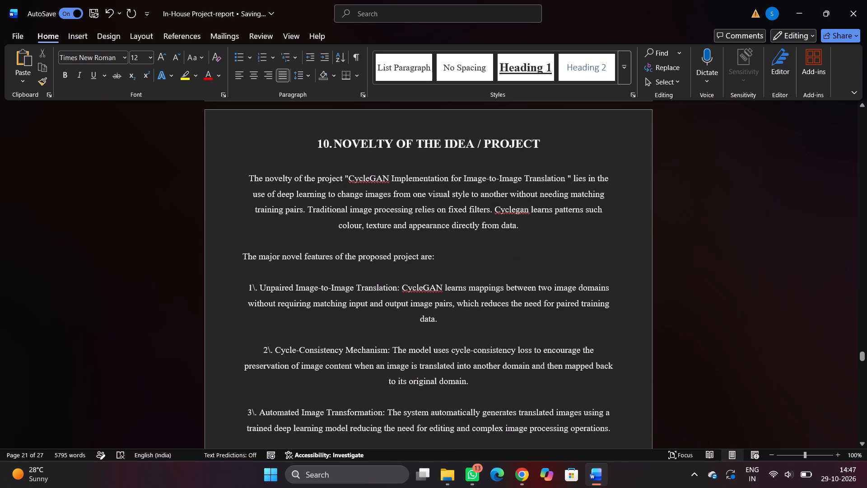
Delete the stray backslash after the numbers of novelty features 7, 6, 5 and 4, leaving each as a number and full stop.
scroll(337, 255, "down", 5)
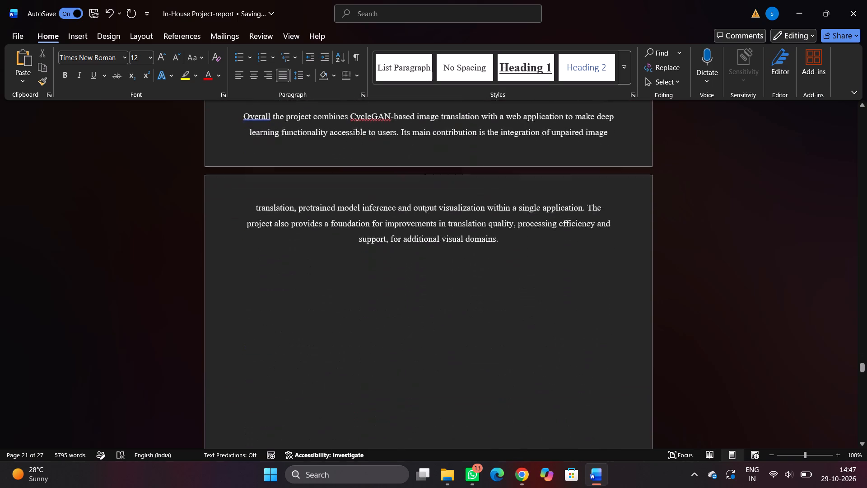
scroll(337, 255, "down", 1)
scroll(337, 255, "up", 2)
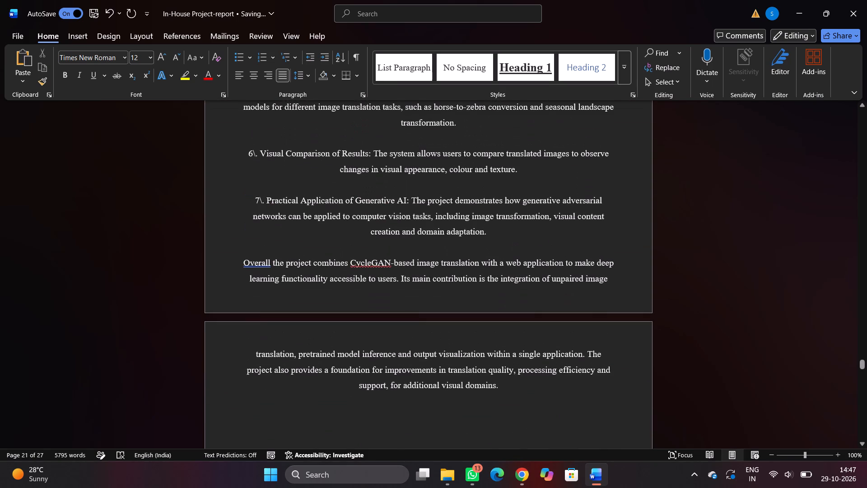
left_click(262, 198)
key("BackSpace")
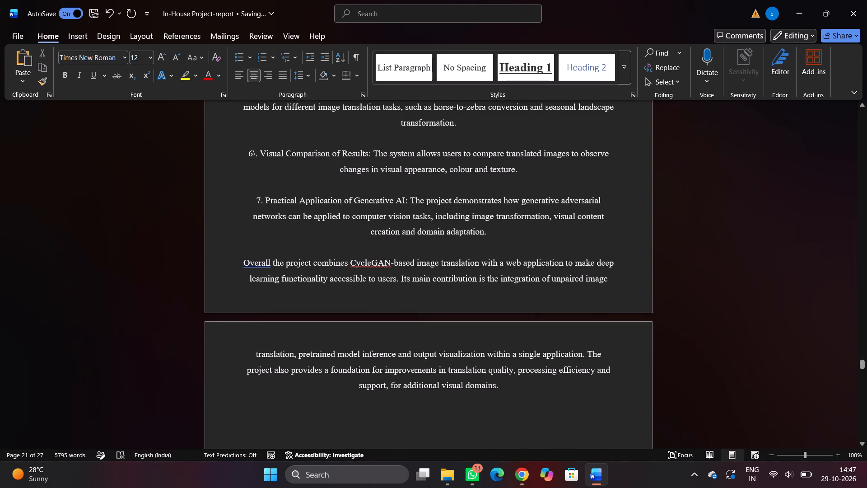
left_click(256, 153)
key("BackSpace")
scroll(256, 153, "up", 2)
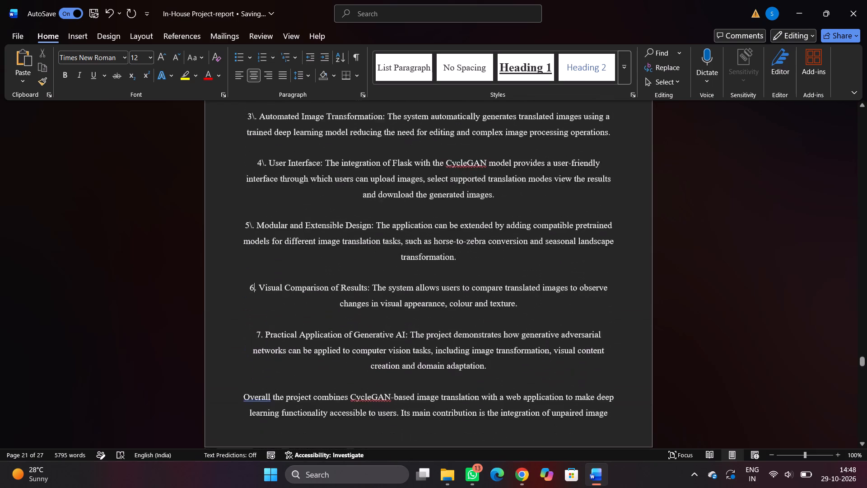
scroll(256, 153, "up", 1)
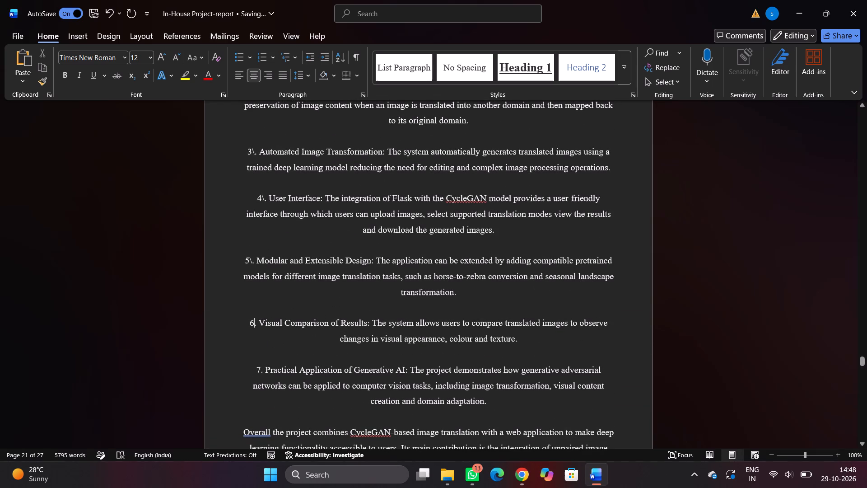
left_click(251, 261)
key("BackSpace")
scroll(251, 261, "up", 2)
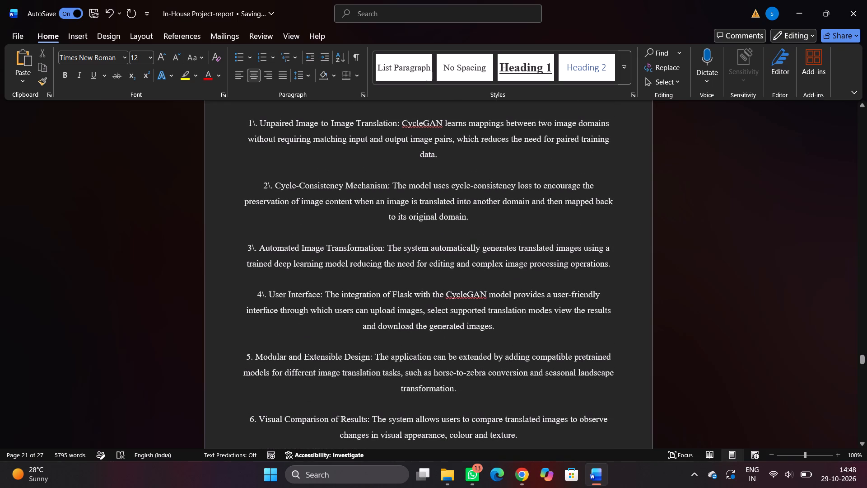
left_click(263, 296)
key("BackSpace")
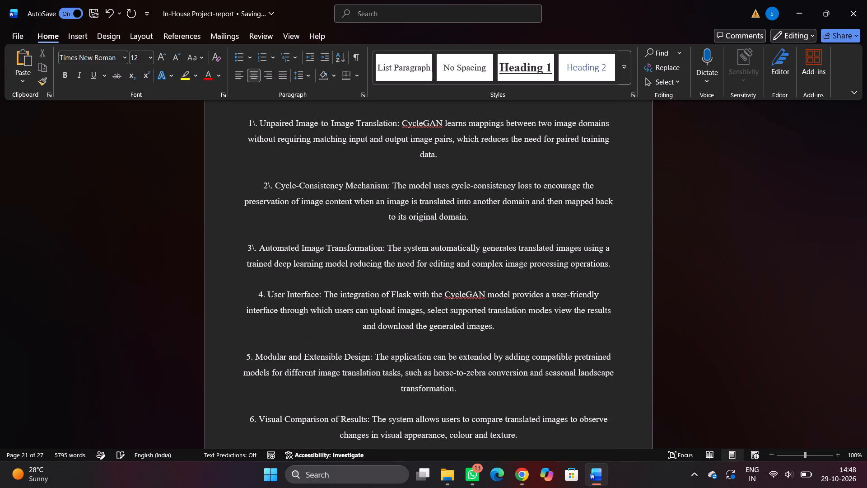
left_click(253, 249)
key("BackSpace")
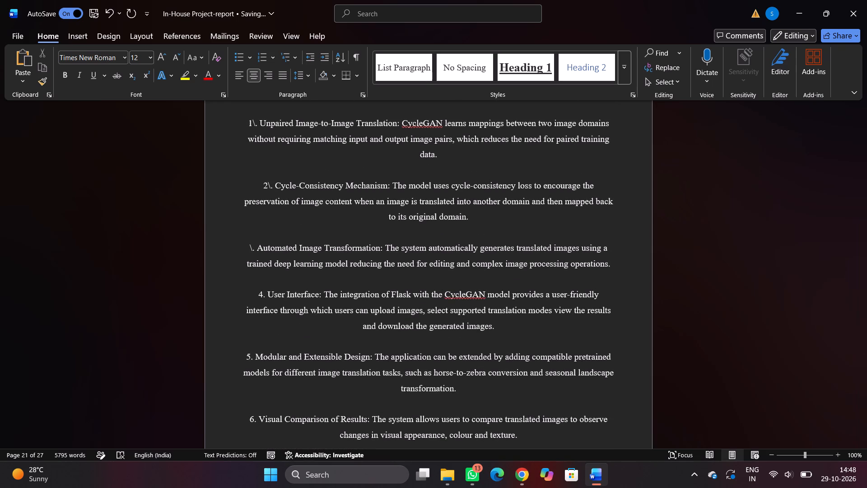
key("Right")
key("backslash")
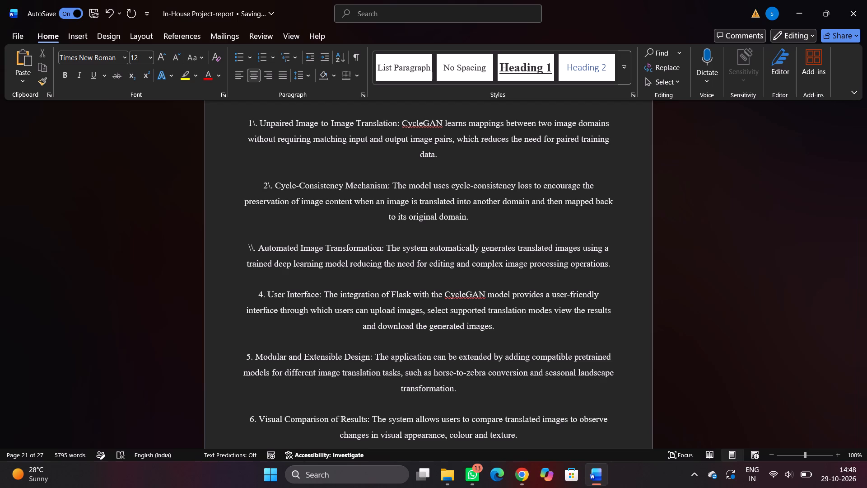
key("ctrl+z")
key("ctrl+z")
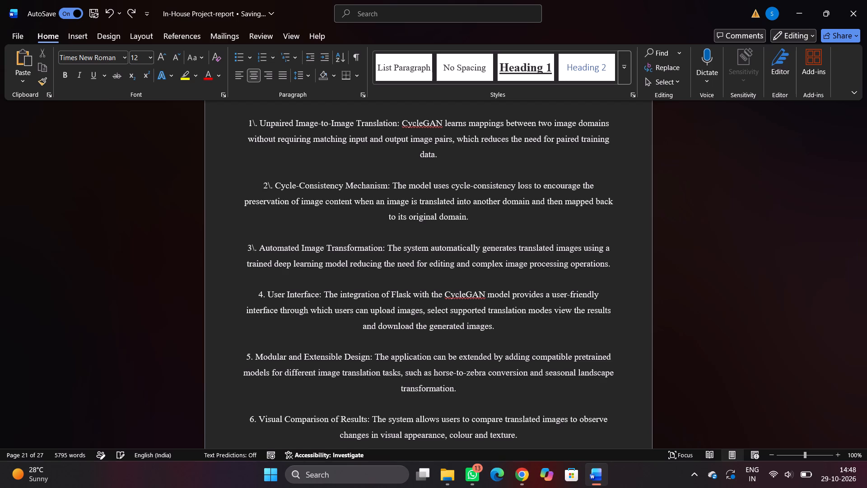
Delete the stray backslash after the numbers of novelty features 3, 2 and 1.
key("Right")
key("BackSpace")
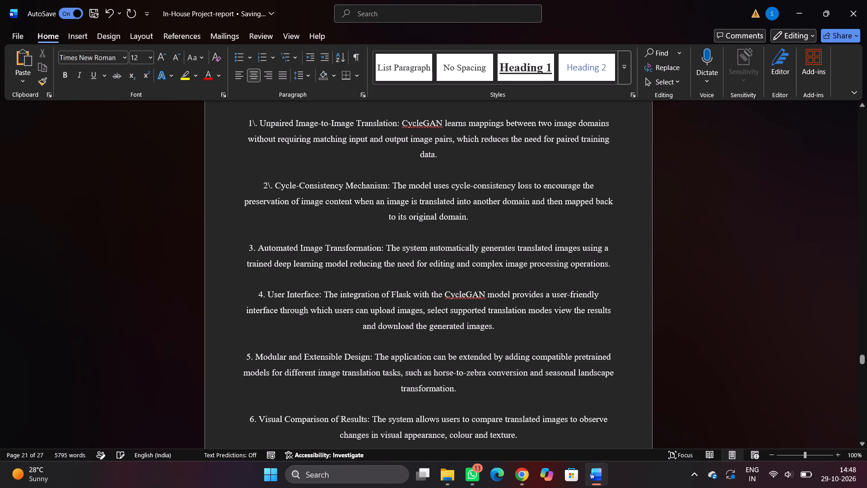
left_click(271, 183)
key("BackSpace")
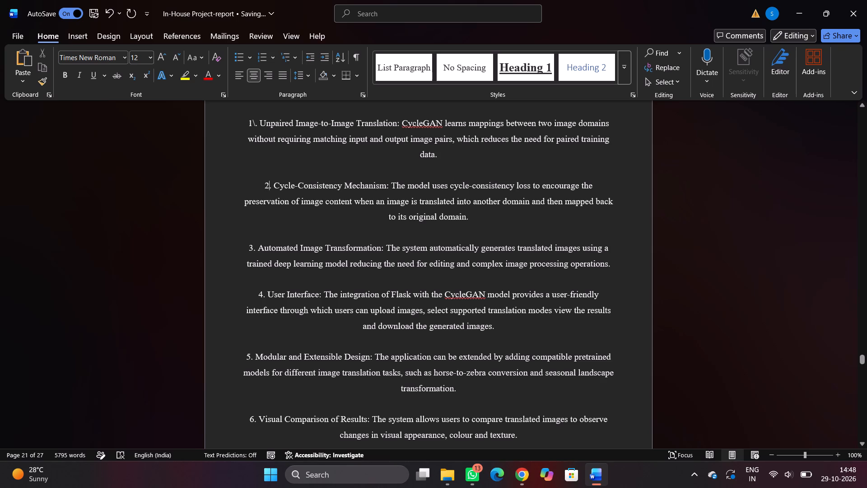
left_click(253, 123)
key("Right")
key("BackSpace")
Justify all body text of section 10, from the paragraph under the heading to the closing "Overall" paragraph.
scroll(253, 123, "up", 1)
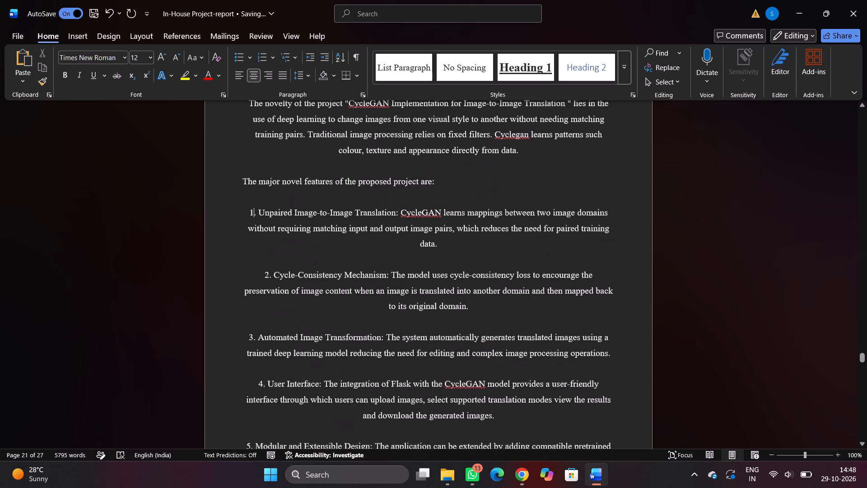
scroll(253, 123, "up", 1)
left_click_drag(246, 202, 283, 282)
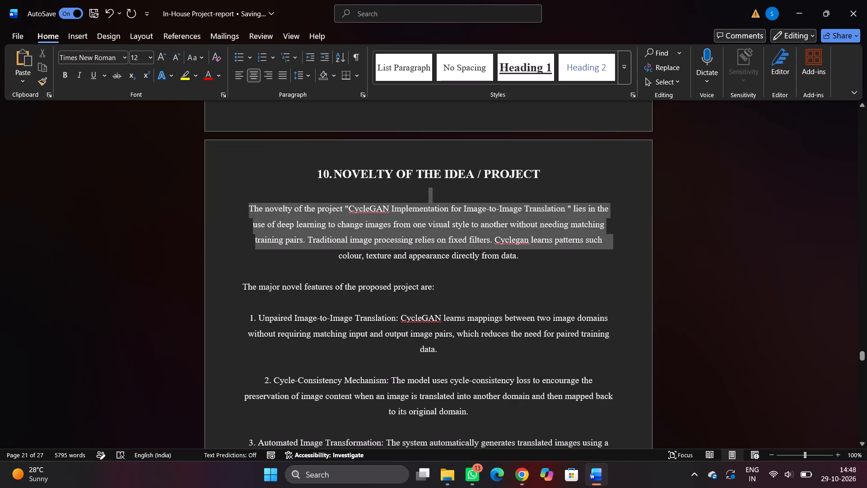
left_click_drag(283, 282, 461, 436)
scroll(302, 303, "right", 2)
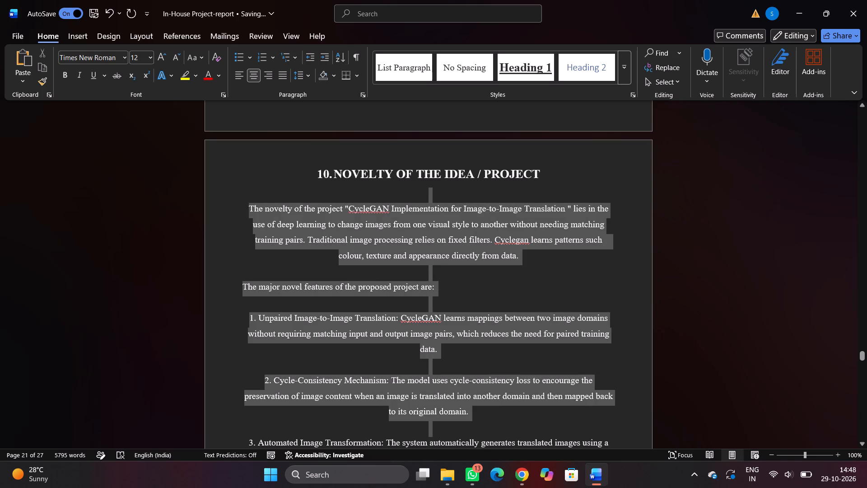
left_click_drag(461, 436, 506, 407)
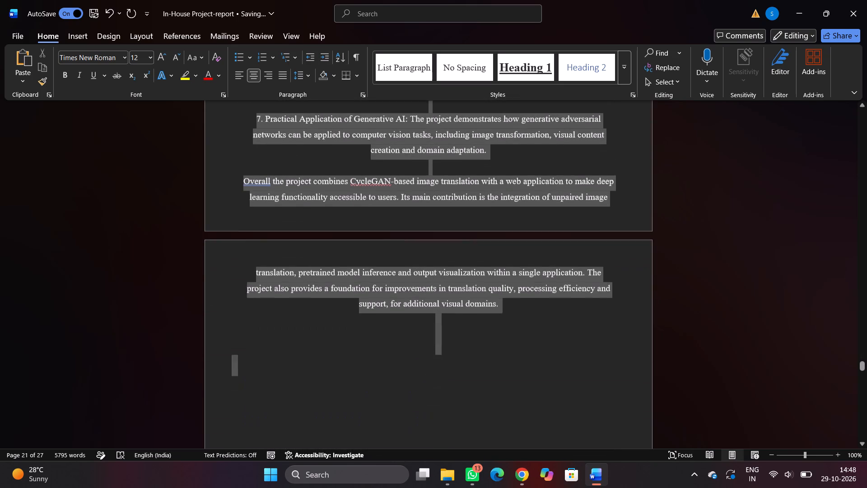
left_click_drag(506, 407, 510, 327)
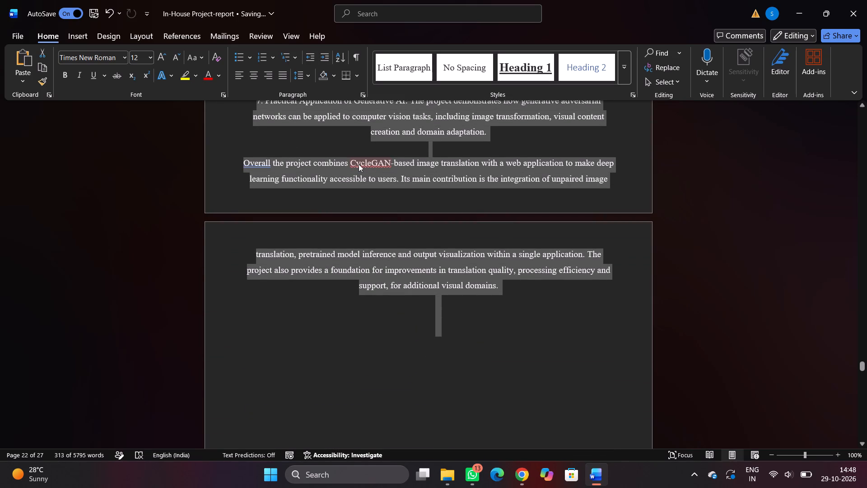
left_click(277, 79)
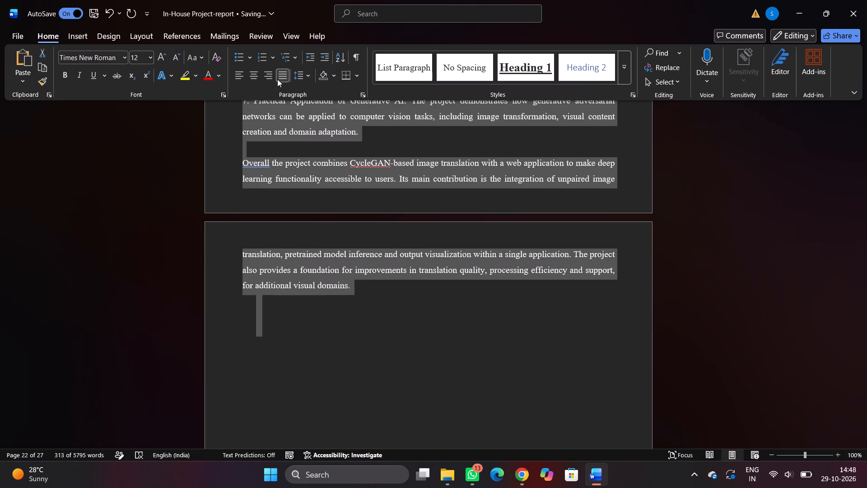
left_click(262, 199)
scroll(262, 199, "up", 2)
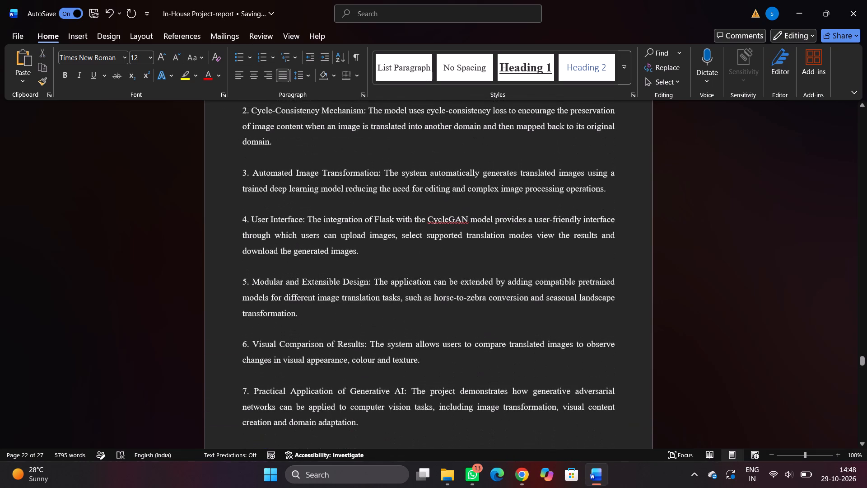
scroll(262, 199, "up", 2)
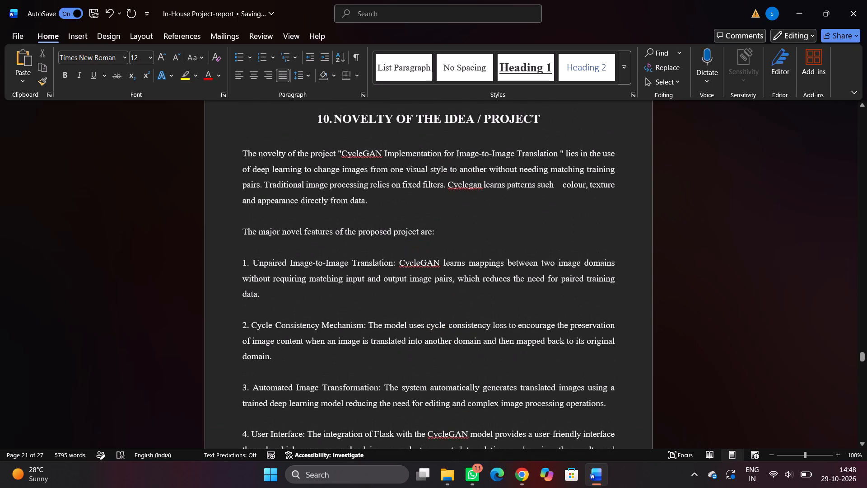
Make the line "The major novel features of the proposed project are:" in section 10 bold.
left_click_drag(440, 233, 270, 245)
left_click_drag(270, 245, 238, 239)
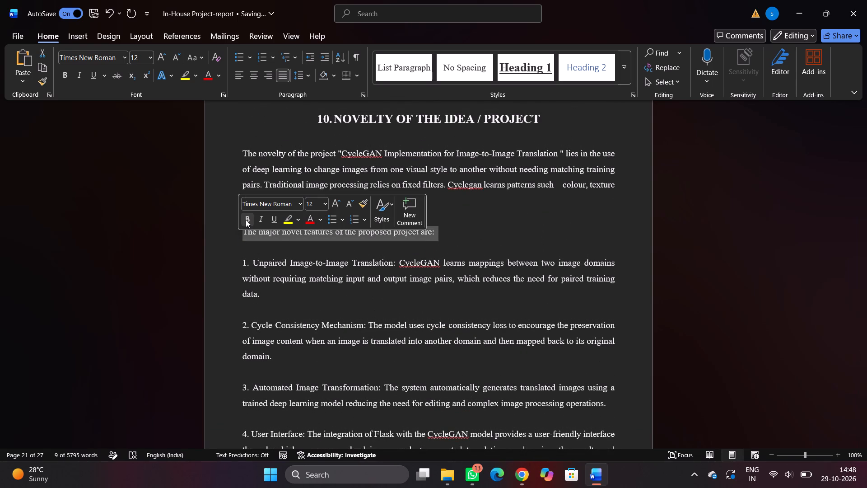
left_click(246, 220)
left_click(224, 299)
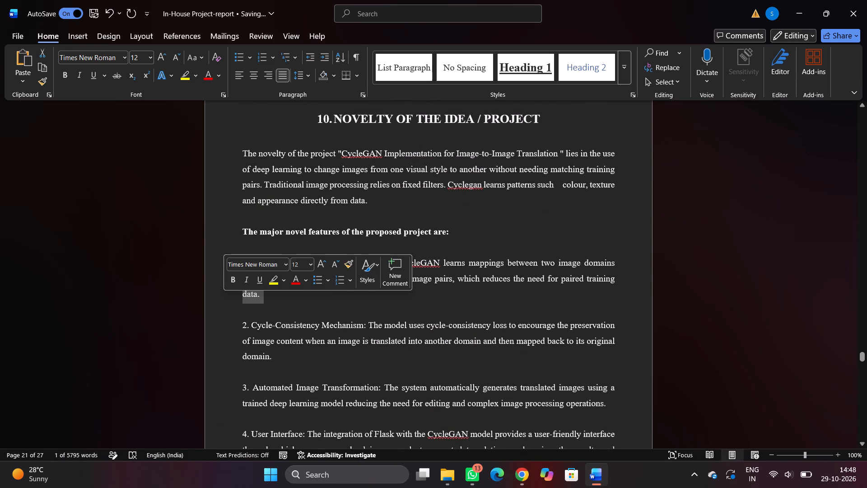
left_click(224, 327)
left_click(348, 248)
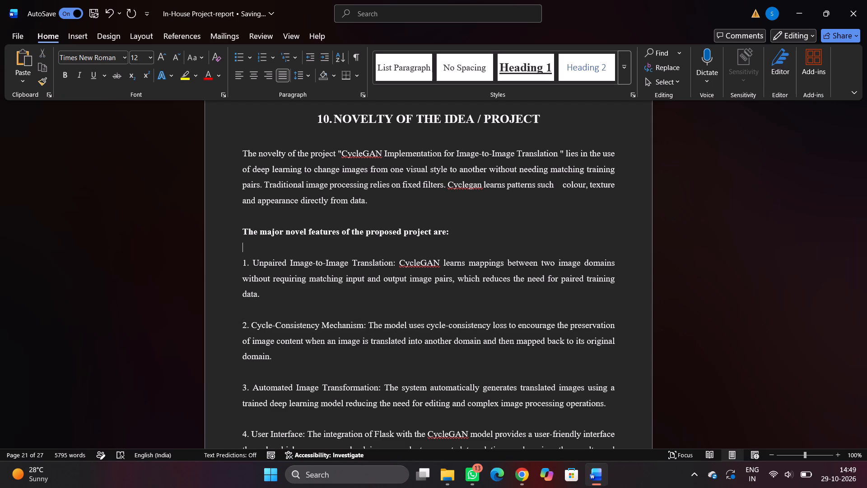
Review the formatting of the other report sections, from the paper summaries before section 3 through section 9, Proposed Modules.
scroll(348, 231, "down", 3)
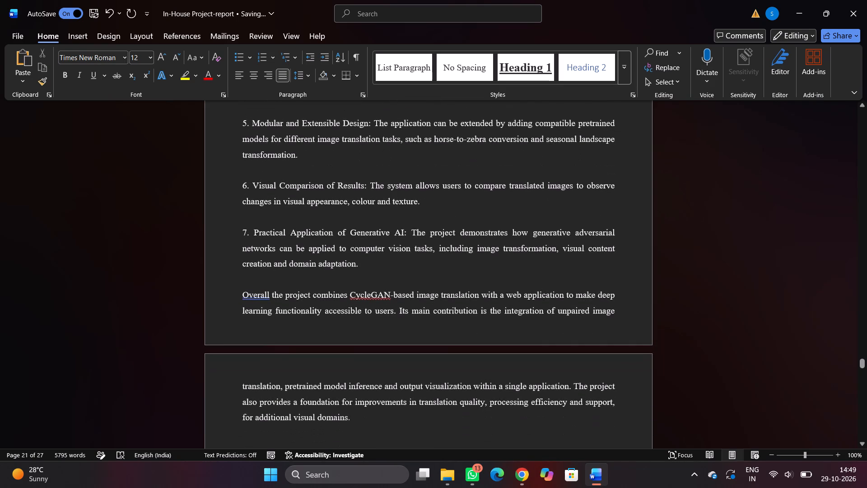
scroll(348, 231, "down", 2)
scroll(348, 231, "up", 20)
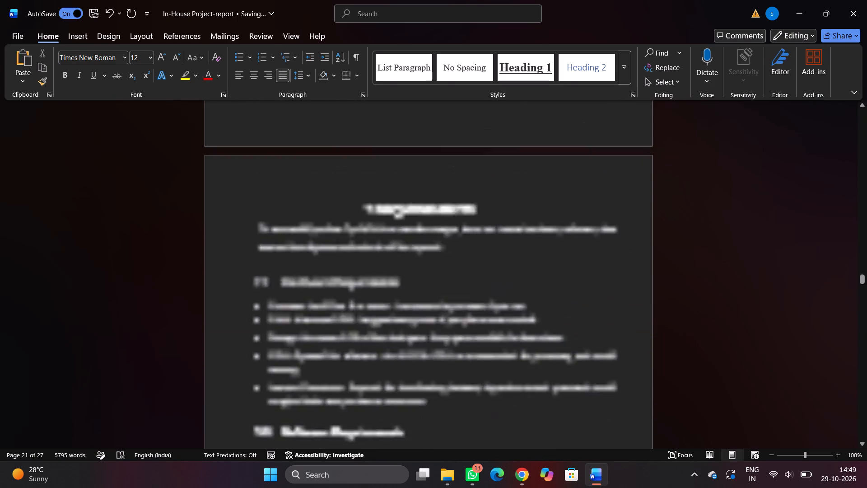
scroll(348, 231, "up", 6)
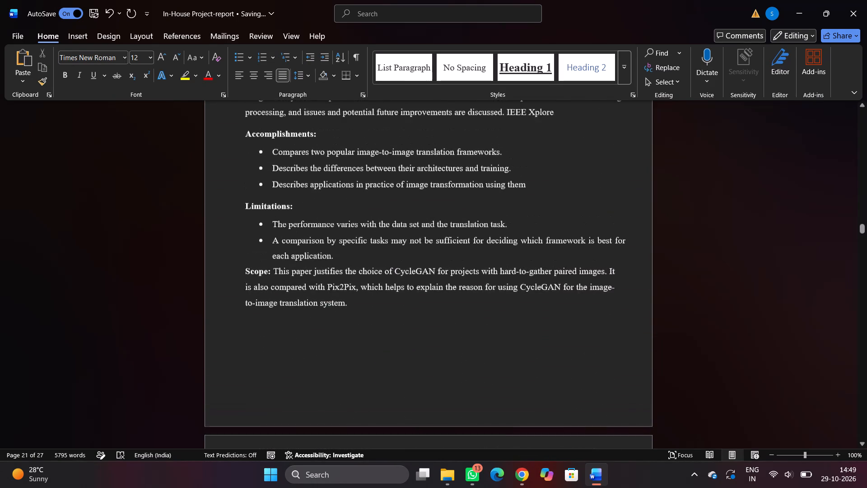
scroll(348, 231, "up", 3)
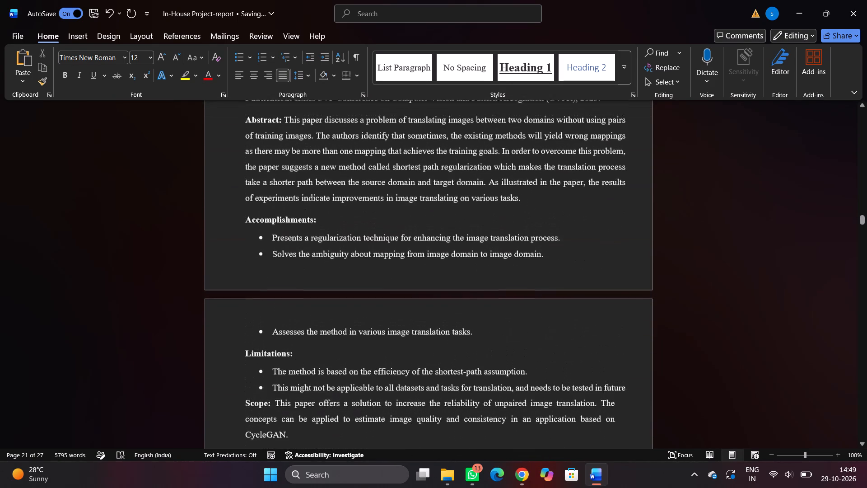
scroll(348, 231, "up", 1)
scroll(348, 231, "down", 6)
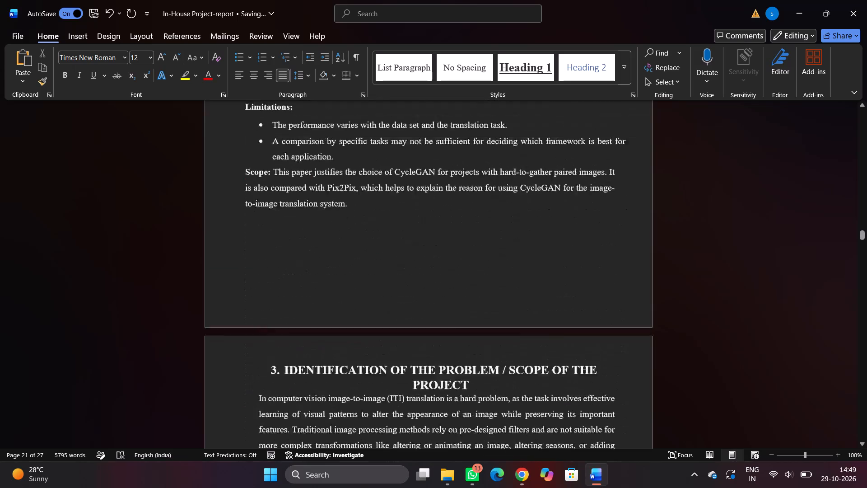
scroll(348, 231, "down", 5)
scroll(348, 231, "up", 3)
scroll(323, 262, "up", 1)
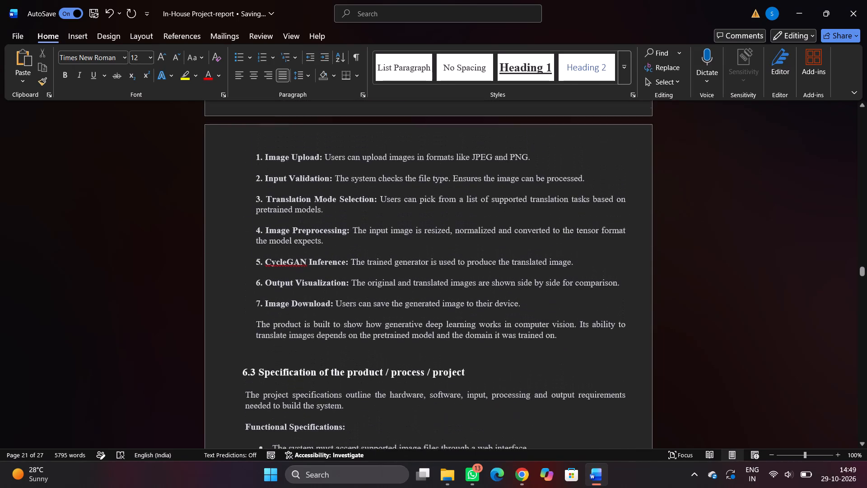
scroll(323, 262, "up", 1)
scroll(323, 262, "down", 5)
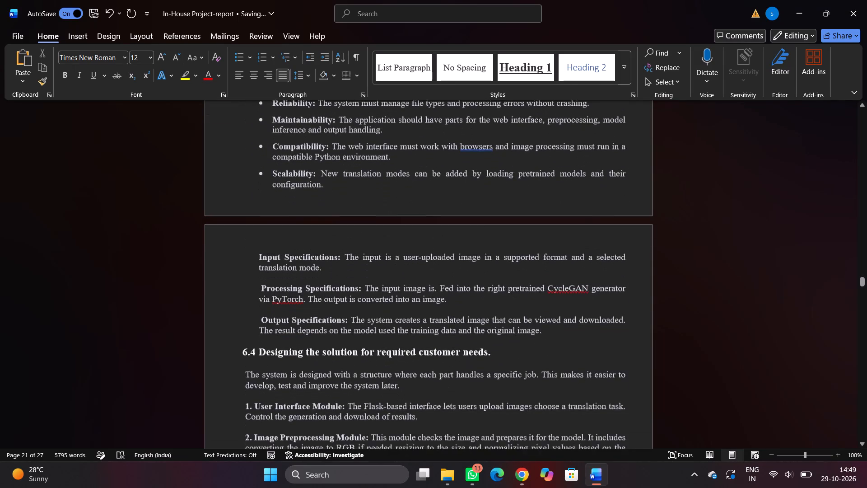
scroll(323, 262, "down", 4)
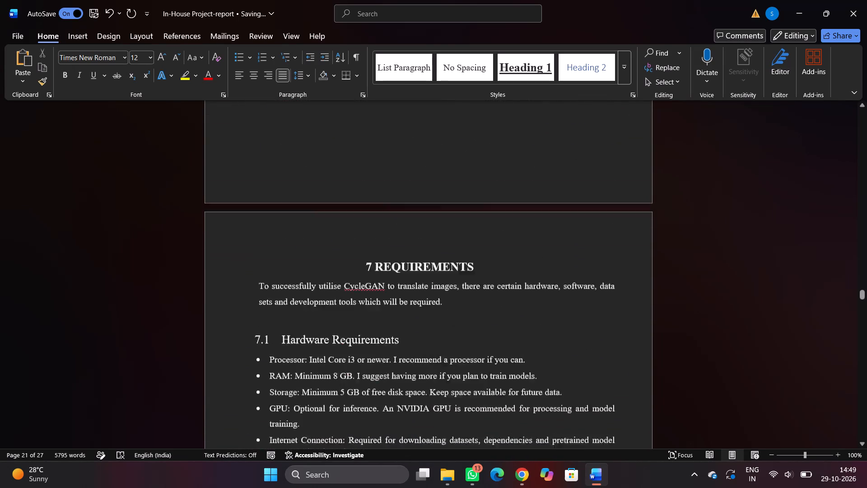
scroll(323, 262, "down", 3)
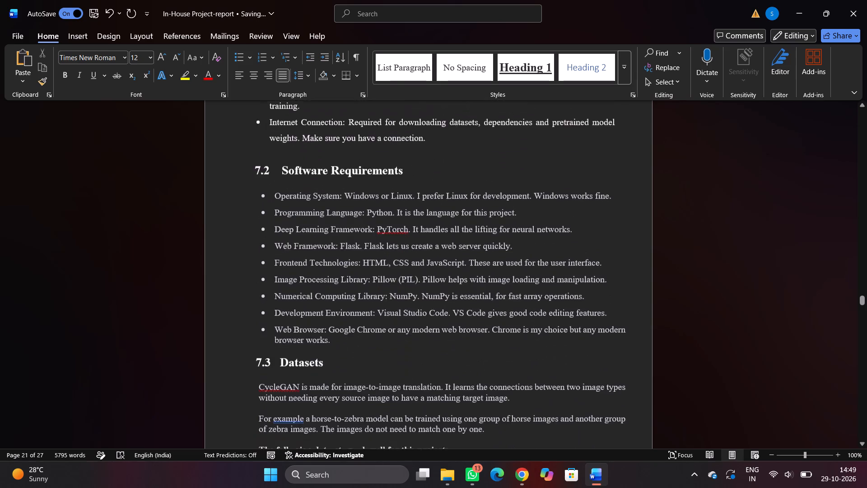
scroll(323, 262, "down", 5)
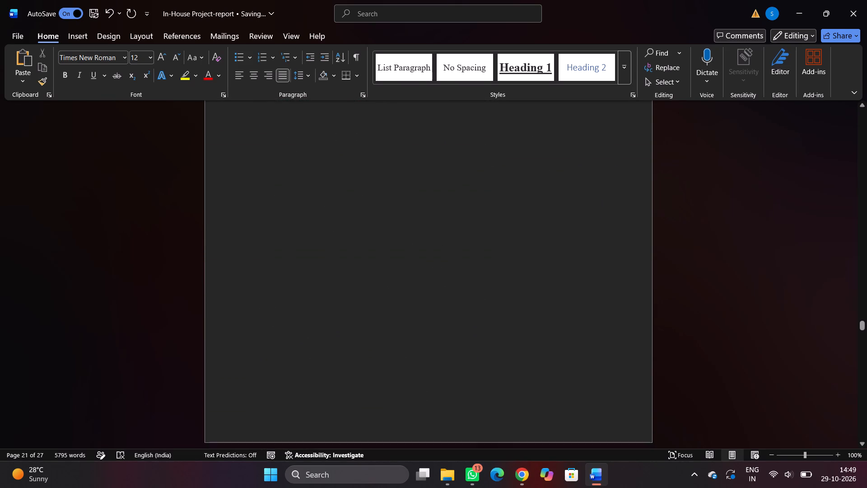
scroll(323, 262, "down", 3)
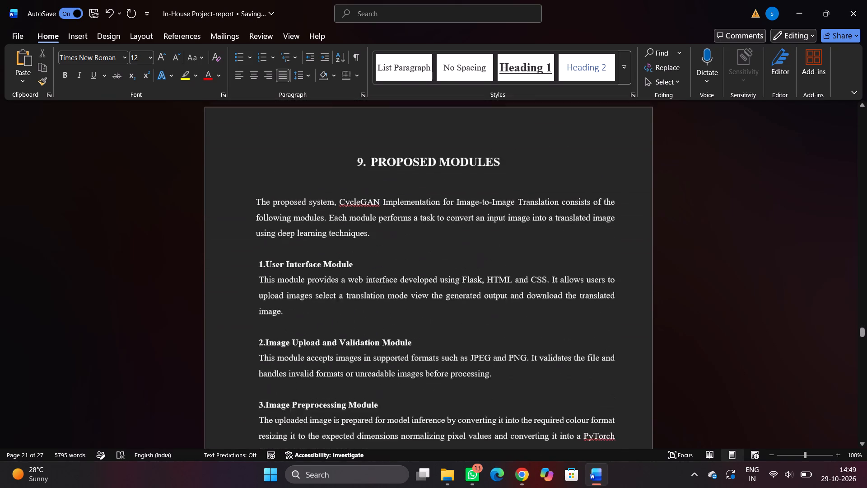
scroll(323, 262, "down", 2)
Delete the extra leading space before the section 9 heading "7. Image Download Module" so it aligns with its body text.
scroll(323, 262, "up", 1)
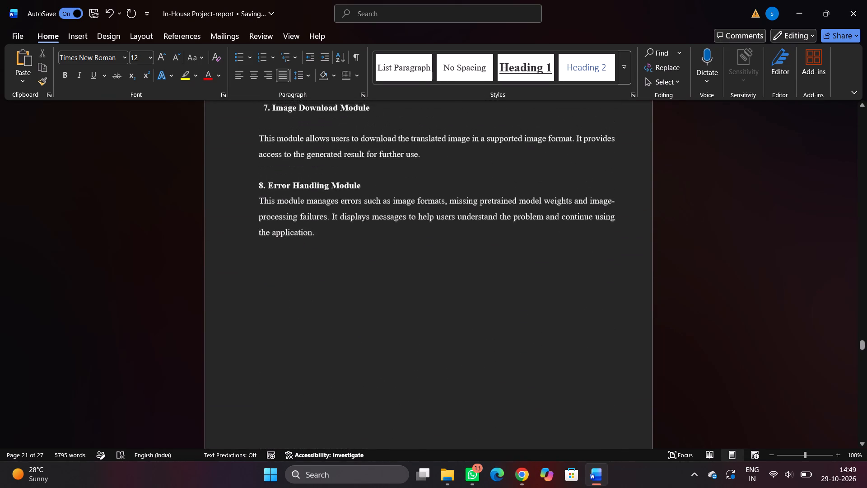
scroll(323, 262, "up", 1)
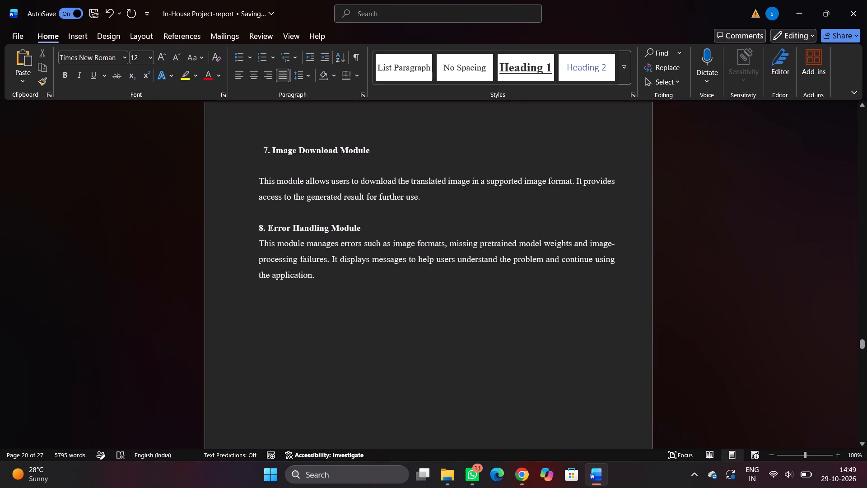
scroll(323, 262, "up", 2)
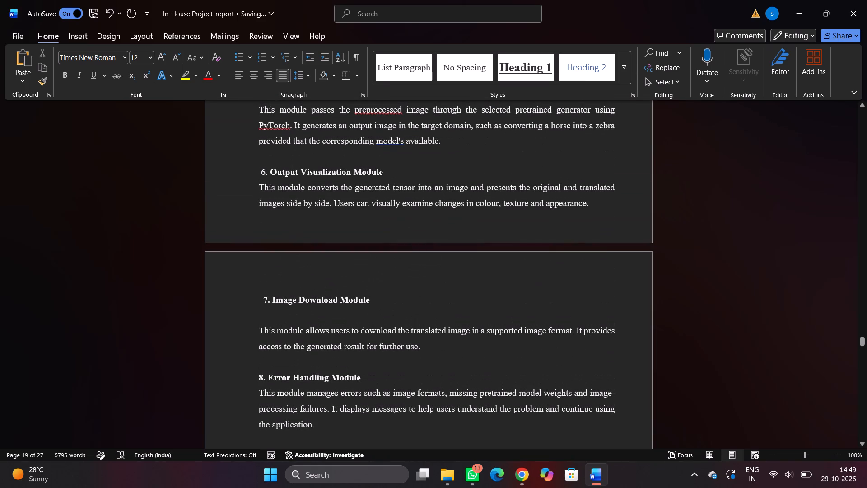
left_click(263, 298)
key("BackSpace")
key("BackSpace")
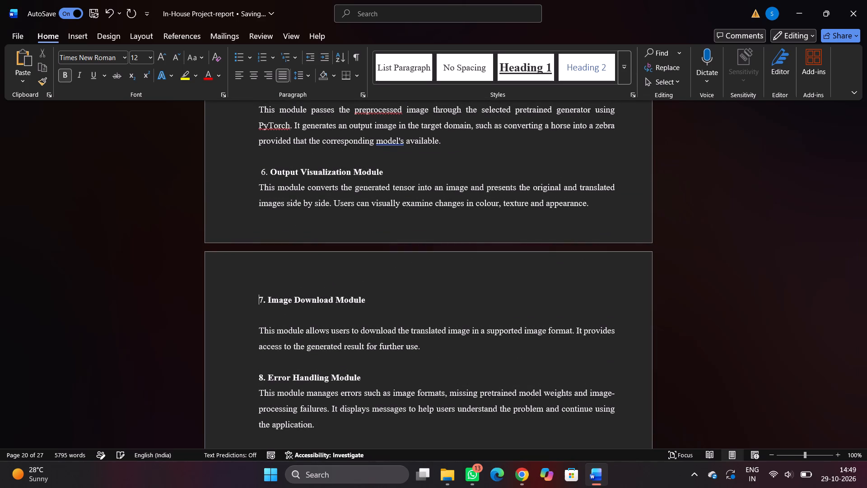
Bold the numbered titles of novelty features 1 to 3 in section 10, through the colon, leaving their descriptions regular.
scroll(263, 298, "down", 3)
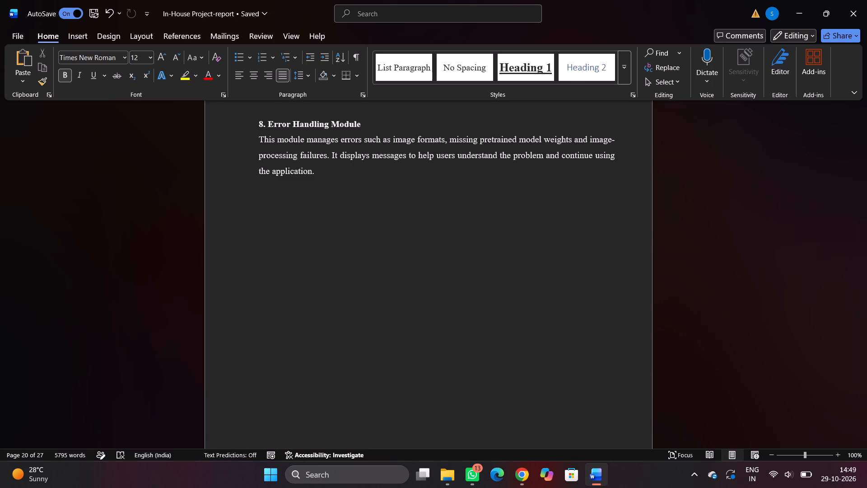
scroll(263, 298, "down", 3)
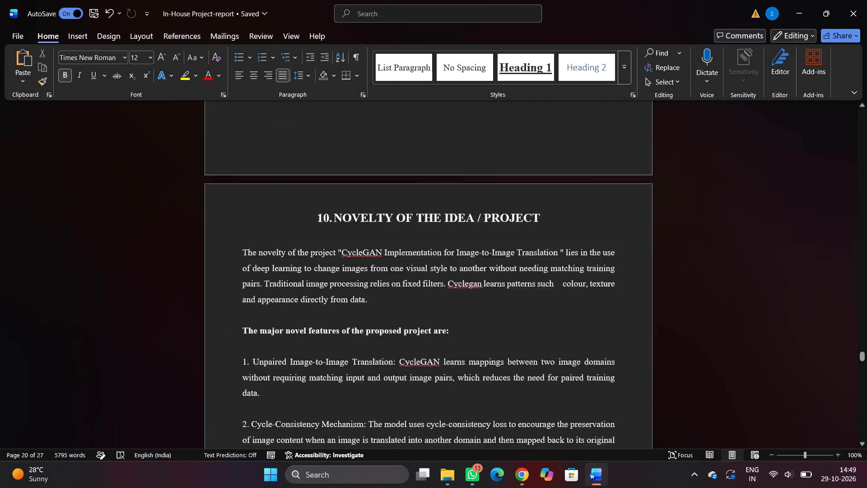
scroll(263, 298, "down", 1)
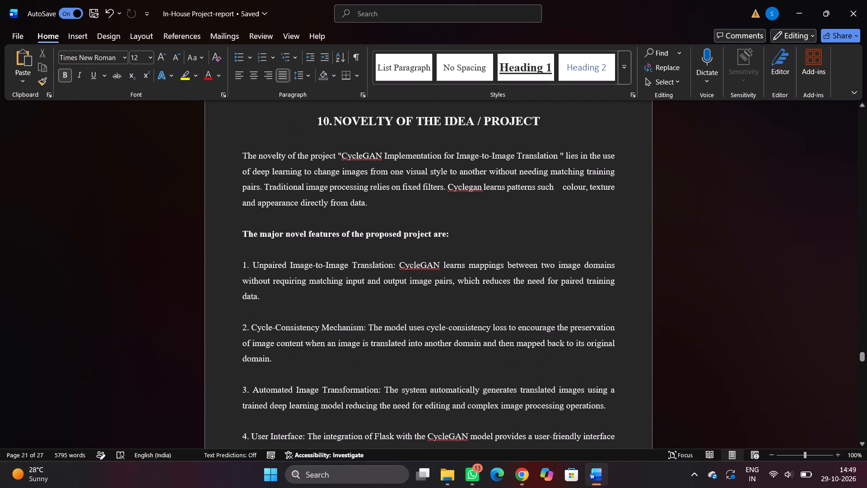
scroll(263, 298, "down", 1)
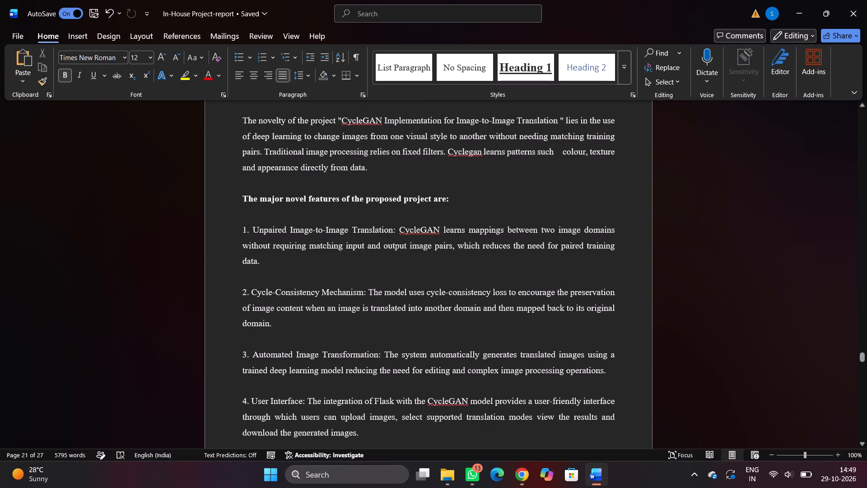
left_click(395, 230)
left_click_drag(397, 229, 236, 228)
left_click(246, 209)
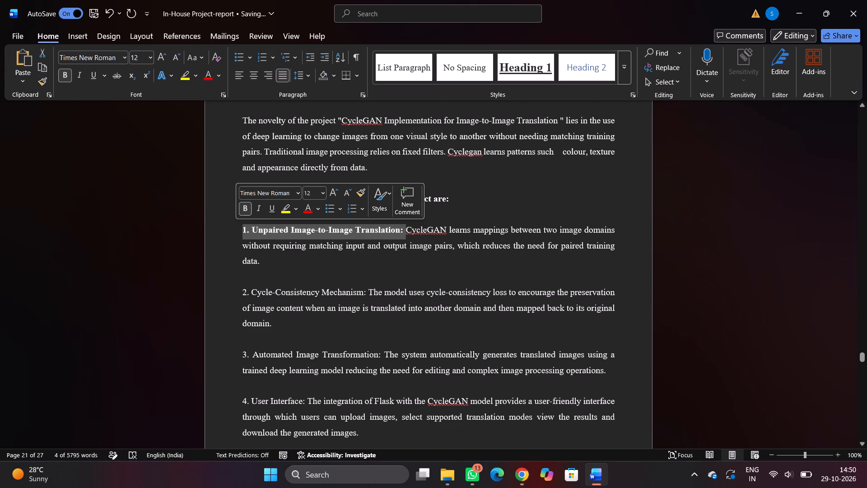
left_click_drag(365, 293, 236, 289)
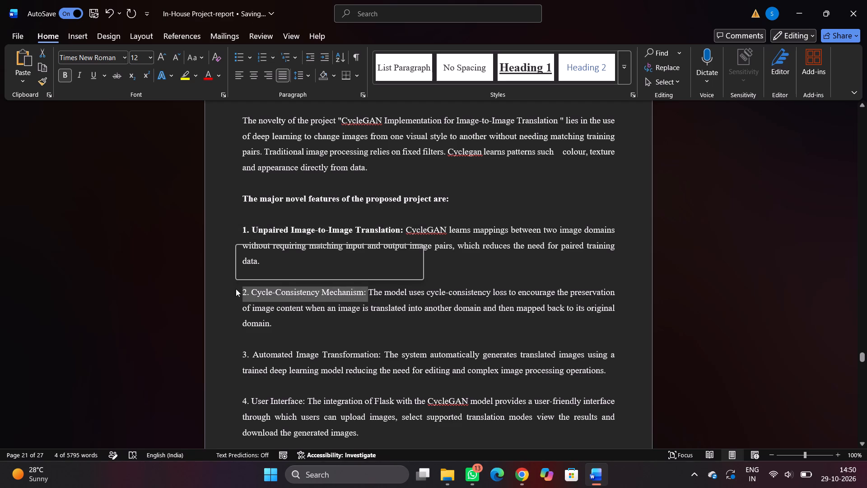
left_click(244, 267)
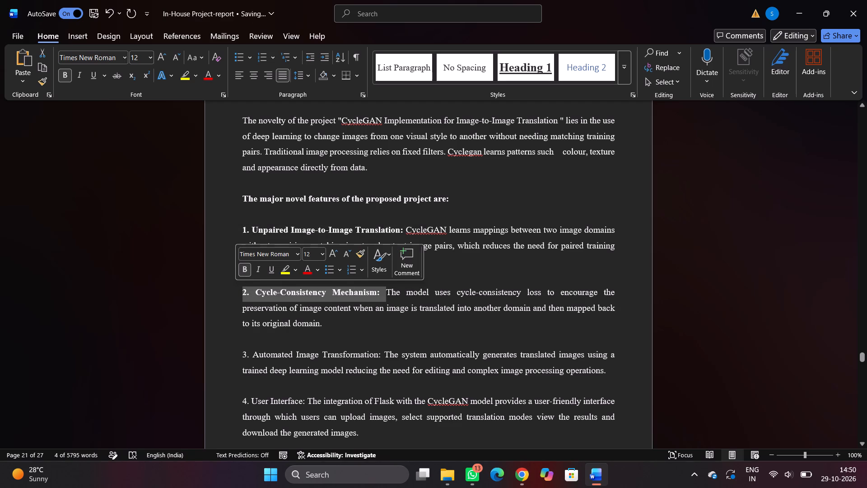
left_click_drag(382, 356, 188, 357)
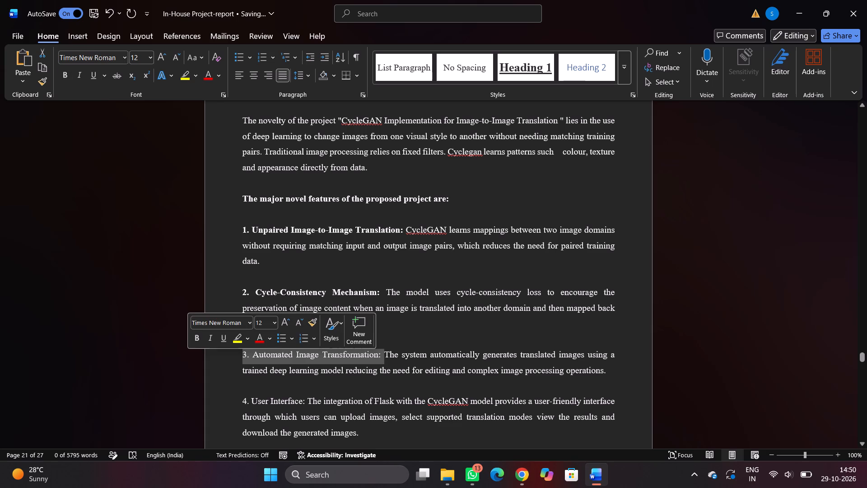
left_click(197, 338)
left_click(225, 378)
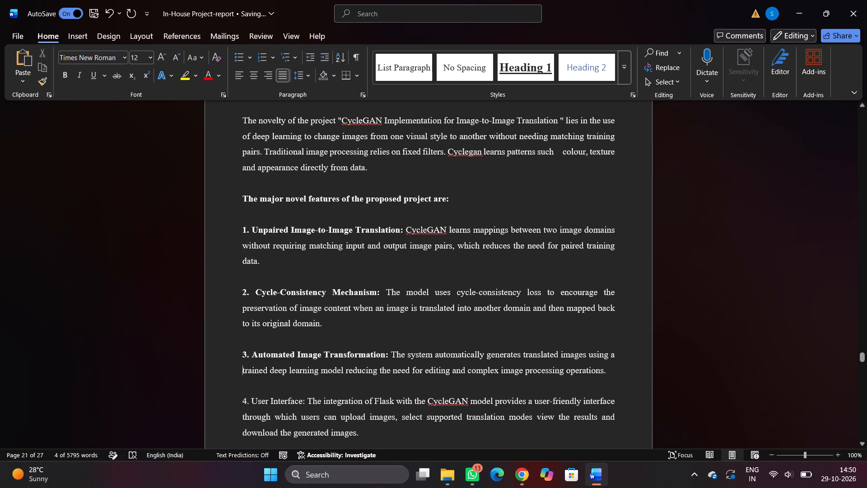
Bold the numbered titles of novelty features 4 to 6 in section 10, through the colon, leaving their descriptions regular.
scroll(225, 378, "down", 1)
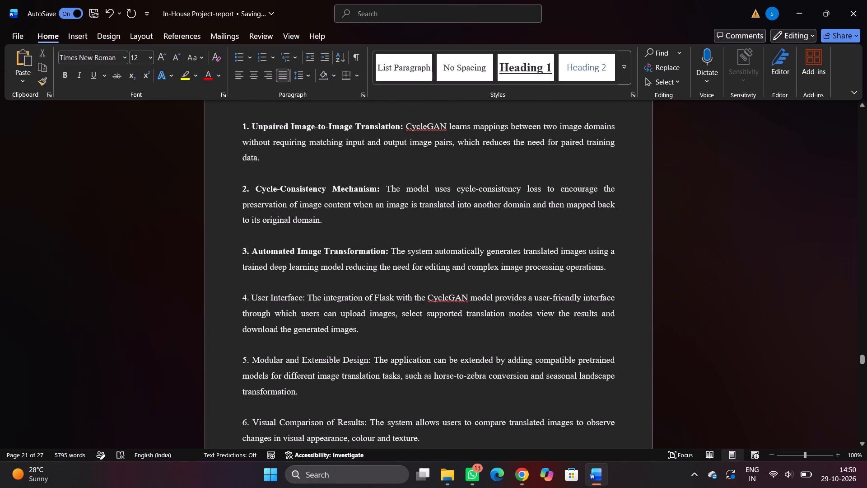
left_click_drag(305, 297, 219, 289)
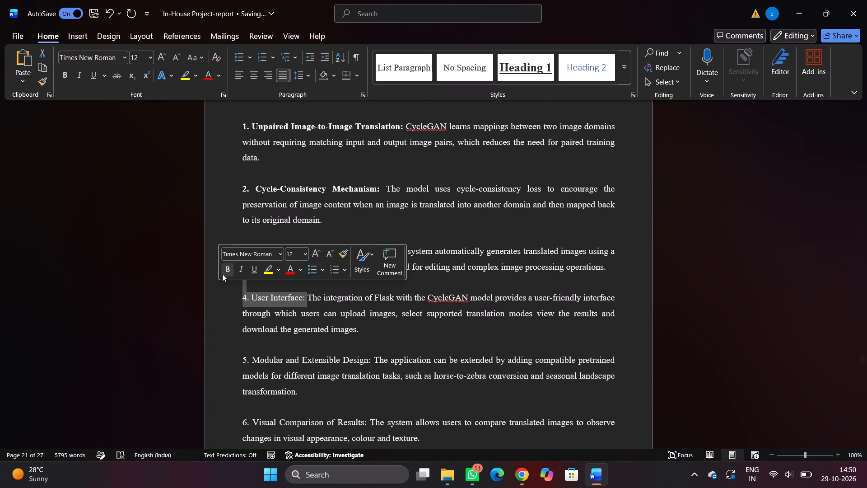
left_click(222, 274)
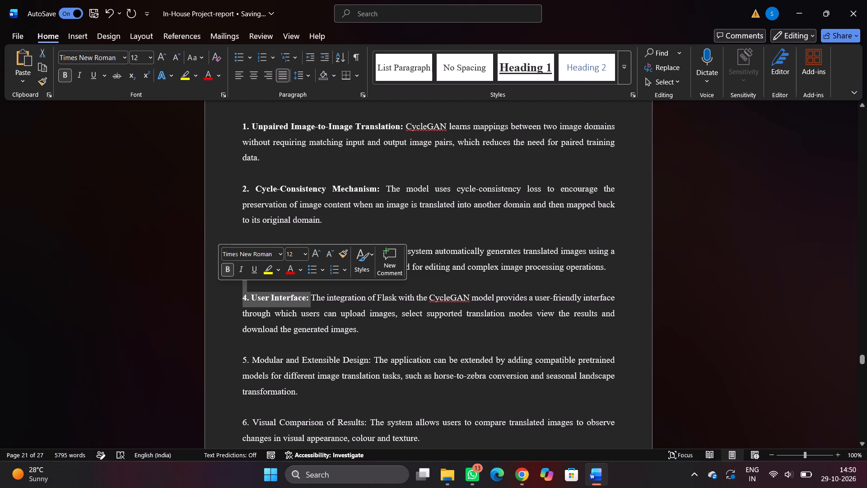
left_click_drag(369, 360, 247, 346)
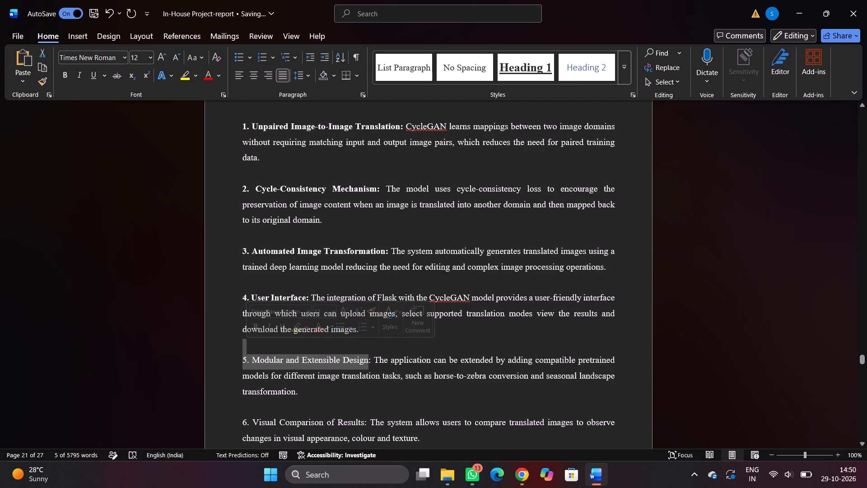
left_click(370, 362)
left_click_drag(370, 362, 272, 364)
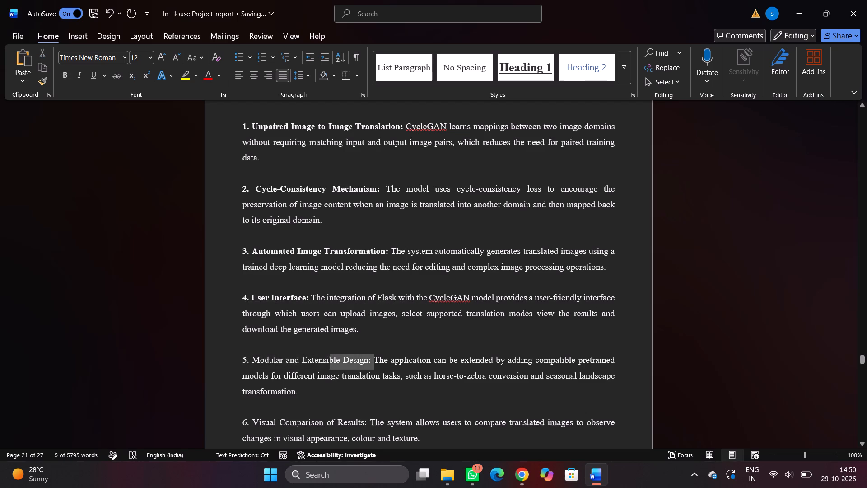
left_click_drag(272, 364, 226, 358)
left_click(231, 341)
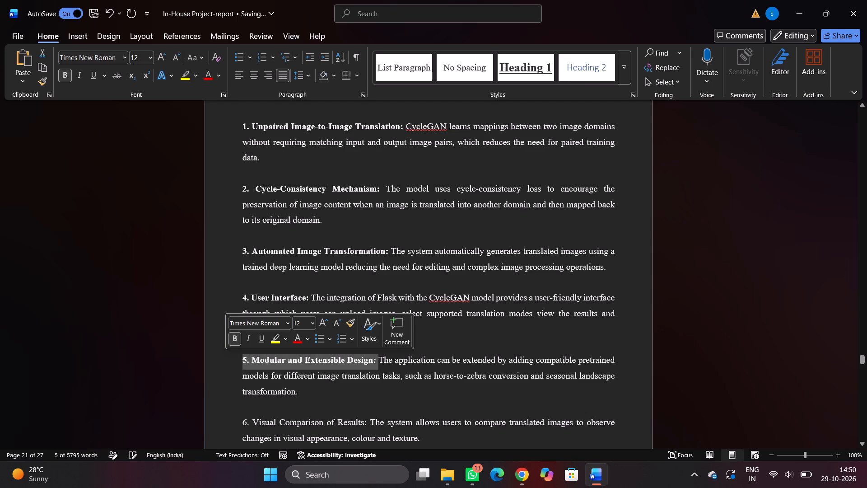
left_click_drag(366, 422, 238, 420)
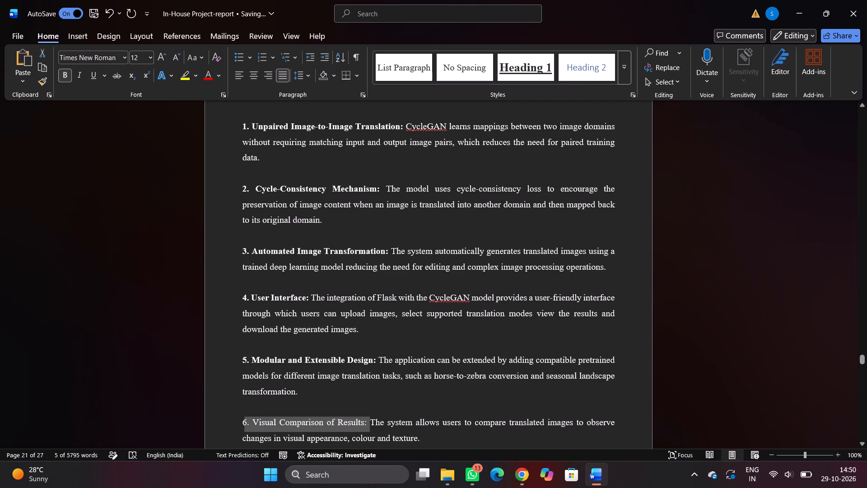
left_click_drag(238, 420, 227, 419)
left_click(236, 401)
left_click(226, 431)
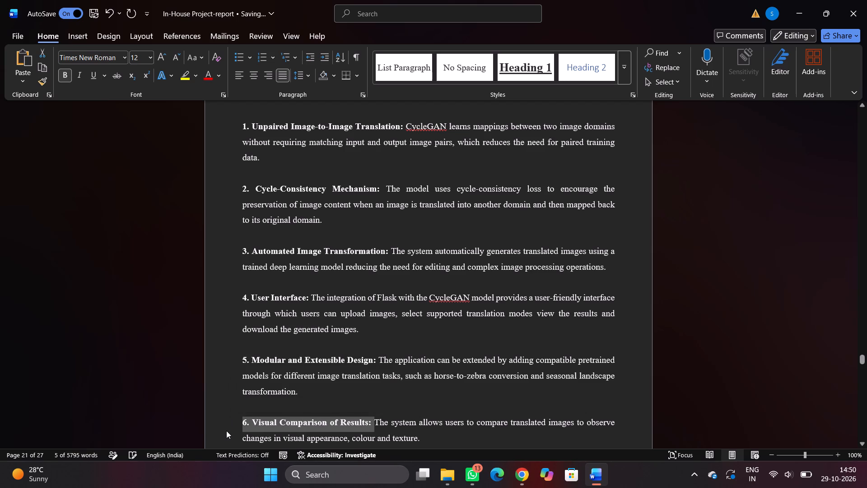
Delete the closing paragraph of section 10 that starts "Overall the project combines CycleGAN-based image translation".
scroll(226, 431, "down", 3)
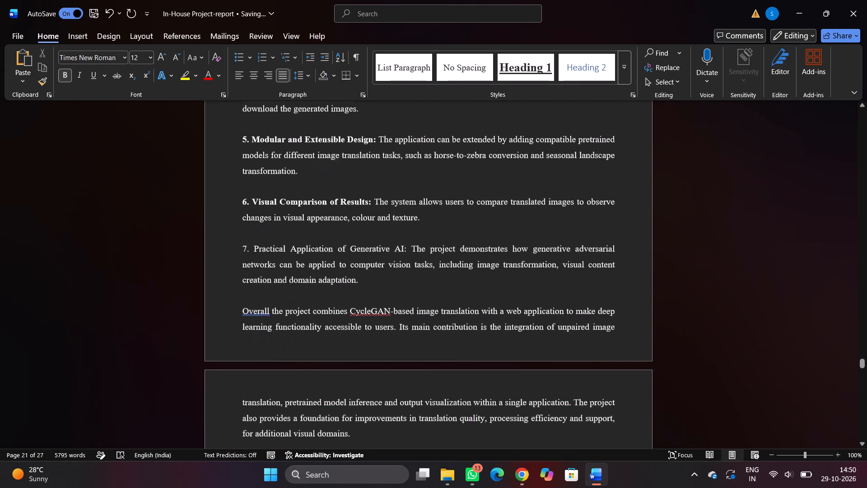
scroll(281, 336, "down", 1)
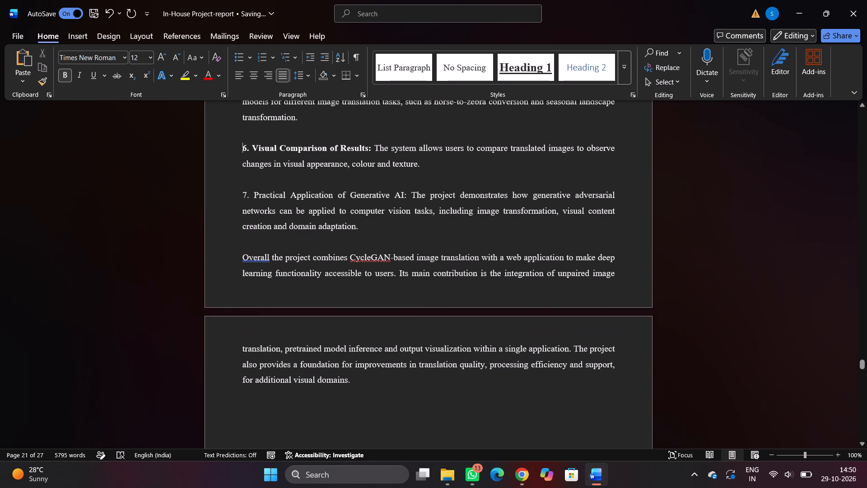
left_click_drag(354, 385, 238, 258)
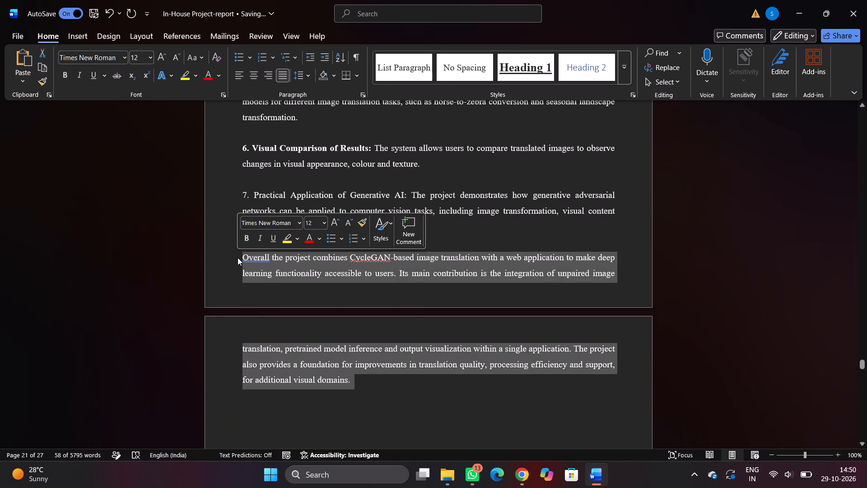
key("BackSpace")
Review the preceding report pages, from the section 10 novelty features back through section 9 to the datasets before section 7.4.
scroll(238, 258, "up", 2)
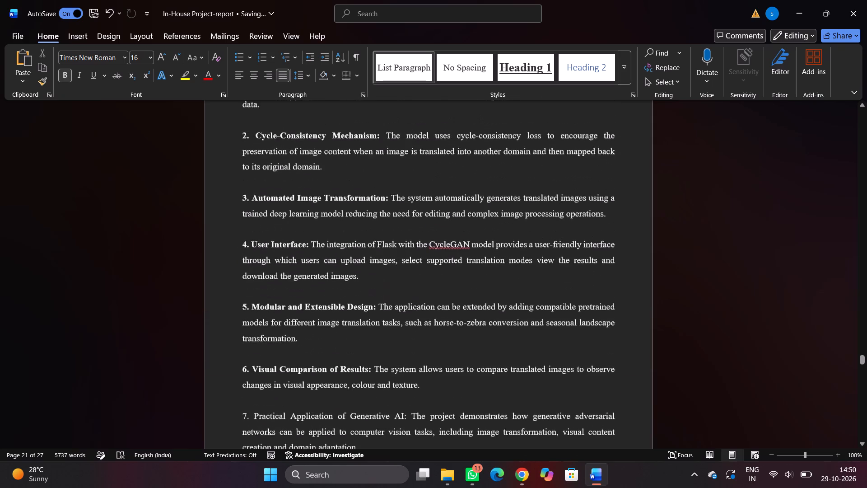
scroll(238, 258, "up", 4)
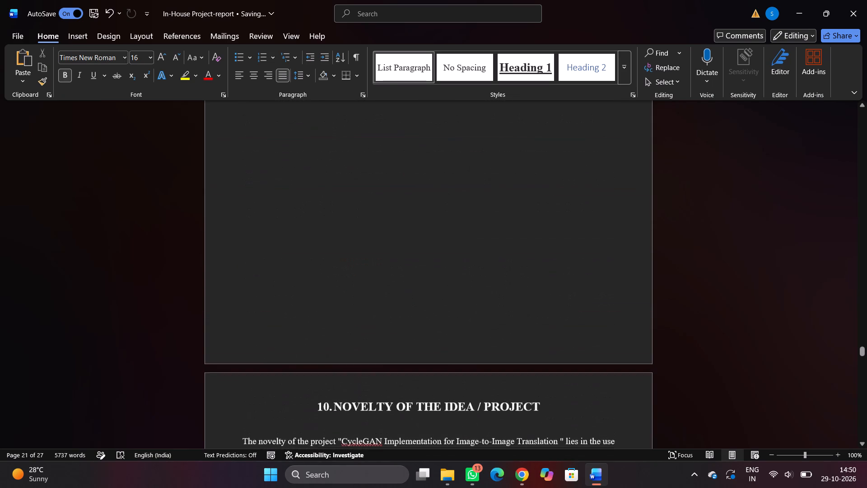
scroll(238, 258, "up", 4)
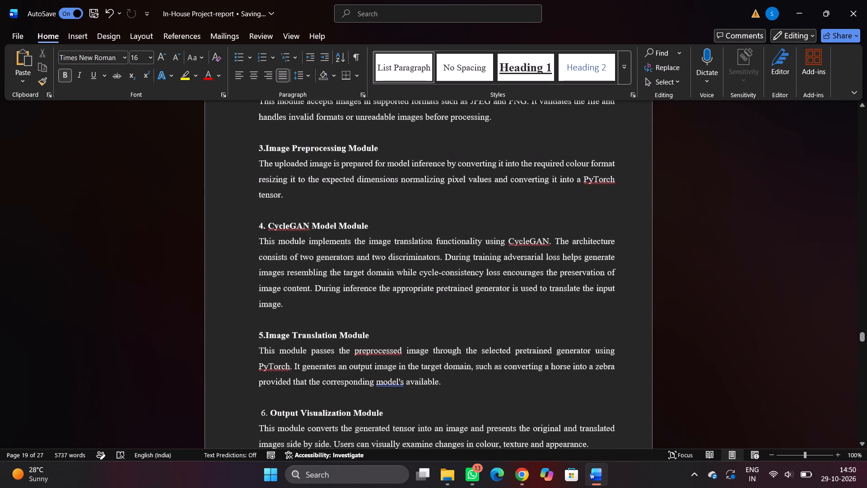
scroll(238, 258, "up", 4)
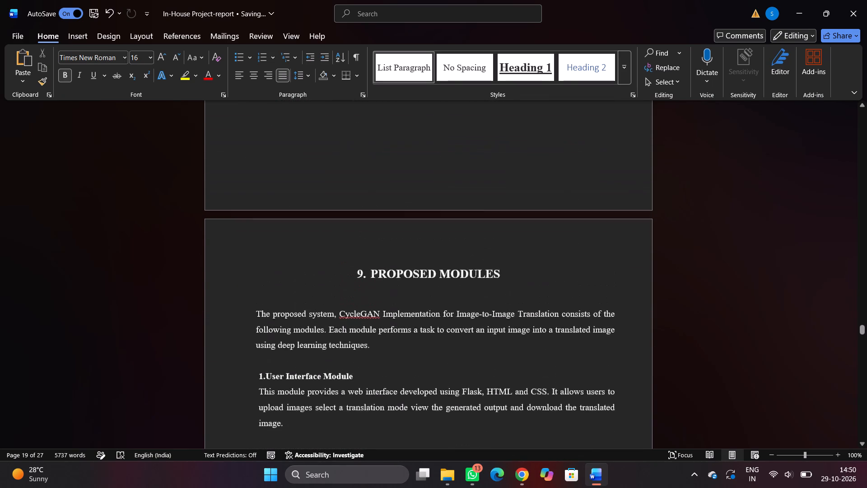
scroll(238, 258, "up", 3)
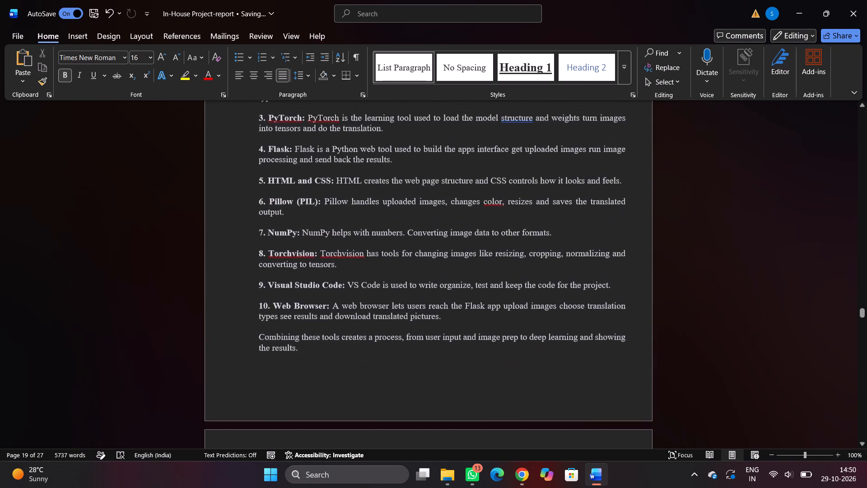
scroll(238, 258, "up", 4)
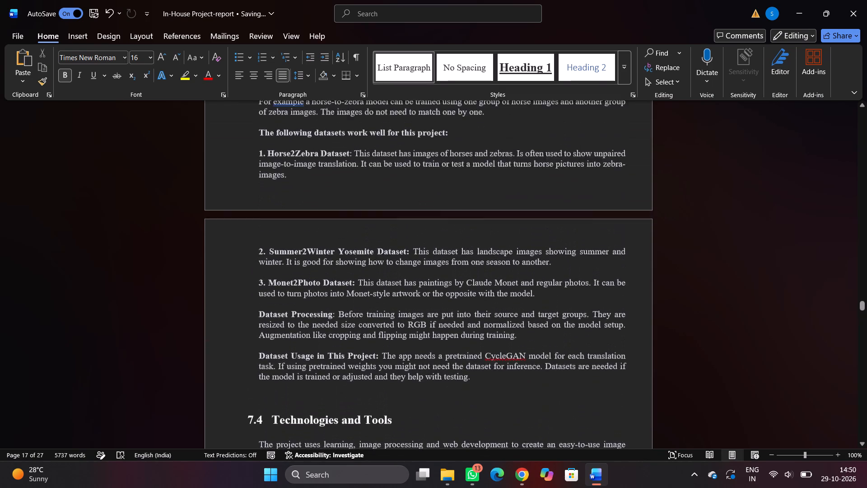
Delete modules 7, Image Download Module, and 8, Error Handling Module, with their descriptions from section 9.
scroll(238, 258, "down", 3)
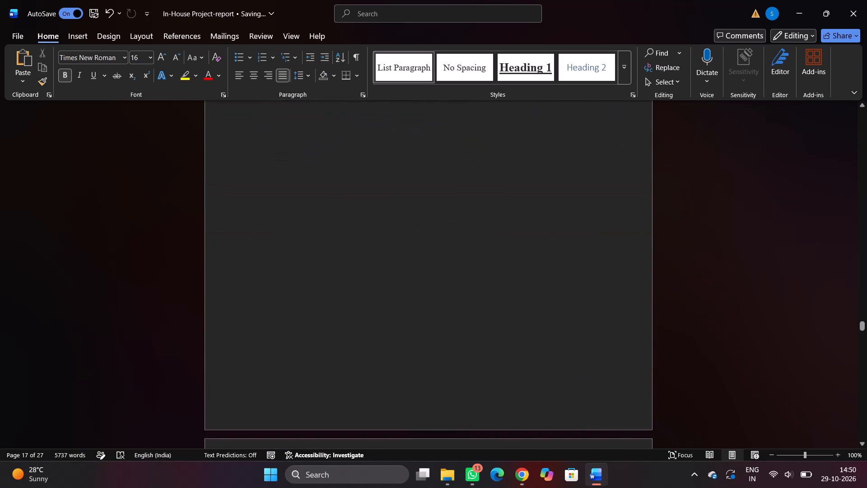
scroll(238, 258, "down", 2)
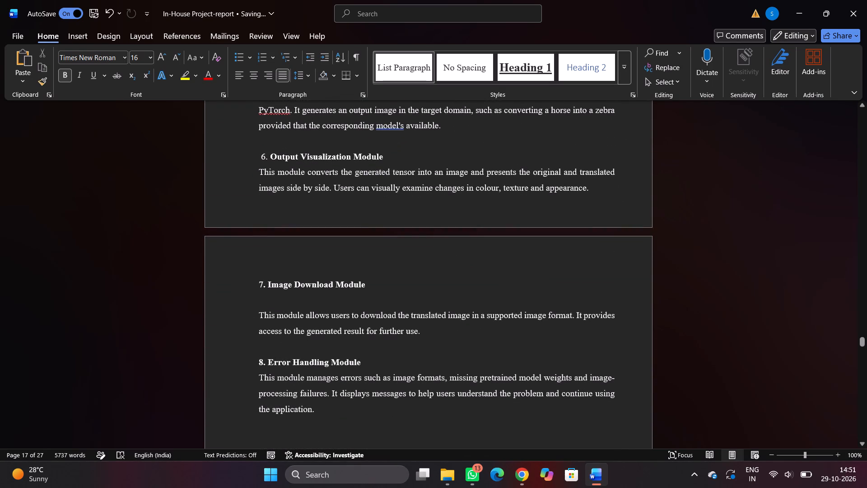
left_click_drag(251, 281, 314, 409)
key("BackSpace")
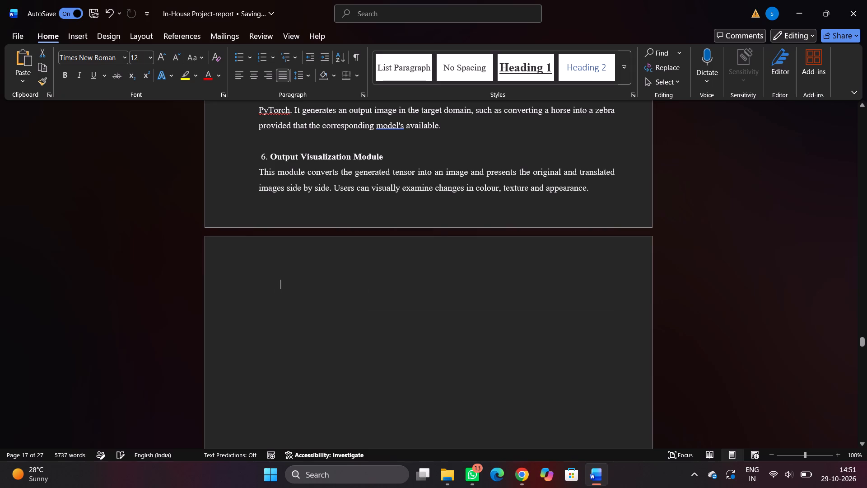
Remove the automatic number from the "NOVELTY OF THE IDEA / PROJECT" heading and pull the heading up onto the emptied page before it.
scroll(314, 409, "down", 3)
scroll(314, 409, "up", 1)
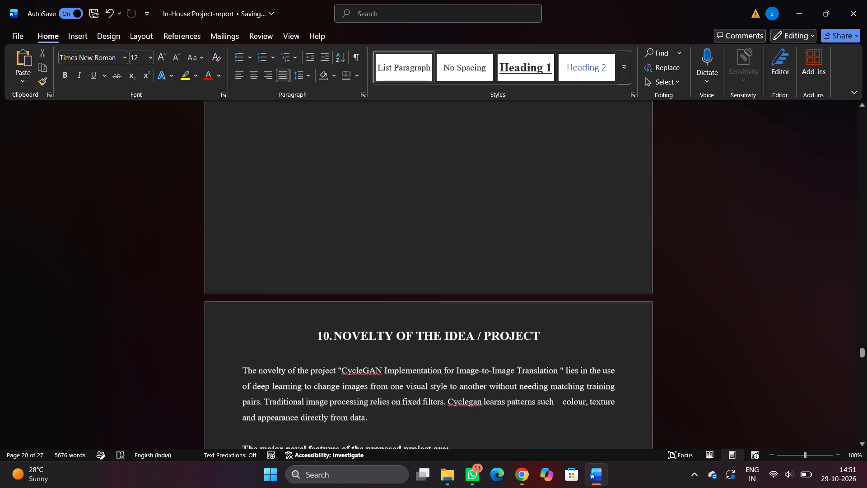
scroll(314, 409, "up", 1)
left_click(314, 409)
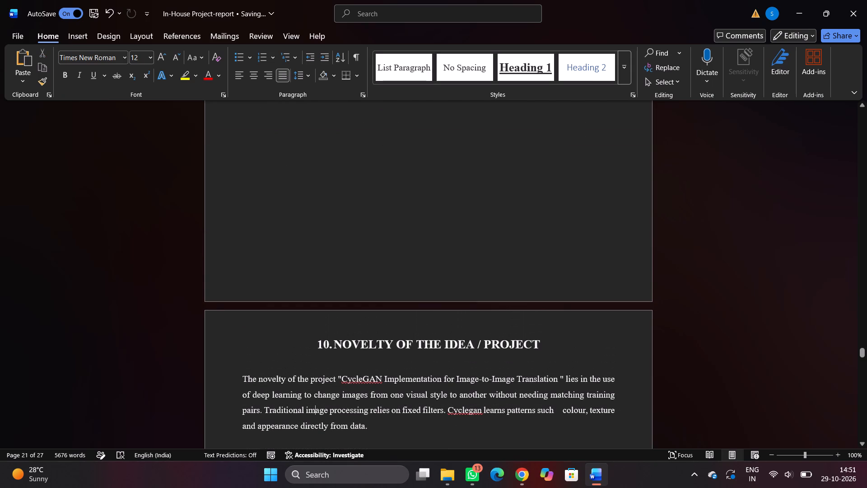
left_click(312, 340)
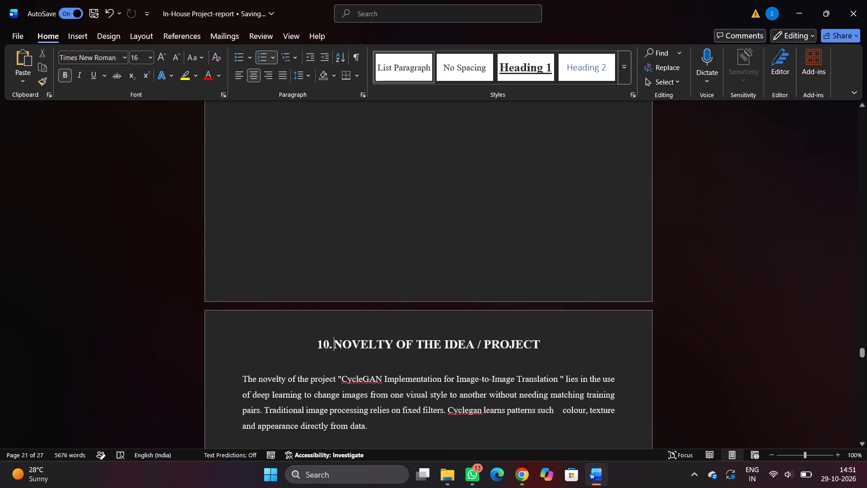
key("ctrl+BackSpace")
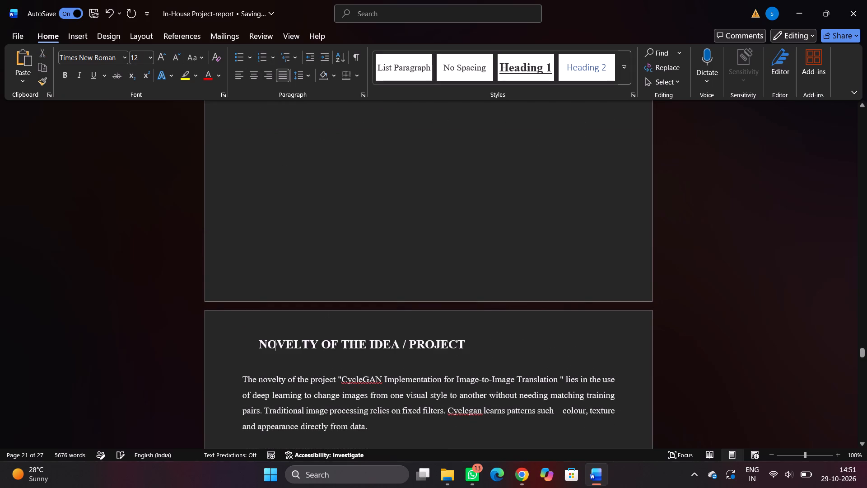
key("ctrl+BackSpace")
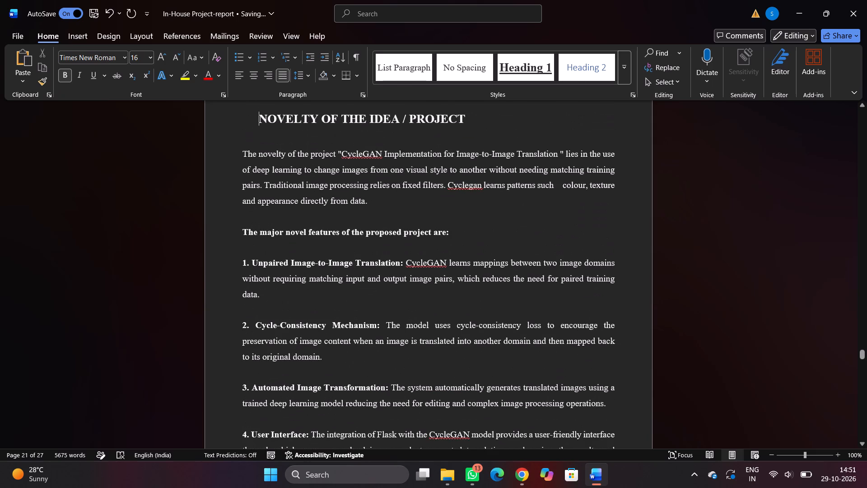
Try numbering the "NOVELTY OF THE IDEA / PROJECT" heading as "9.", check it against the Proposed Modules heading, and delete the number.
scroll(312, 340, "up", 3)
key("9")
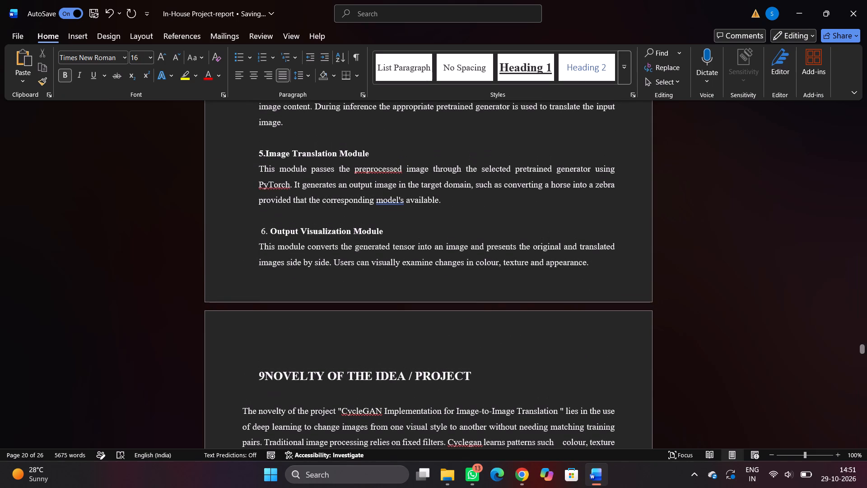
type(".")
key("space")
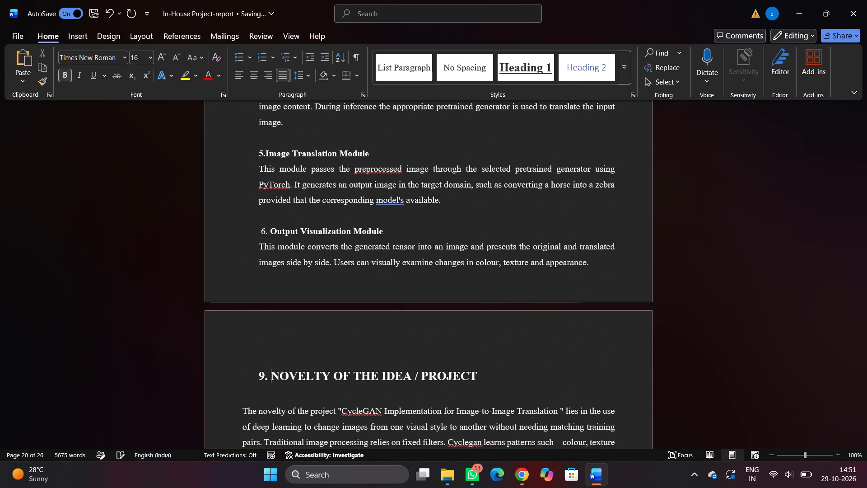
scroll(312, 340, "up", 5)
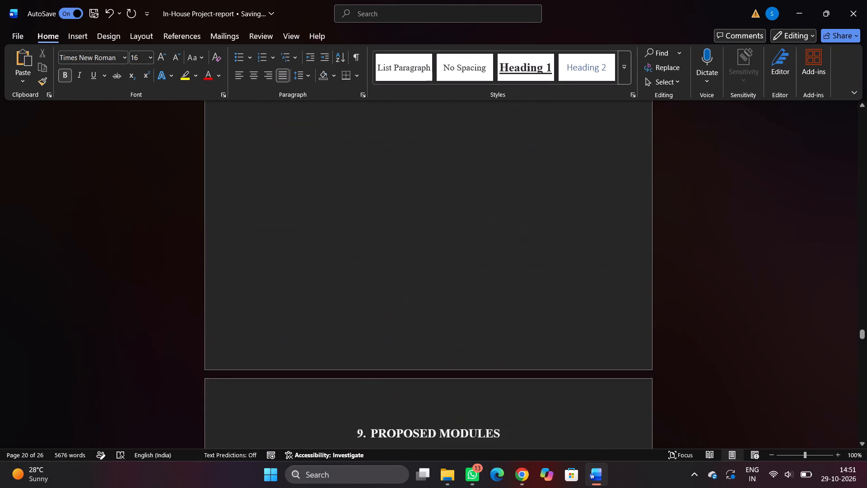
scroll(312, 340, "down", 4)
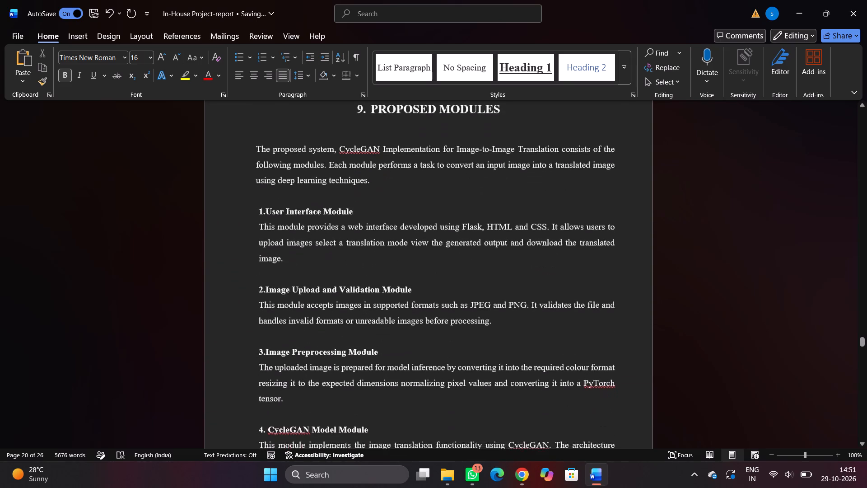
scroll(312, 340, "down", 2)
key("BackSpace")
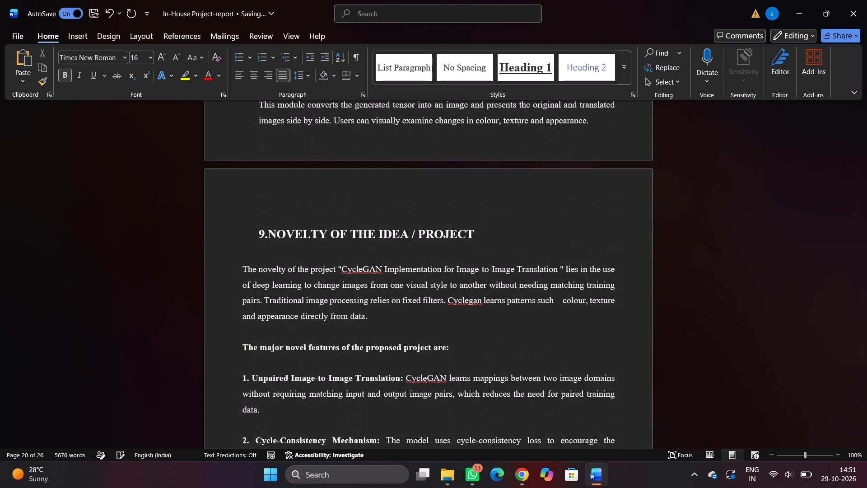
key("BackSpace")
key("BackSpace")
Remove the left indent of the "NOVELTY OF THE IDEA / PROJECT" heading and the empty line above it.
key("space")
key("space")
key("space")
key("space")
key("space")
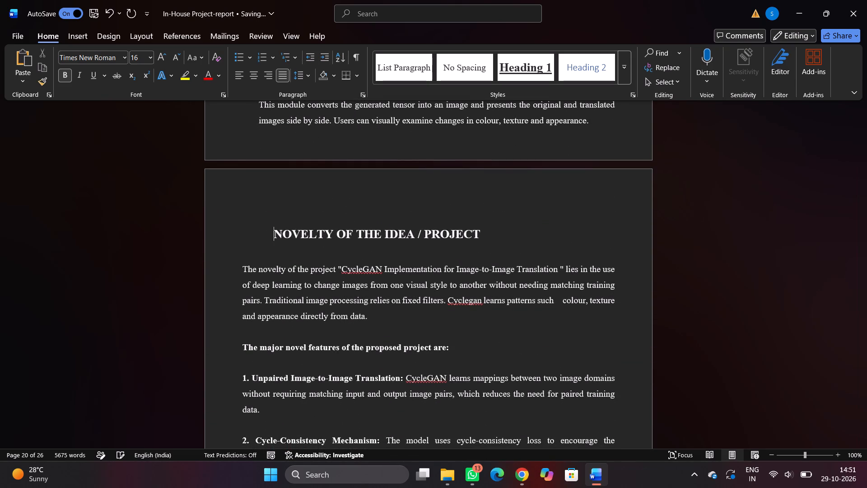
key("BackSpace")
key("BackSpace")
key("BackSpace")
key("BackSpace")
key("BackSpace")
key("BackSpace")
key("BackSpace")
key("BackSpace")
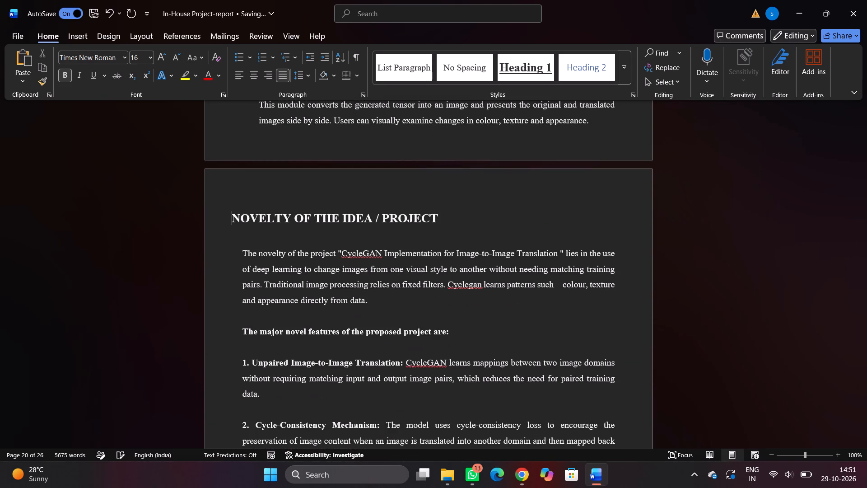
Number the "NOVELTY OF THE IDEA / PROJECT" heading as "10." with an extra space between the number and the title.
key("1")
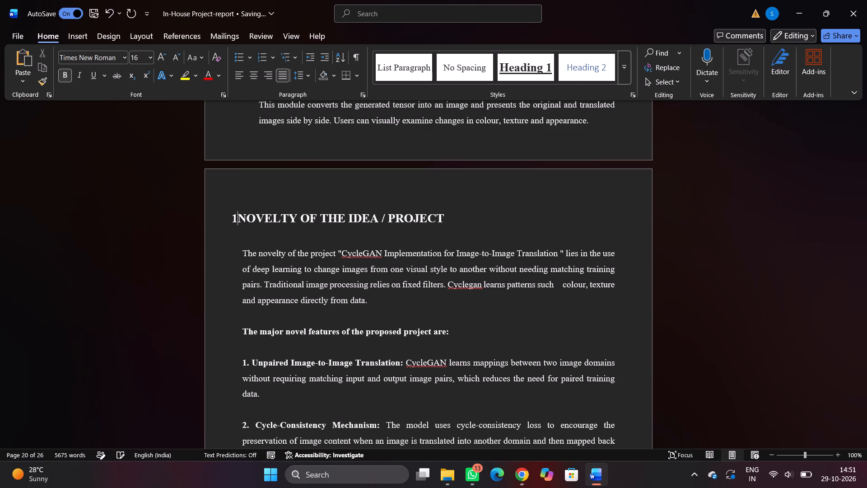
key("BackSpace")
key("space")
key("space")
key("space")
key("space")
key("space")
key("space")
key("space")
key("space")
key("space")
key("space")
key("space")
key("space")
key("space")
key("space")
key("space")
key("space")
key("space")
key("space")
key("space")
key("space")
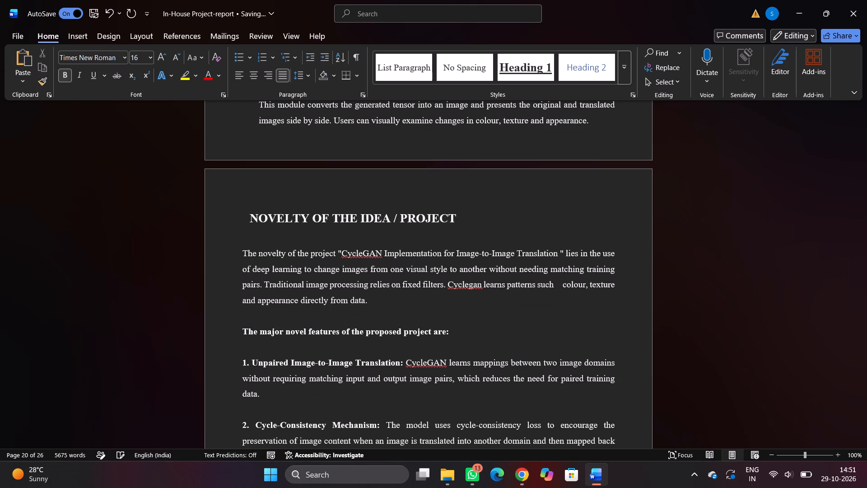
type("10")
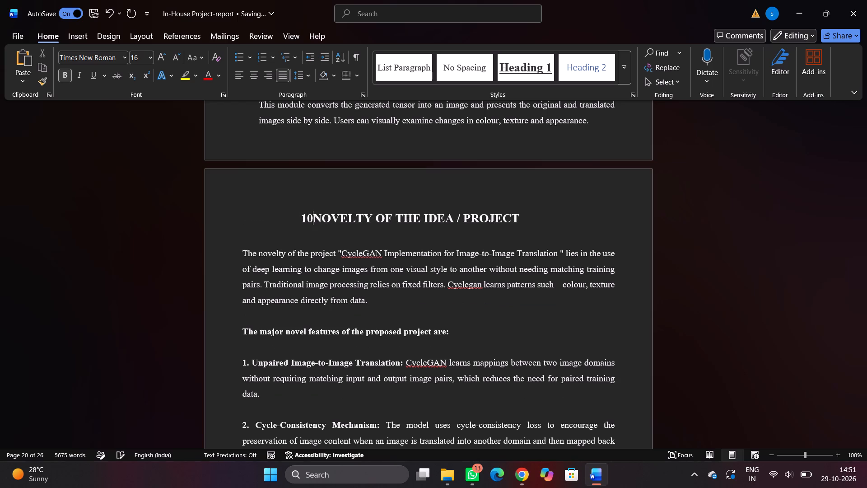
type(".")
key("space")
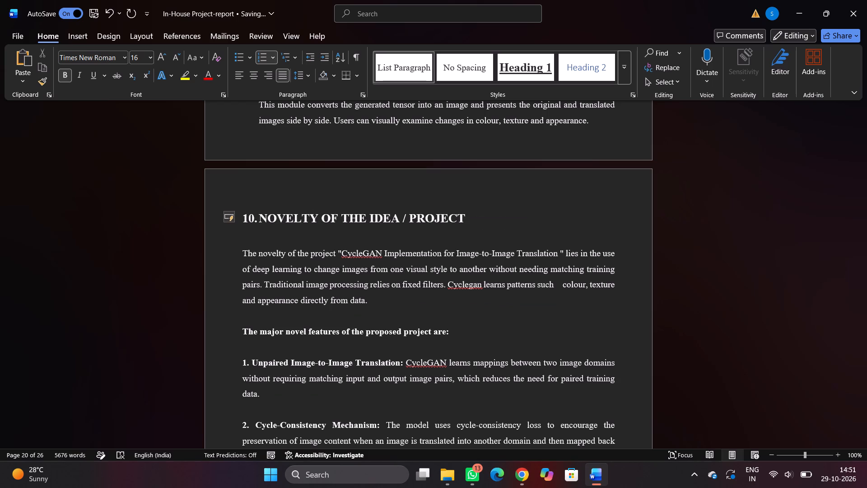
key("space")
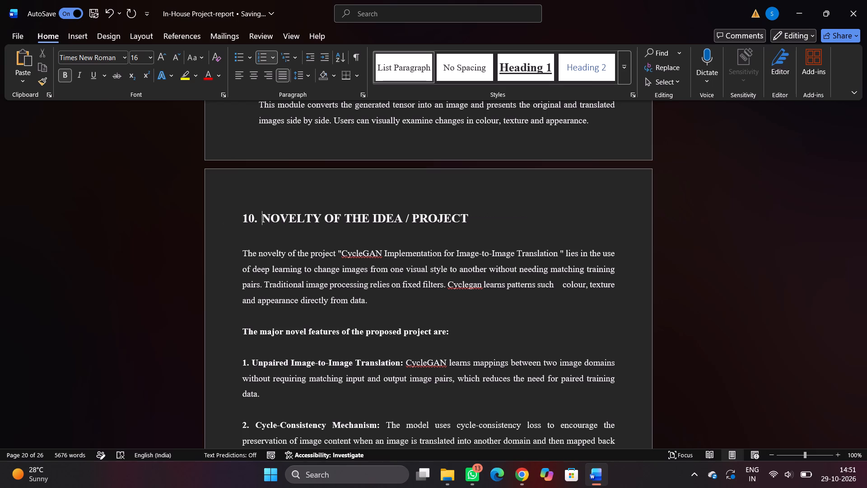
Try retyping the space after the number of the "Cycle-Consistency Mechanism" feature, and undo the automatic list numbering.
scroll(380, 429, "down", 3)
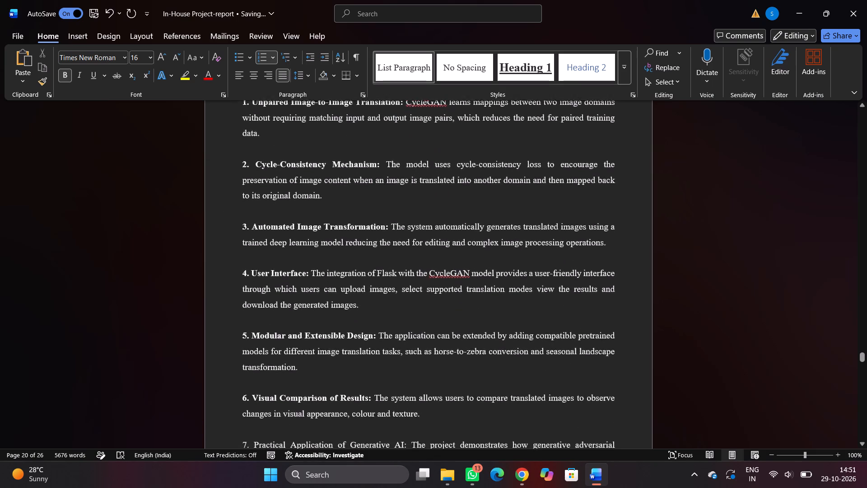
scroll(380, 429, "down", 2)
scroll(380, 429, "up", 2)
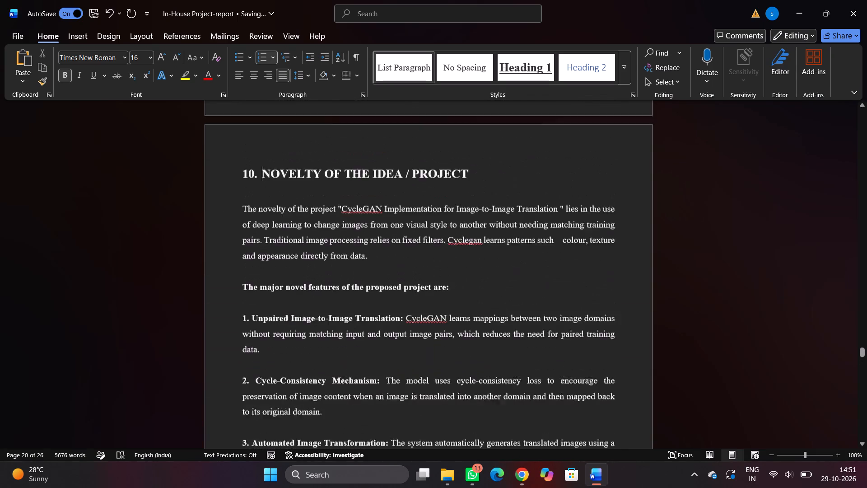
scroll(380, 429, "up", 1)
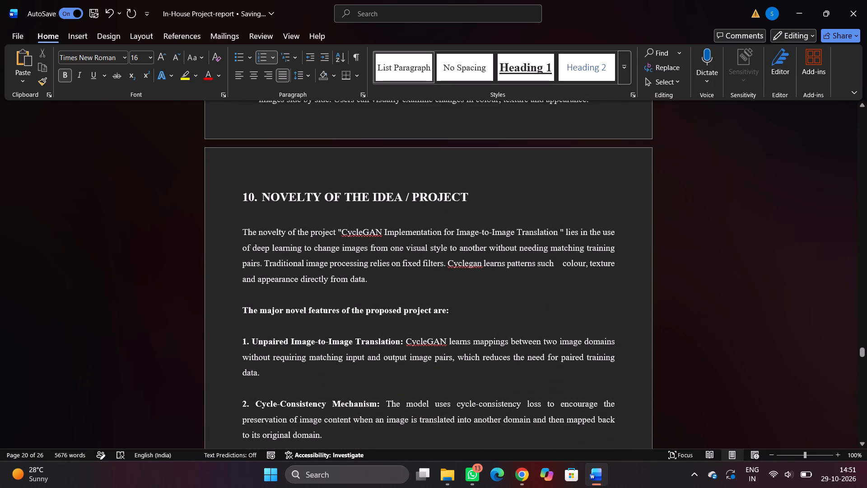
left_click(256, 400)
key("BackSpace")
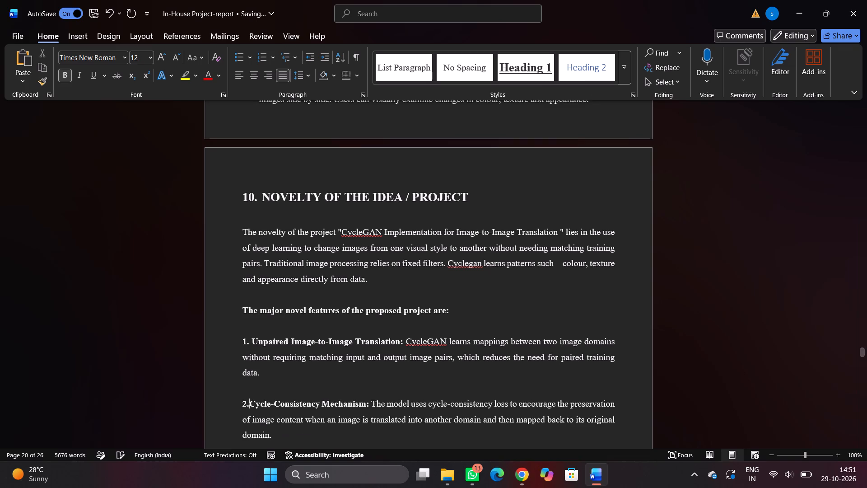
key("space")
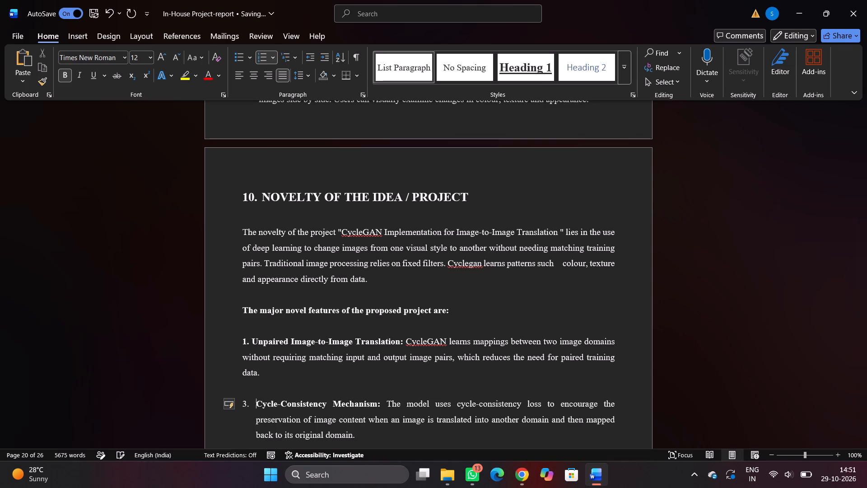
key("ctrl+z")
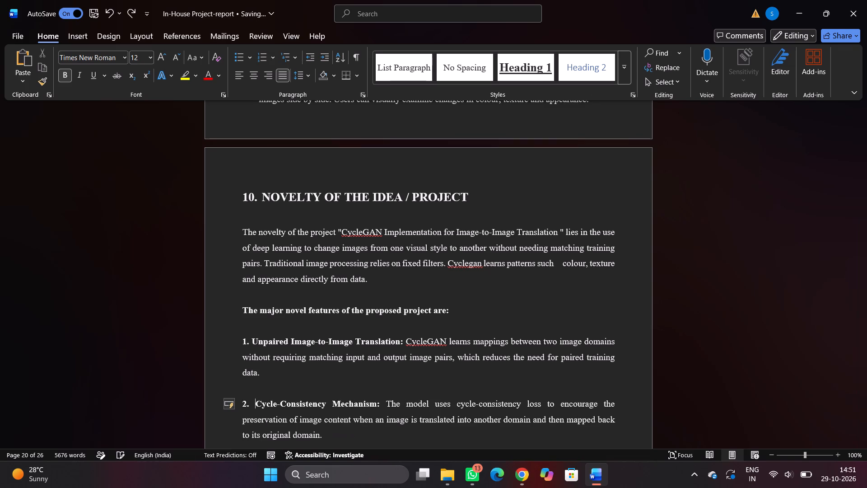
Bold the lead-in "7. Practical Application of Generative AI:" at the end of the novelty section.
scroll(256, 400, "down", 2)
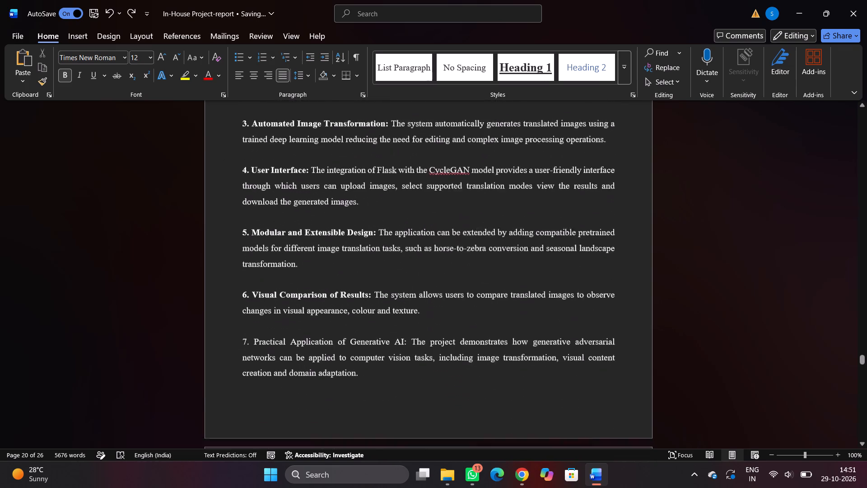
scroll(256, 400, "down", 1)
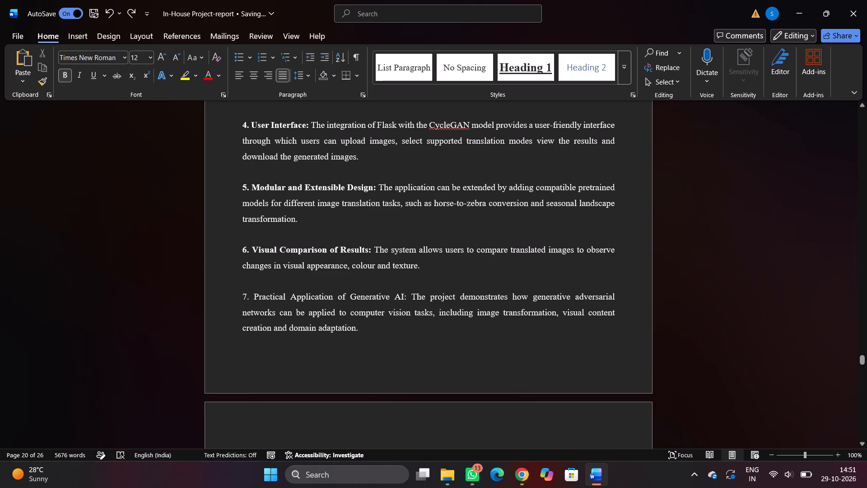
left_click_drag(406, 296, 267, 292)
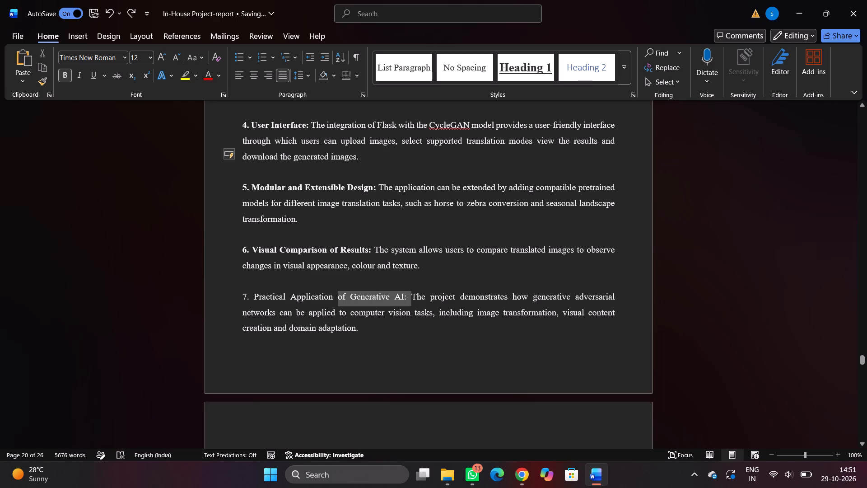
left_click_drag(267, 292, 212, 289)
left_click(220, 271)
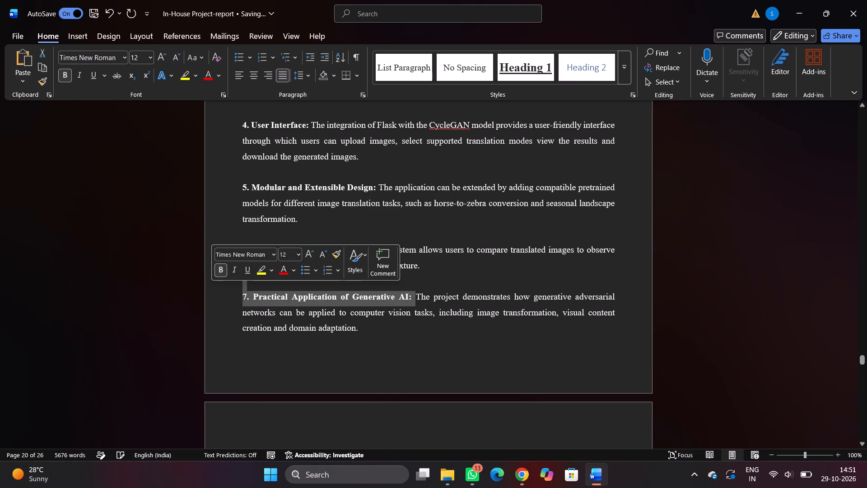
left_click(234, 382)
Remove the automatic number and centring from the "CONCLUSION" heading and pull it up onto the blank page before it.
scroll(234, 382, "up", 1)
scroll(234, 382, "down", 1)
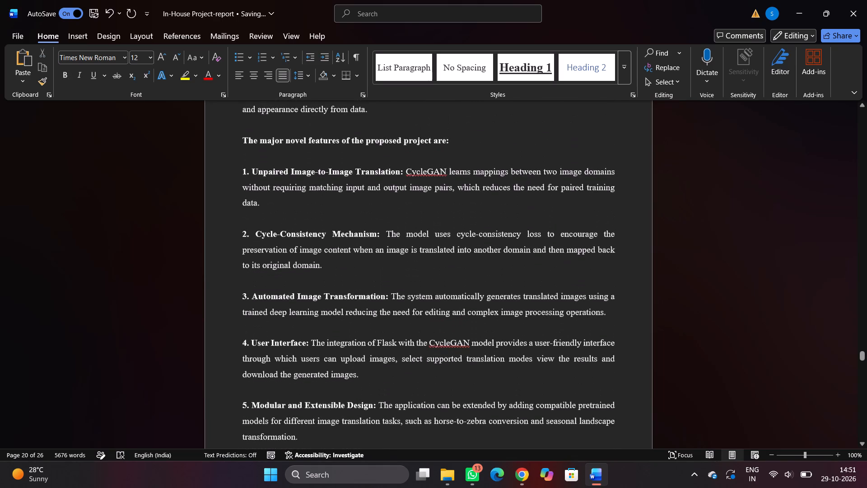
scroll(234, 382, "down", 3)
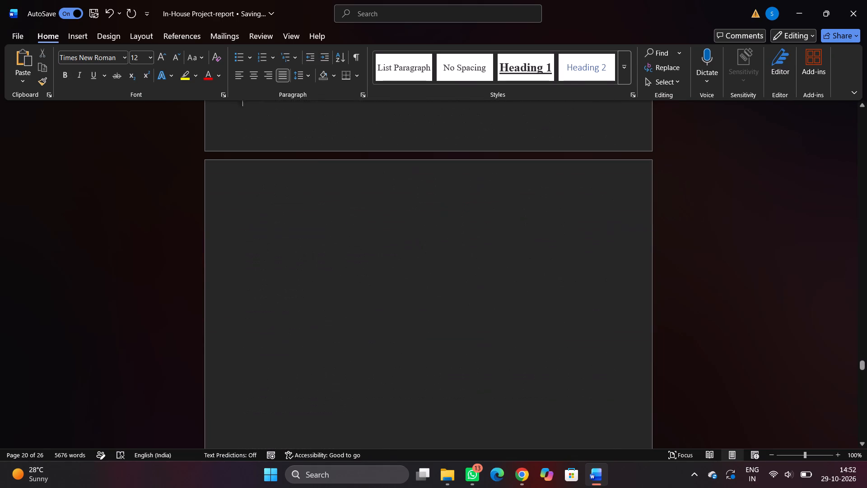
scroll(234, 382, "down", 2)
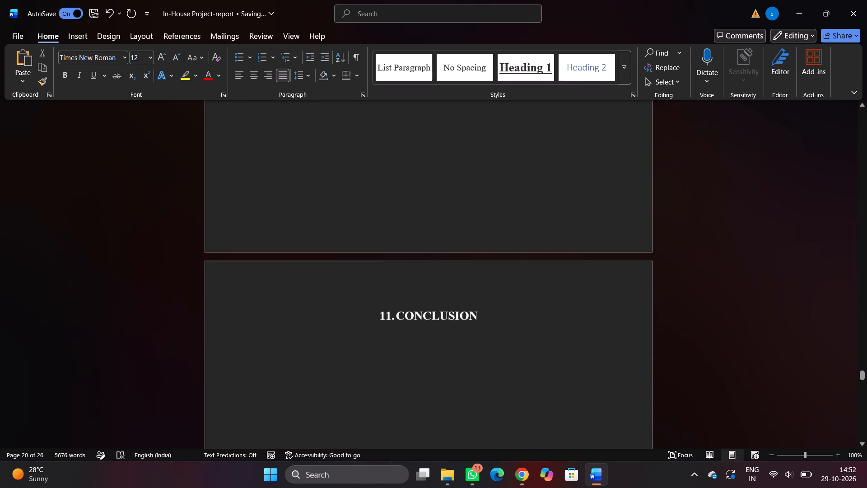
left_click(368, 315)
key("BackSpace")
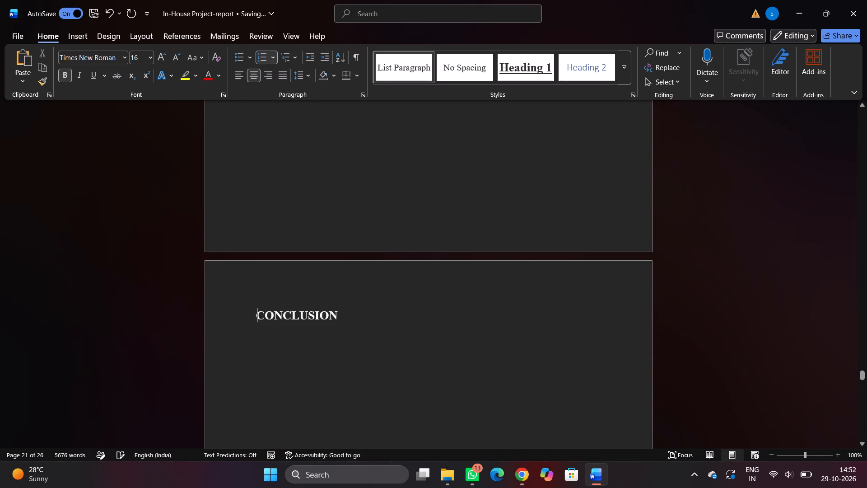
key("BackSpace")
key("BackSpace")
key("BackSpace")
key("BackSpace")
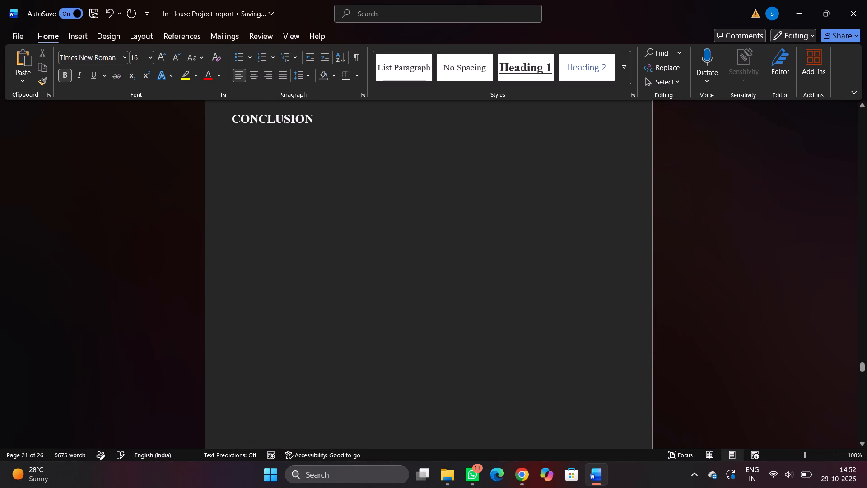
Review the pages after the Conclusion heading, covering the references, publication proof and plagiarism report.
scroll(368, 315, "down", 1)
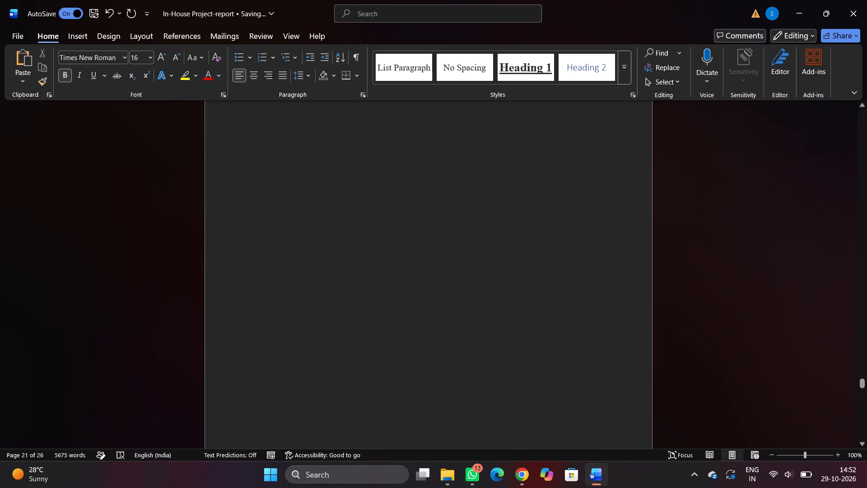
scroll(368, 315, "down", 4)
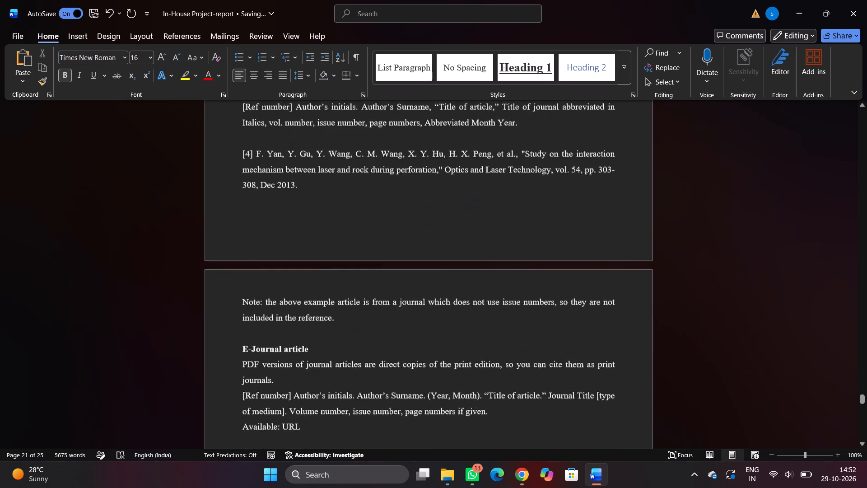
scroll(368, 315, "down", 2)
scroll(368, 315, "up", 1)
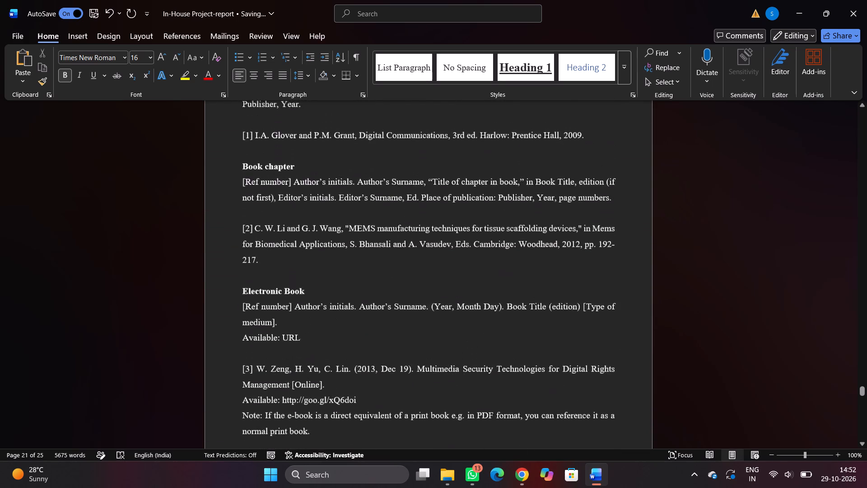
scroll(368, 315, "down", 7)
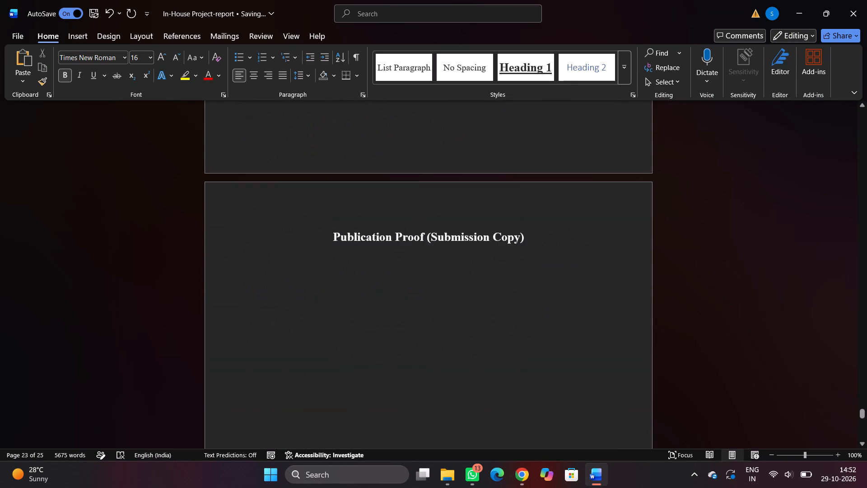
scroll(368, 315, "down", 6)
scroll(368, 315, "up", 1)
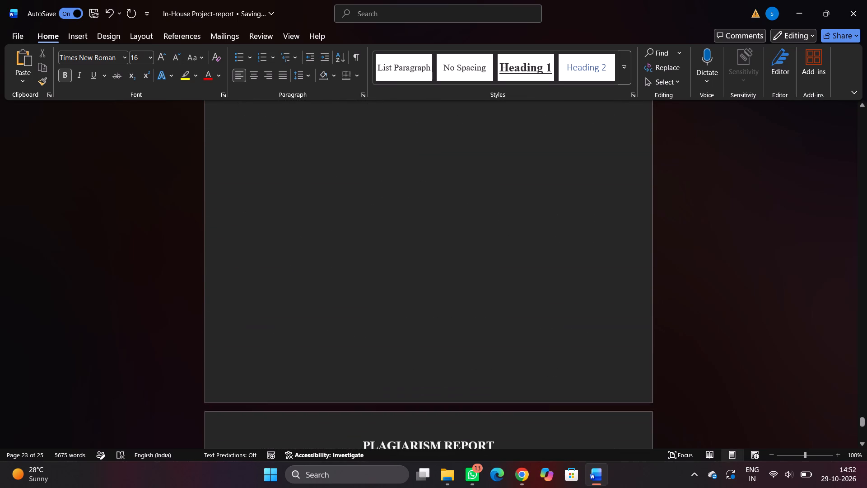
scroll(368, 315, "up", 4)
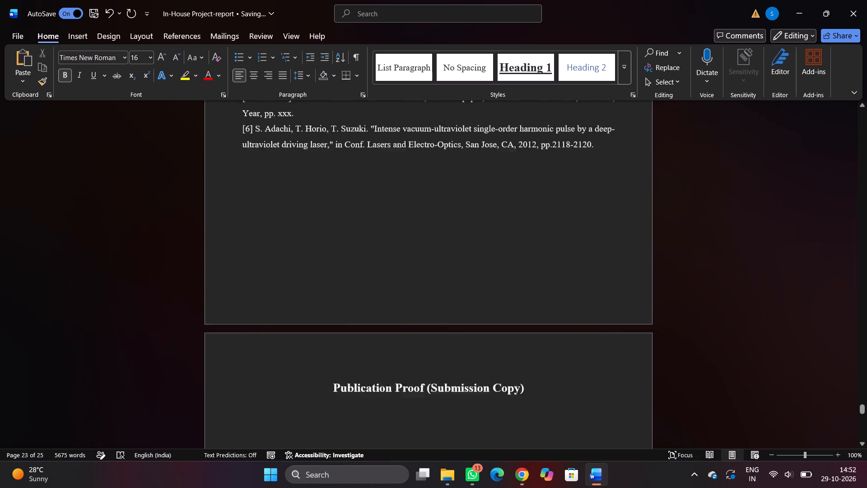
scroll(368, 315, "up", 4)
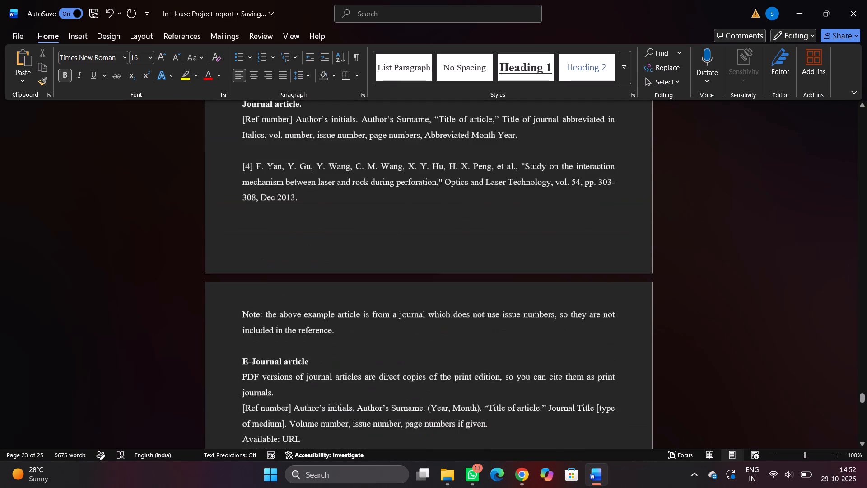
scroll(368, 315, "up", 4)
scroll(368, 315, "down", 1)
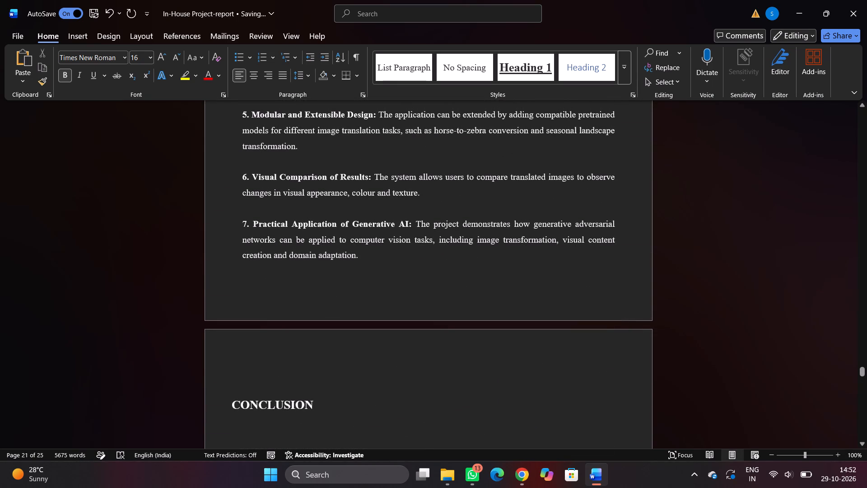
Remove the remaining blank space above the "CONCLUSION" heading at the top of its page.
key("BackSpace")
key("BackSpace")
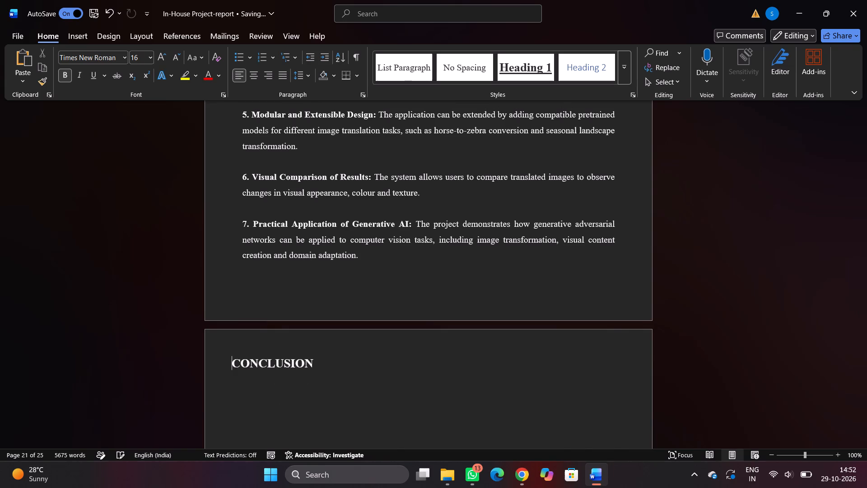
Review the report's front matter from the title page through the abstract to the section list on the Contents page.
scroll(368, 315, "up", 19)
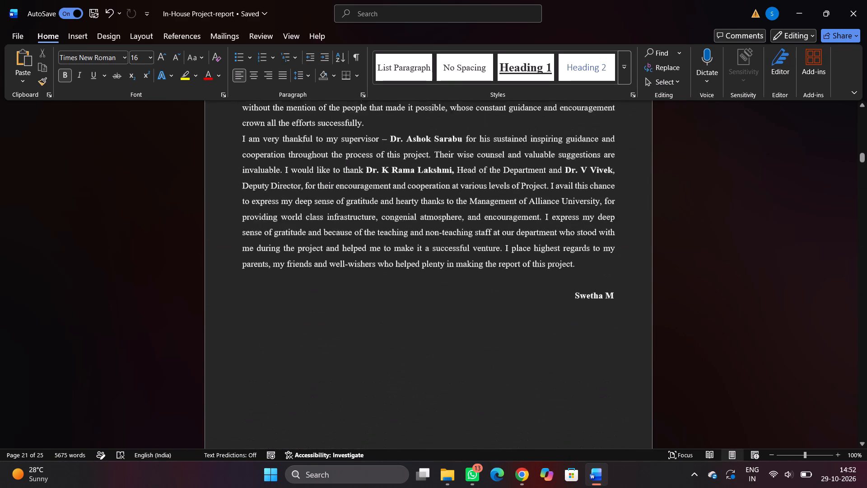
scroll(368, 315, "up", 7)
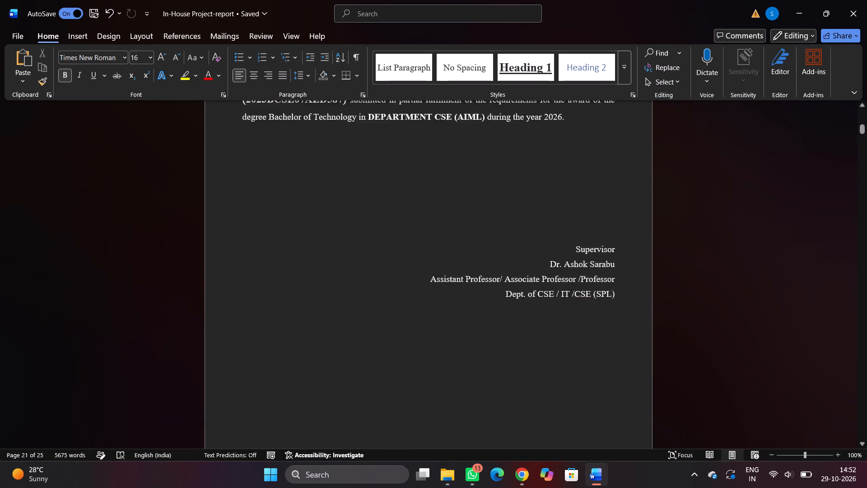
scroll(368, 315, "up", 8)
scroll(368, 315, "down", 2)
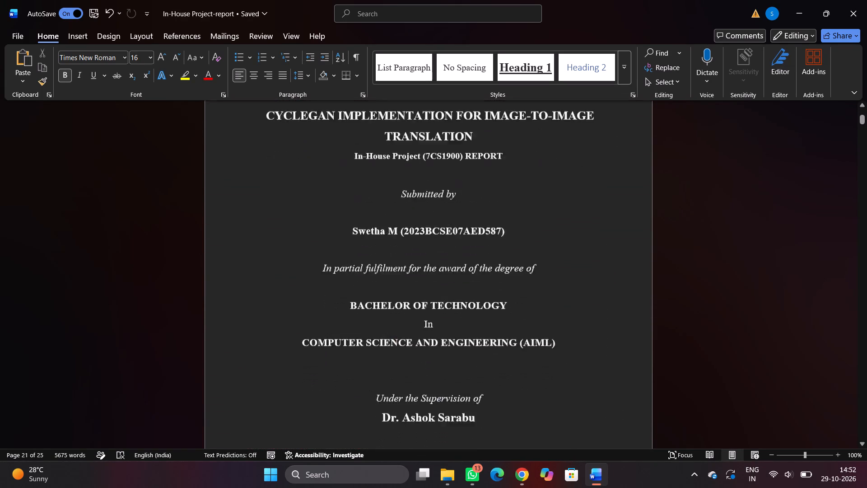
scroll(368, 315, "down", 7)
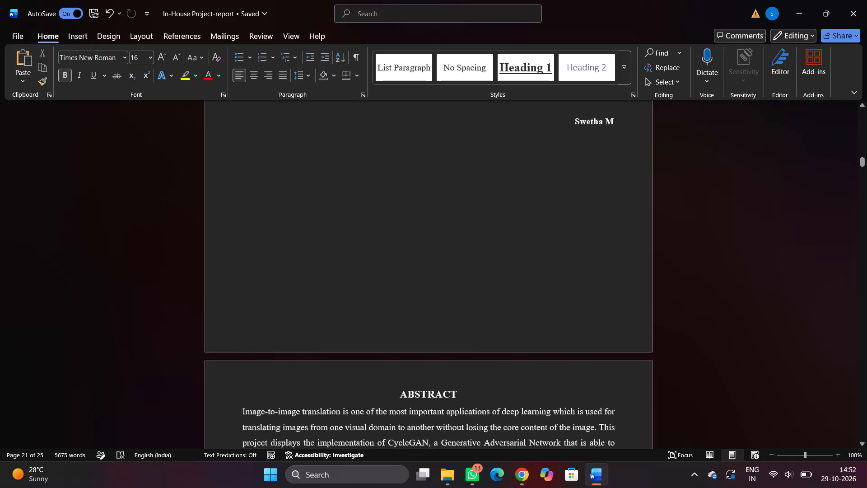
scroll(368, 315, "down", 7)
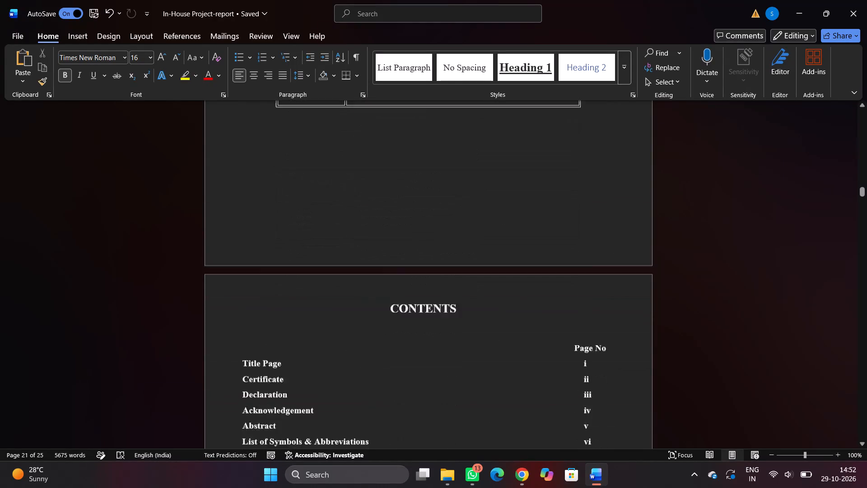
scroll(368, 315, "down", 2)
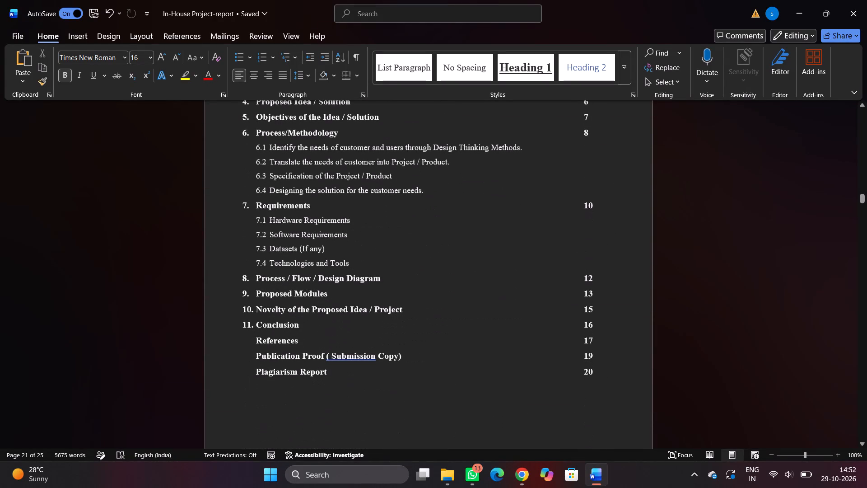
Shift the "CONCLUSION" heading towards the centre of its line by inserting leading spaces.
scroll(368, 315, "down", 11)
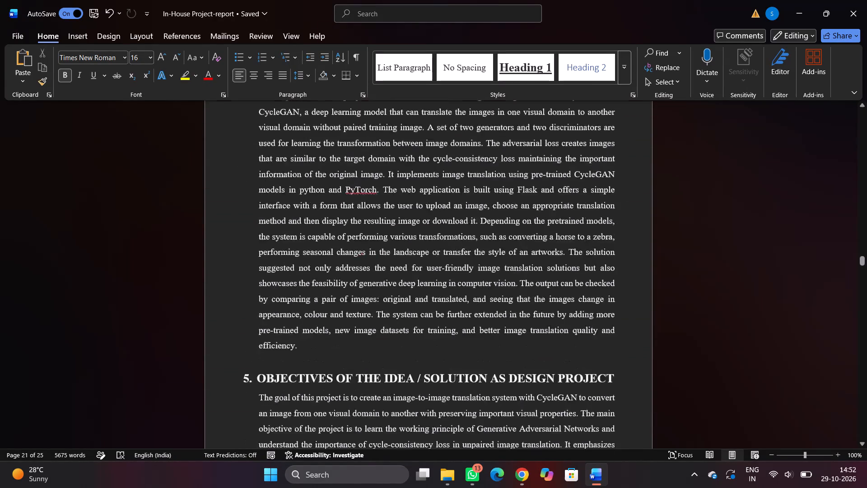
scroll(368, 315, "down", 12)
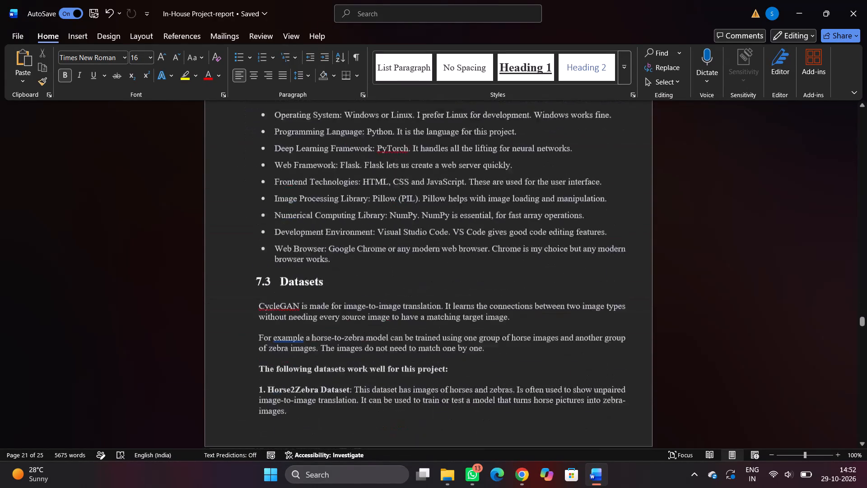
scroll(368, 315, "down", 14)
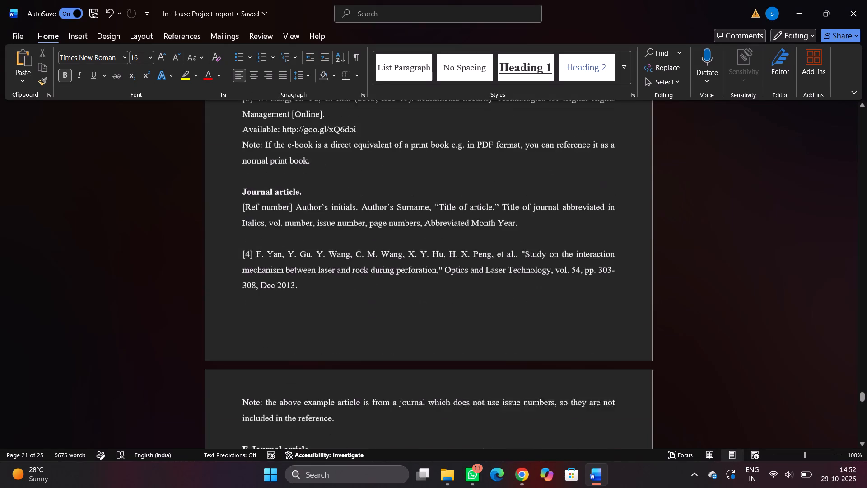
scroll(368, 315, "down", 5)
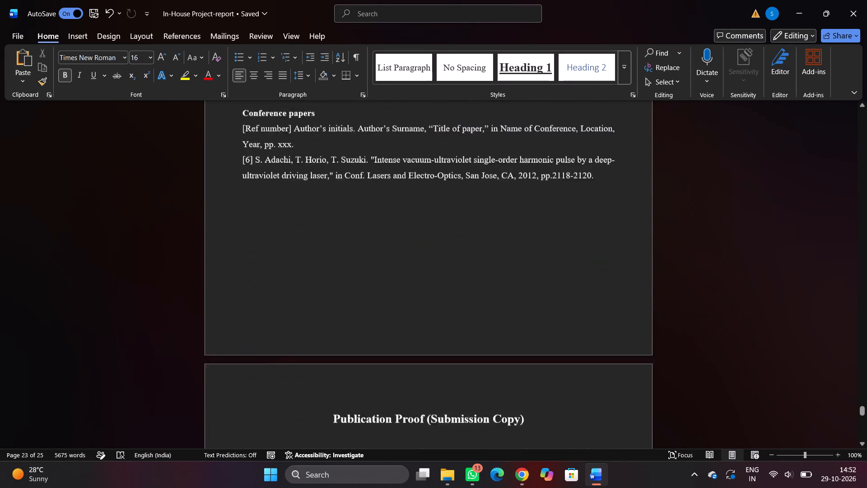
scroll(368, 315, "up", 8)
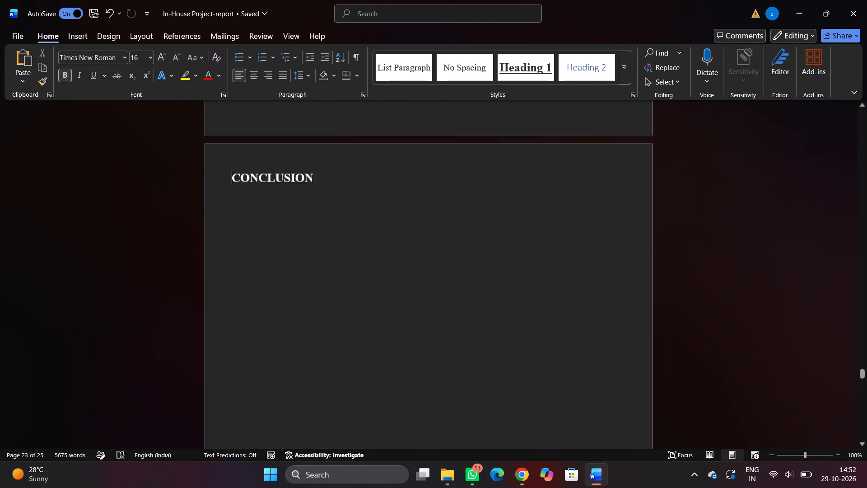
scroll(368, 315, "up", 1)
key("space")
key("space")
key("space")
key("space")
key("space")
key("space")
key("space")
key("space")
key("space")
key("space")
key("space")
key("space")
key("space")
key("space")
key("space")
key("space")
key("space")
key("space")
key("space")
key("space")
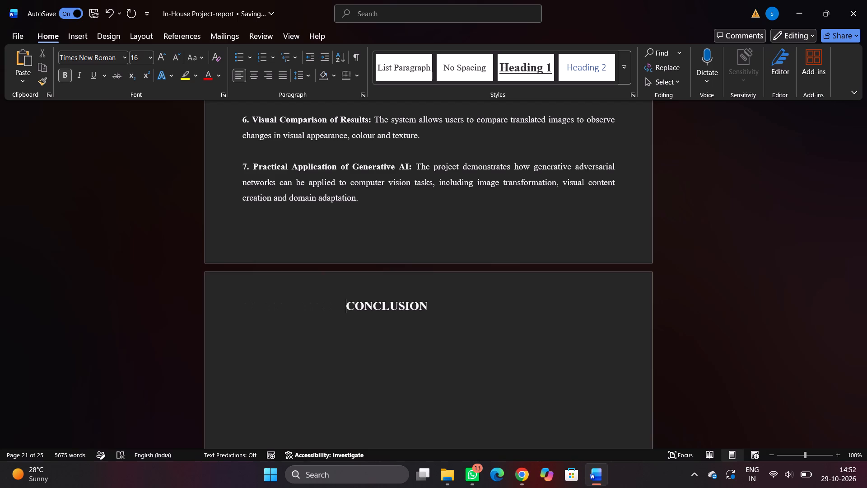
Number the "CONCLUSION" heading as "10." directly before its text.
key("1")
type("0.")
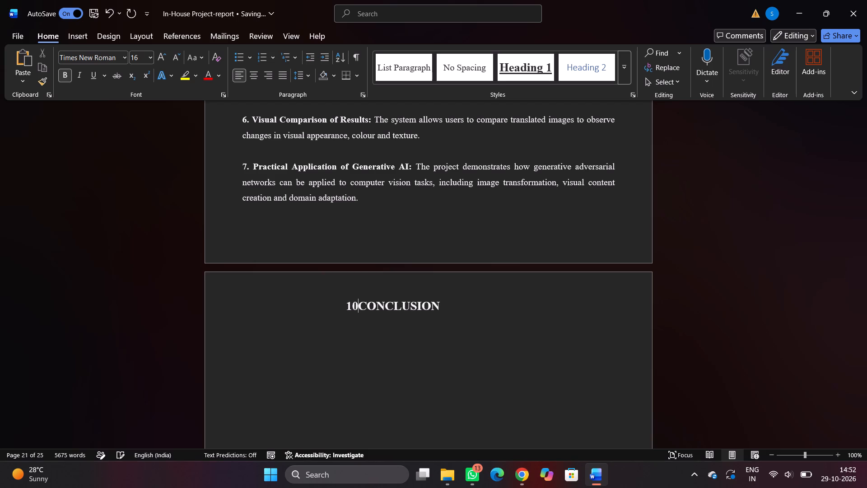
key("space")
key("space")
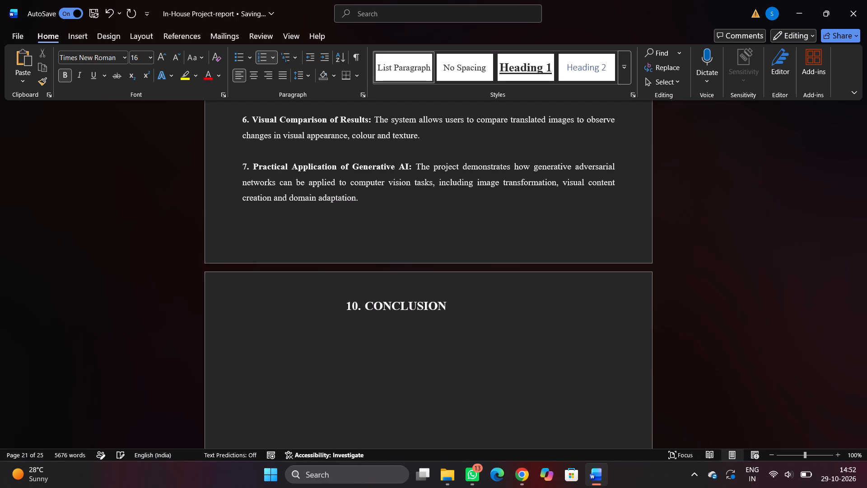
Add an unnumbered blank line below the "10. CONCLUSION" heading for the body text.
left_click(456, 301)
key("Return")
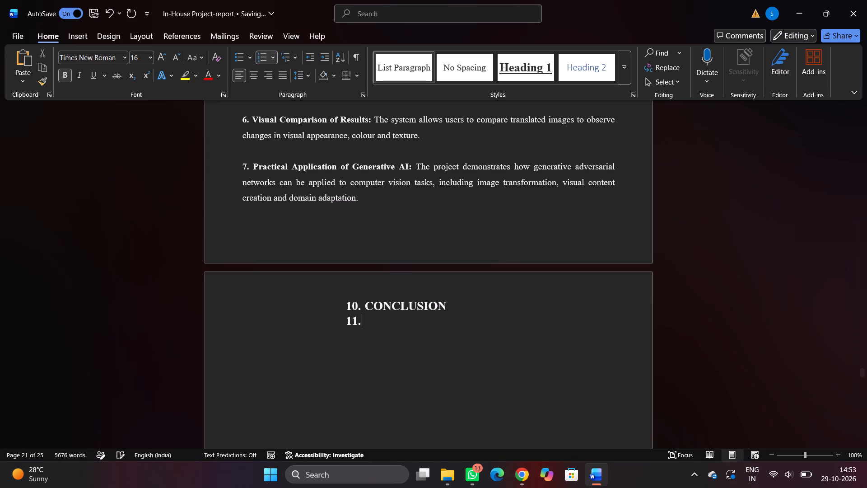
key("BackSpace")
key("Return")
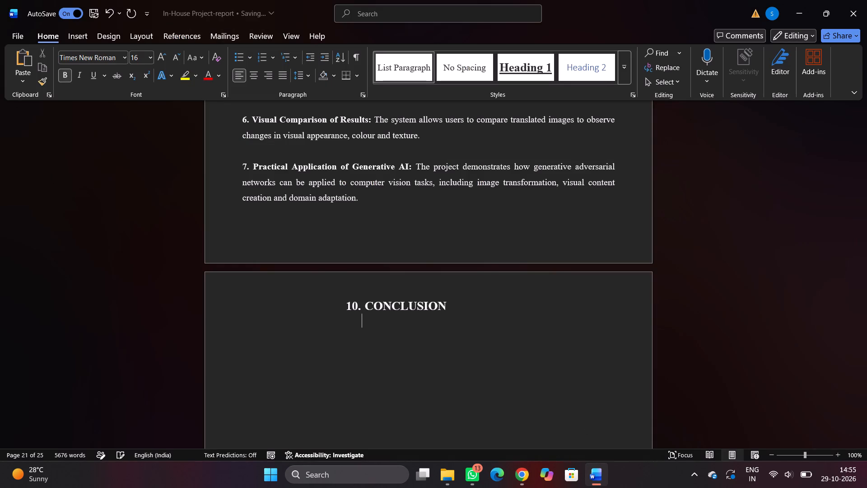
key("BackSpace")
key("BackSpace")
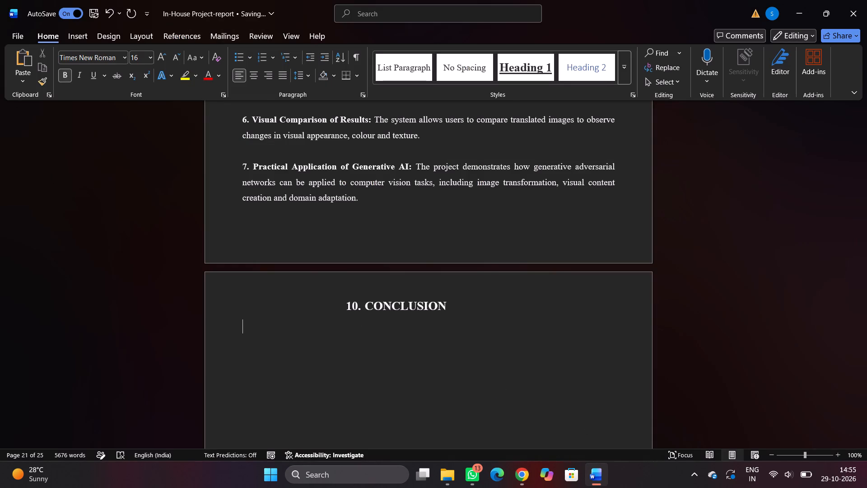
key("ctrl+v")
Delete the duplicate "## 11. CONCLUSION" line from the pasted text.
scroll(503, 396, "up", 2)
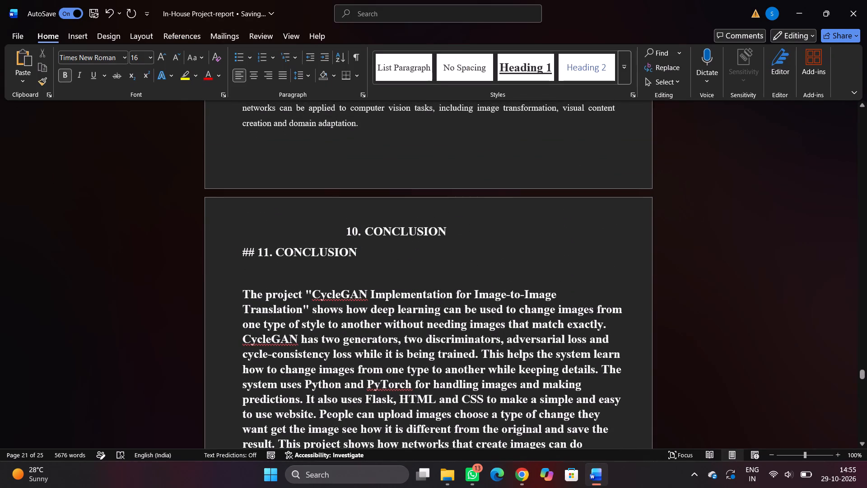
left_click(371, 259)
key("BackSpace")
key("BackSpace")
key("BackSpace")
key("BackSpace")
key("BackSpace")
key("BackSpace")
key("BackSpace")
key("BackSpace")
key("BackSpace")
key("BackSpace")
key("BackSpace")
key("BackSpace")
key("BackSpace")
key("BackSpace")
key("BackSpace")
key("BackSpace")
key("BackSpace")
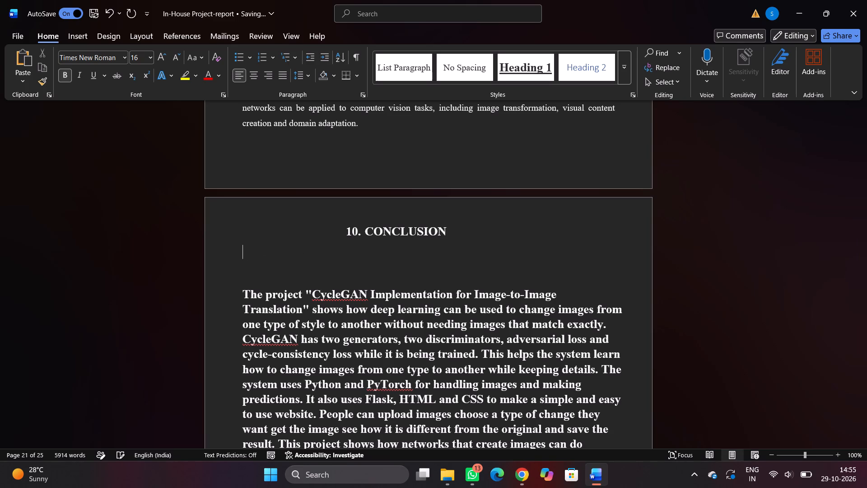
key("BackSpace")
Remove the first conclusion paragraph's indent and extra blank lines, leaving one blank line below the "10. CONCLUSION" heading.
left_click(242, 290)
key("BackSpace")
key("BackSpace")
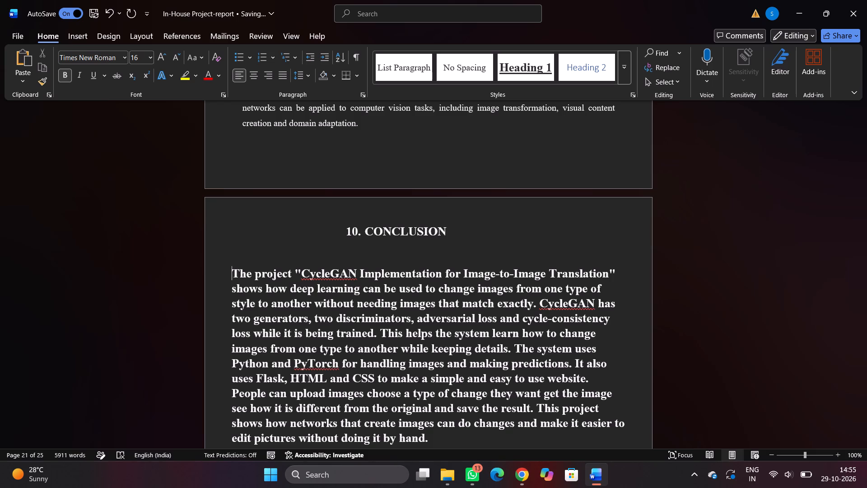
key("BackSpace")
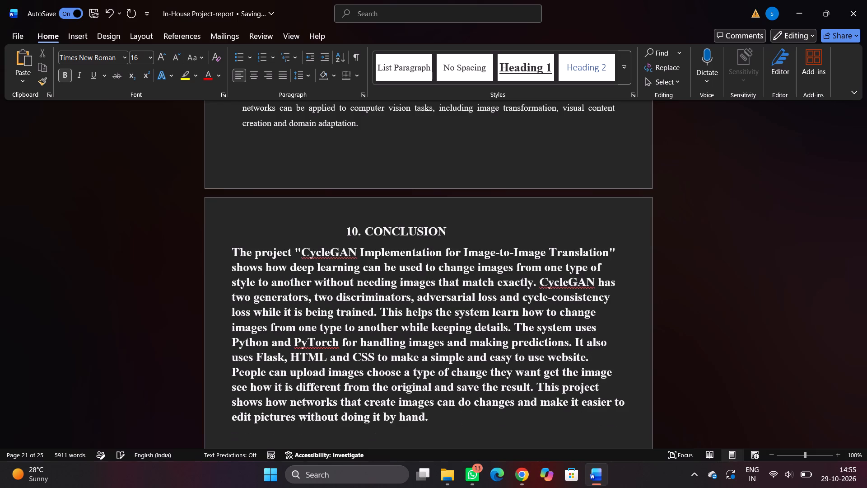
key("Return")
Format both conclusion paragraphs as non-bold, 12 pt, justified text.
scroll(242, 290, "down", 2)
scroll(242, 290, "up", 1)
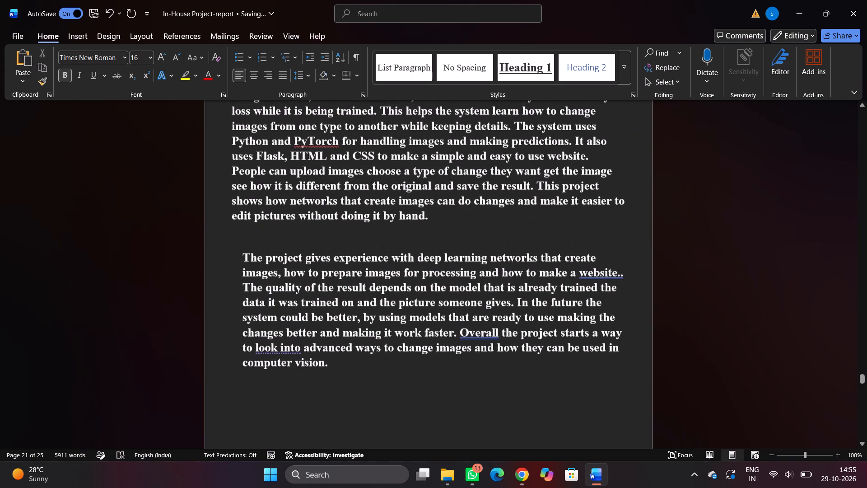
scroll(299, 347, "up", 1)
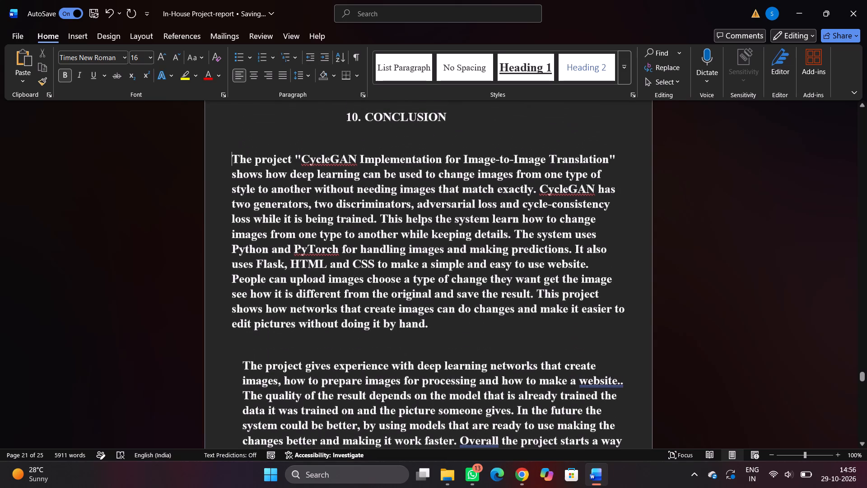
left_click_drag(226, 156, 341, 431)
scroll(317, 387, "up", 1)
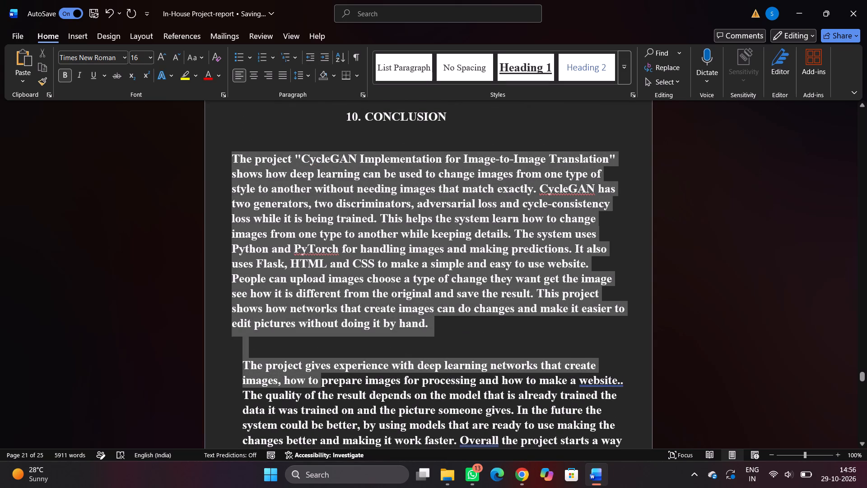
scroll(341, 431, "up", 1)
left_click_drag(341, 431, 362, 422)
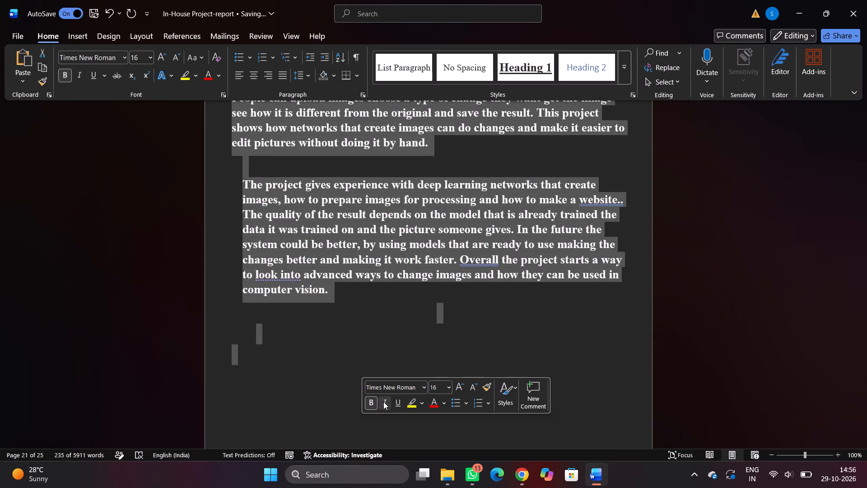
left_click(373, 402)
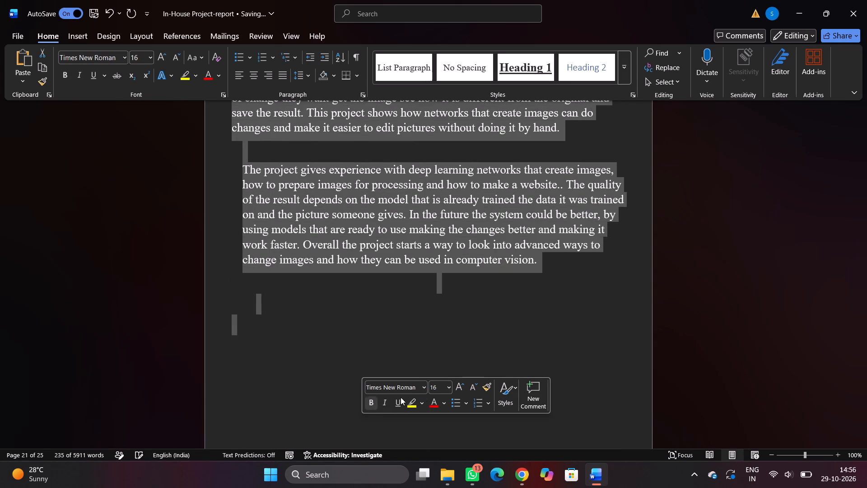
left_click(445, 387)
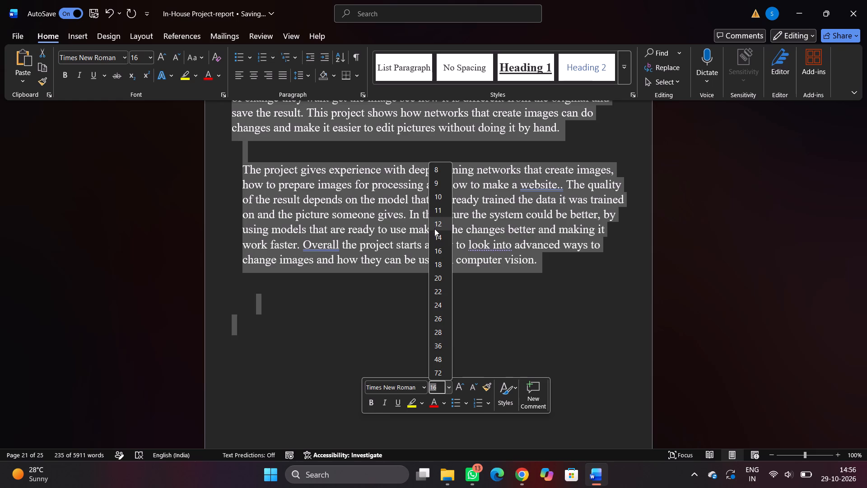
left_click(434, 229)
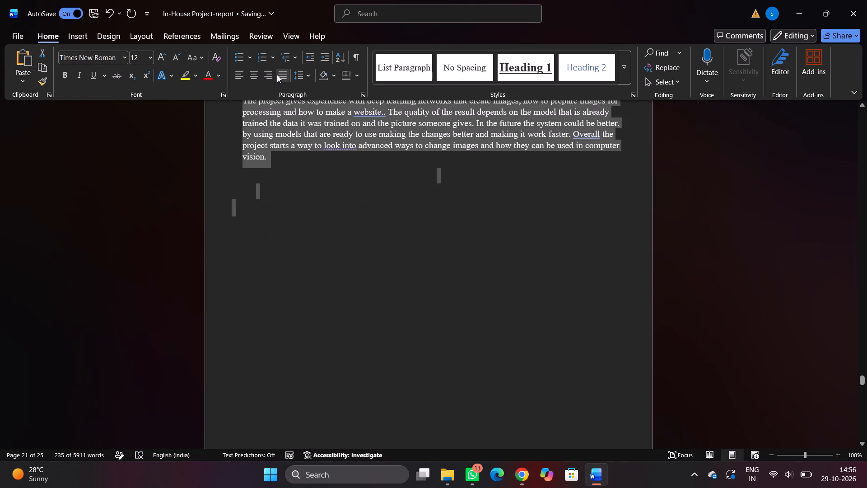
left_click(278, 75)
left_click(337, 274)
Remove the second conclusion paragraph's indent and the blank line above it so it aligns with the first paragraph.
scroll(337, 274, "up", 2)
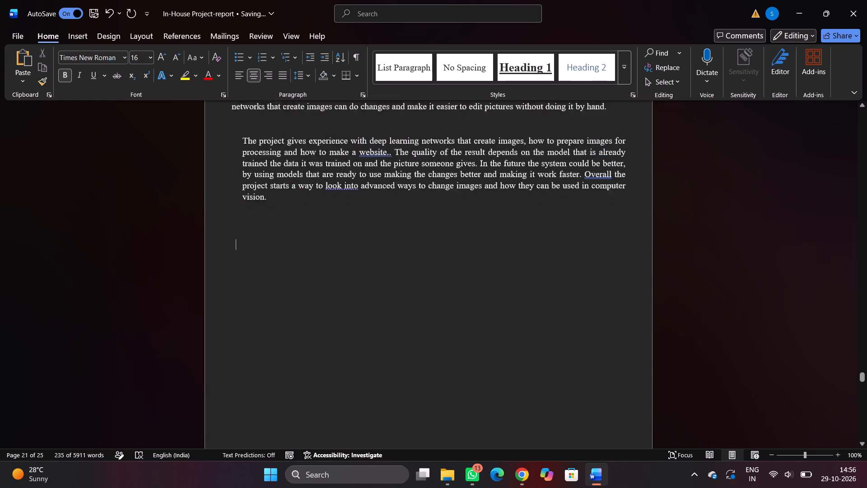
scroll(337, 274, "up", 1)
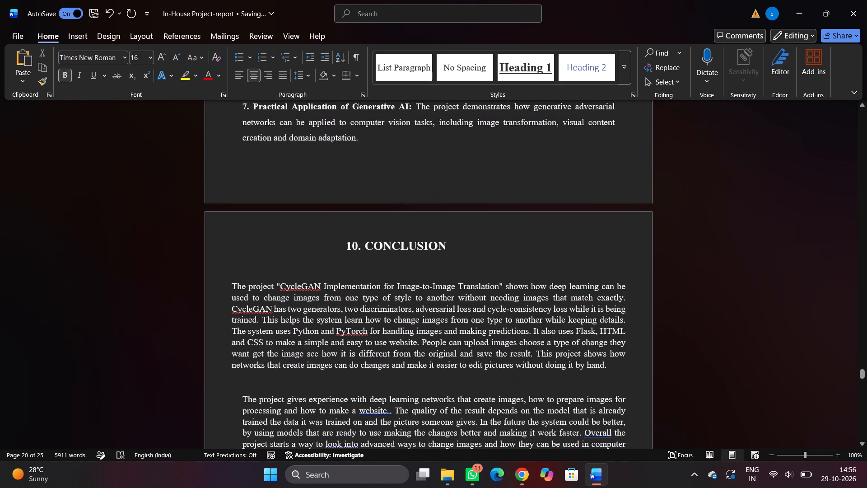
scroll(337, 274, "down", 2)
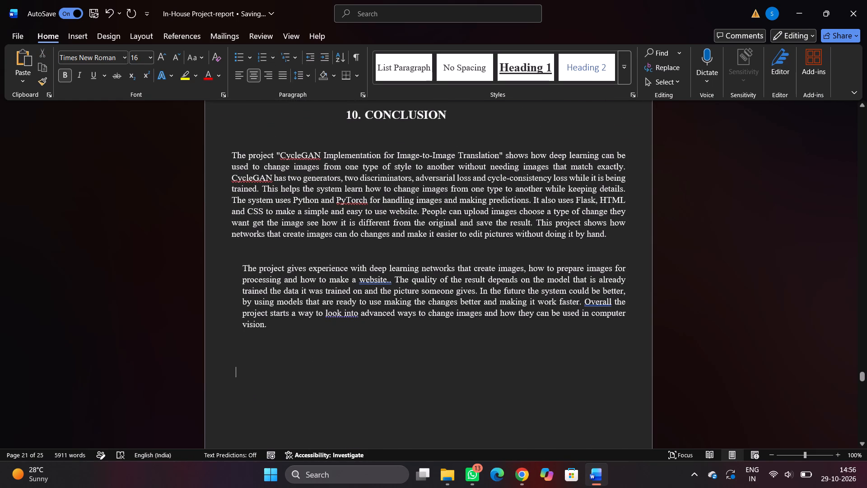
scroll(337, 274, "down", 1)
left_click(242, 340)
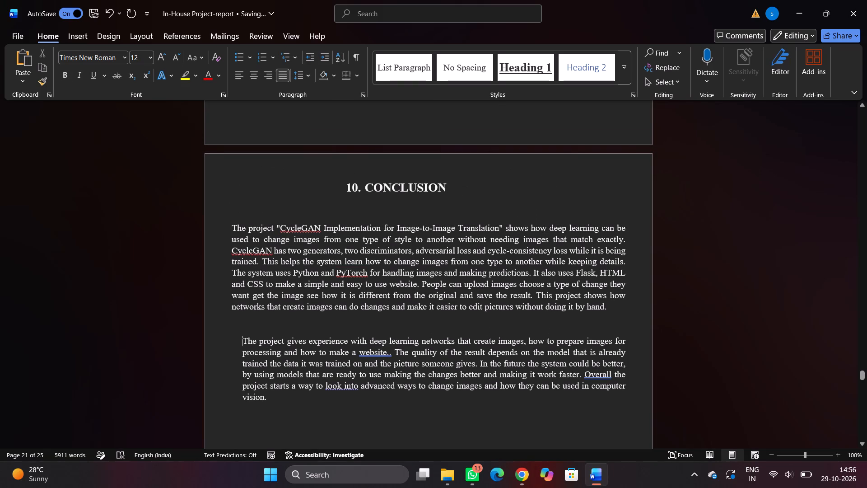
key("BackSpace")
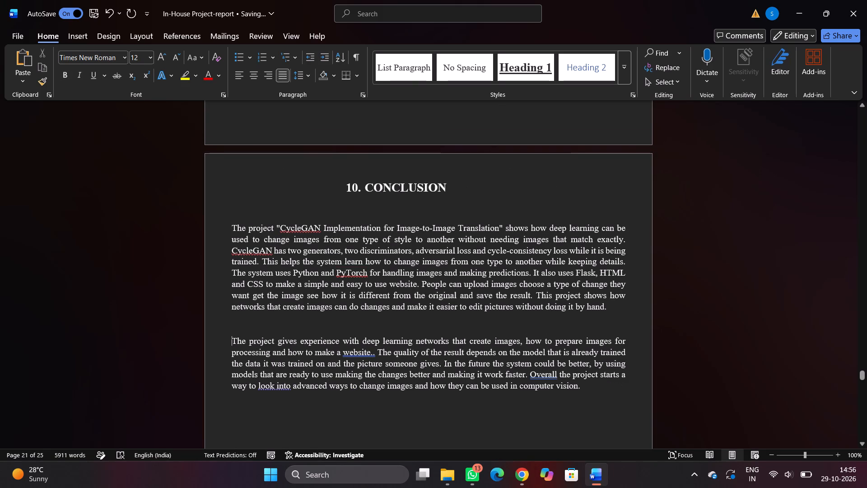
scroll(242, 340, "down", 1)
key("BackSpace")
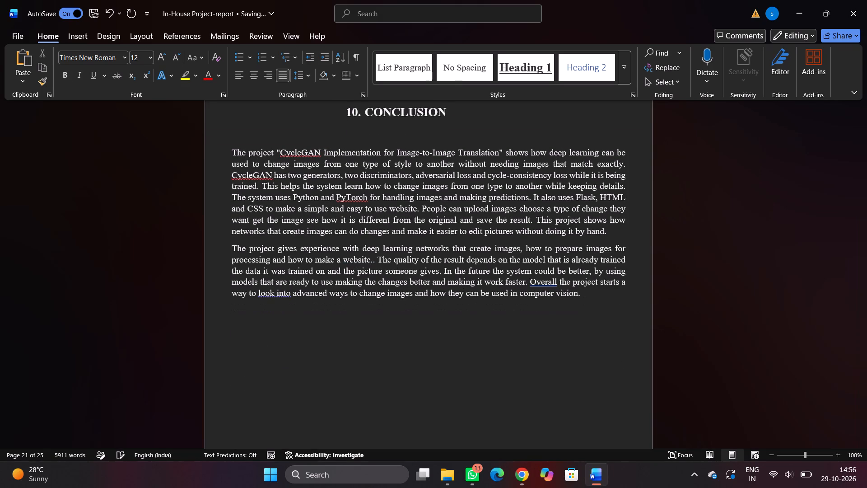
scroll(242, 340, "up", 2)
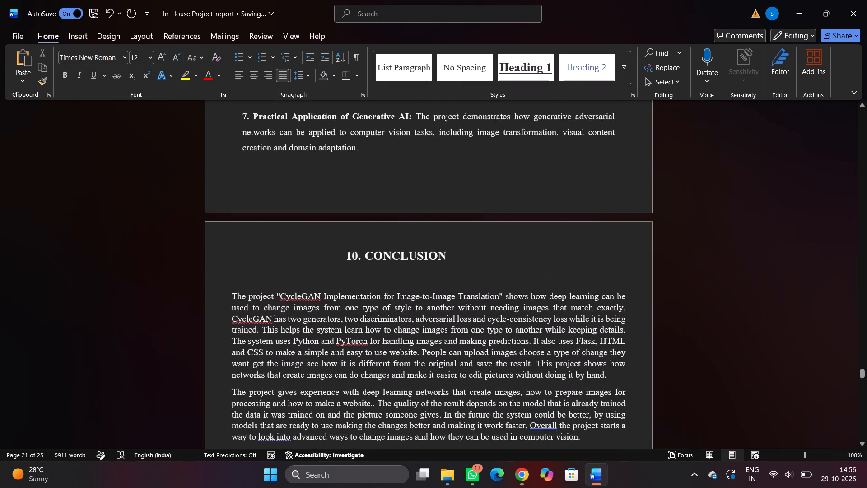
scroll(242, 340, "right", 1)
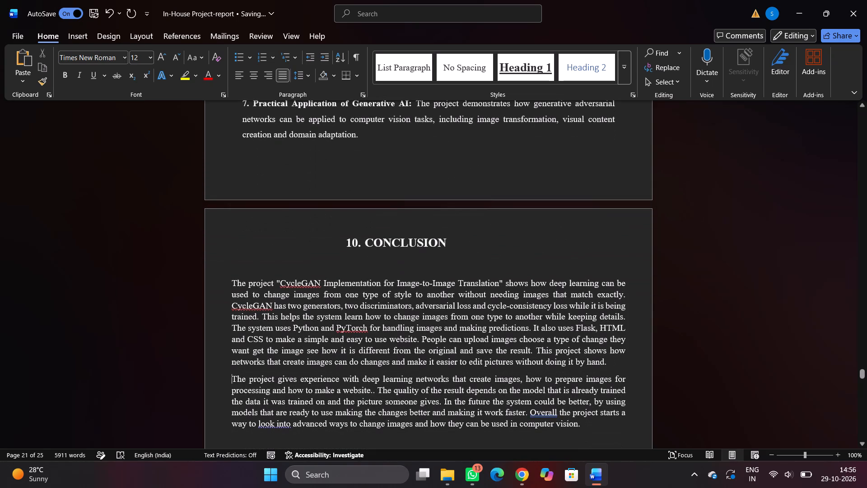
Set the line spacing of both Conclusion paragraphs to 1.5.
left_click_drag(586, 427, 237, 304)
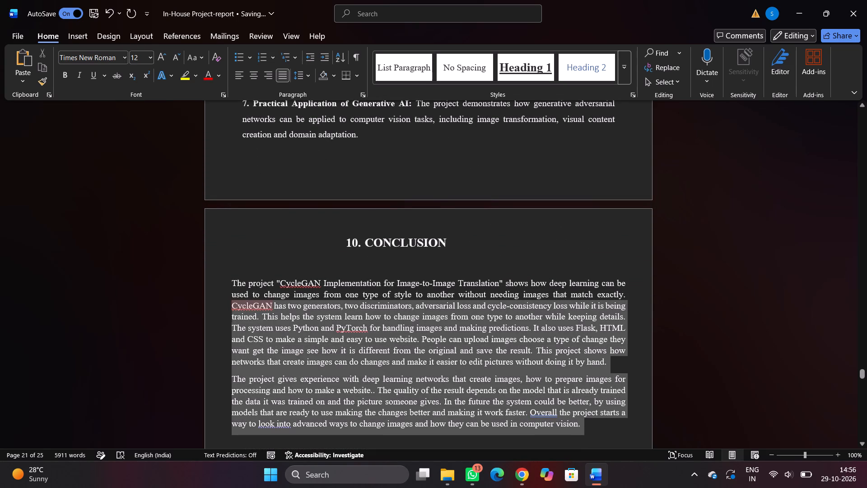
left_click_drag(237, 304, 230, 231)
left_click(428, 429)
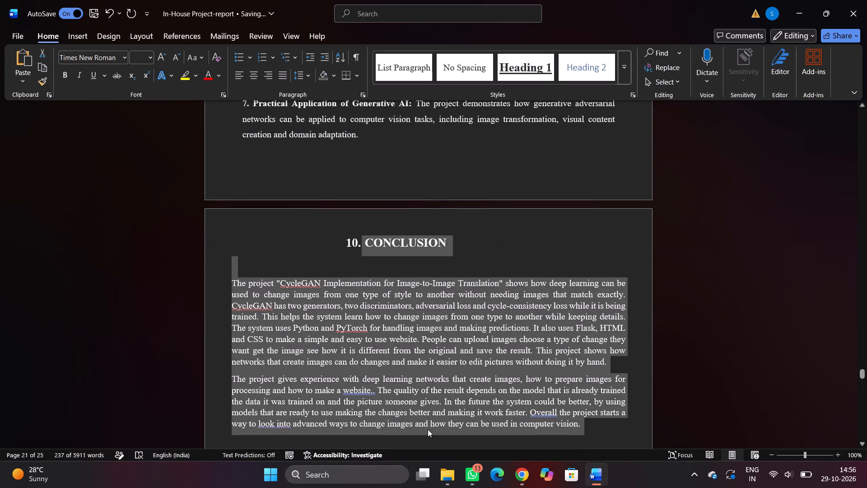
left_click_drag(601, 429, 282, 299)
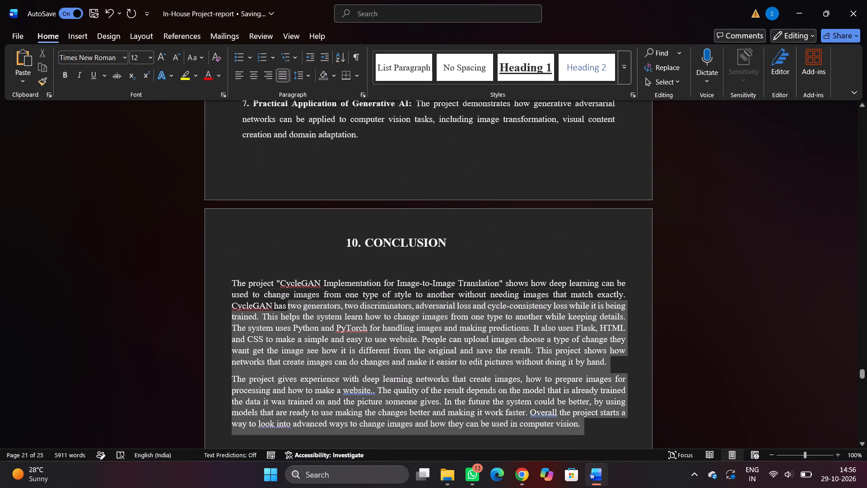
left_click_drag(282, 299, 213, 280)
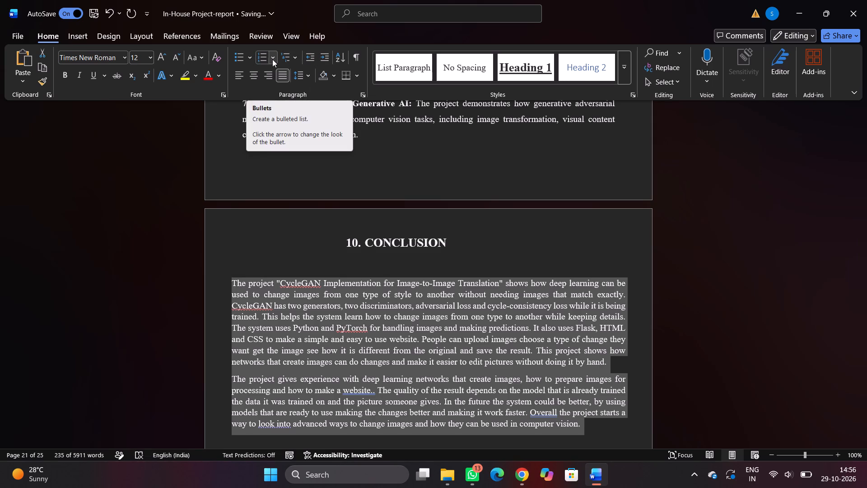
left_click(310, 76)
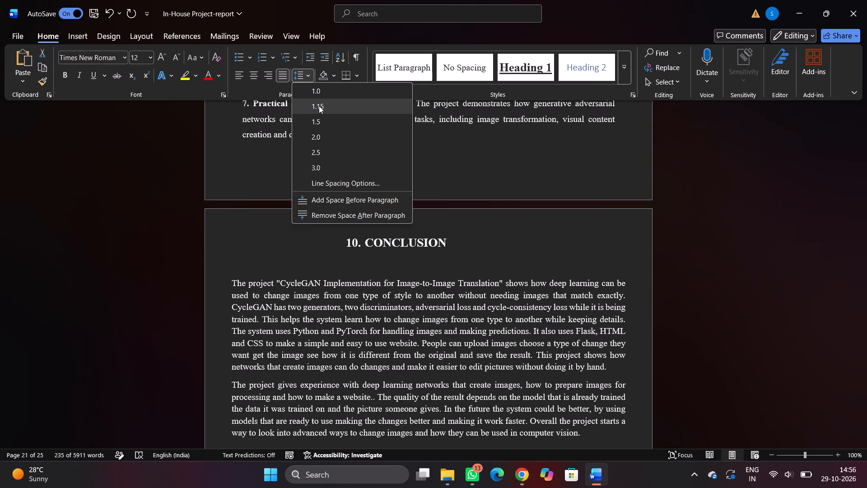
left_click(319, 119)
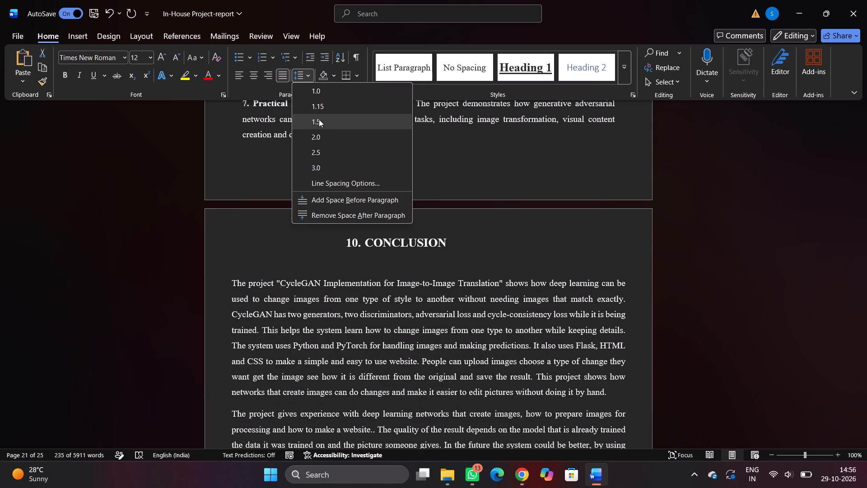
left_click(480, 248)
Review the layout of the Conclusion, the pages after it, and the preceding sections back to the dataset and technologies pages.
scroll(480, 248, "down", 2)
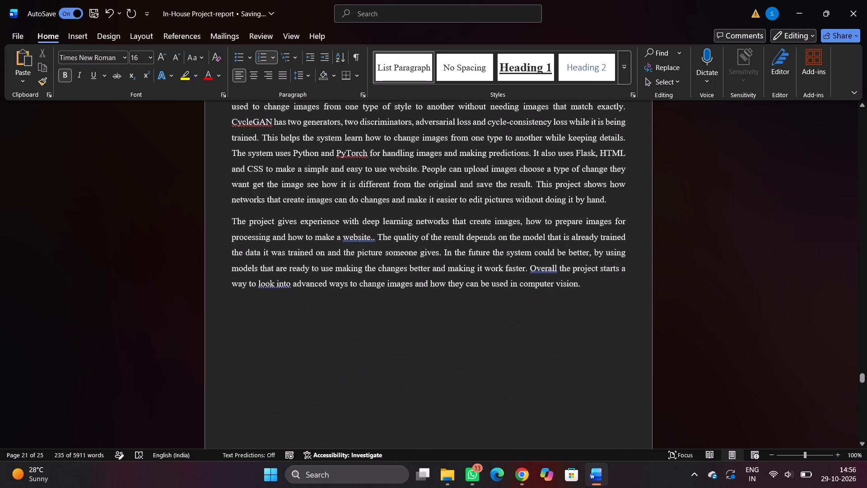
scroll(480, 248, "up", 1)
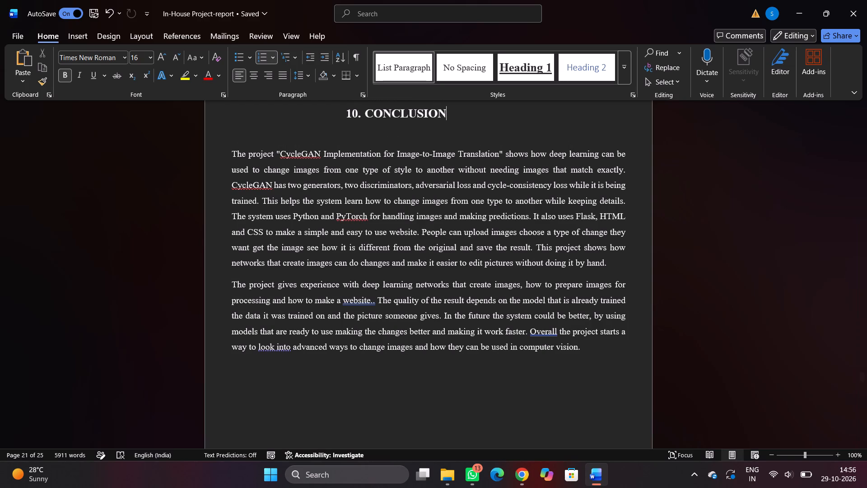
scroll(488, 300, "up", 2)
scroll(488, 300, "down", 13)
scroll(488, 300, "up", 4)
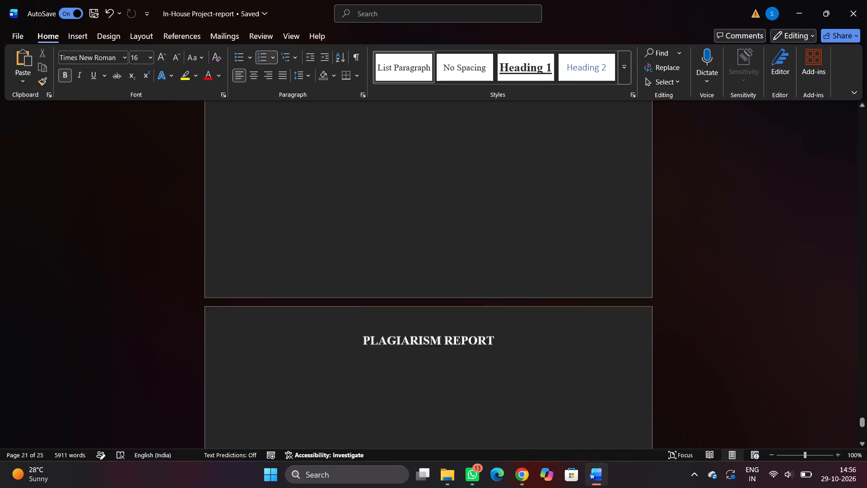
scroll(488, 300, "up", 7)
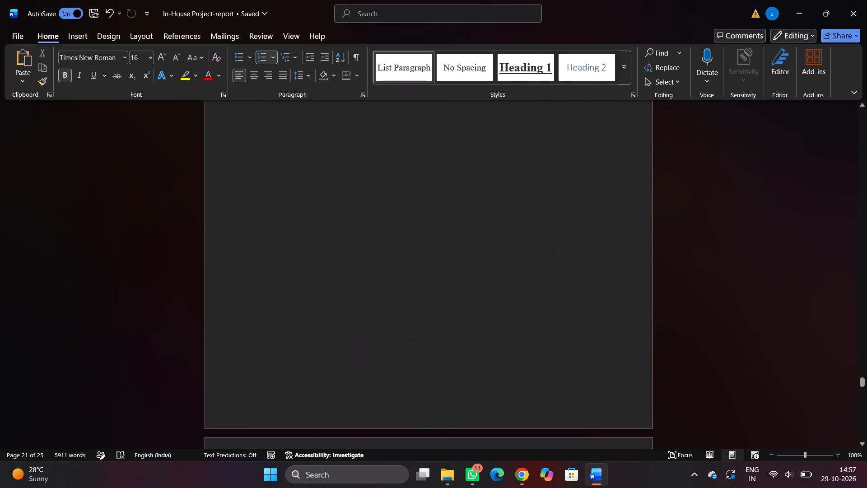
scroll(488, 300, "up", 4)
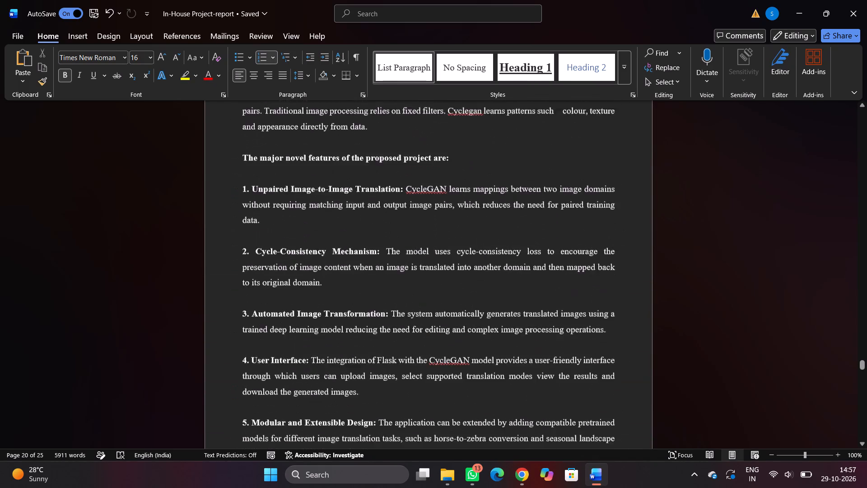
scroll(488, 300, "up", 5)
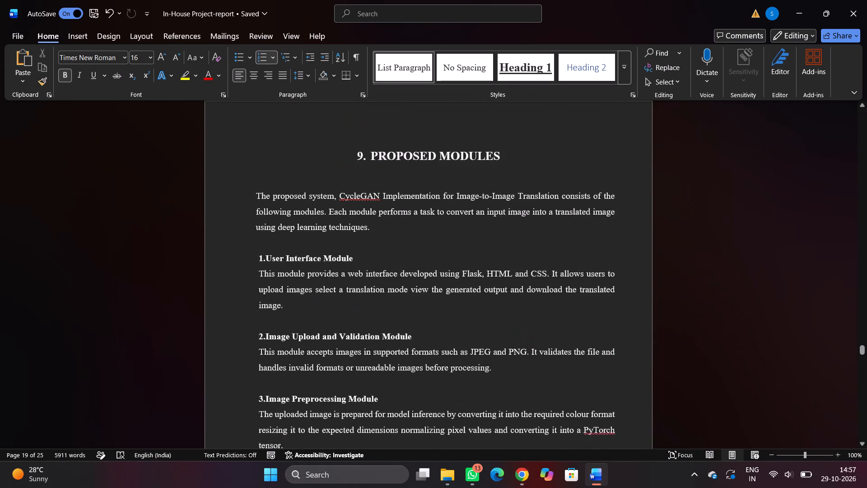
scroll(488, 300, "up", 1)
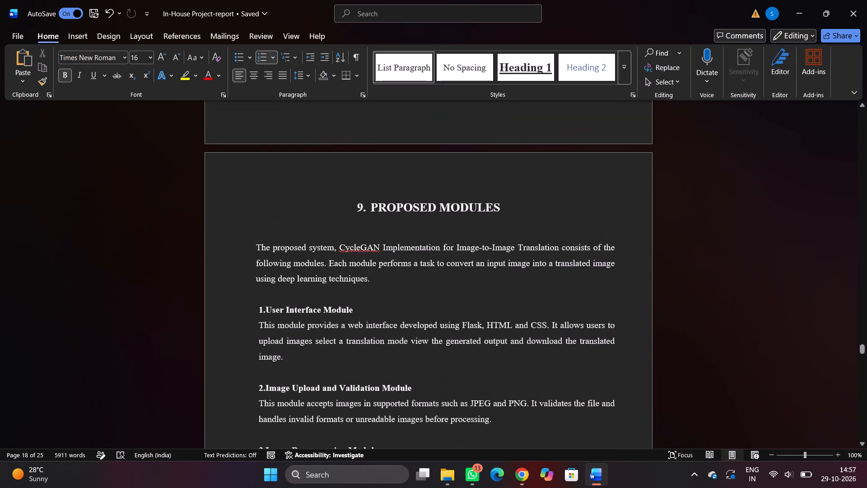
scroll(488, 300, "down", 3)
scroll(488, 300, "right", 1)
scroll(488, 300, "up", 2)
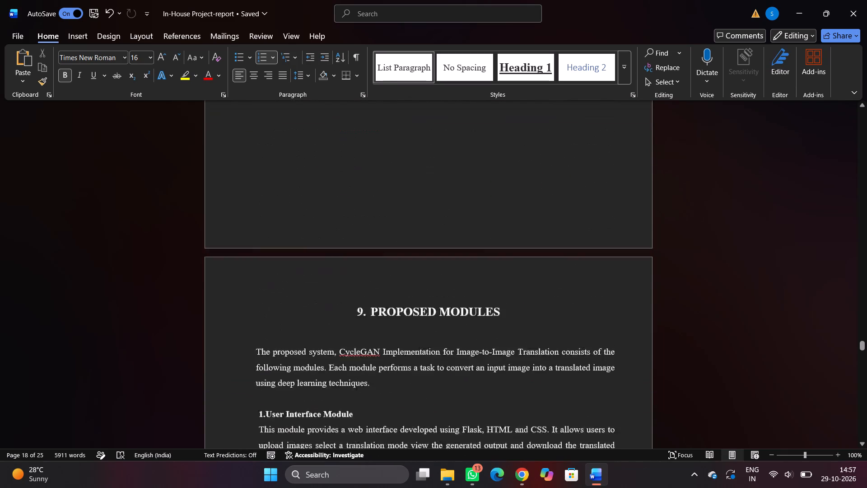
scroll(488, 300, "up", 3)
scroll(488, 300, "down", 1)
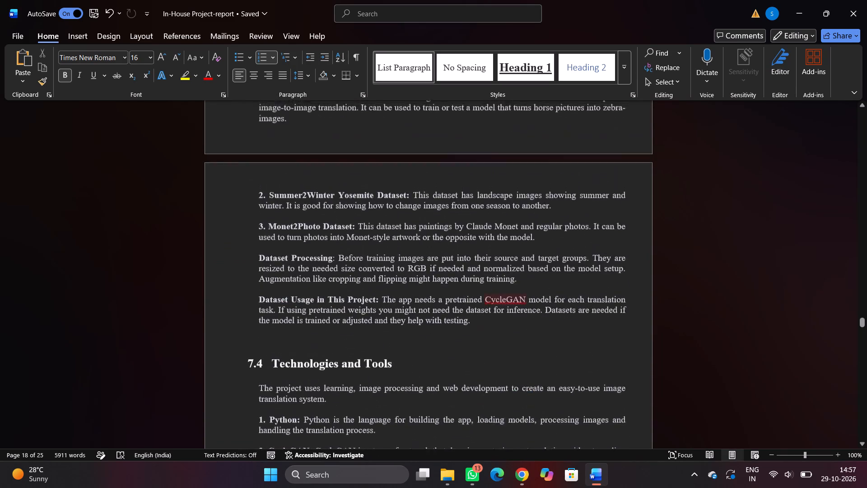
scroll(488, 300, "down", 1)
scroll(488, 300, "up", 2)
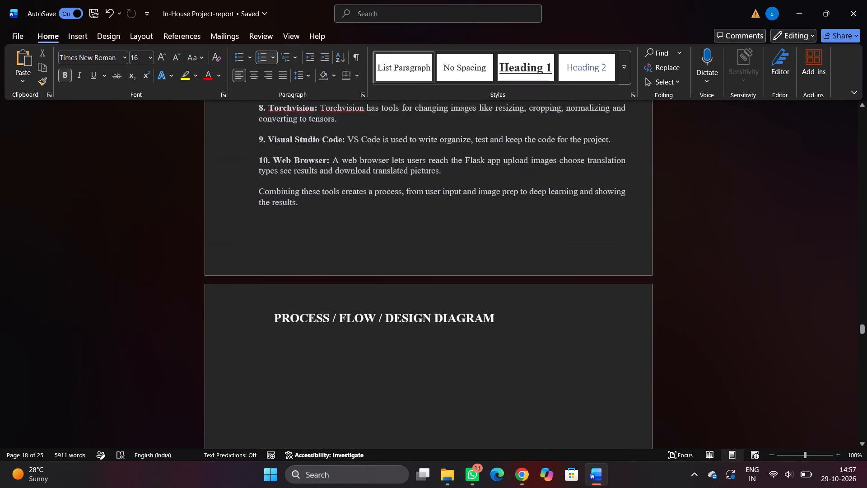
scroll(488, 300, "up", 2)
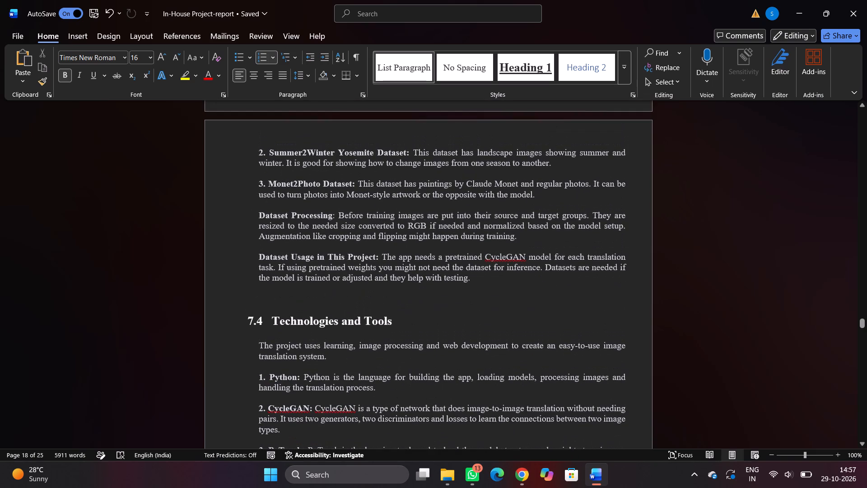
scroll(488, 300, "down", 4)
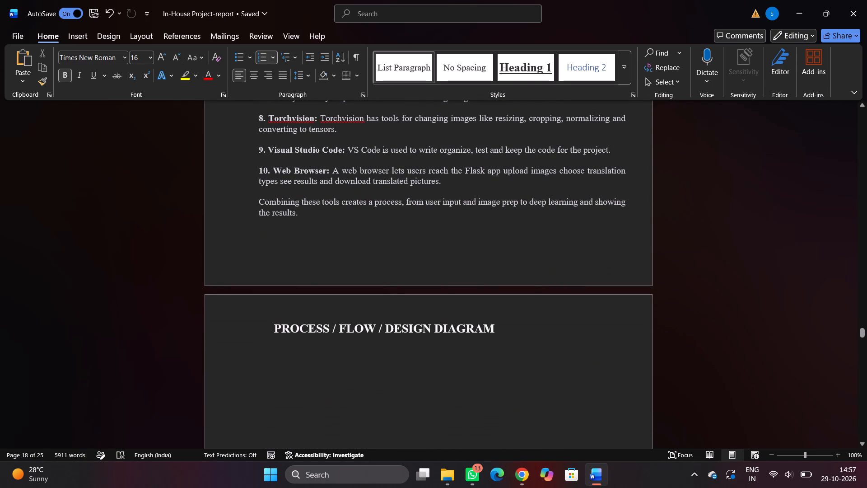
scroll(488, 300, "down", 5)
scroll(488, 300, "up", 1)
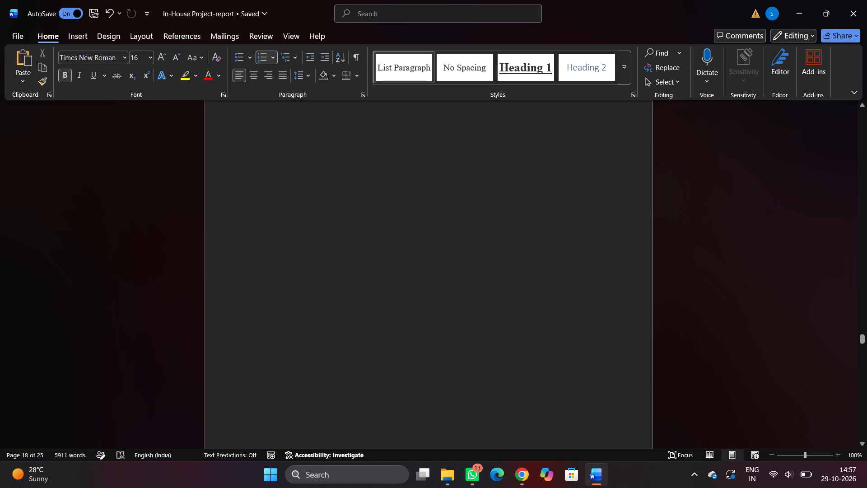
scroll(488, 300, "up", 3)
scroll(483, 310, "down", 3)
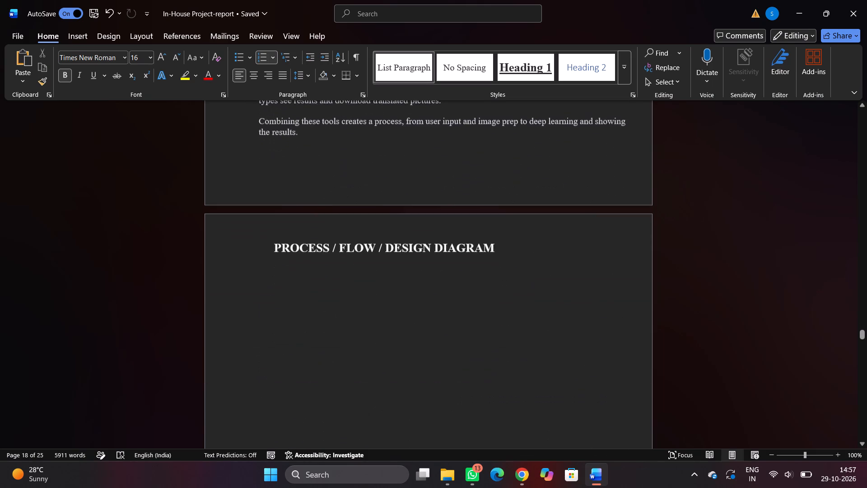
Copy the "PROCESS / FLOW / DESIGN DIAGRAM" heading text.
left_click_drag(505, 253, 241, 236)
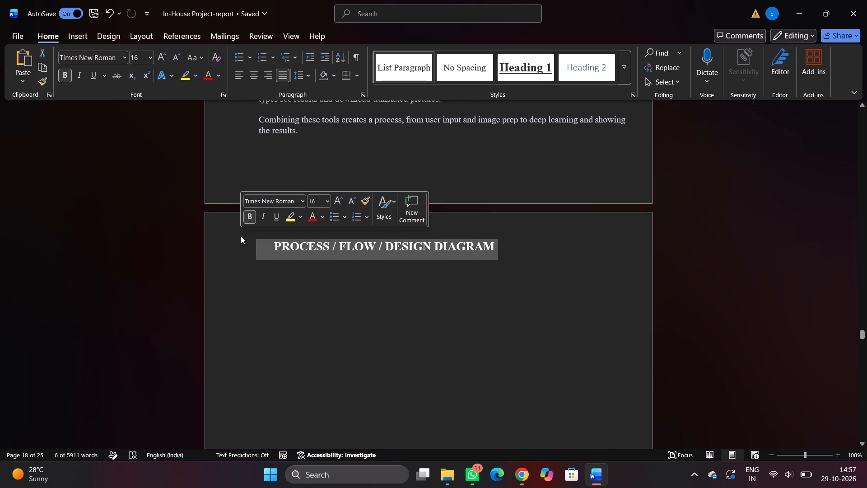
key("ctrl+c")
left_click(286, 343)
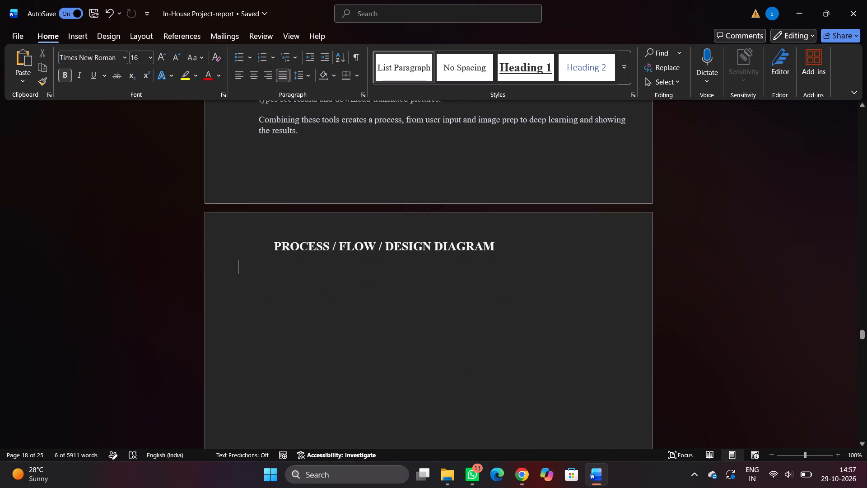
Choose the Documents folder on This PC as the location for a copy of the report.
left_click(18, 37)
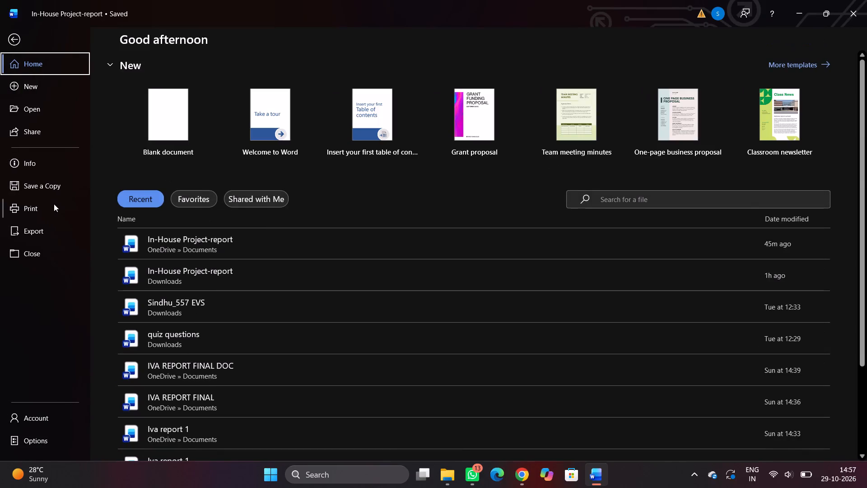
left_click(40, 183)
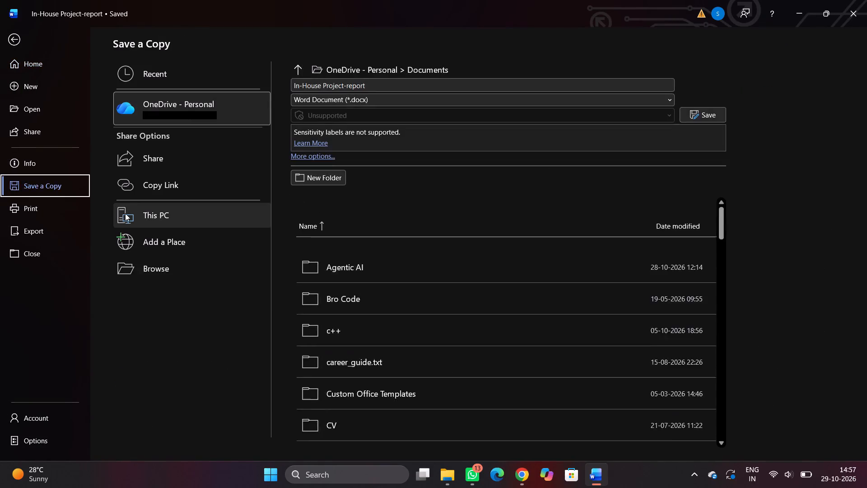
left_click(125, 213)
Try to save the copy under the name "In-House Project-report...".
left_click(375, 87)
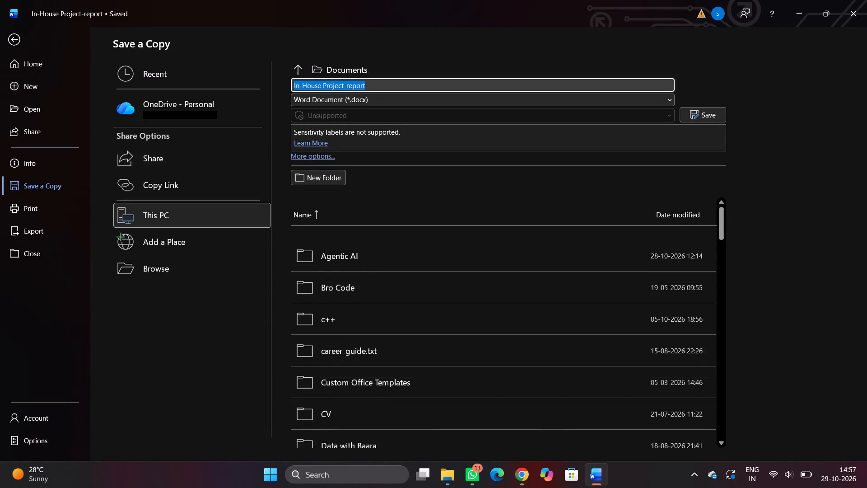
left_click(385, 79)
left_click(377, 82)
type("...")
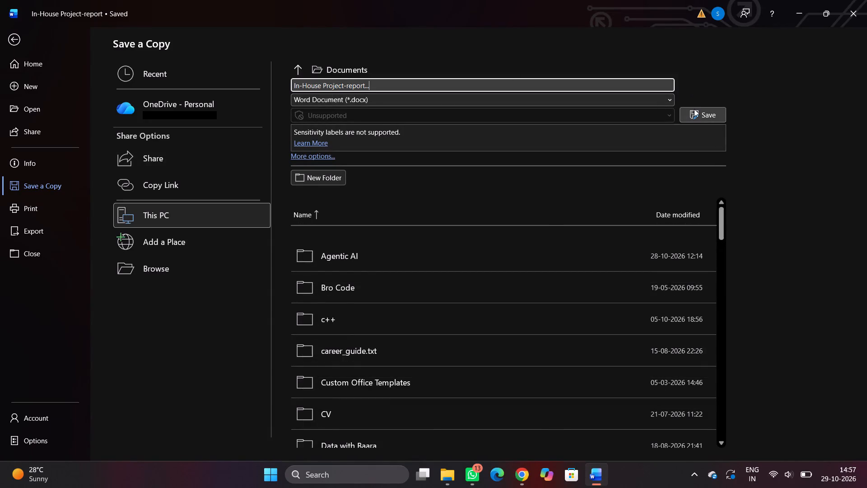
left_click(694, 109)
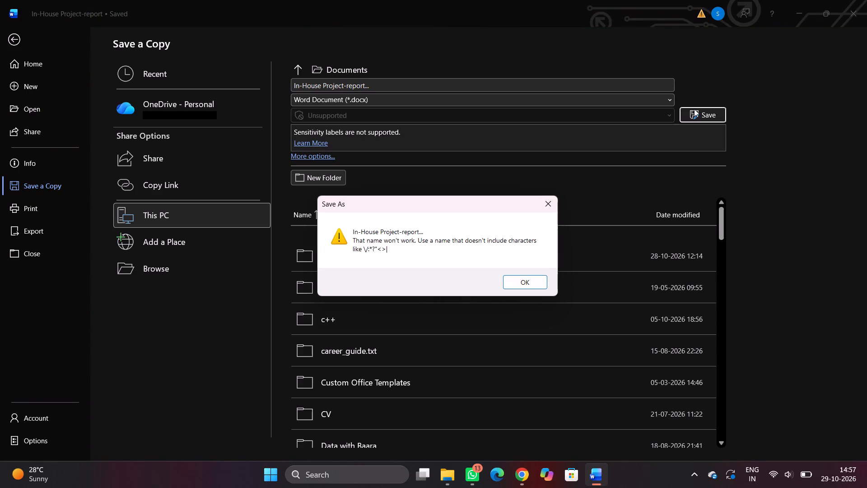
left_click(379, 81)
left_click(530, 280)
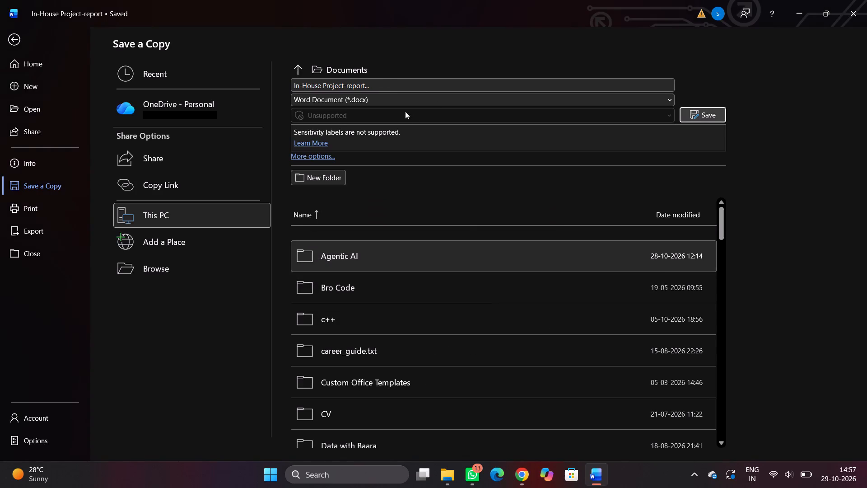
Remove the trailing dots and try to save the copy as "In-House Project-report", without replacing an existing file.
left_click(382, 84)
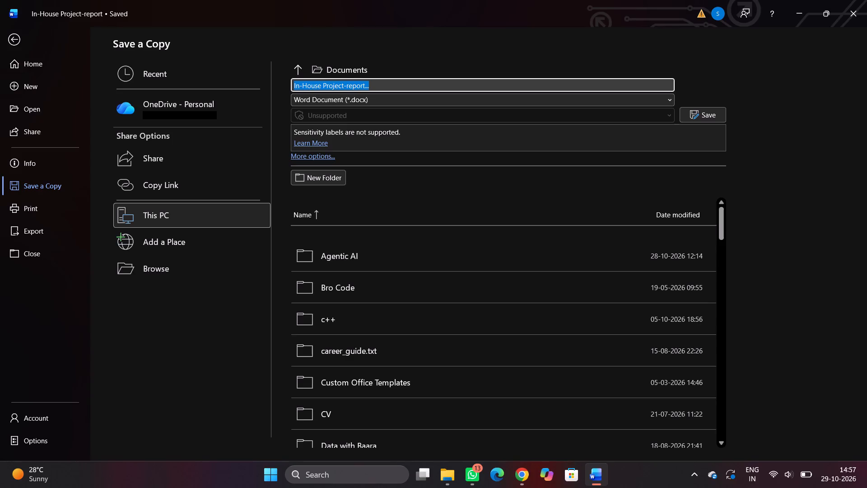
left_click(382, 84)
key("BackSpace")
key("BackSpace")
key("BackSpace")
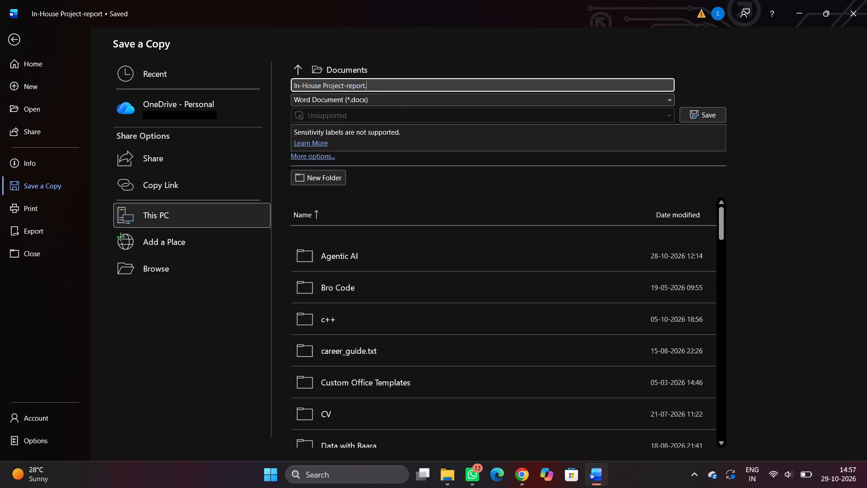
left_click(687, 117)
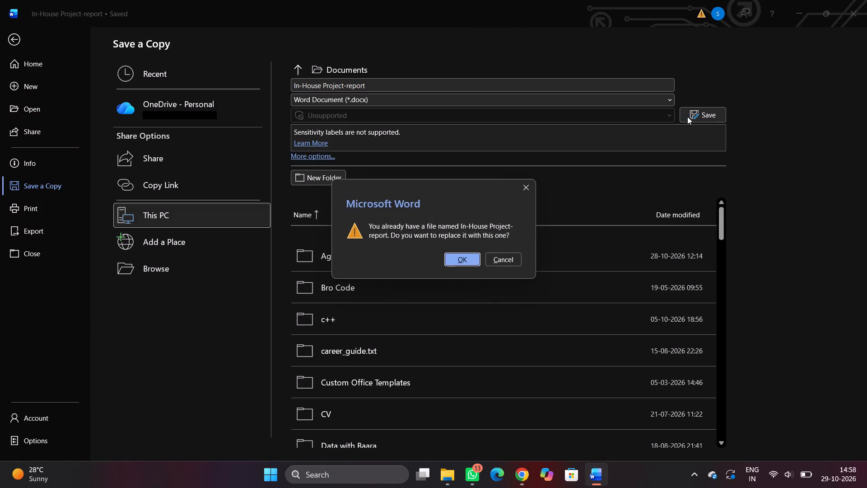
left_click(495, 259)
Save the copy as a Word document named "In-House Project-report_S".
left_click(375, 81)
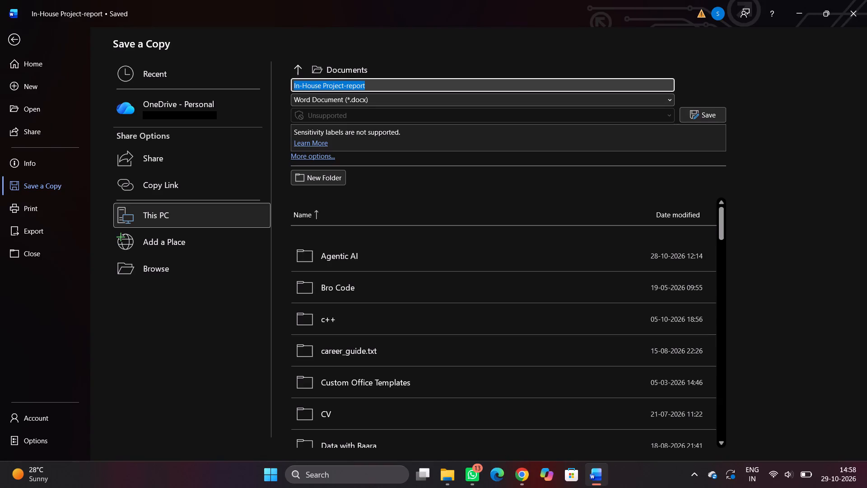
left_click(375, 81)
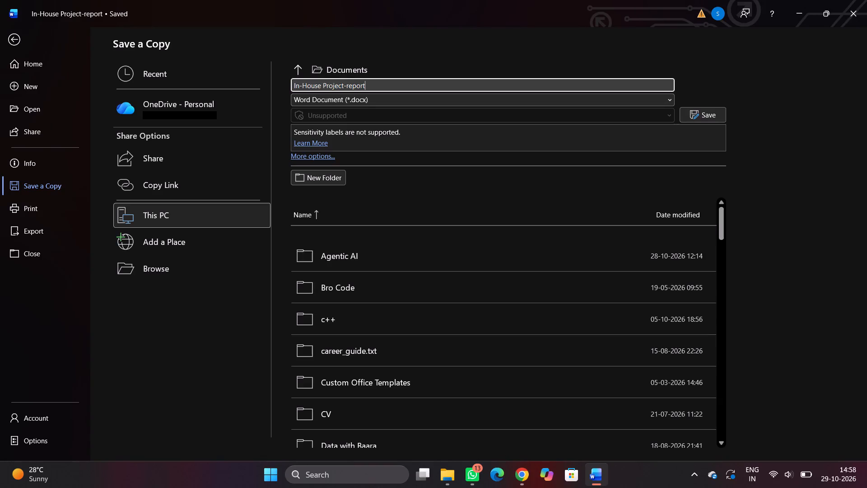
key("shift+underscore")
key("s")
left_click(685, 117)
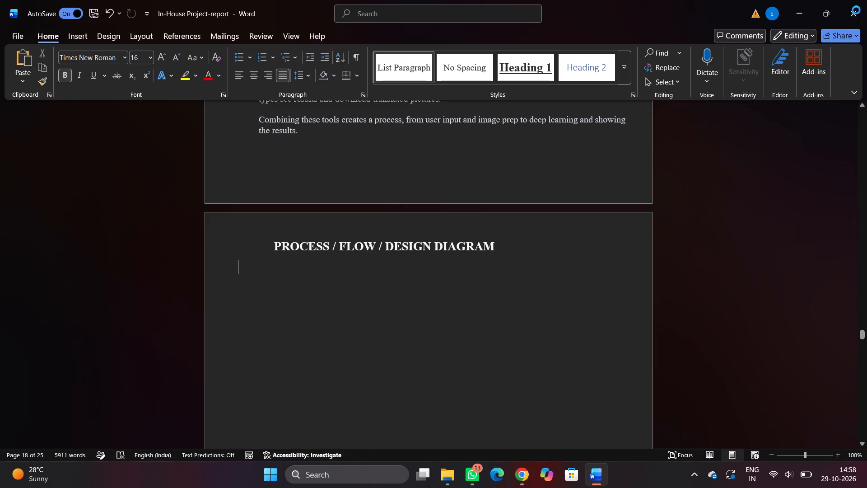
Close the saved report copy.
left_click(860, 5)
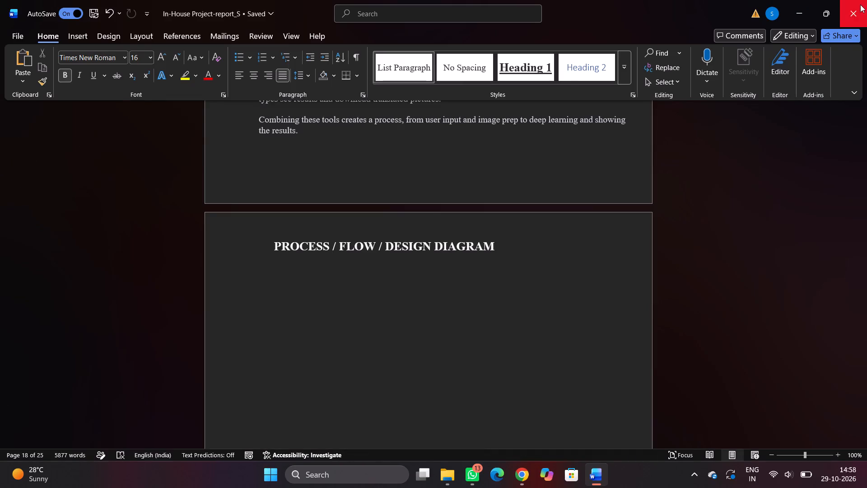
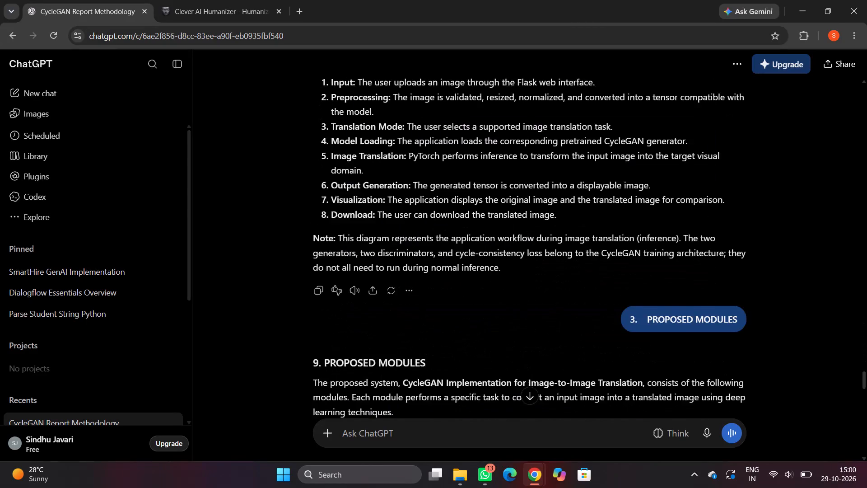
Copy the heading text "PROCESS / FLOW / DESIGN DIAGRAM", without its number 8, from the section 8 response in the CycleGAN report chat.
scroll(489, 320, "up", 6)
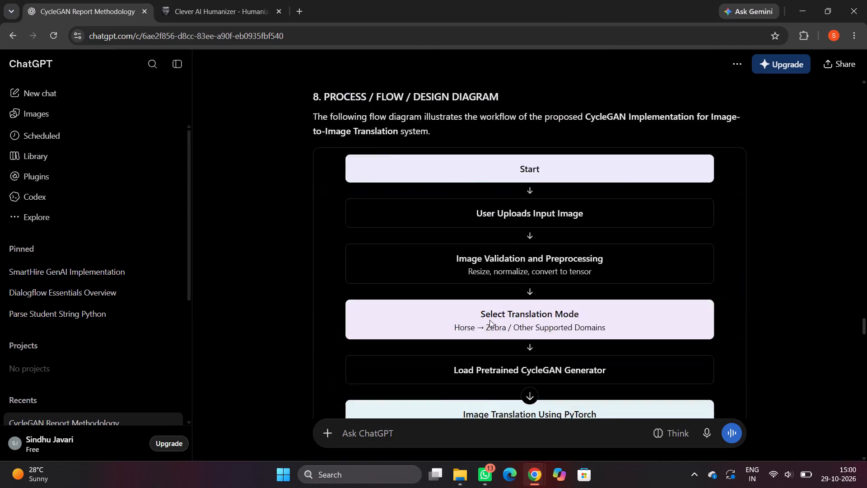
scroll(489, 320, "up", 3)
left_click_drag(502, 222, 322, 228)
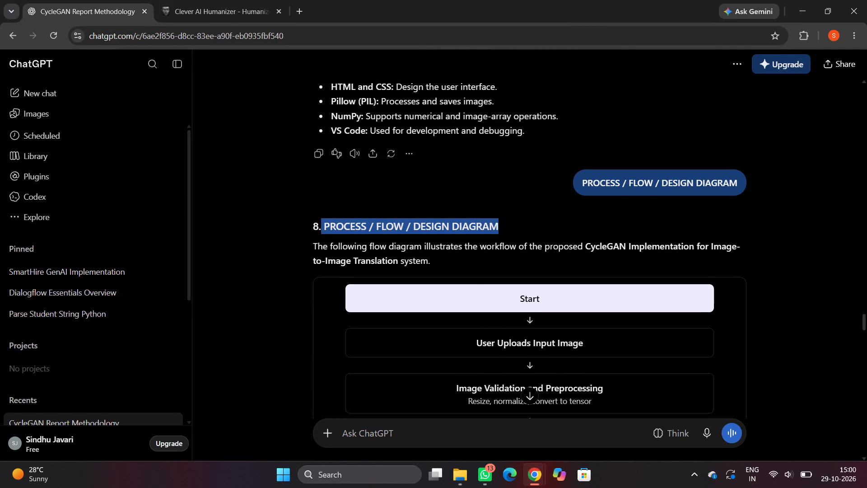
key("ctrl+c")
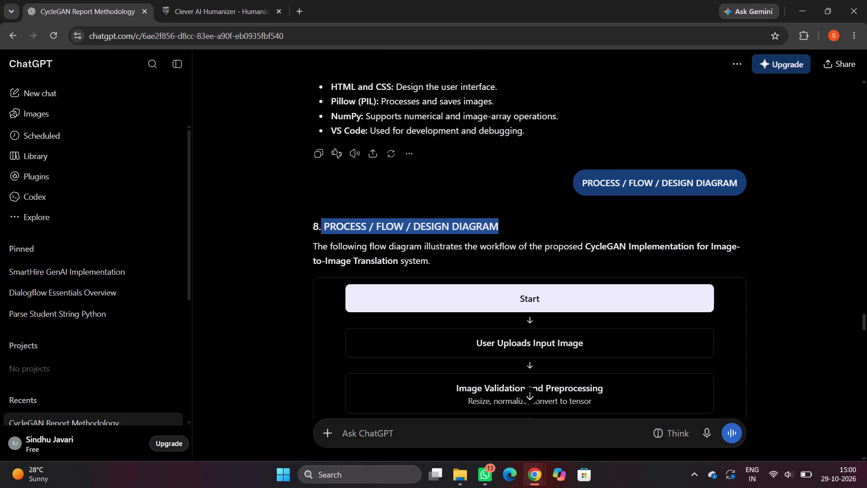
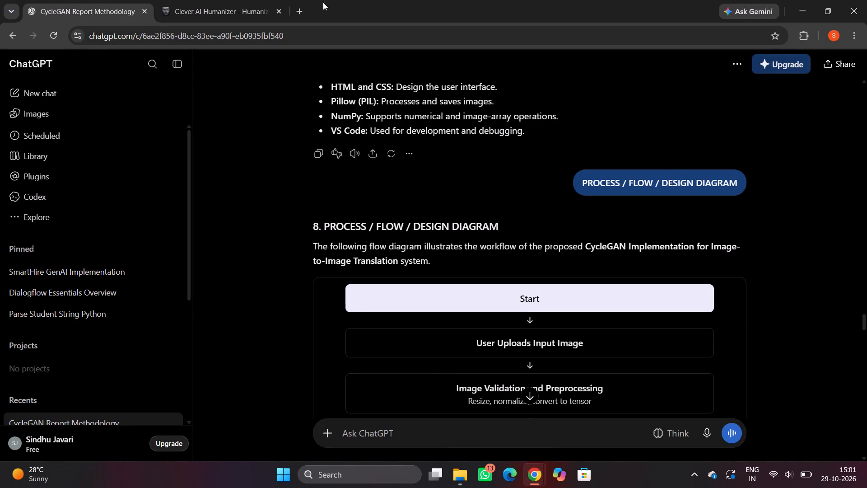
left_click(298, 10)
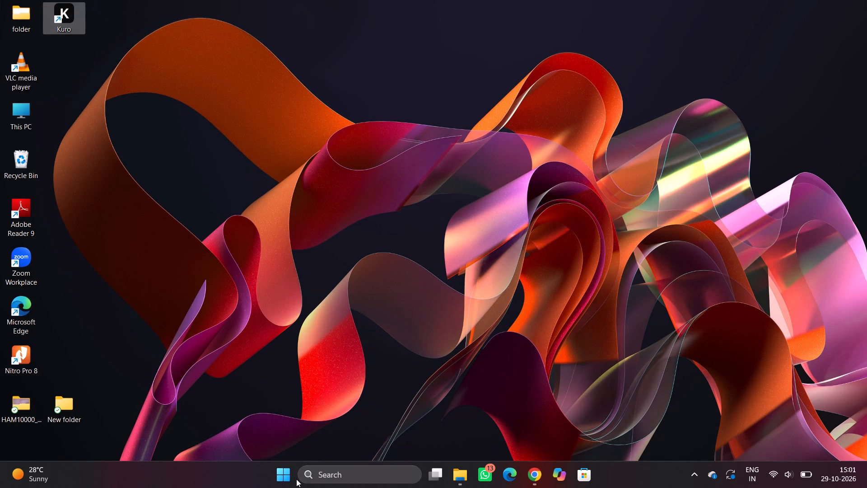
Open the computer's power options from the desktop and choose a power action.
left_click(296, 479)
left_click(280, 473)
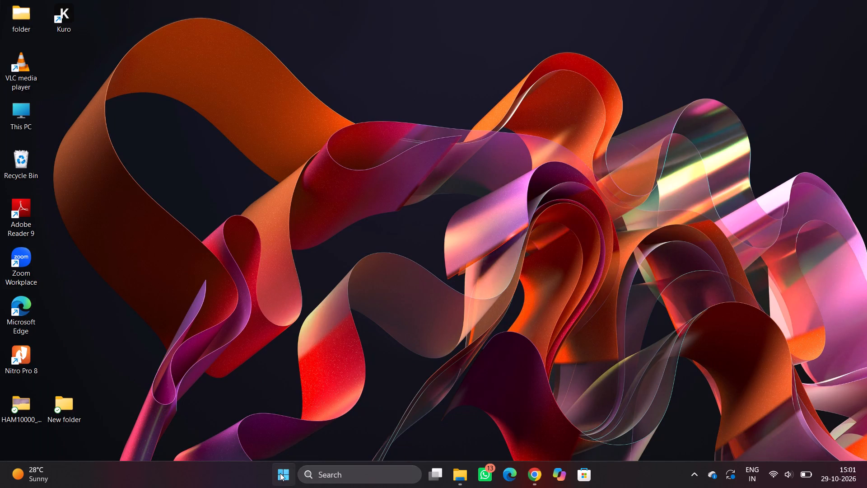
left_click(501, 443)
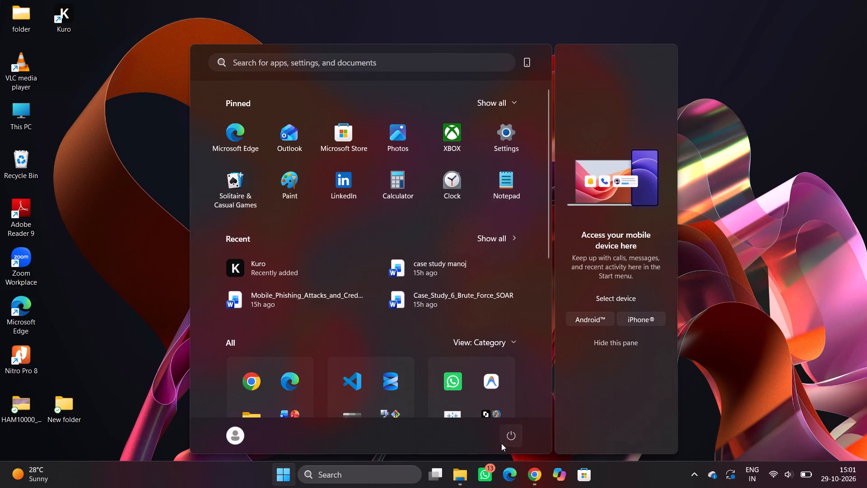
left_click(508, 394)
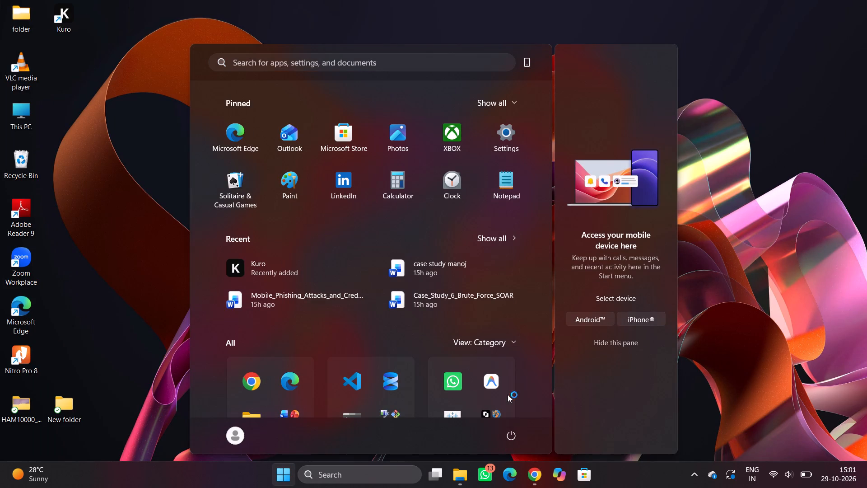